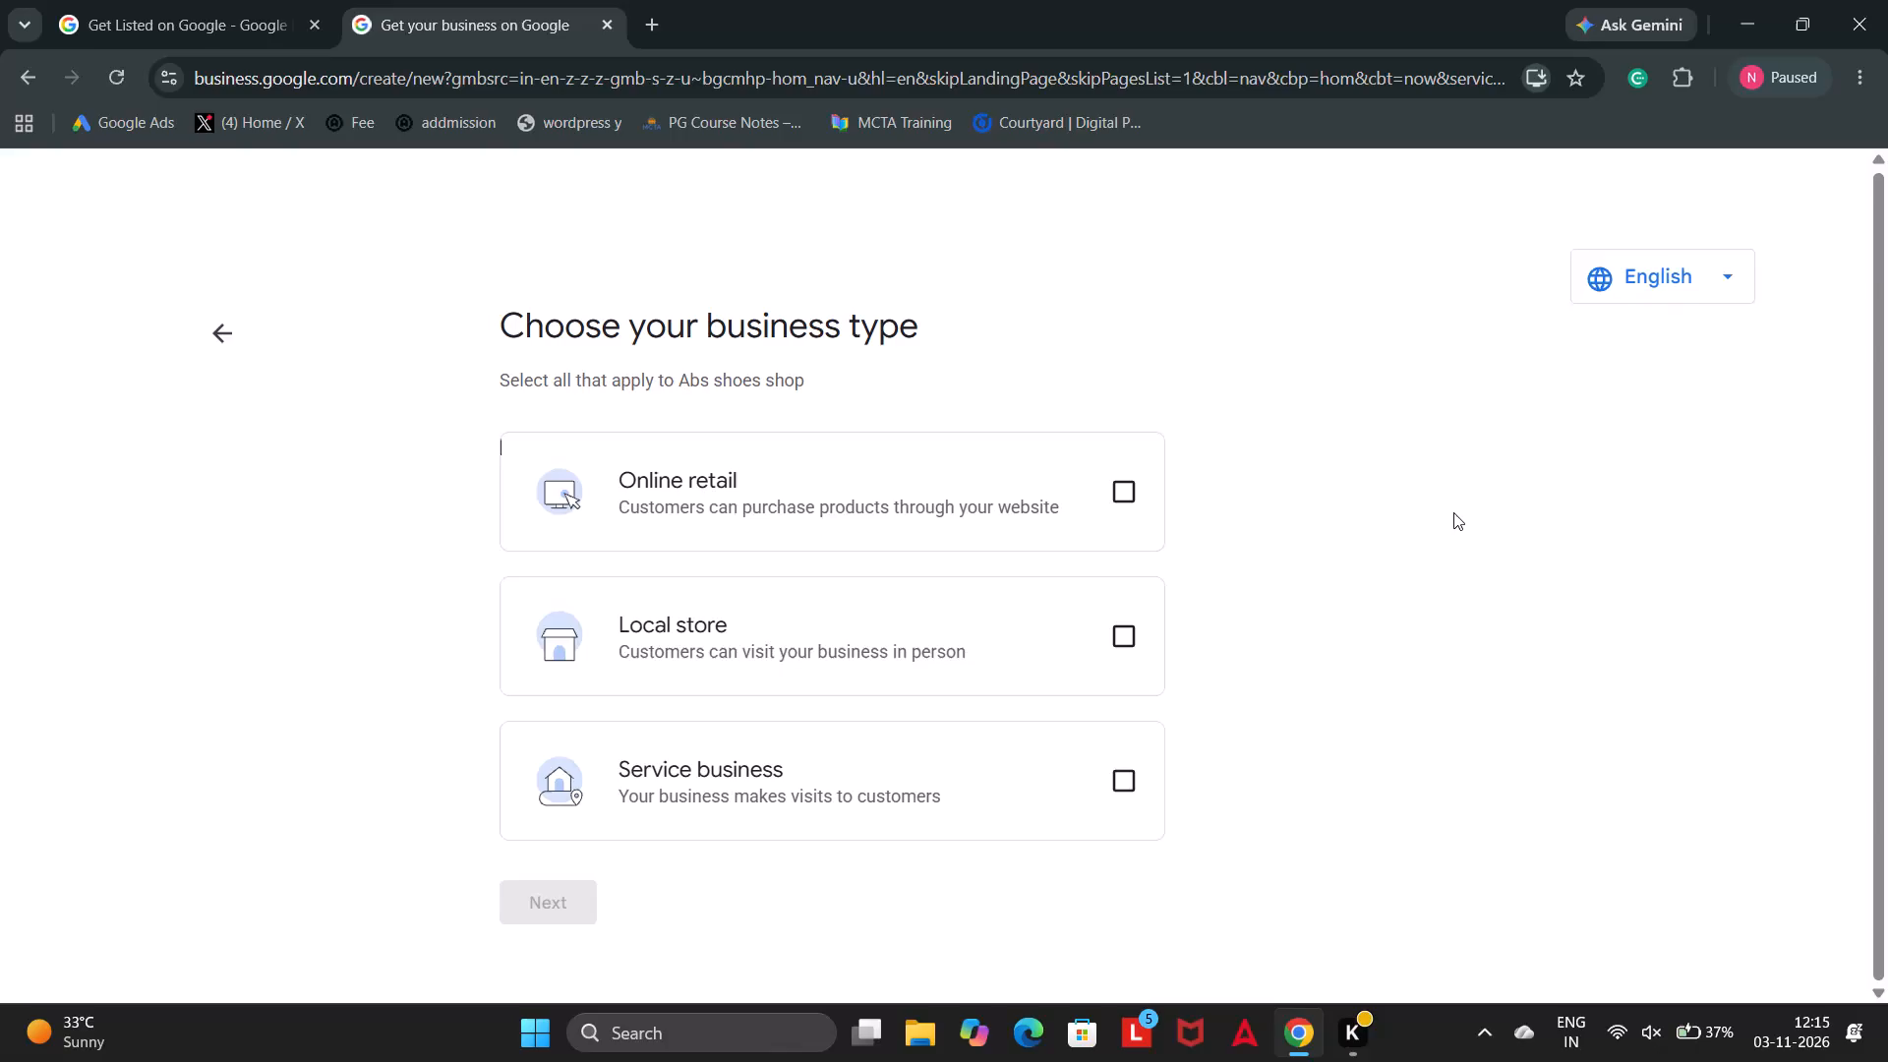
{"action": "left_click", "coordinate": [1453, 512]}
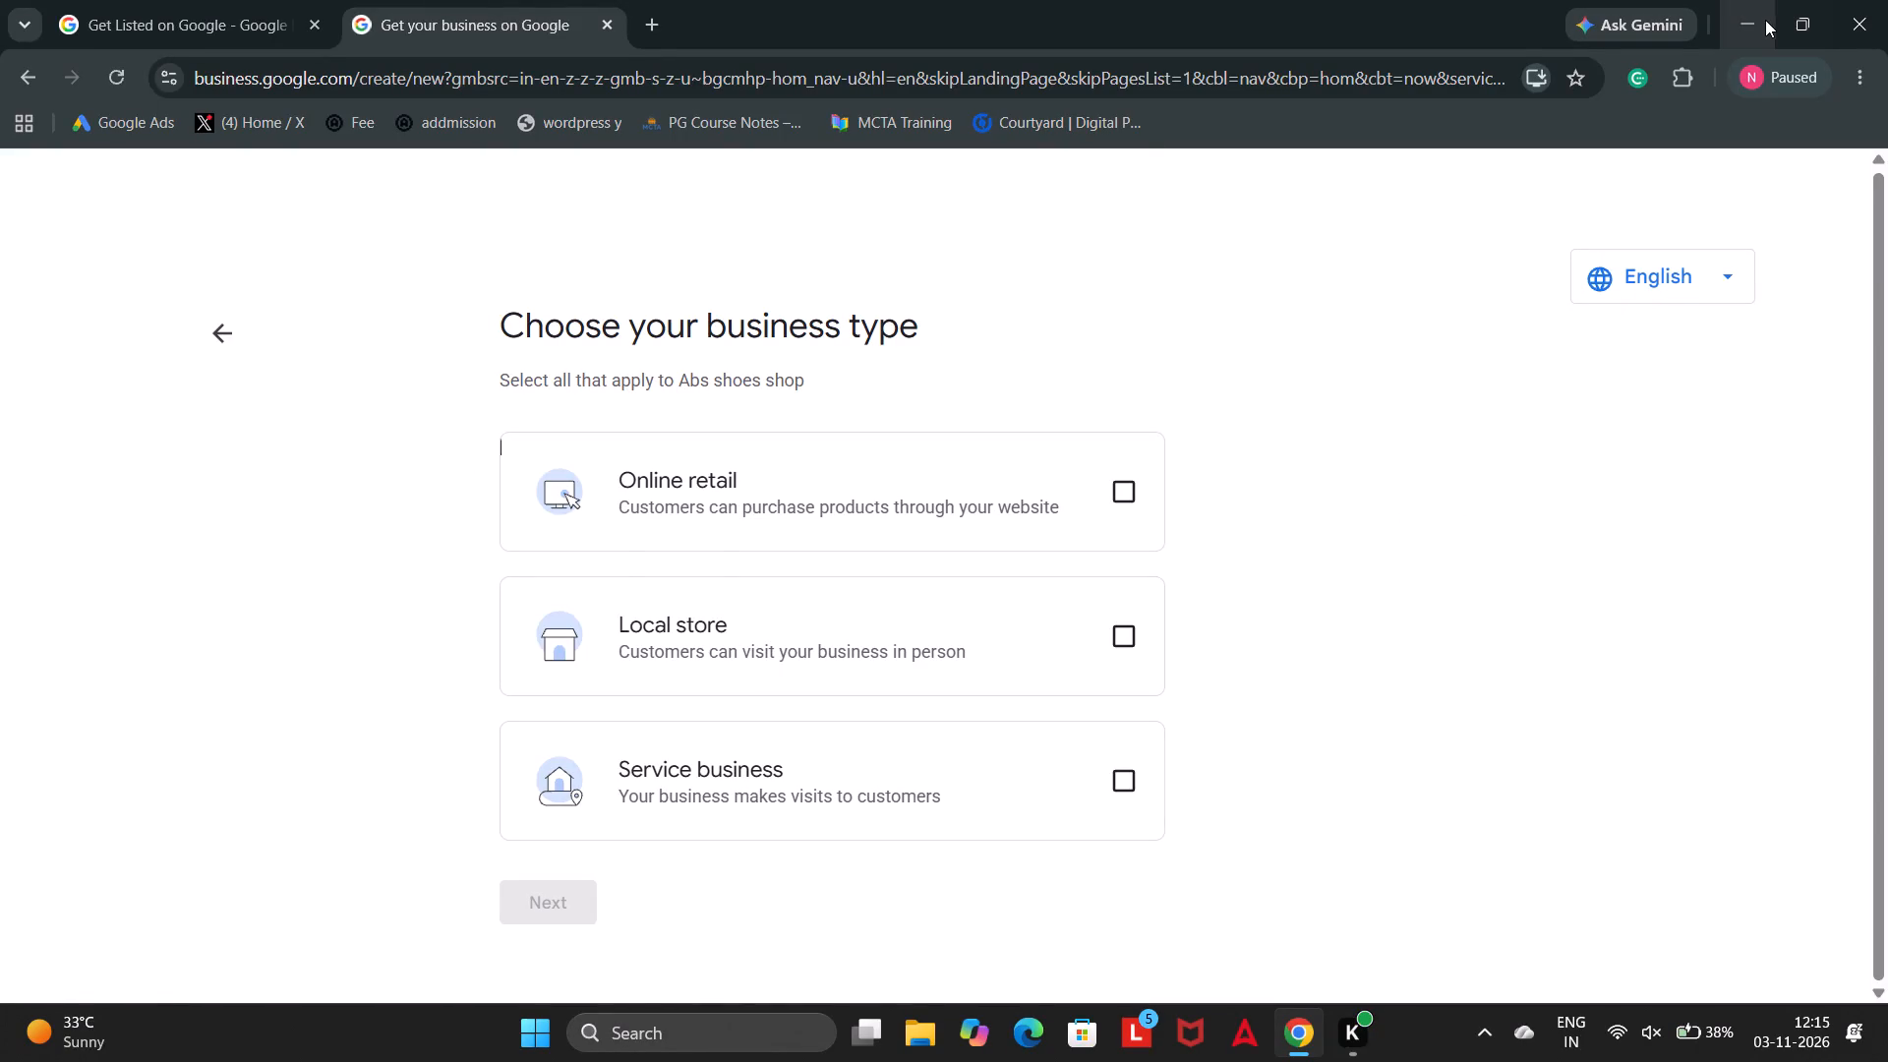
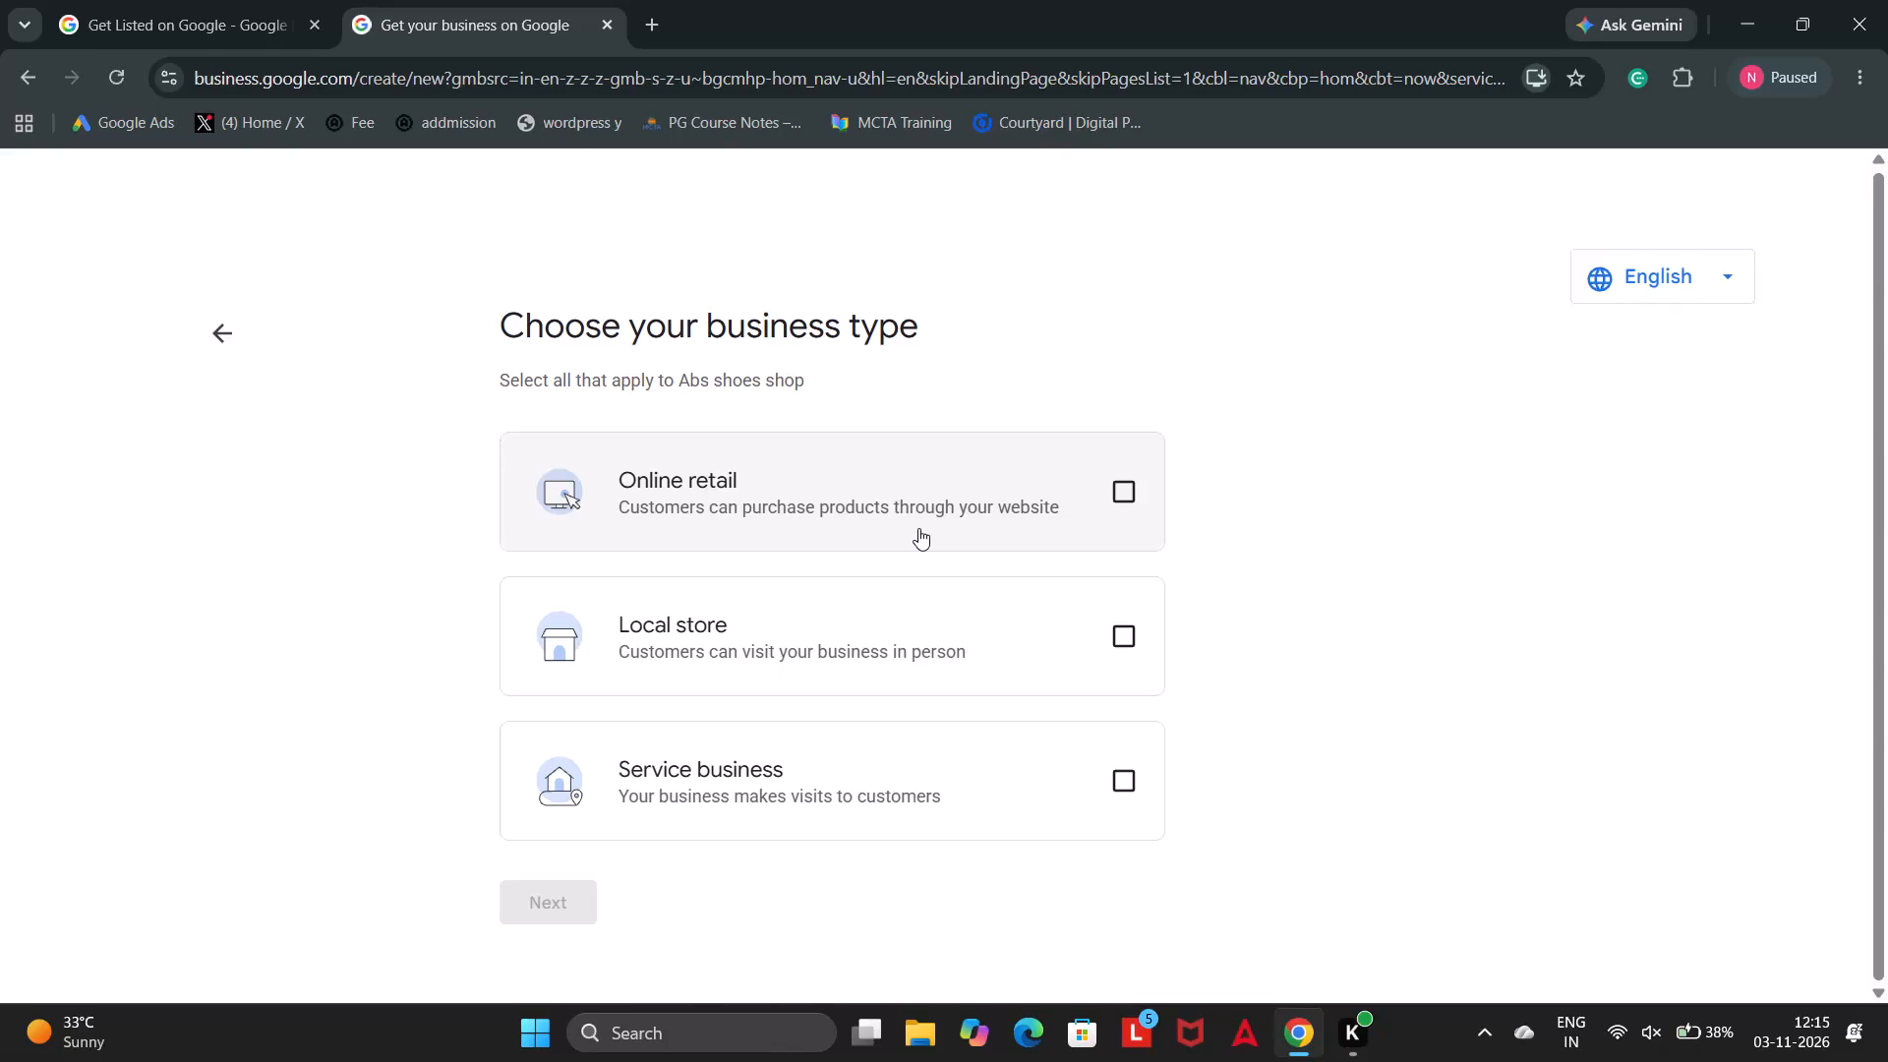
Choose Local store as the business type for Abs shoes shop and continue to the business category page.
{"action": "scroll", "coordinate": [935, 591], "scroll_direction": "down", "scroll_amount": 2}
{"action": "left_click", "coordinate": [1371, 580]}
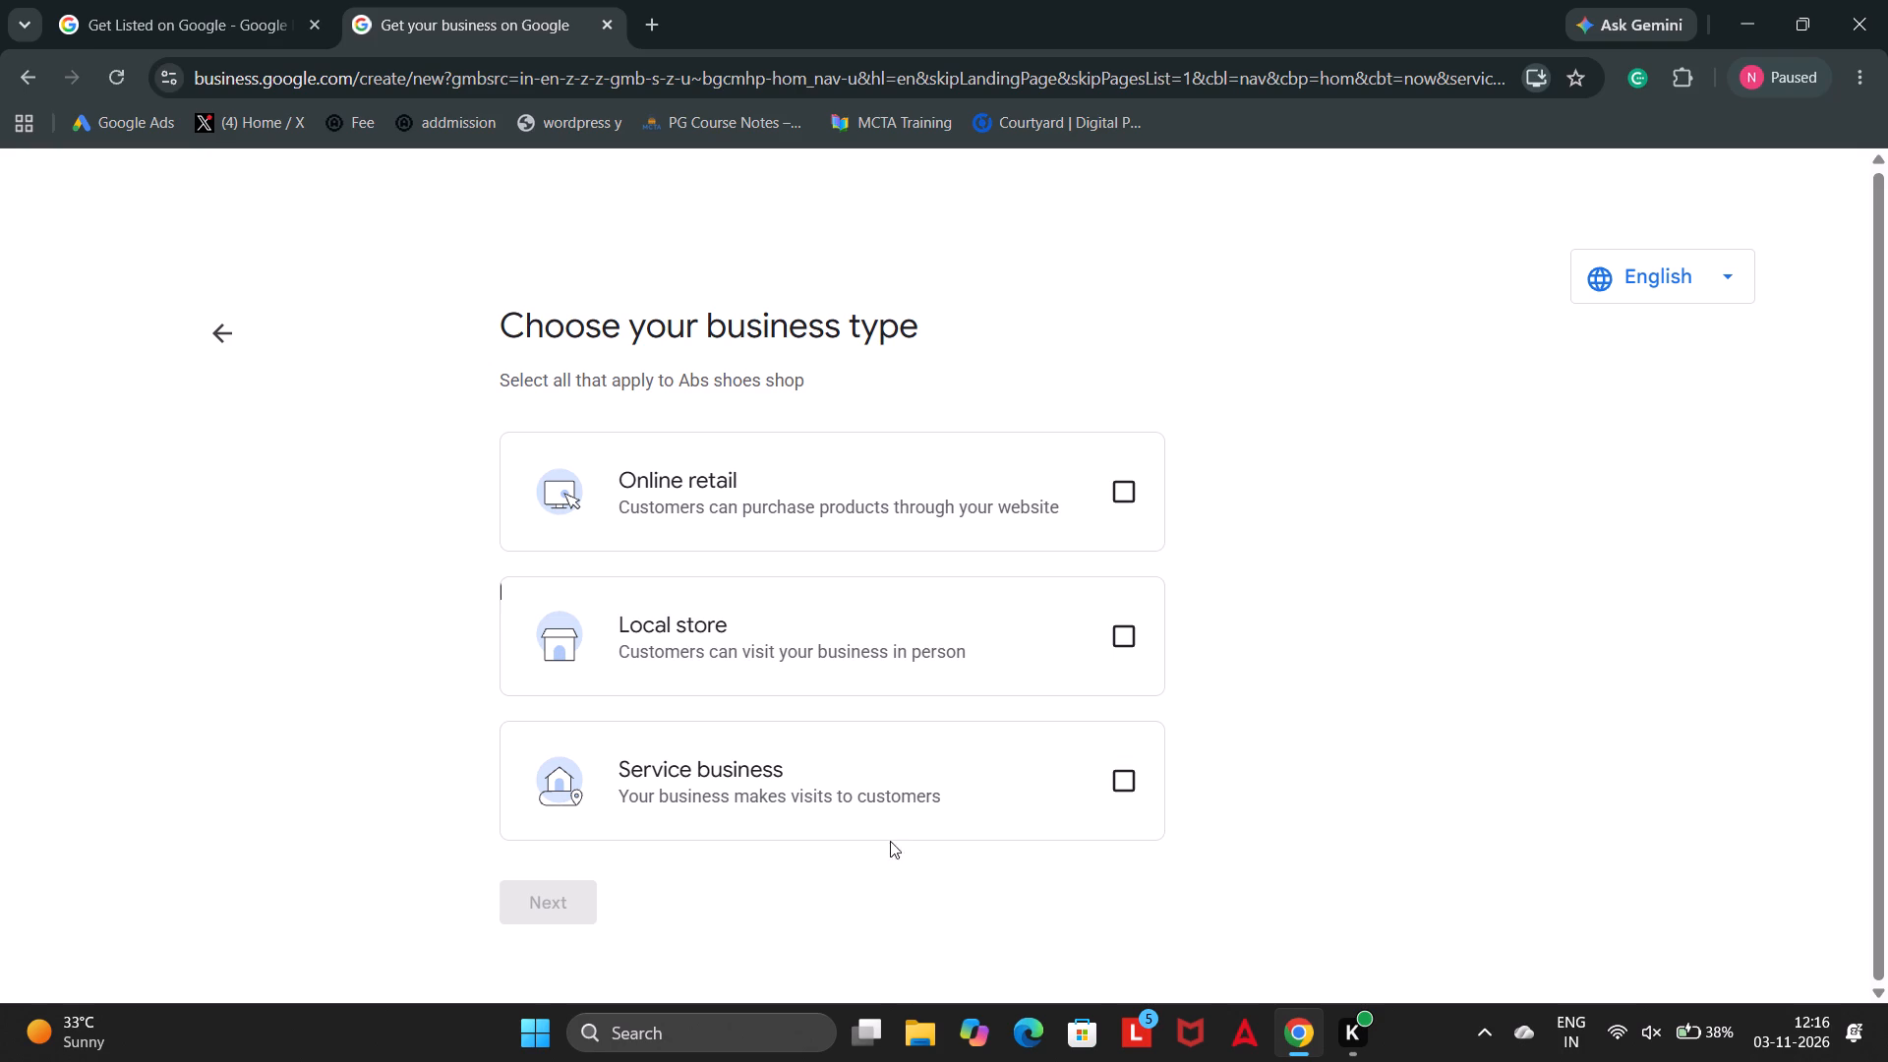
{"action": "left_click", "coordinate": [1124, 624]}
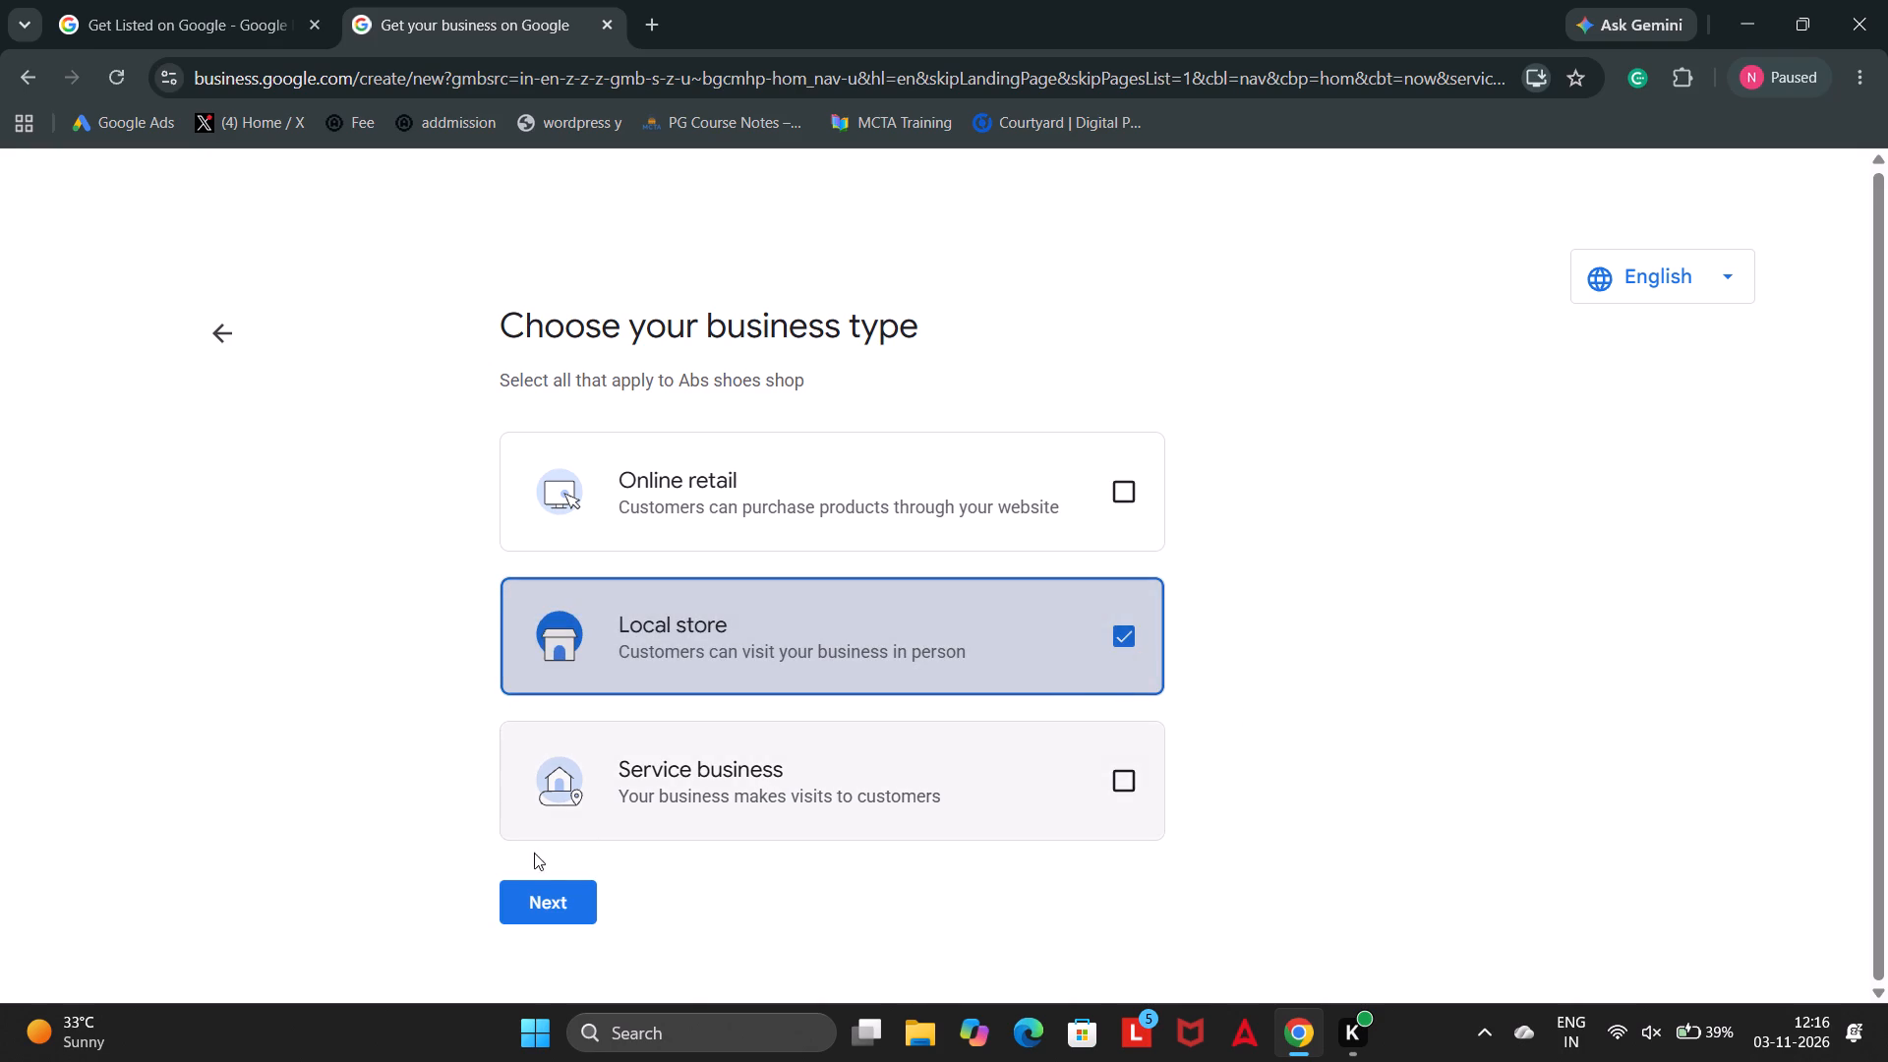
{"action": "left_click", "coordinate": [538, 903]}
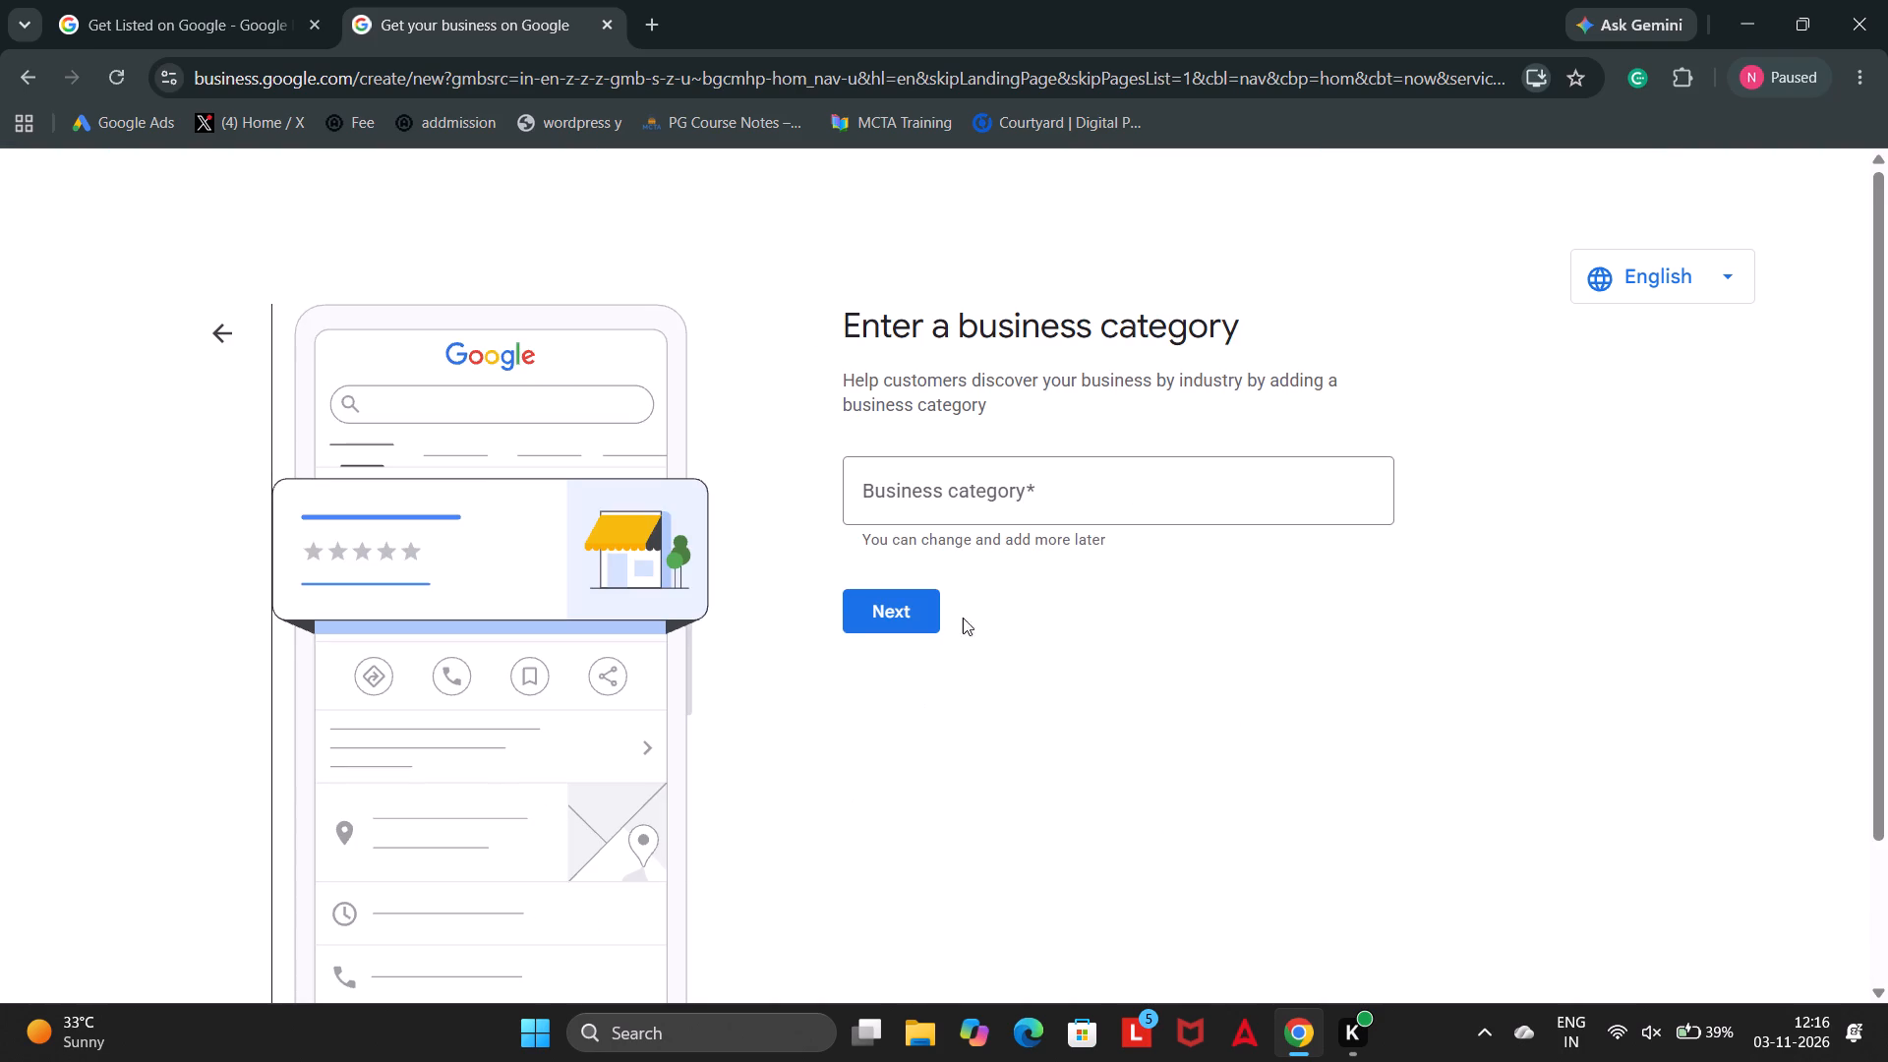
Browse the popular business categories and the Shopping subcategories for one that fits a shoe shop.
{"action": "left_click", "coordinate": [1024, 494]}
{"action": "scroll", "coordinate": [1022, 710], "scroll_direction": "down", "scroll_amount": 1}
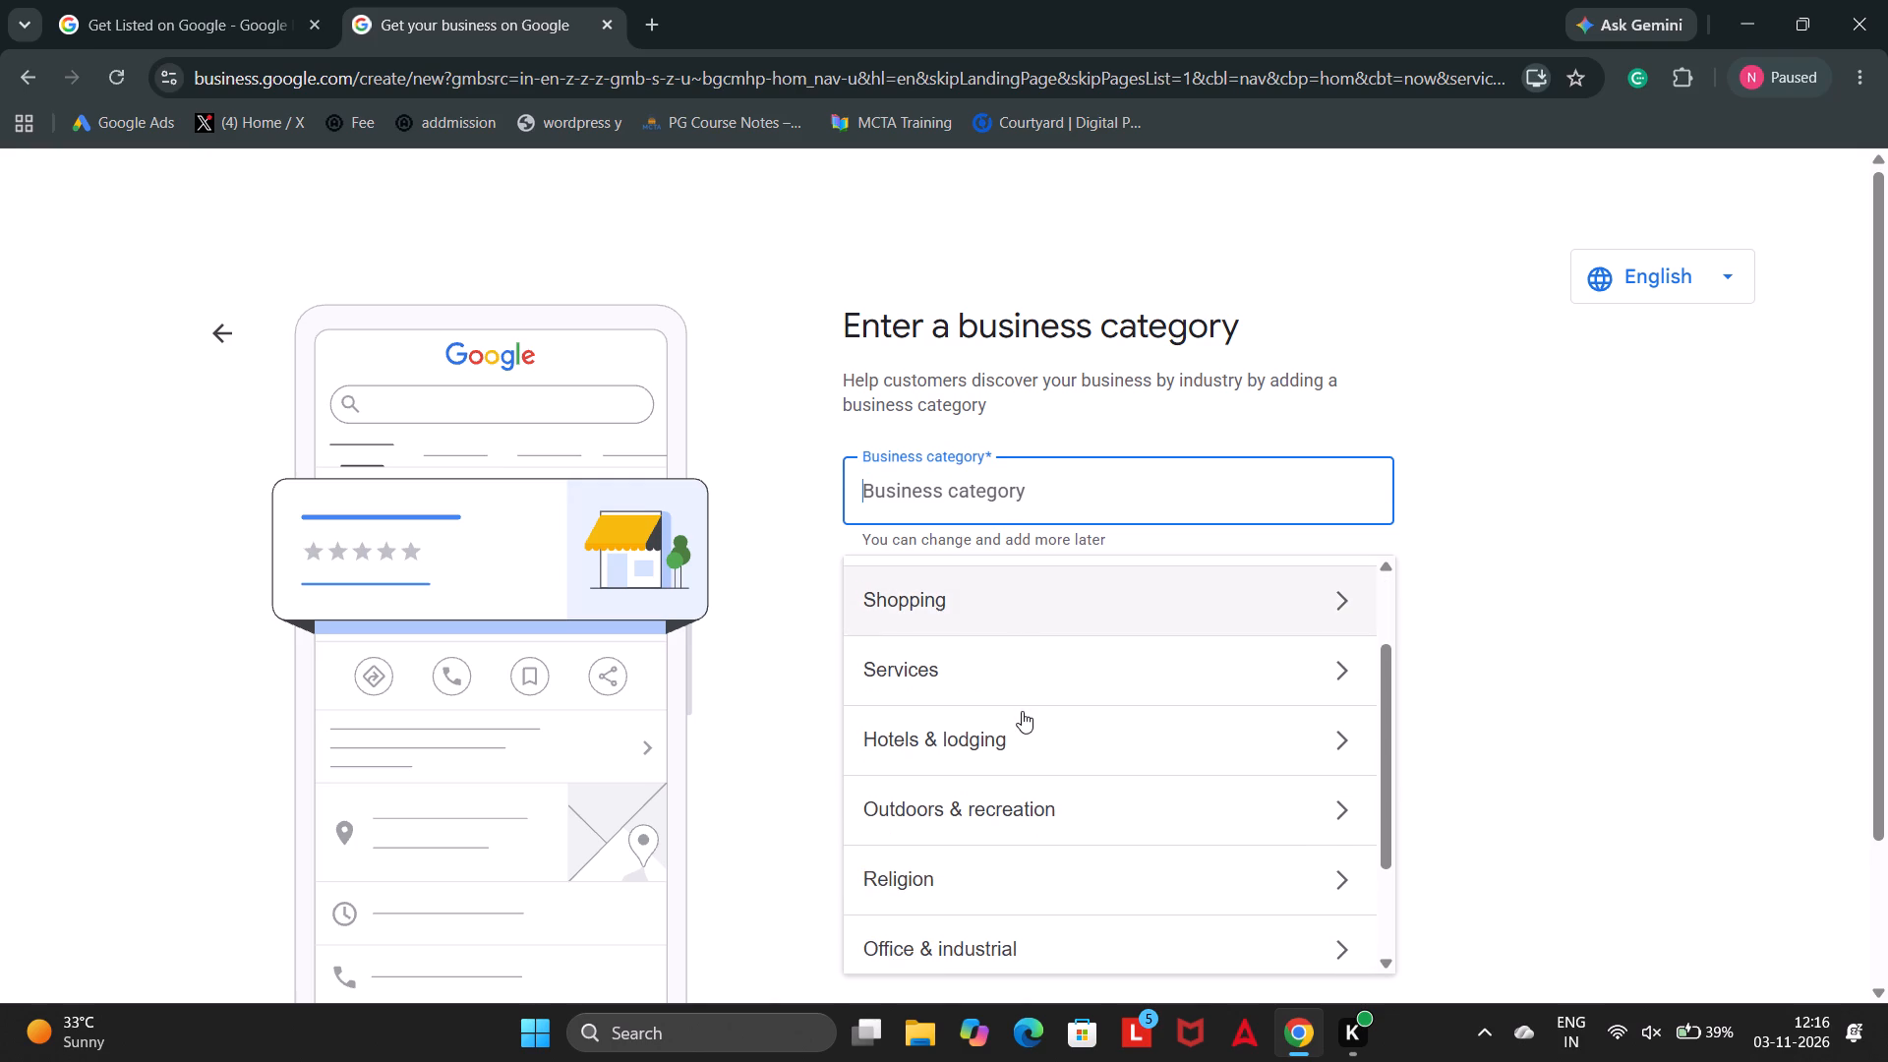
{"action": "scroll", "coordinate": [1015, 723], "scroll_direction": "down", "scroll_amount": 6}
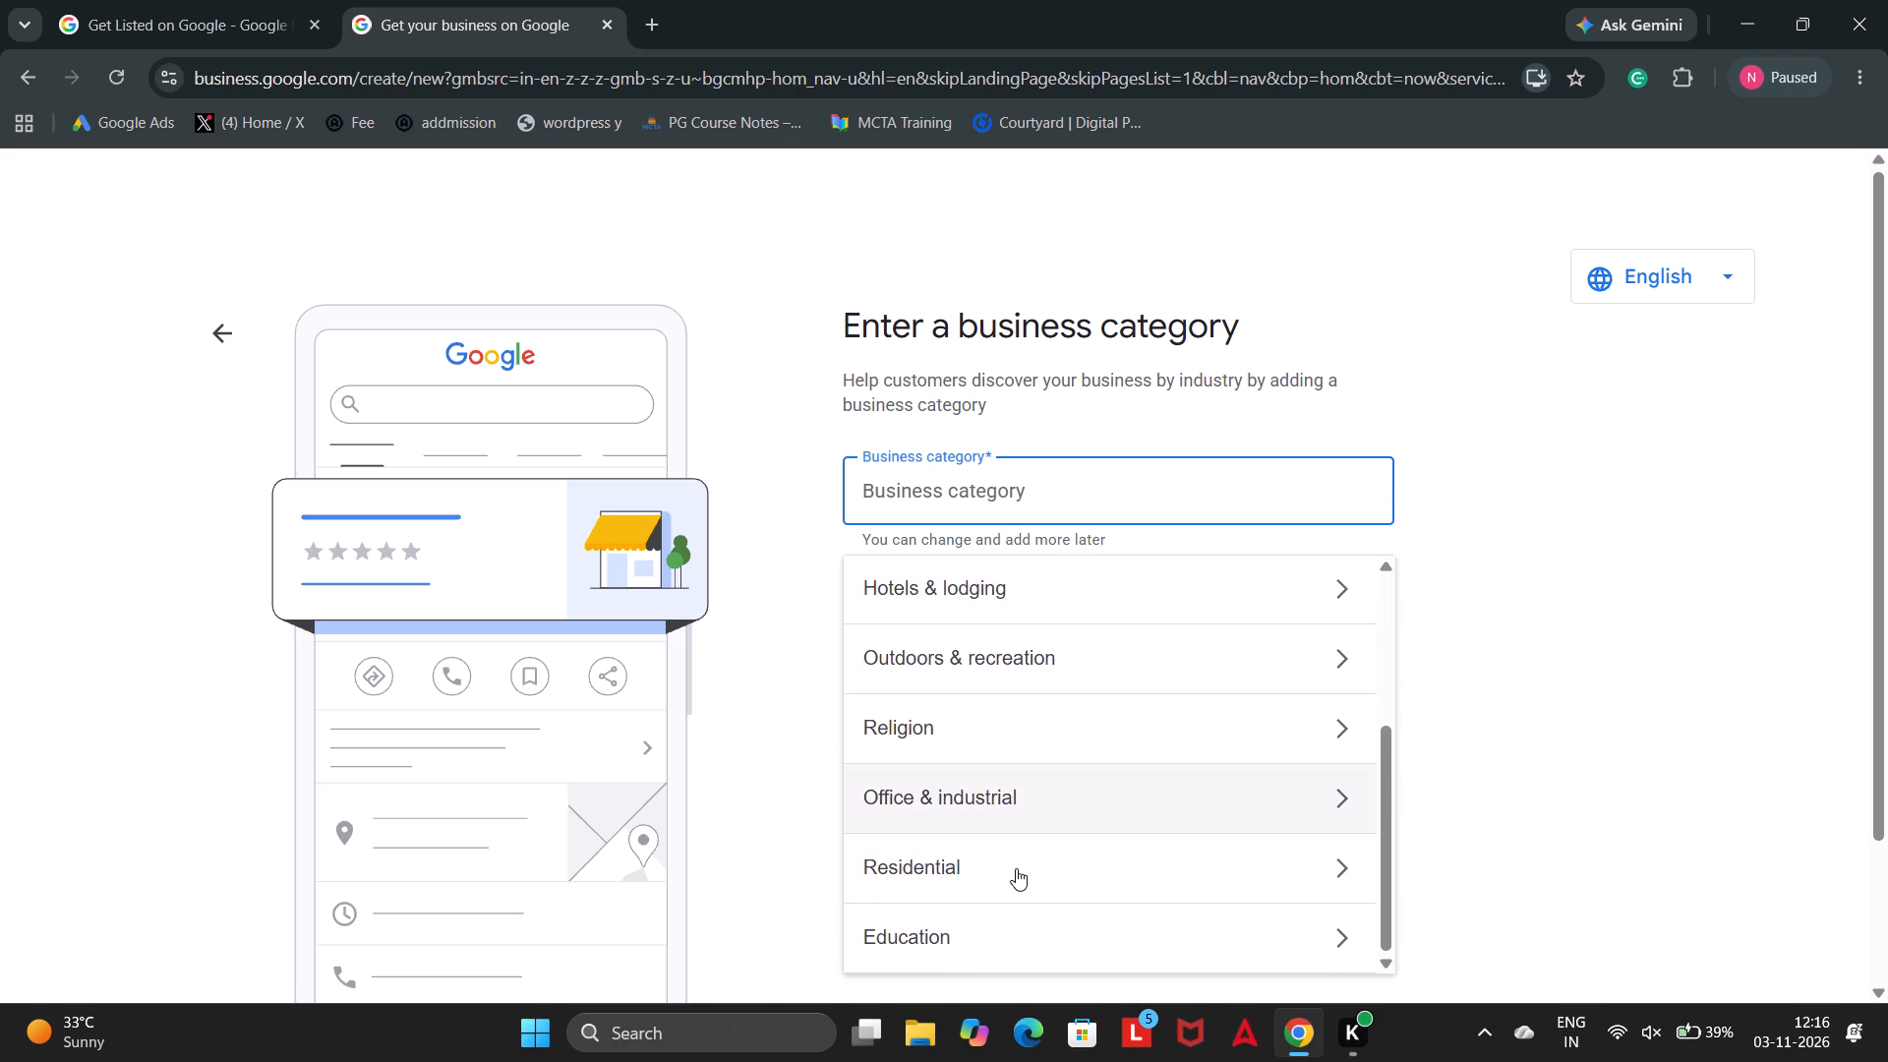
{"action": "scroll", "coordinate": [1016, 868], "scroll_direction": "up", "scroll_amount": 5}
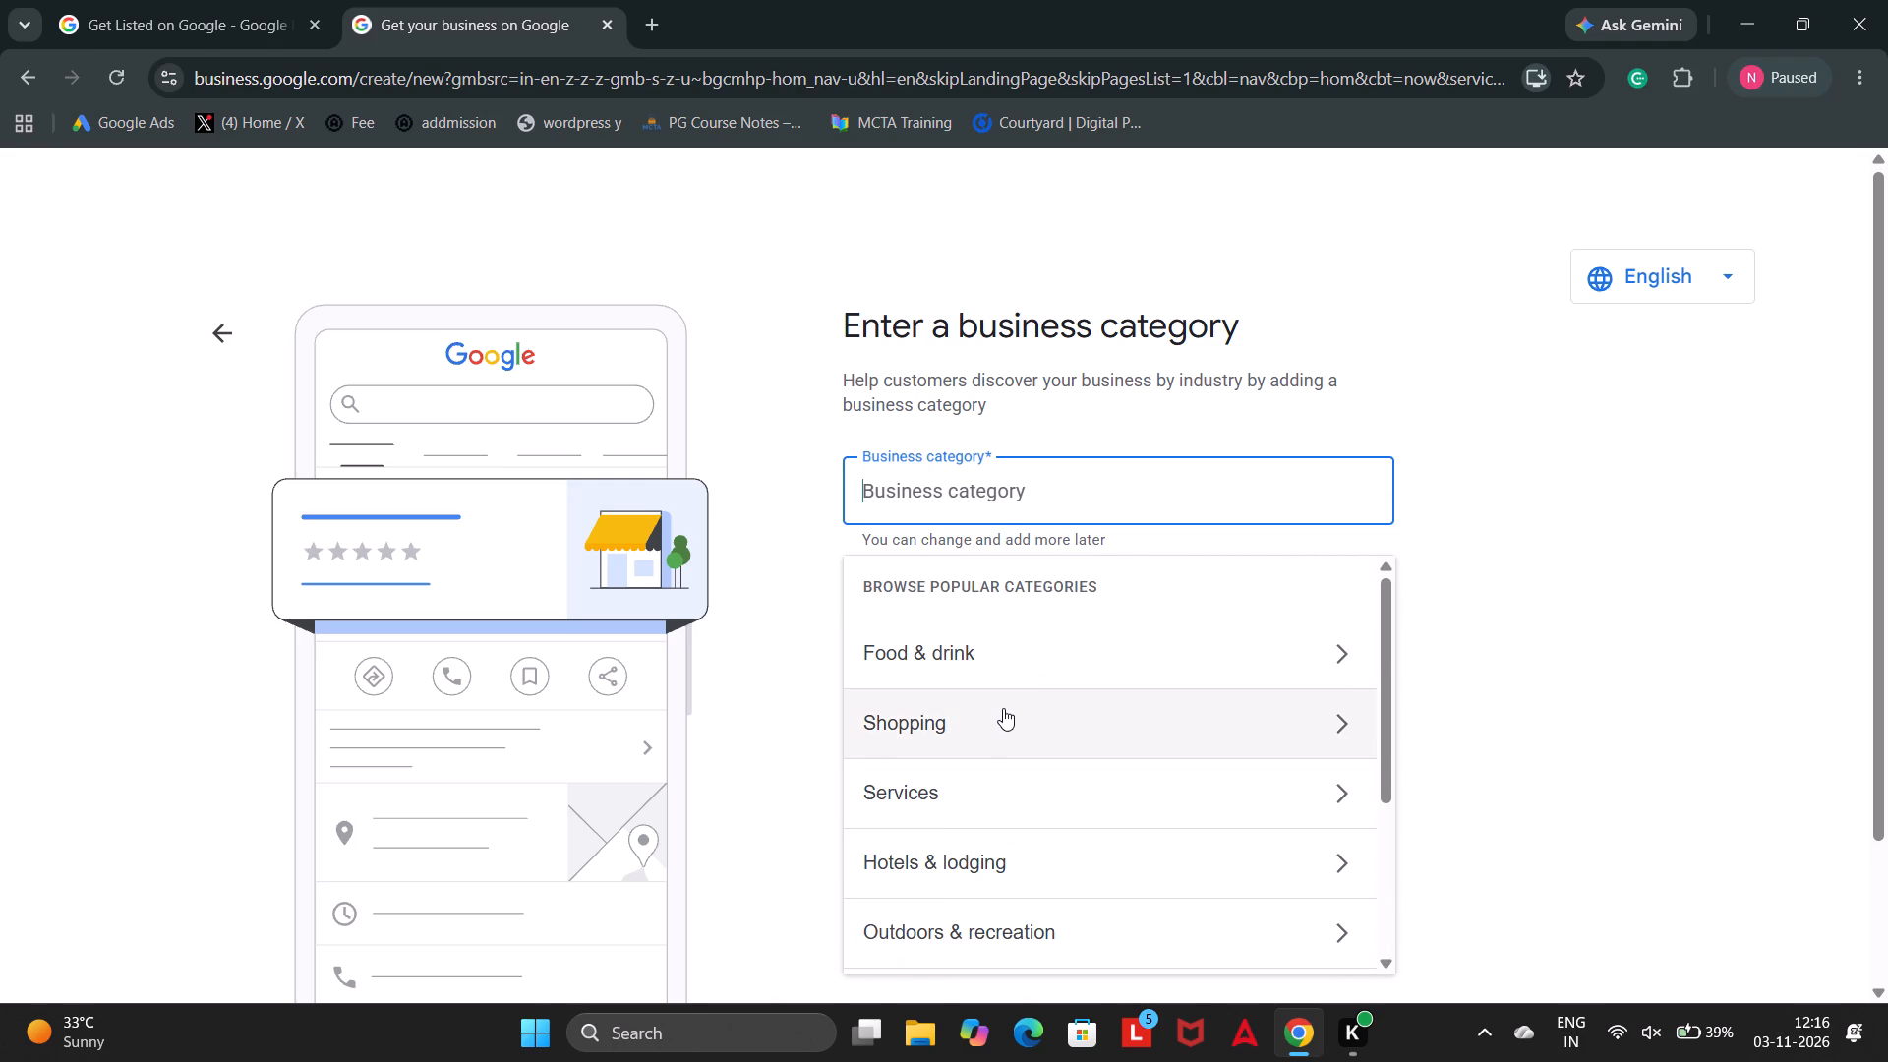
{"action": "left_click", "coordinate": [1003, 708]}
{"action": "scroll", "coordinate": [1004, 713], "scroll_direction": "down", "scroll_amount": 1}
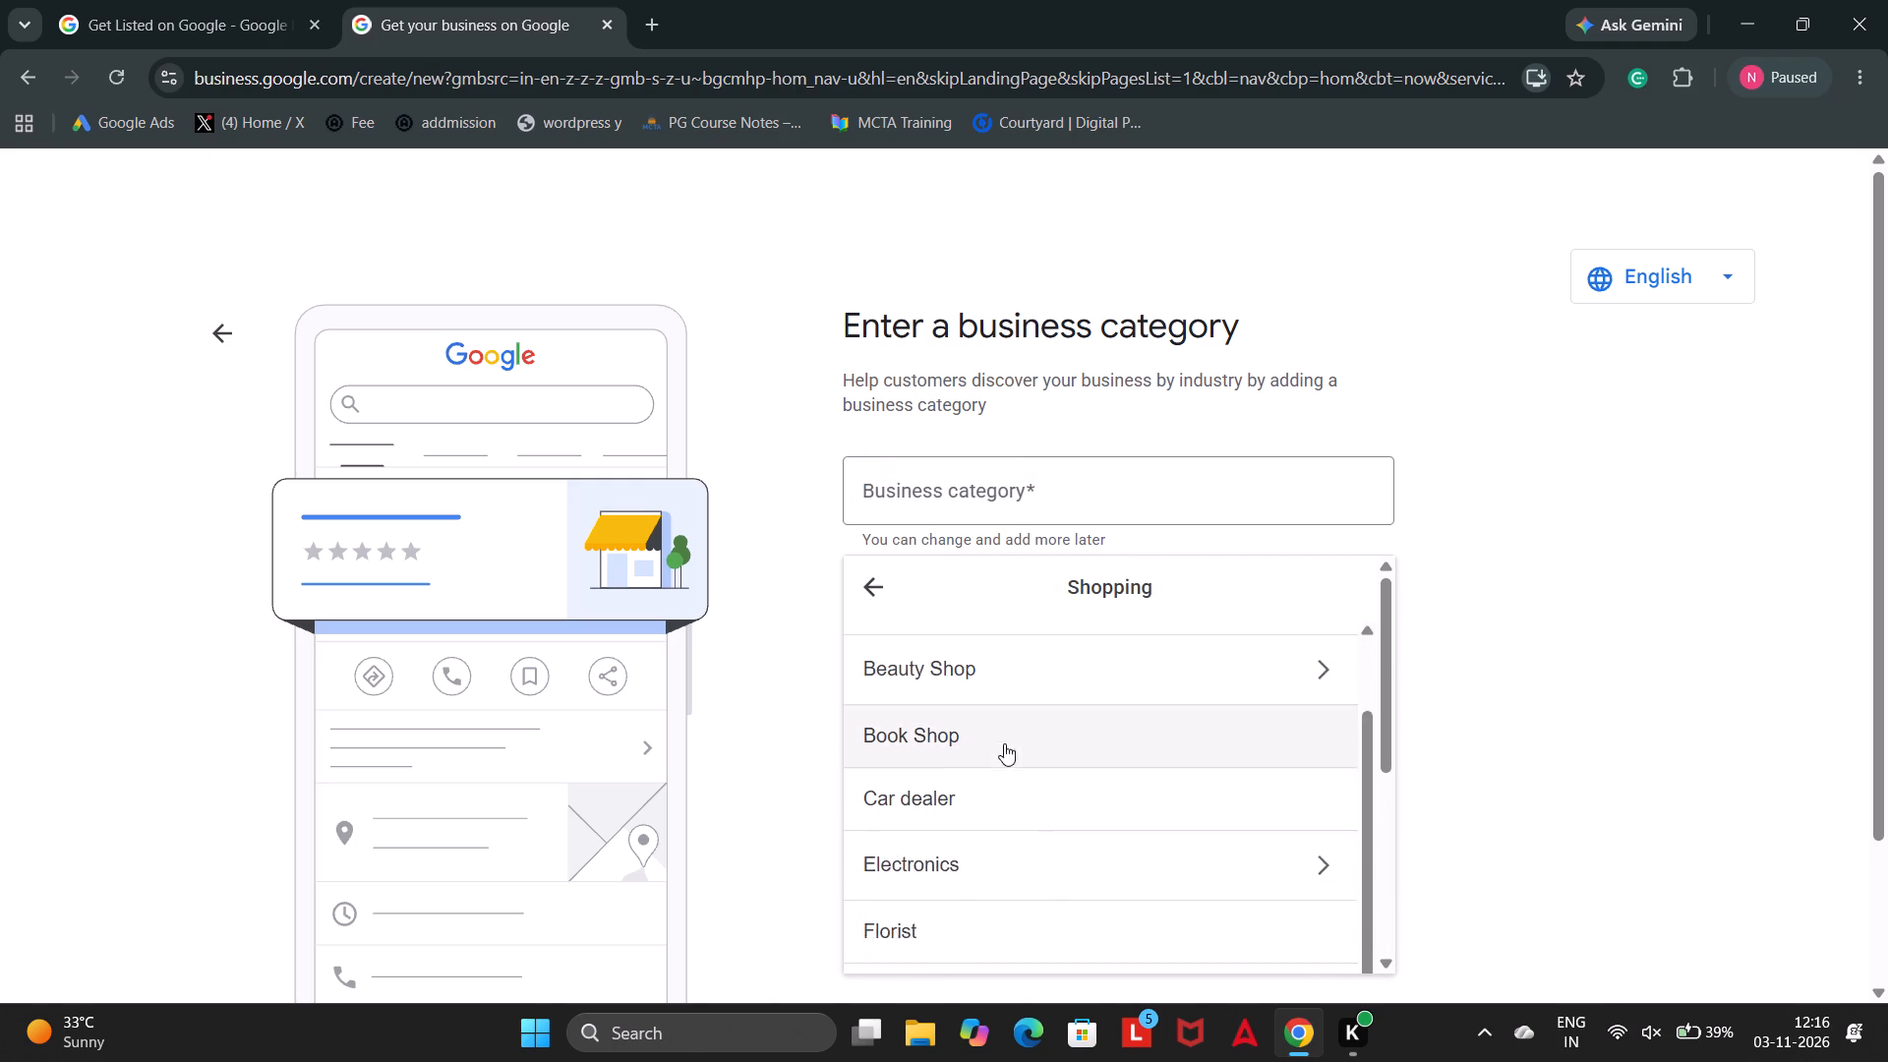
{"action": "scroll", "coordinate": [1003, 764], "scroll_direction": "down", "scroll_amount": 4}
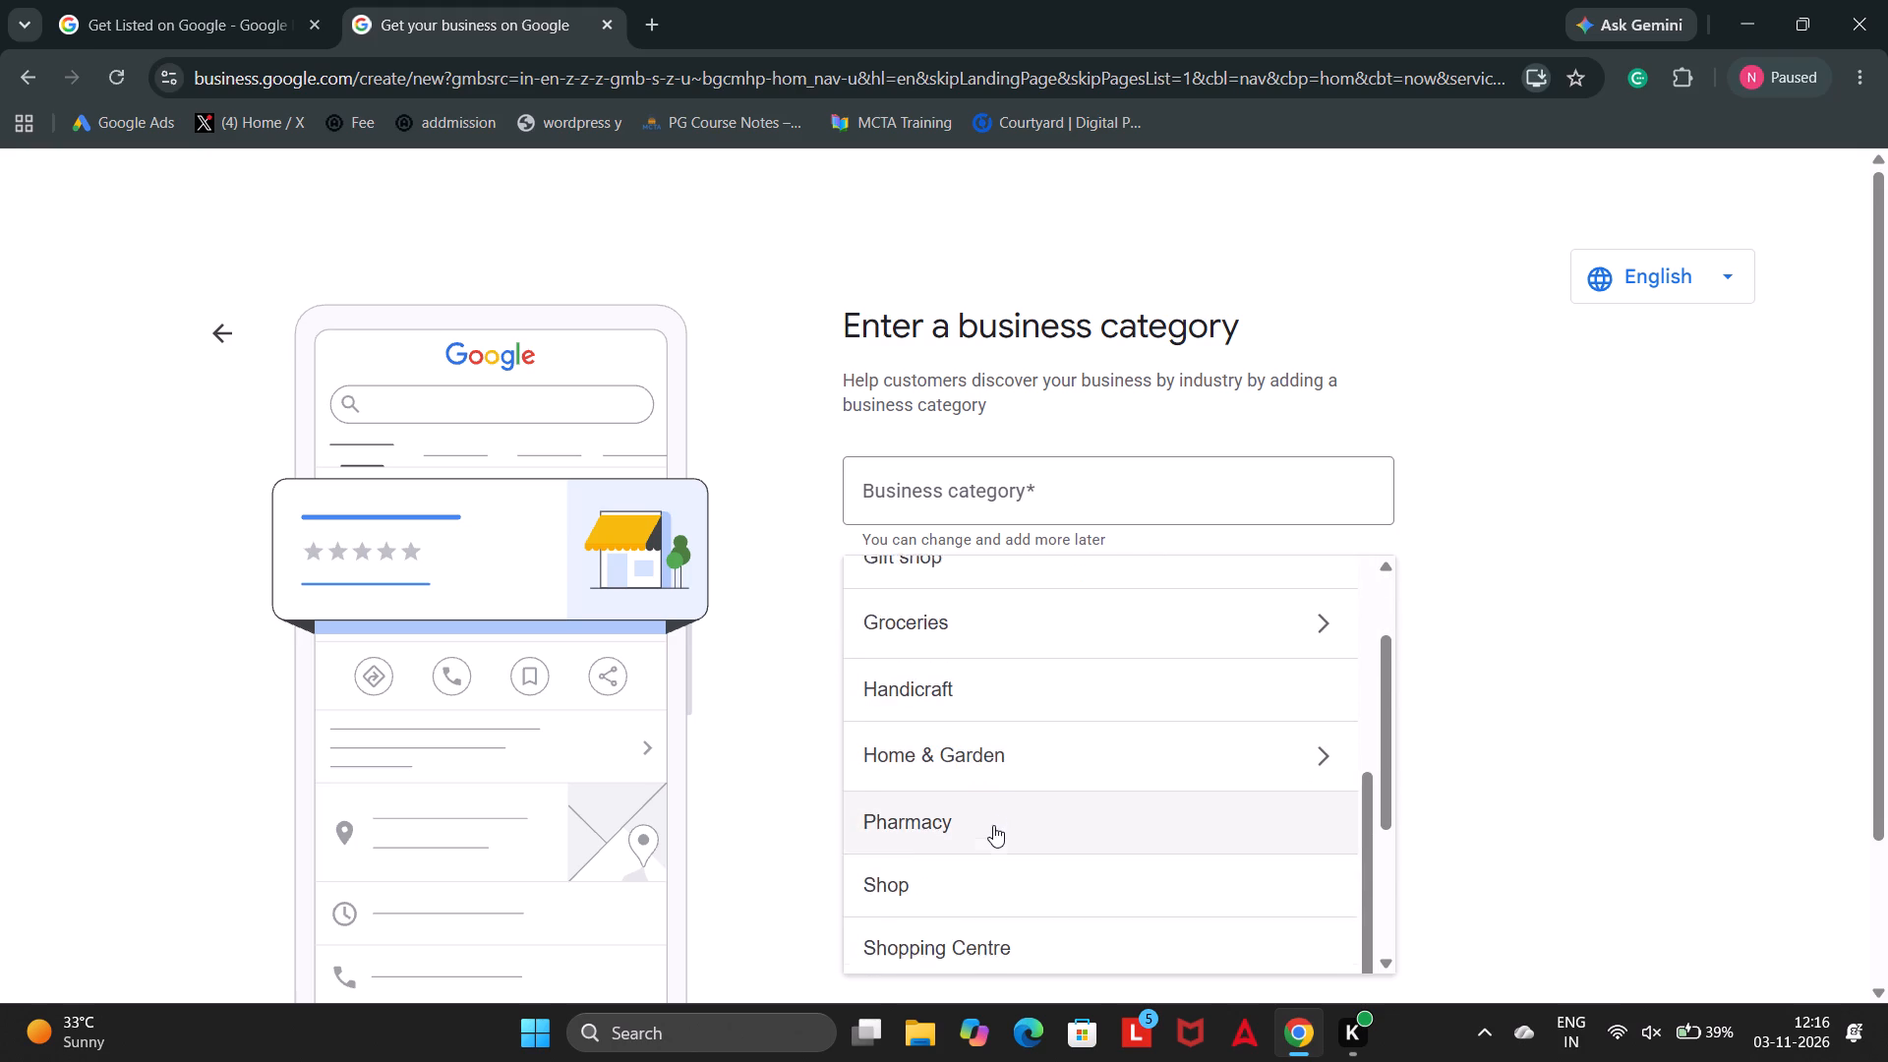
{"action": "scroll", "coordinate": [993, 825], "scroll_direction": "down", "scroll_amount": 7}
{"action": "scroll", "coordinate": [992, 825], "scroll_direction": "up", "scroll_amount": 5}
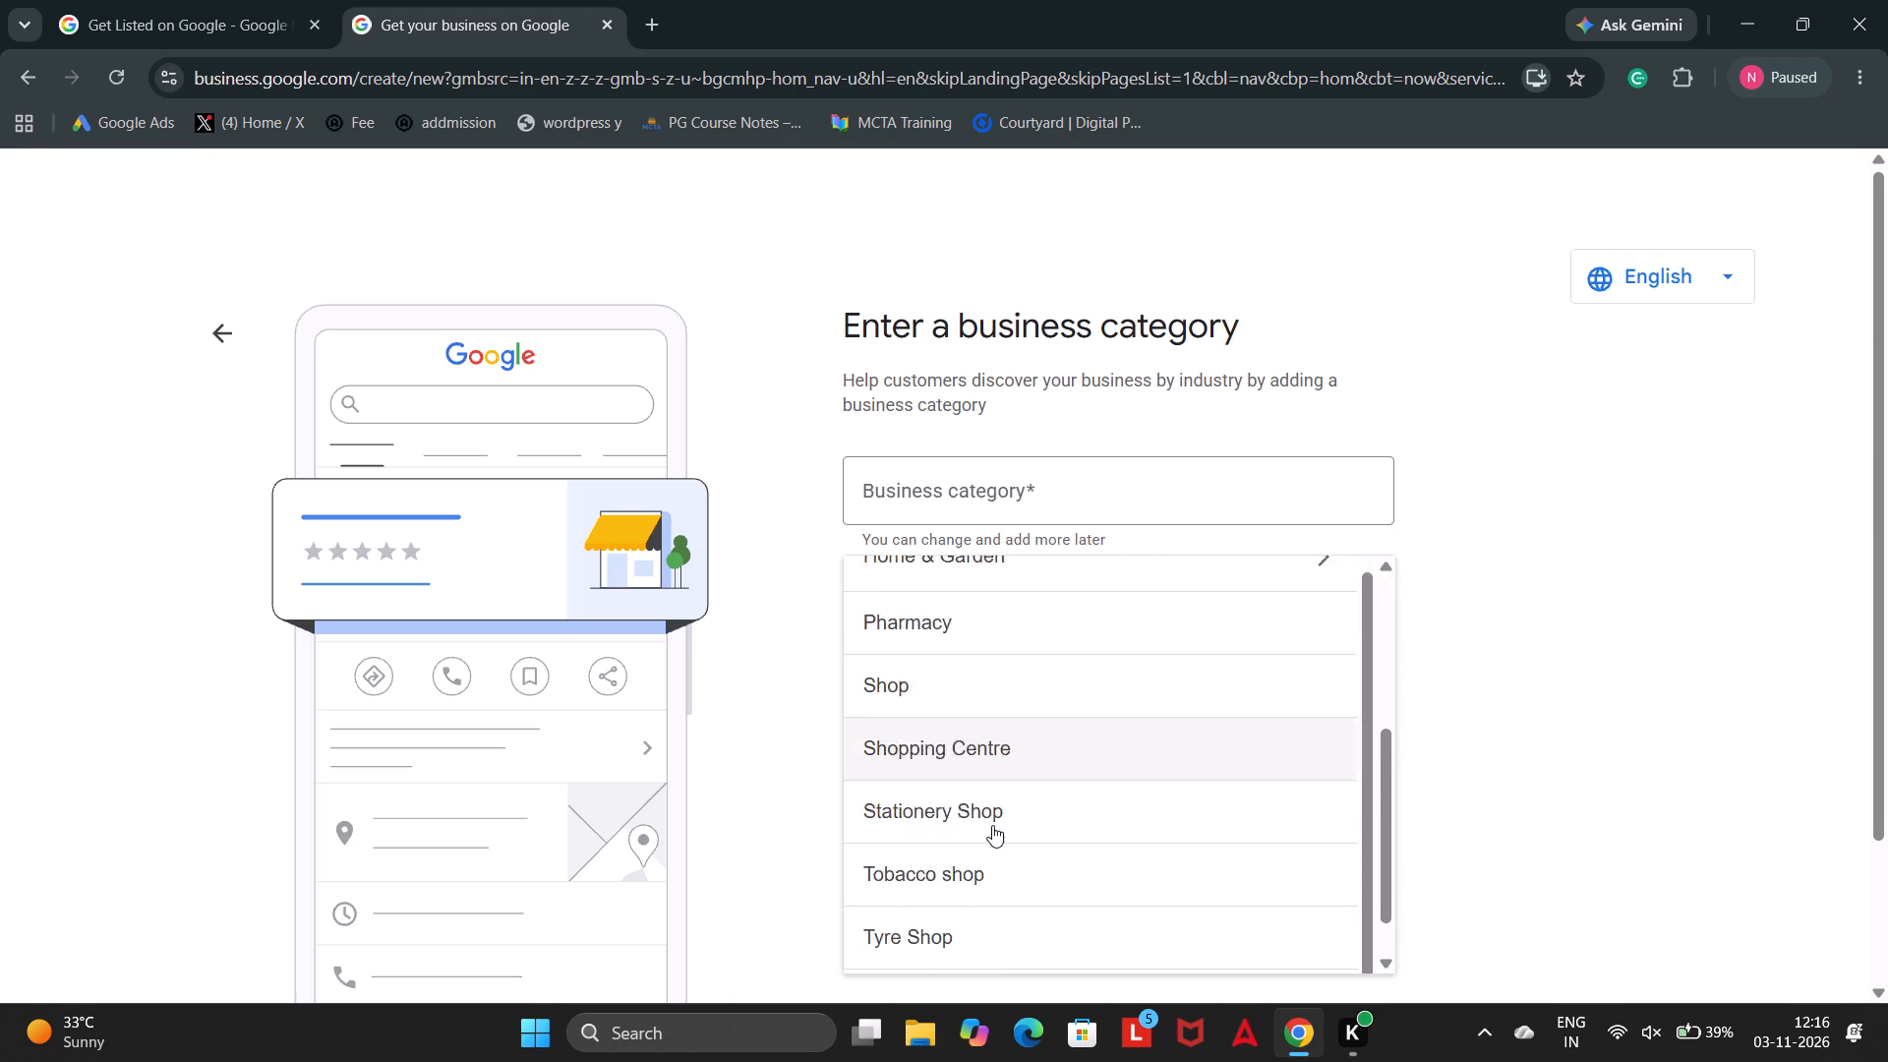
{"action": "scroll", "coordinate": [992, 825], "scroll_direction": "up", "scroll_amount": 8}
{"action": "scroll", "coordinate": [971, 716], "scroll_direction": "up", "scroll_amount": 8}
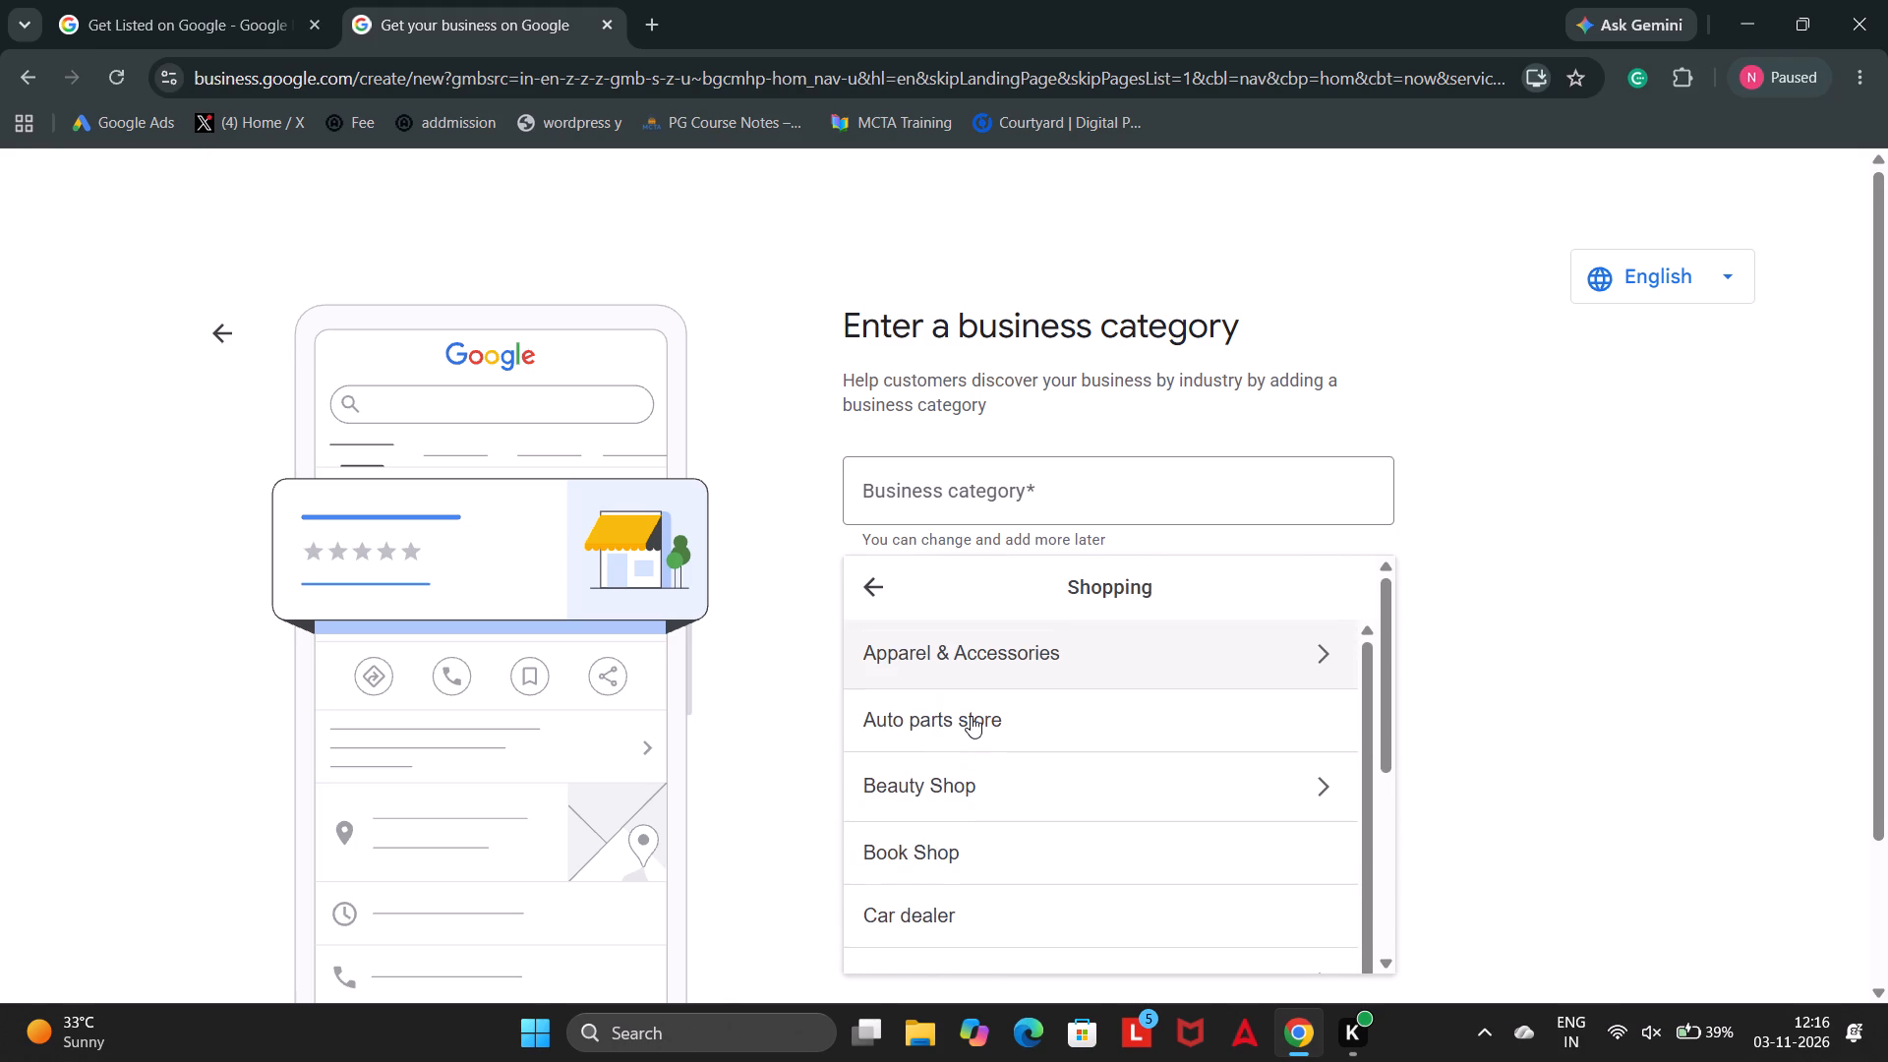
Search the business categories for "shoes", set the category to Shoe Shop and continue to the business address page.
{"action": "left_click", "coordinate": [984, 509]}
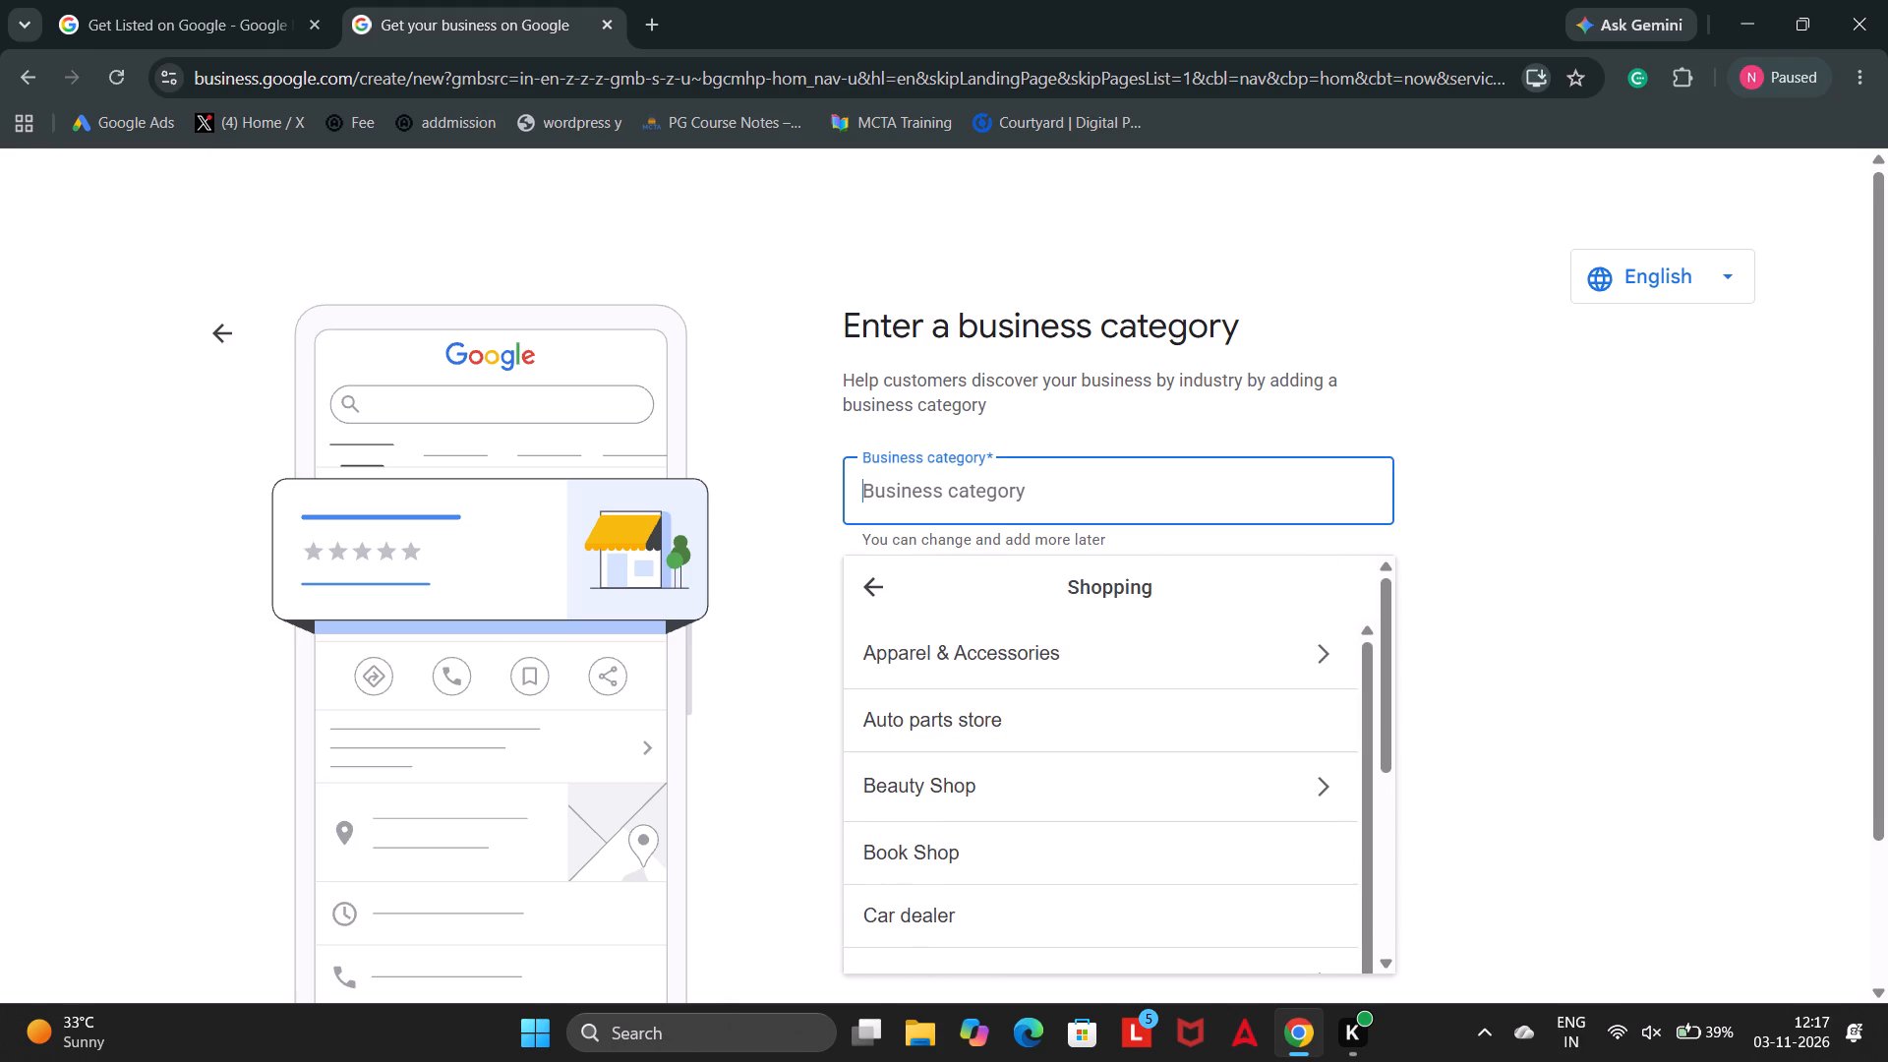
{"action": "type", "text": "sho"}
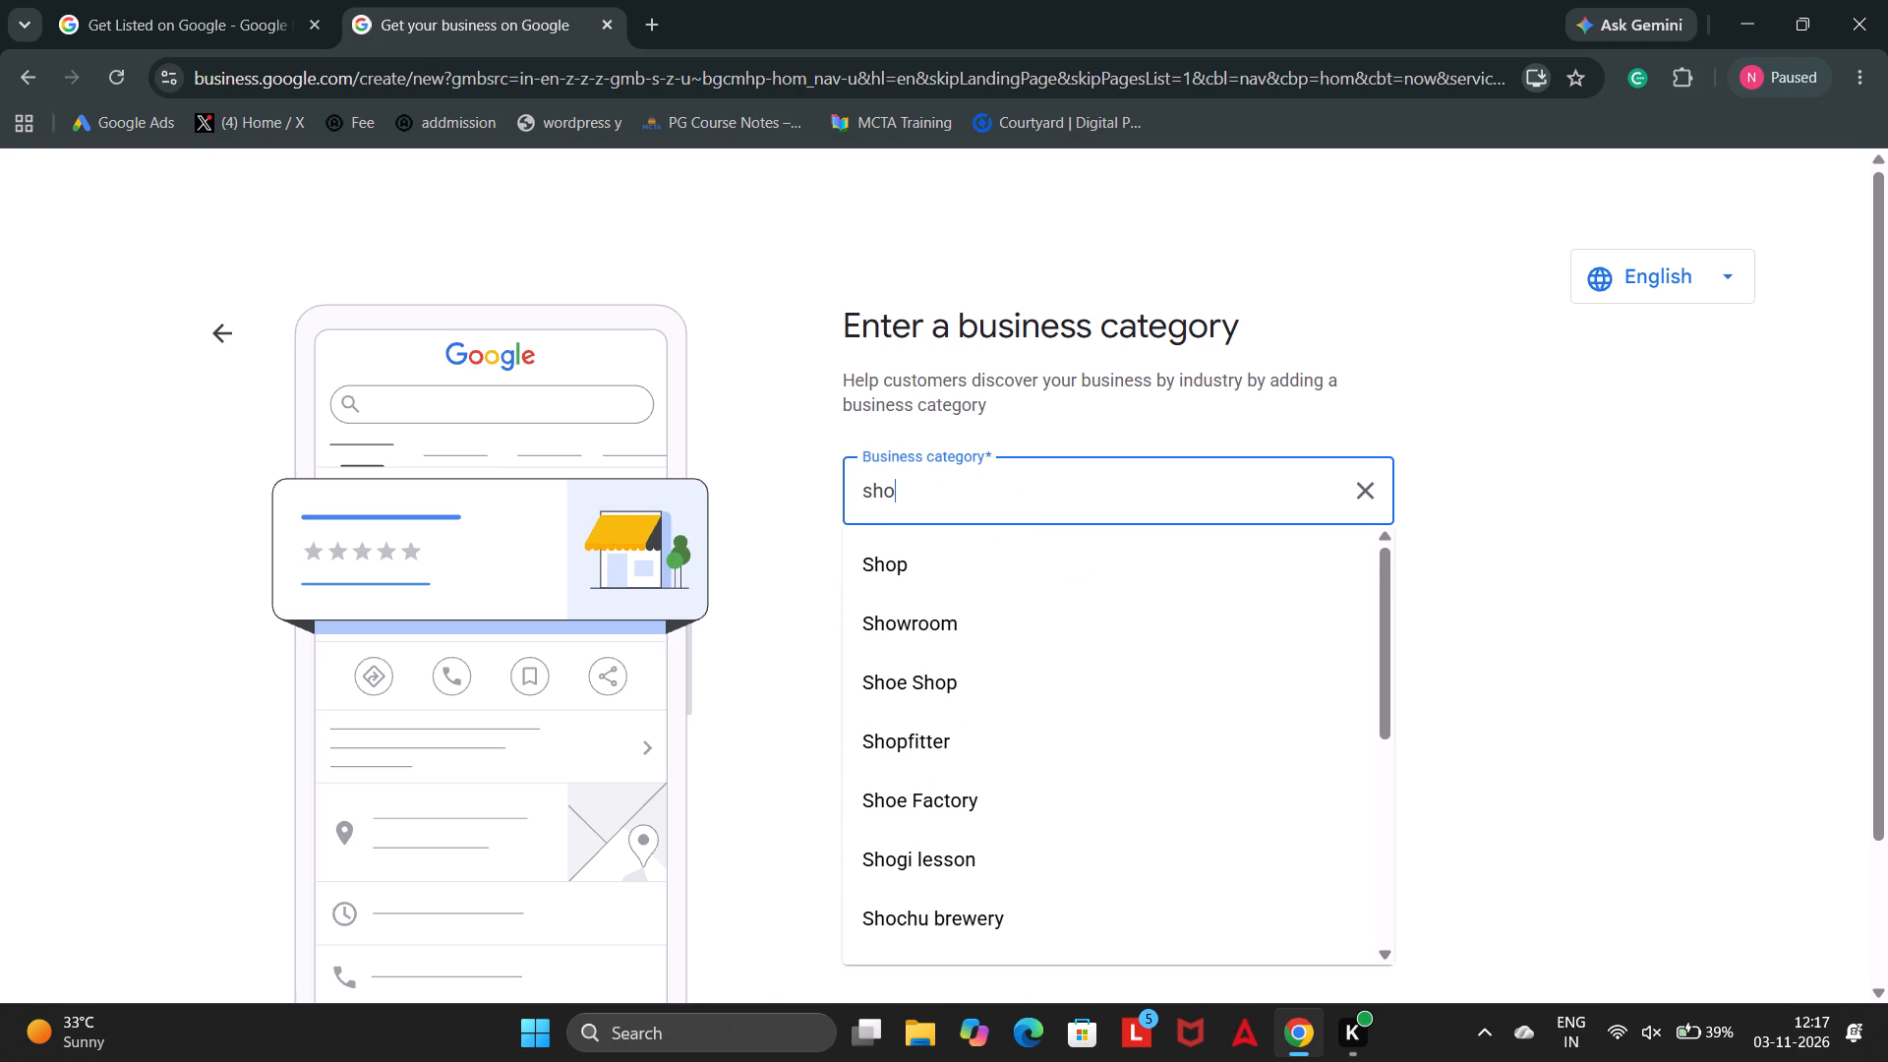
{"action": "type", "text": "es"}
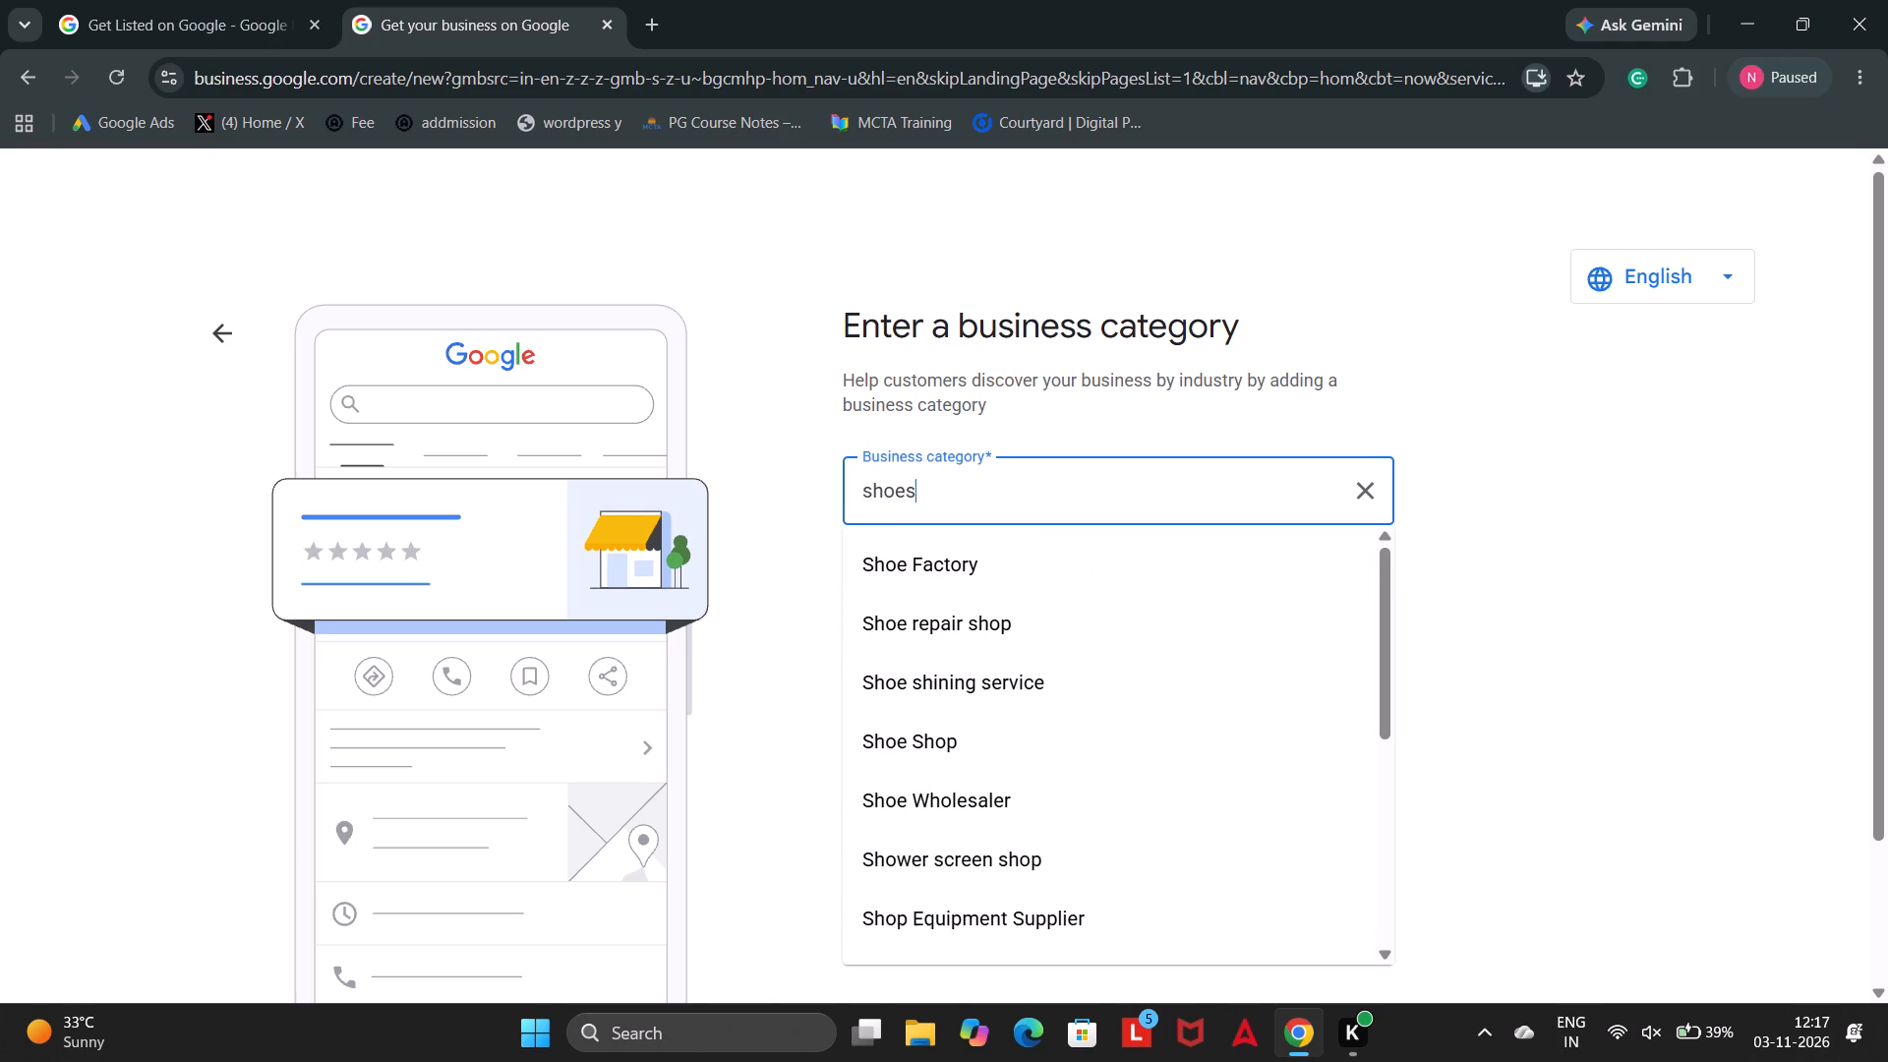
{"action": "left_click", "coordinate": [951, 737]}
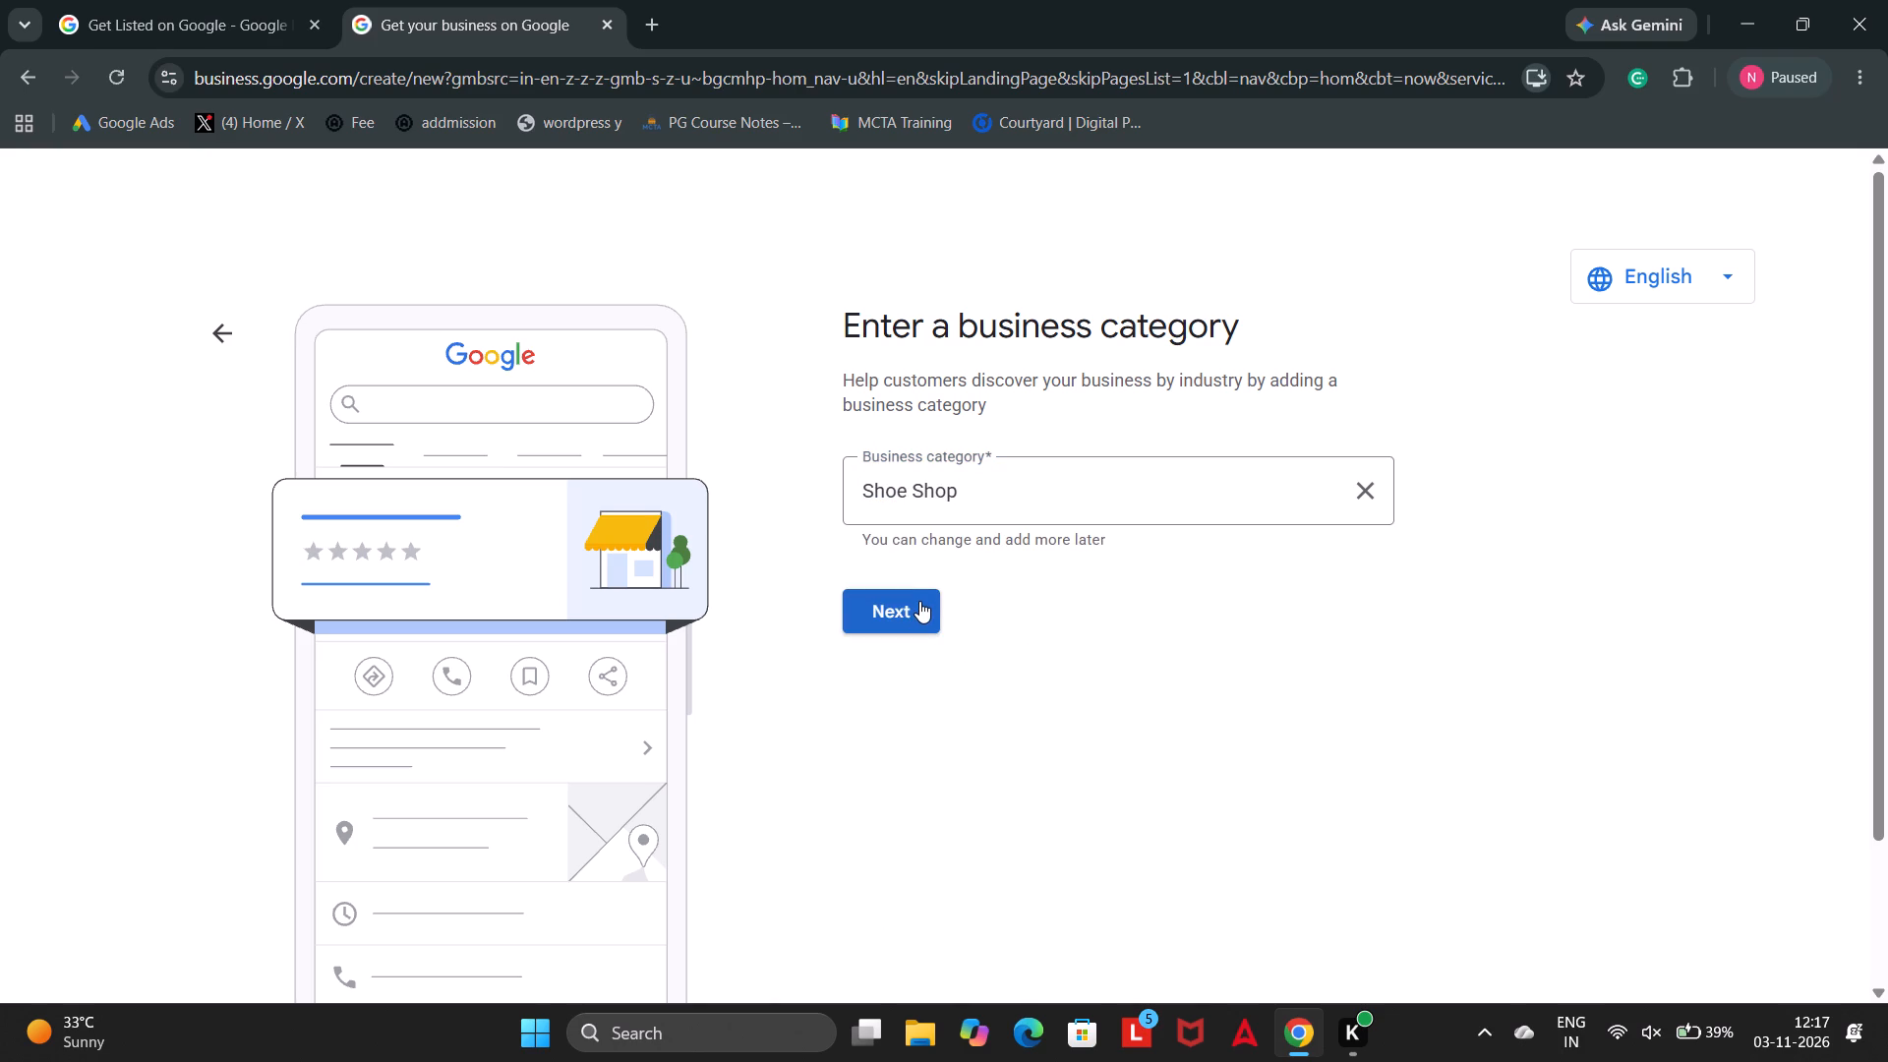
{"action": "left_click", "coordinate": [919, 601]}
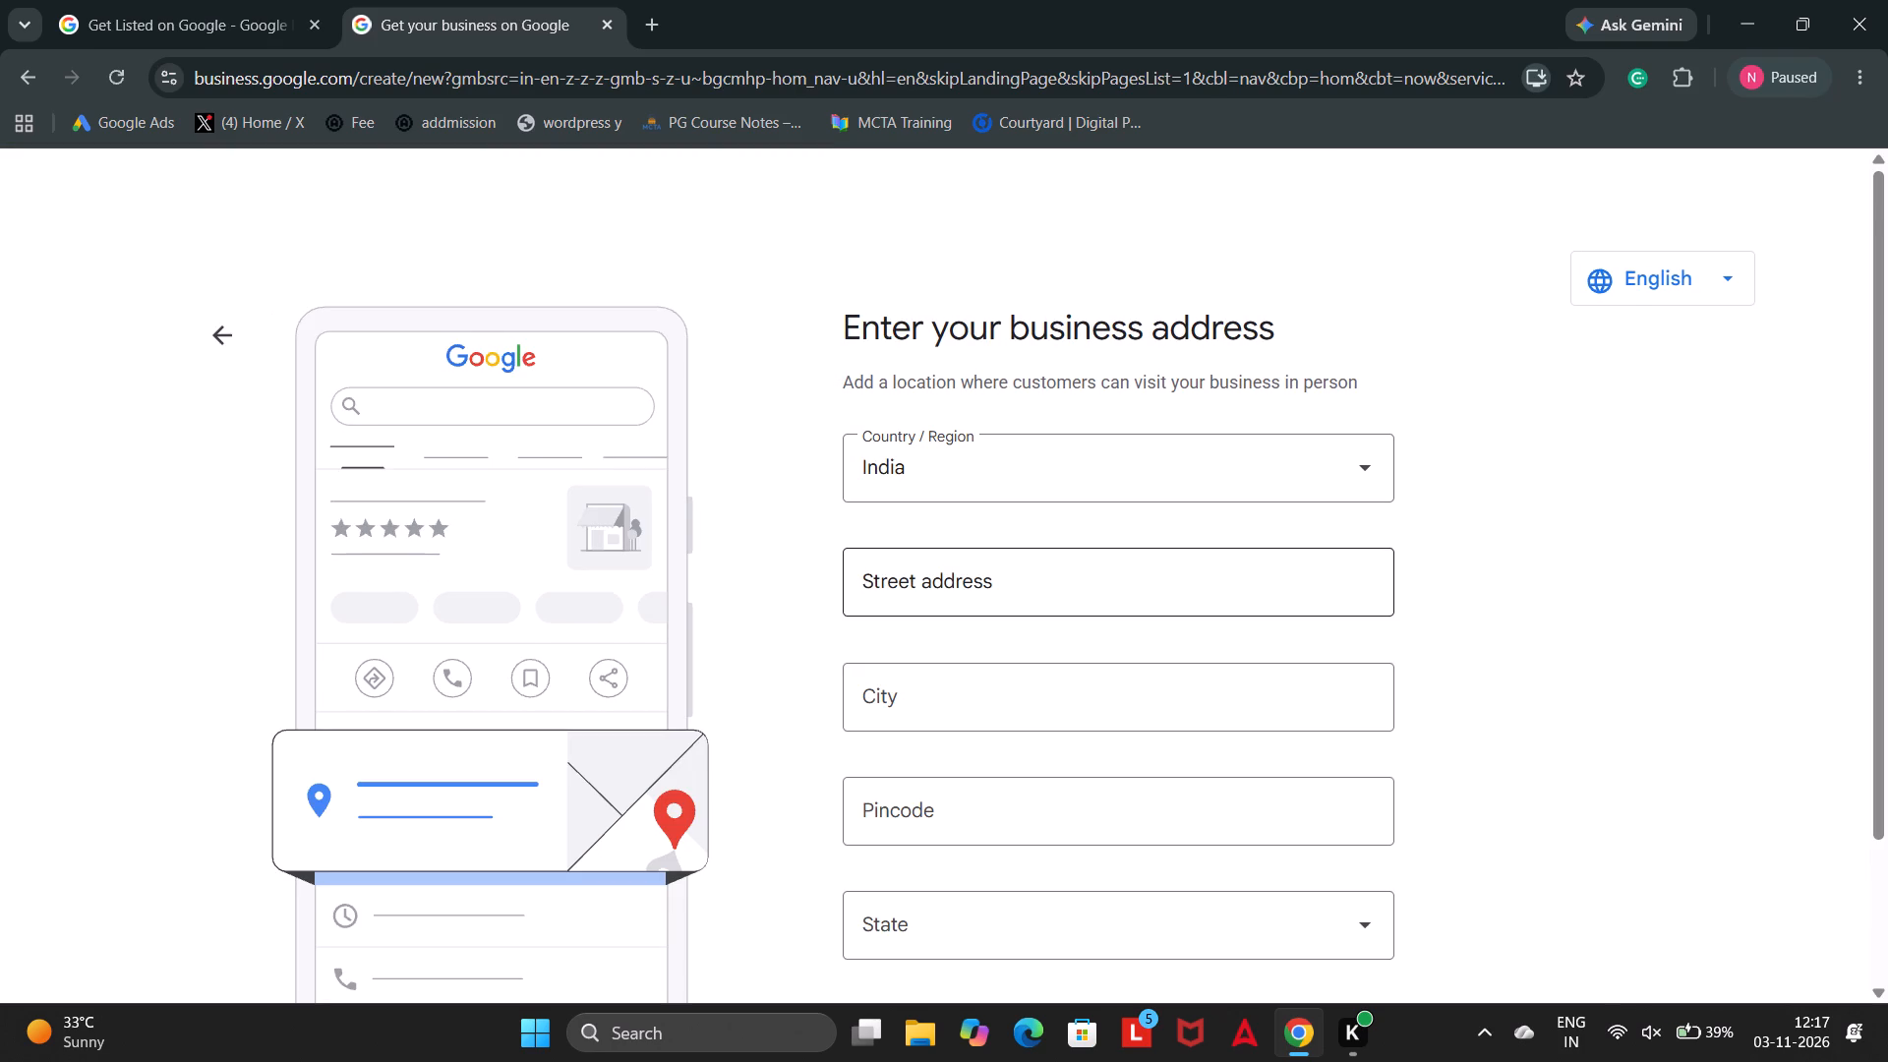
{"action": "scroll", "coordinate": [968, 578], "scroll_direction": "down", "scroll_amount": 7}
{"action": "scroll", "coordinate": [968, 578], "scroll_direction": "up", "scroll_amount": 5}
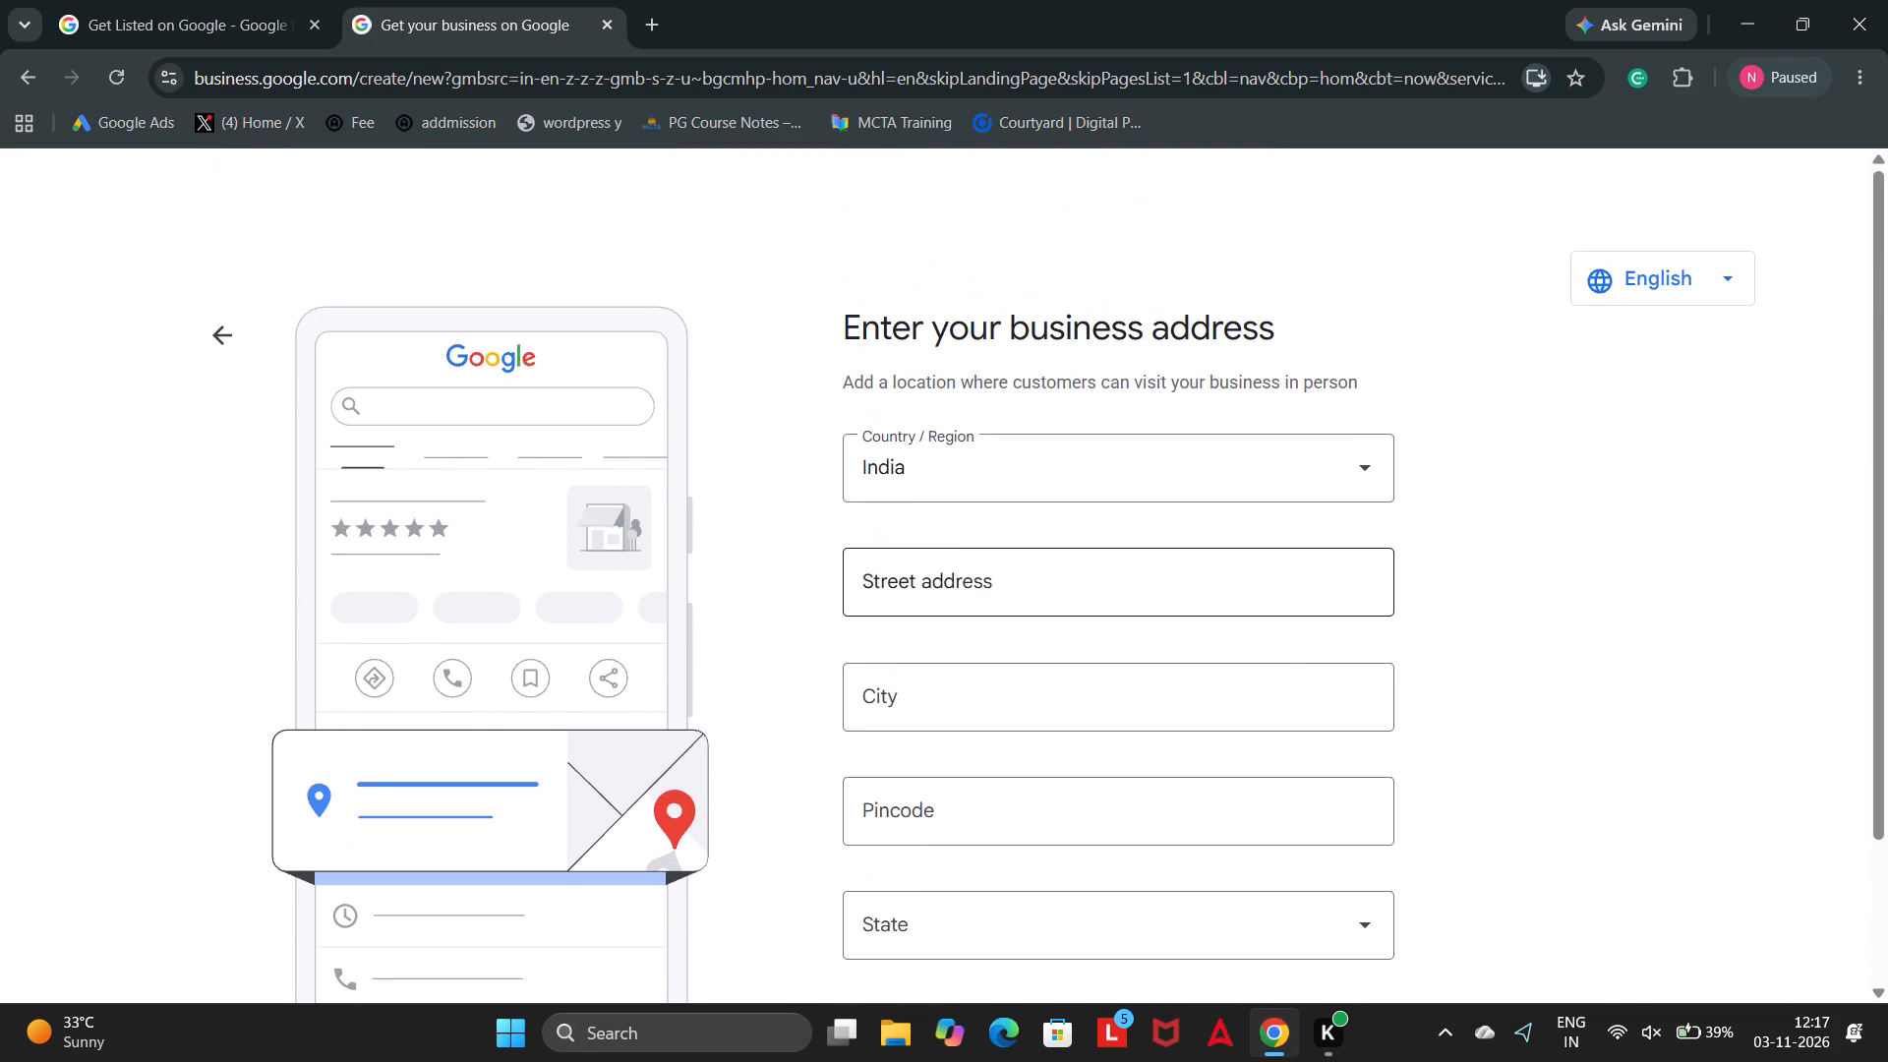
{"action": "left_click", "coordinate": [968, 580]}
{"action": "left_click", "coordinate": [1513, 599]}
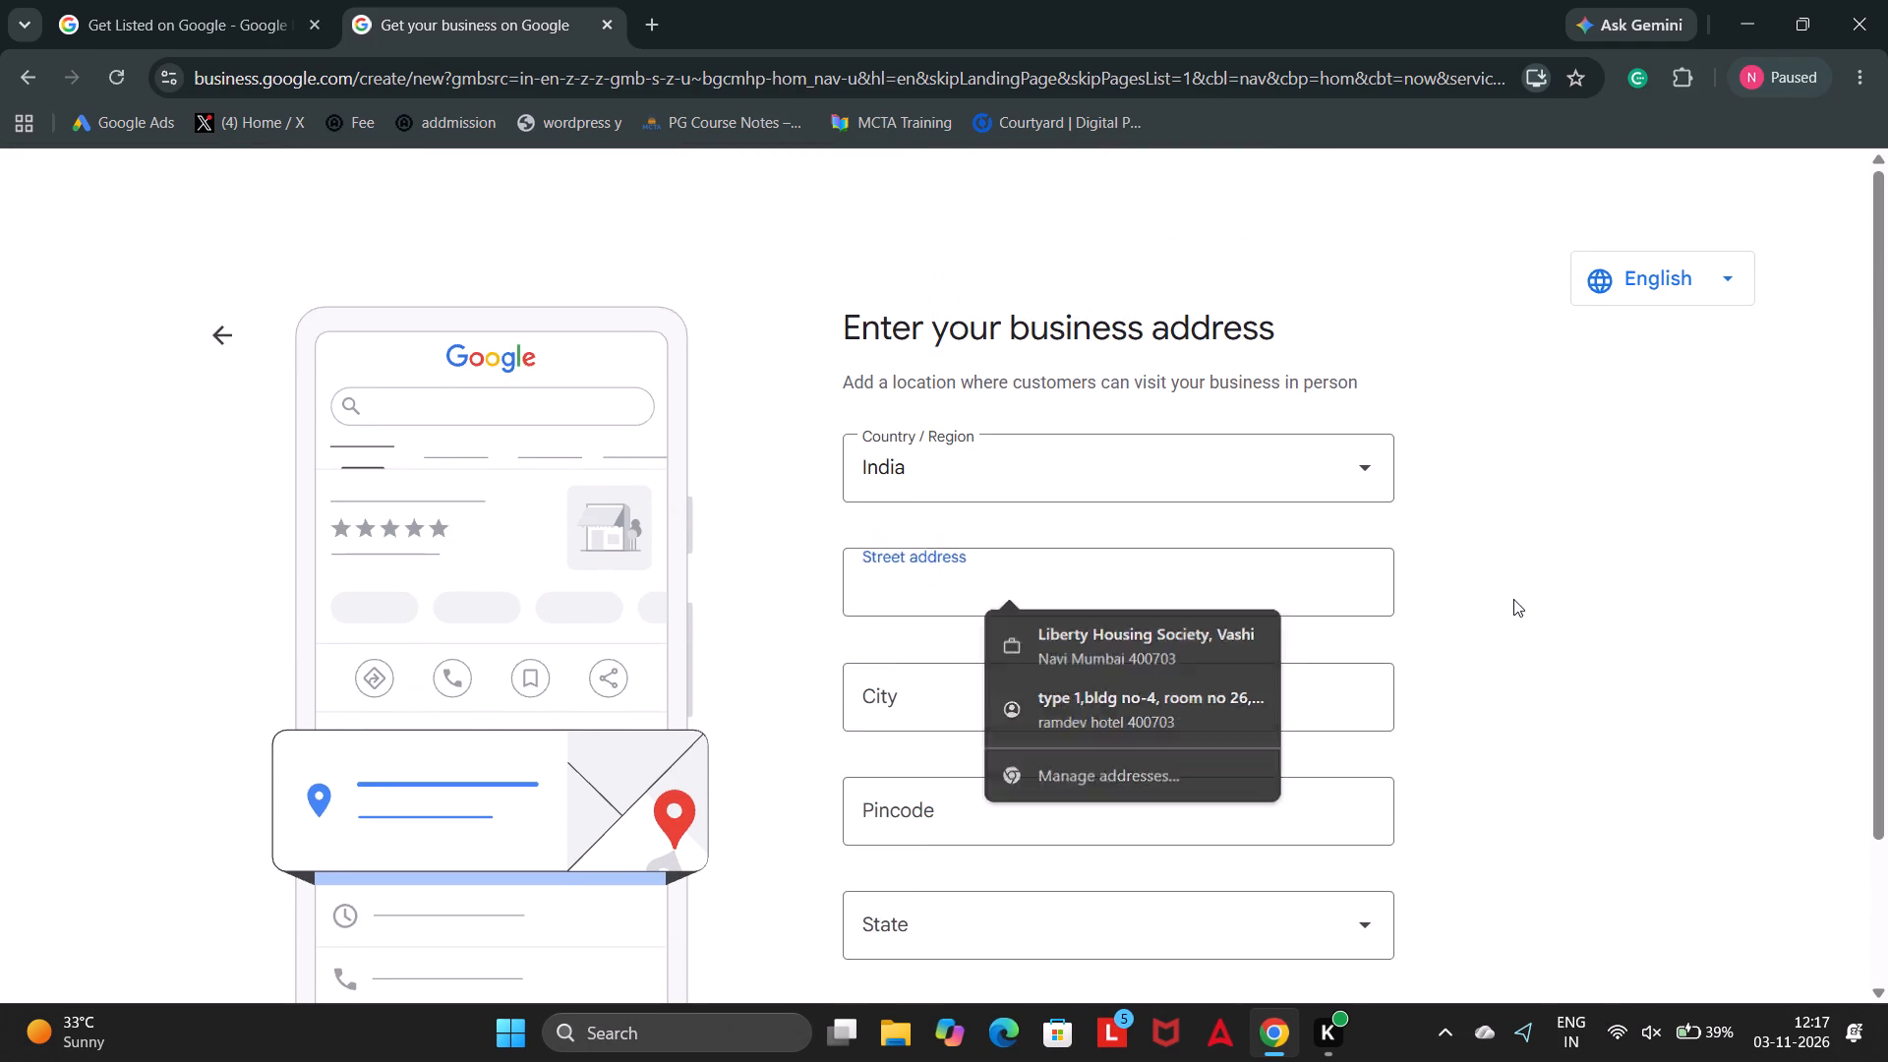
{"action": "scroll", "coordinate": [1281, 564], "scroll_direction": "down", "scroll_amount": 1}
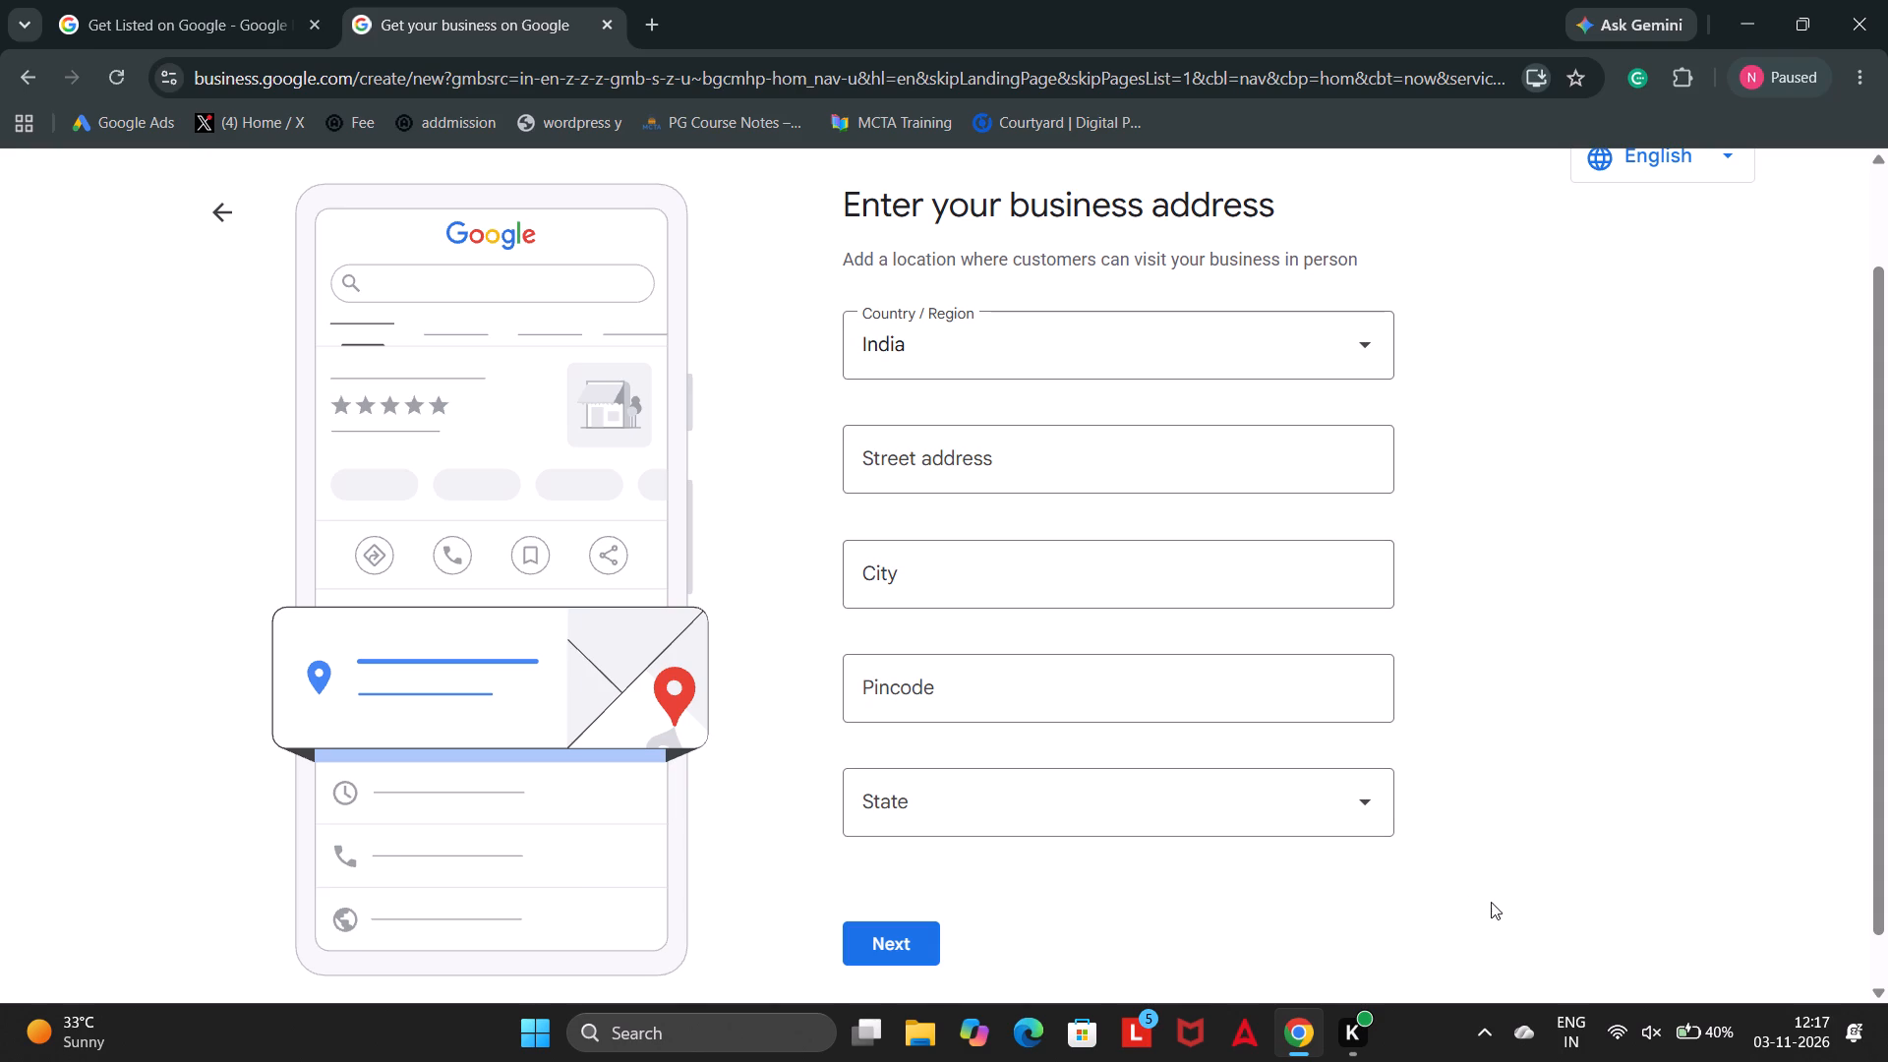
Raise the computer's screen brightness slightly in the Windows quick settings.
{"action": "left_click", "coordinate": [1670, 1006]}
{"action": "left_click", "coordinate": [1655, 1038]}
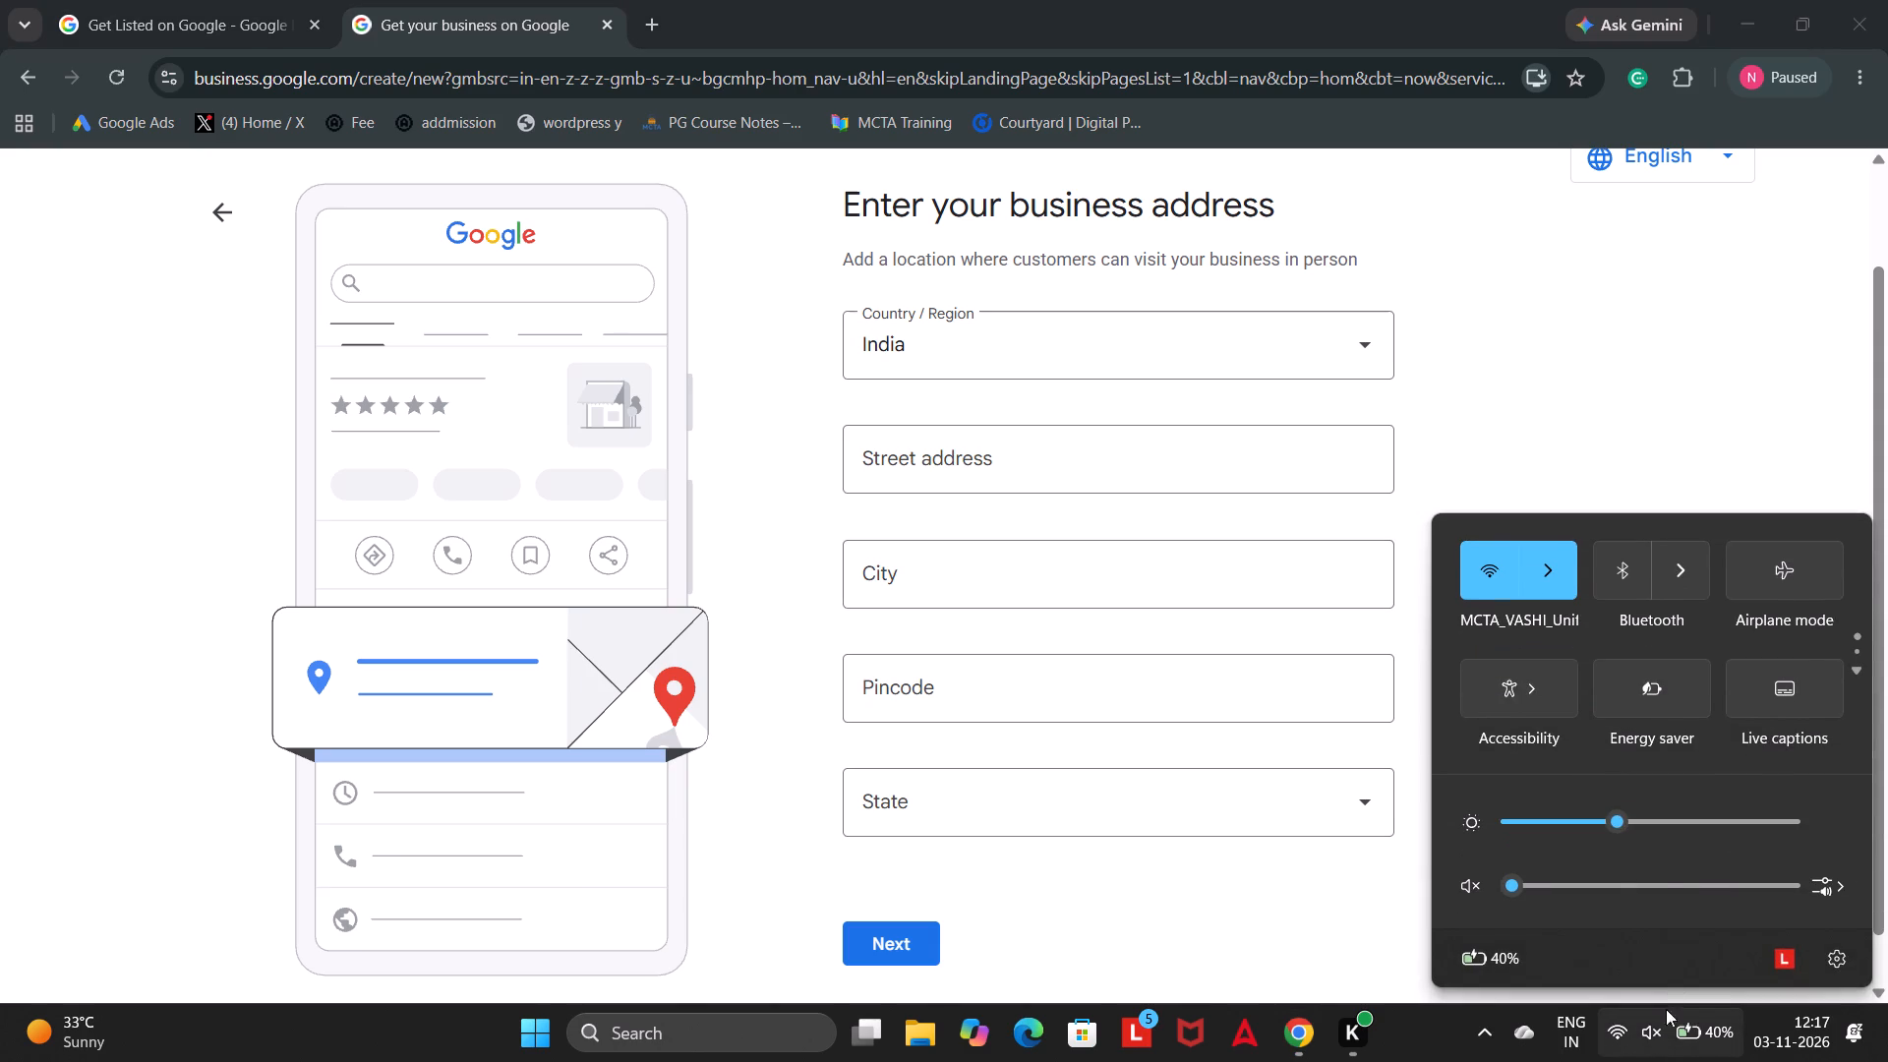
{"action": "left_click", "coordinate": [1636, 825]}
{"action": "left_click", "coordinate": [1579, 439]}
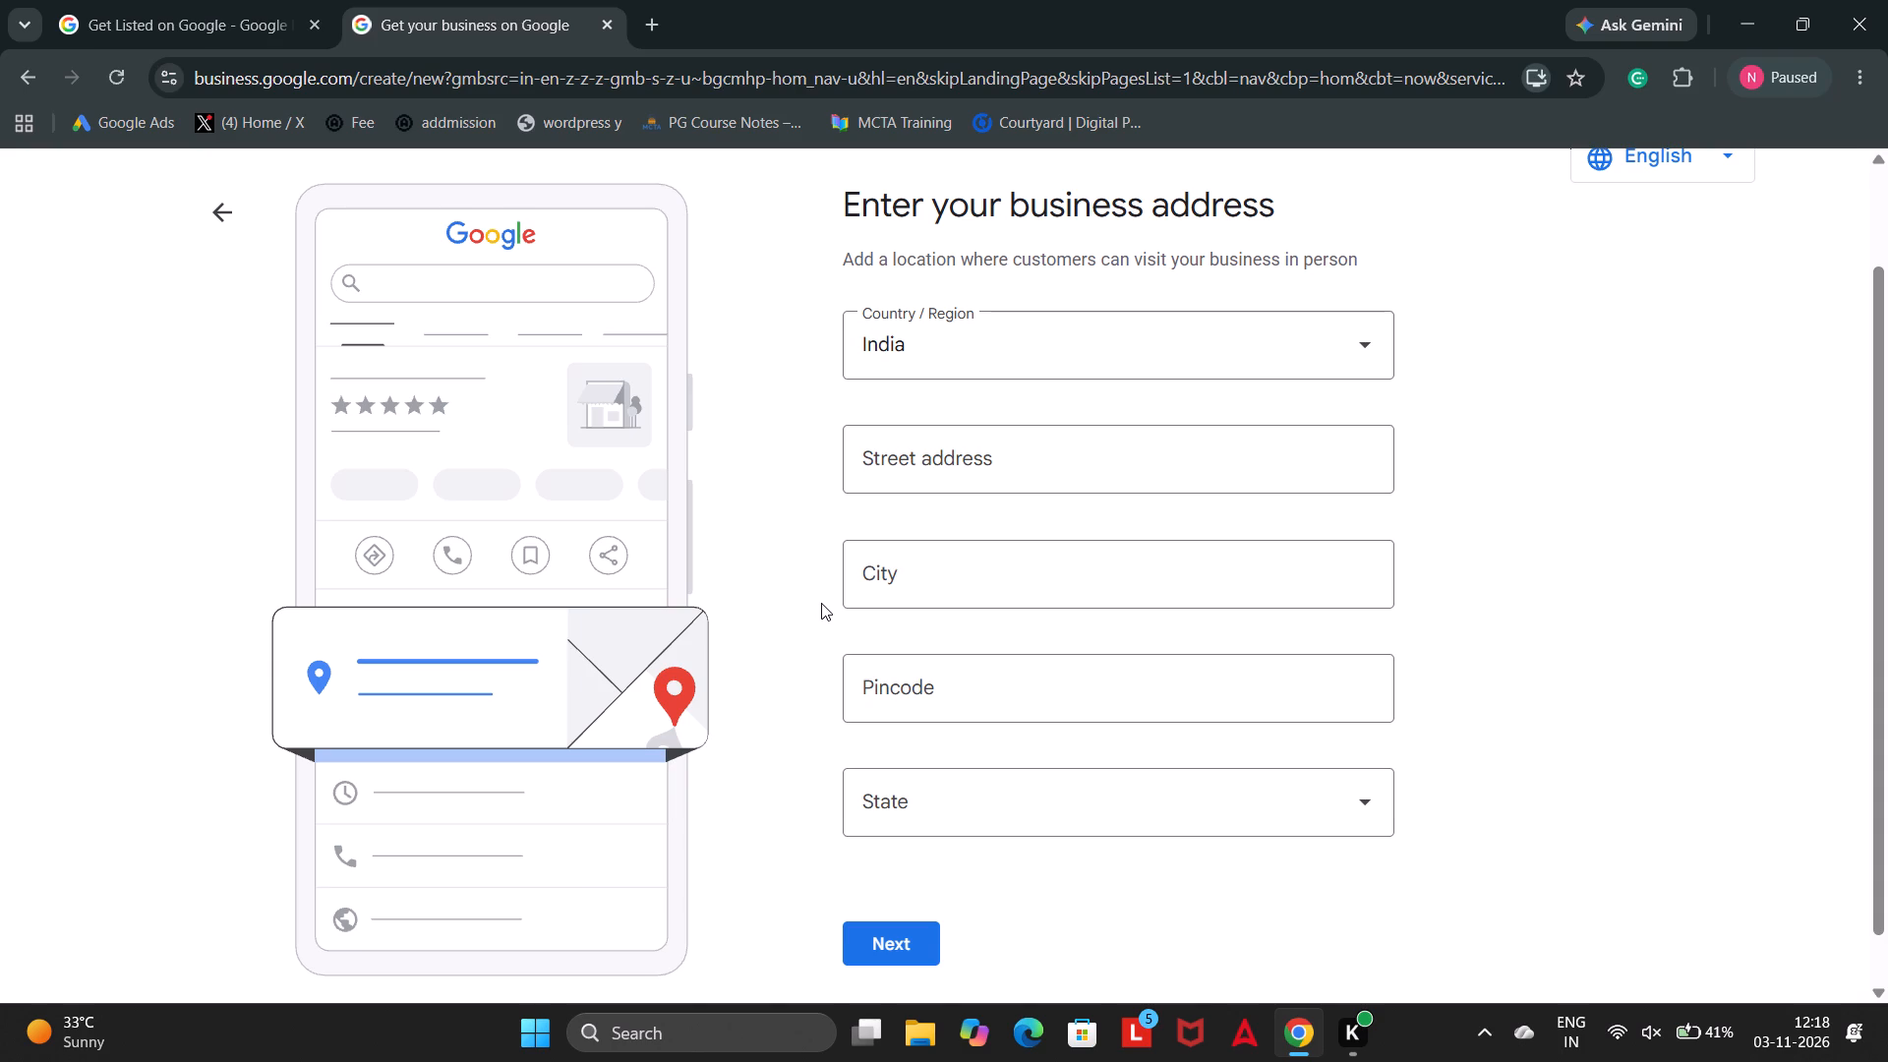
Enter the shop's unit number and society name as the first line of the street address.
{"action": "scroll", "coordinate": [821, 603], "scroll_direction": "down", "scroll_amount": 5}
{"action": "scroll", "coordinate": [966, 580], "scroll_direction": "down", "scroll_amount": 5}
{"action": "scroll", "coordinate": [968, 574], "scroll_direction": "up", "scroll_amount": 6}
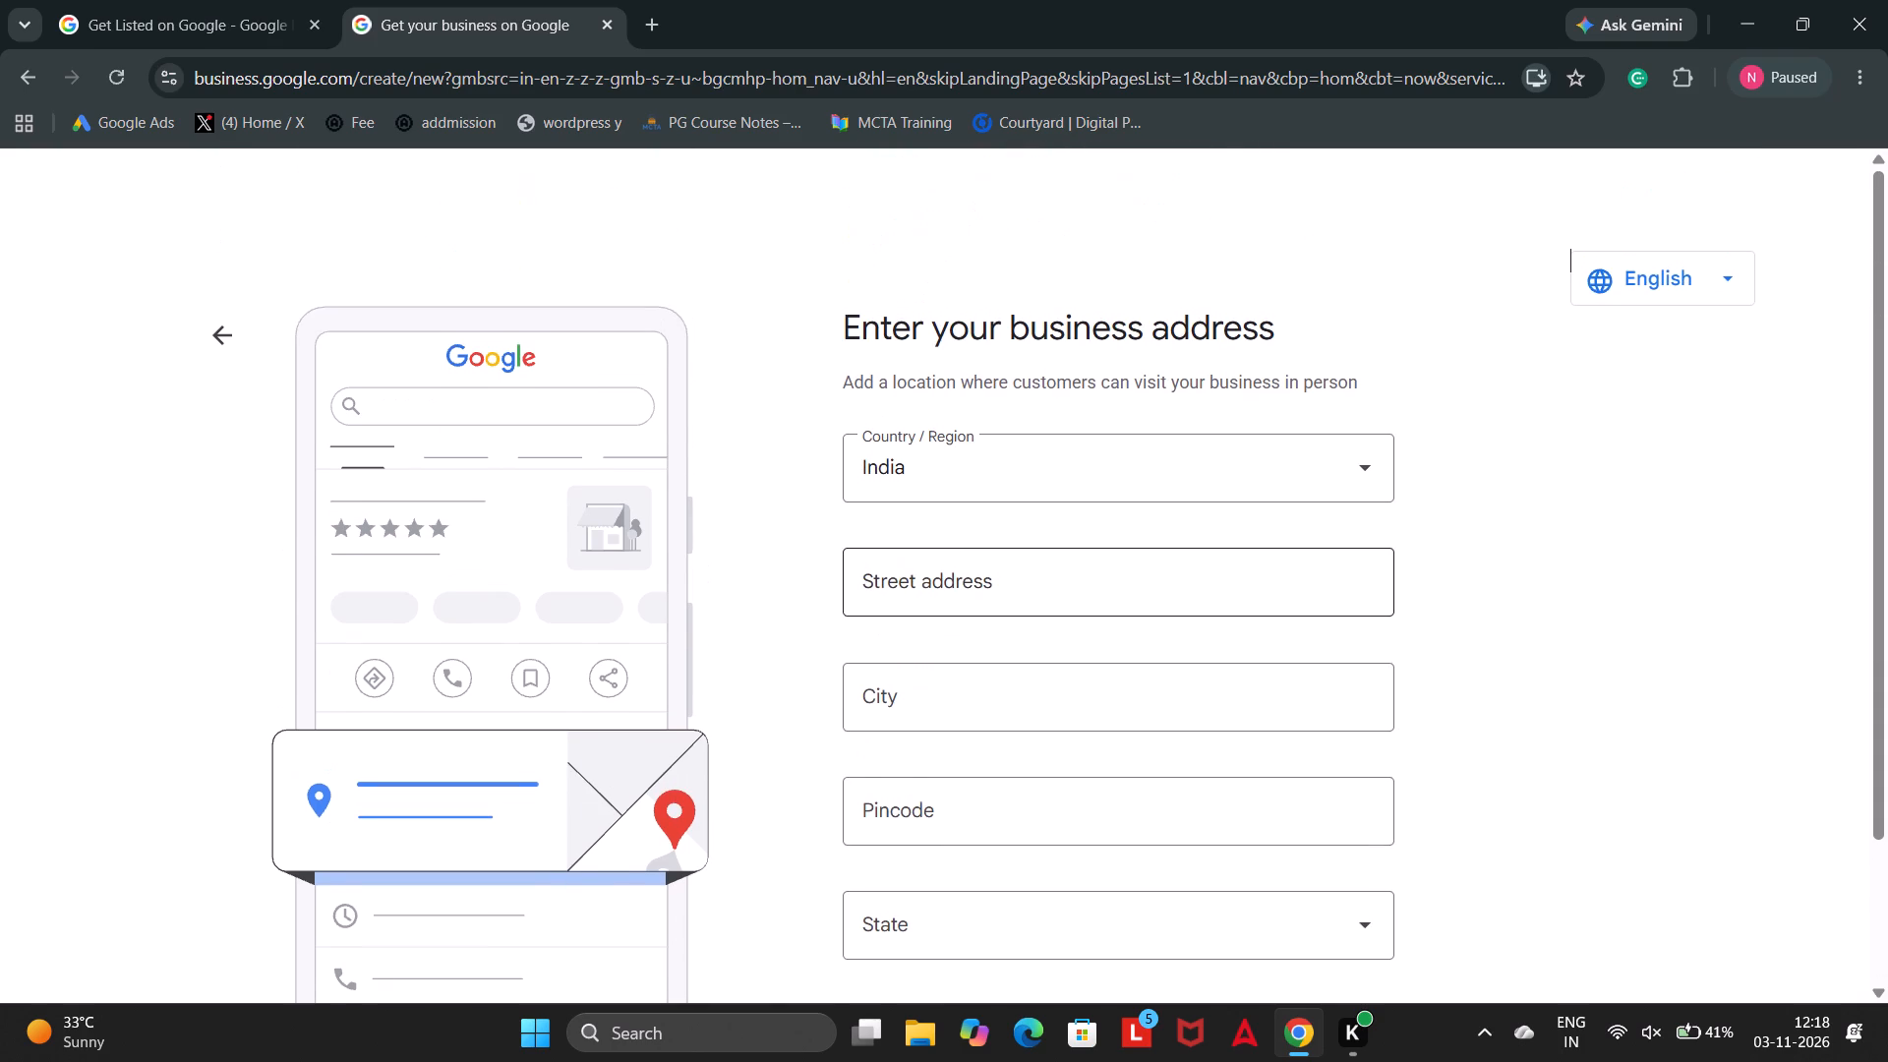
{"action": "left_click", "coordinate": [972, 582]}
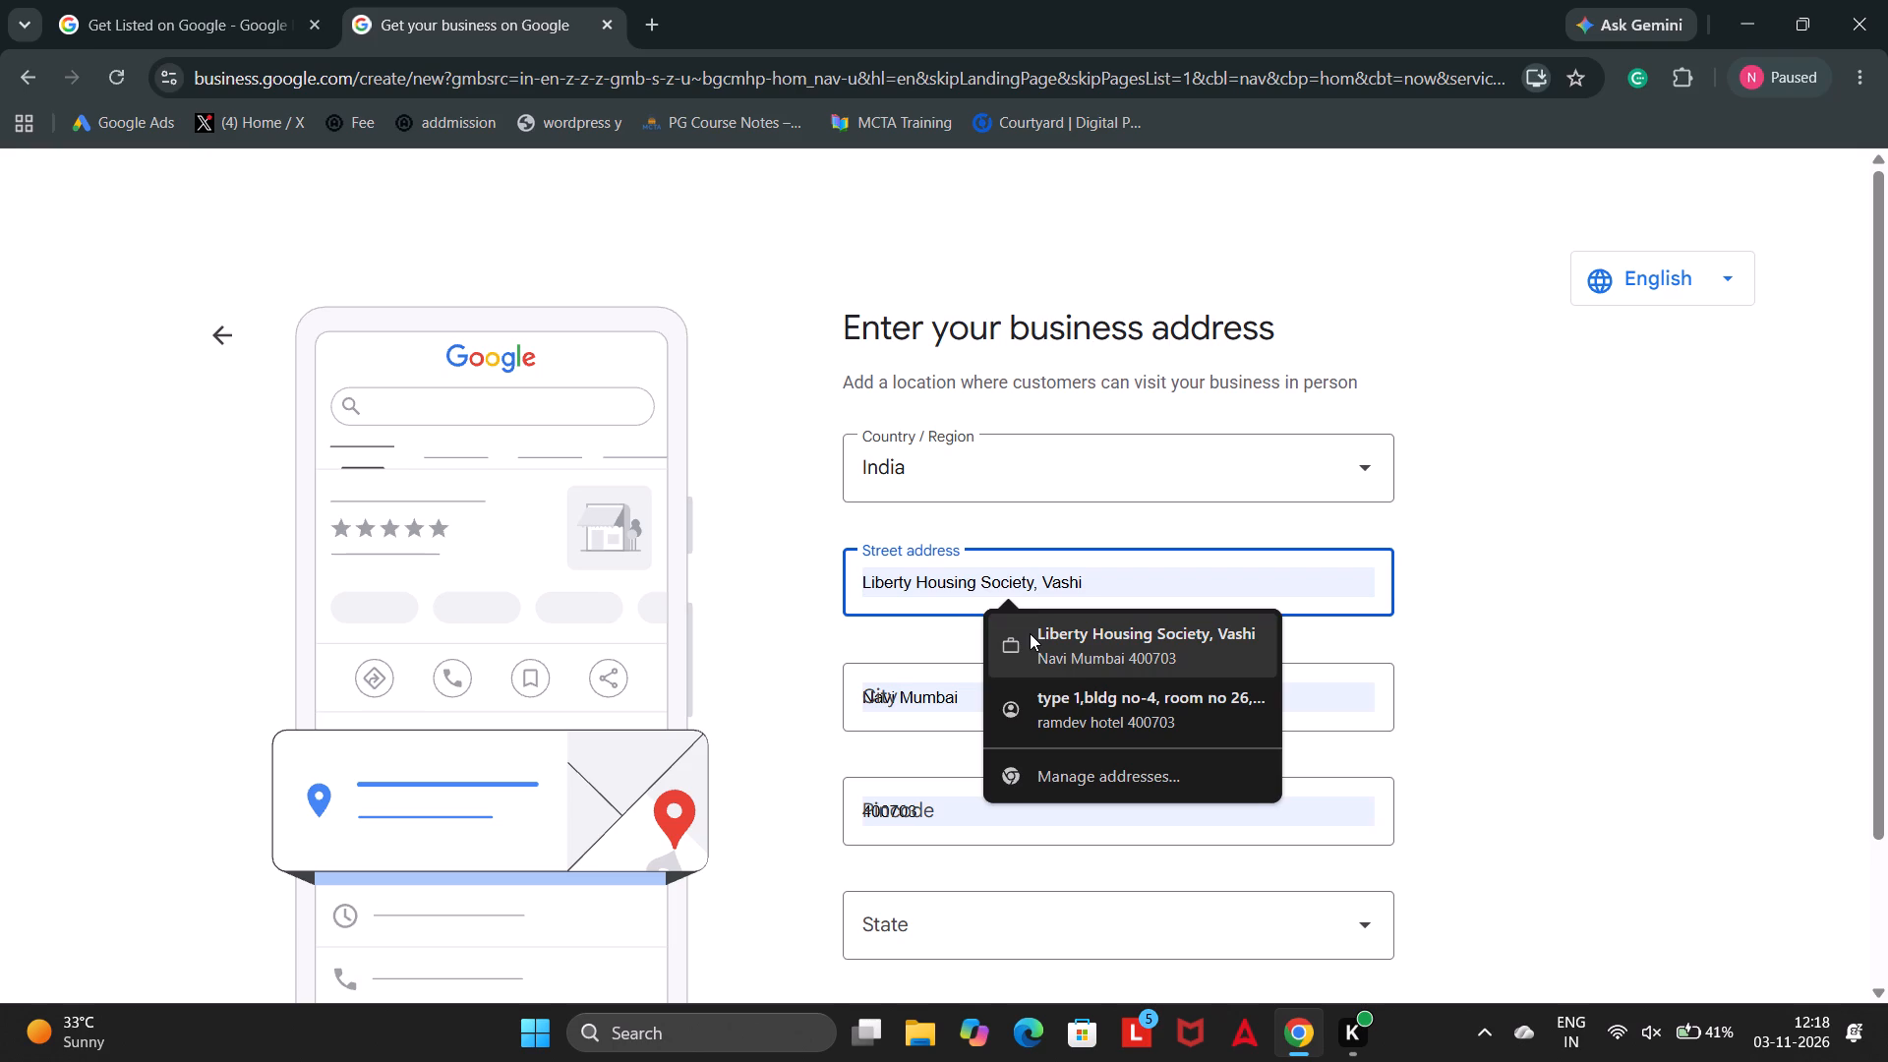
{"action": "left_click", "coordinate": [873, 574]}
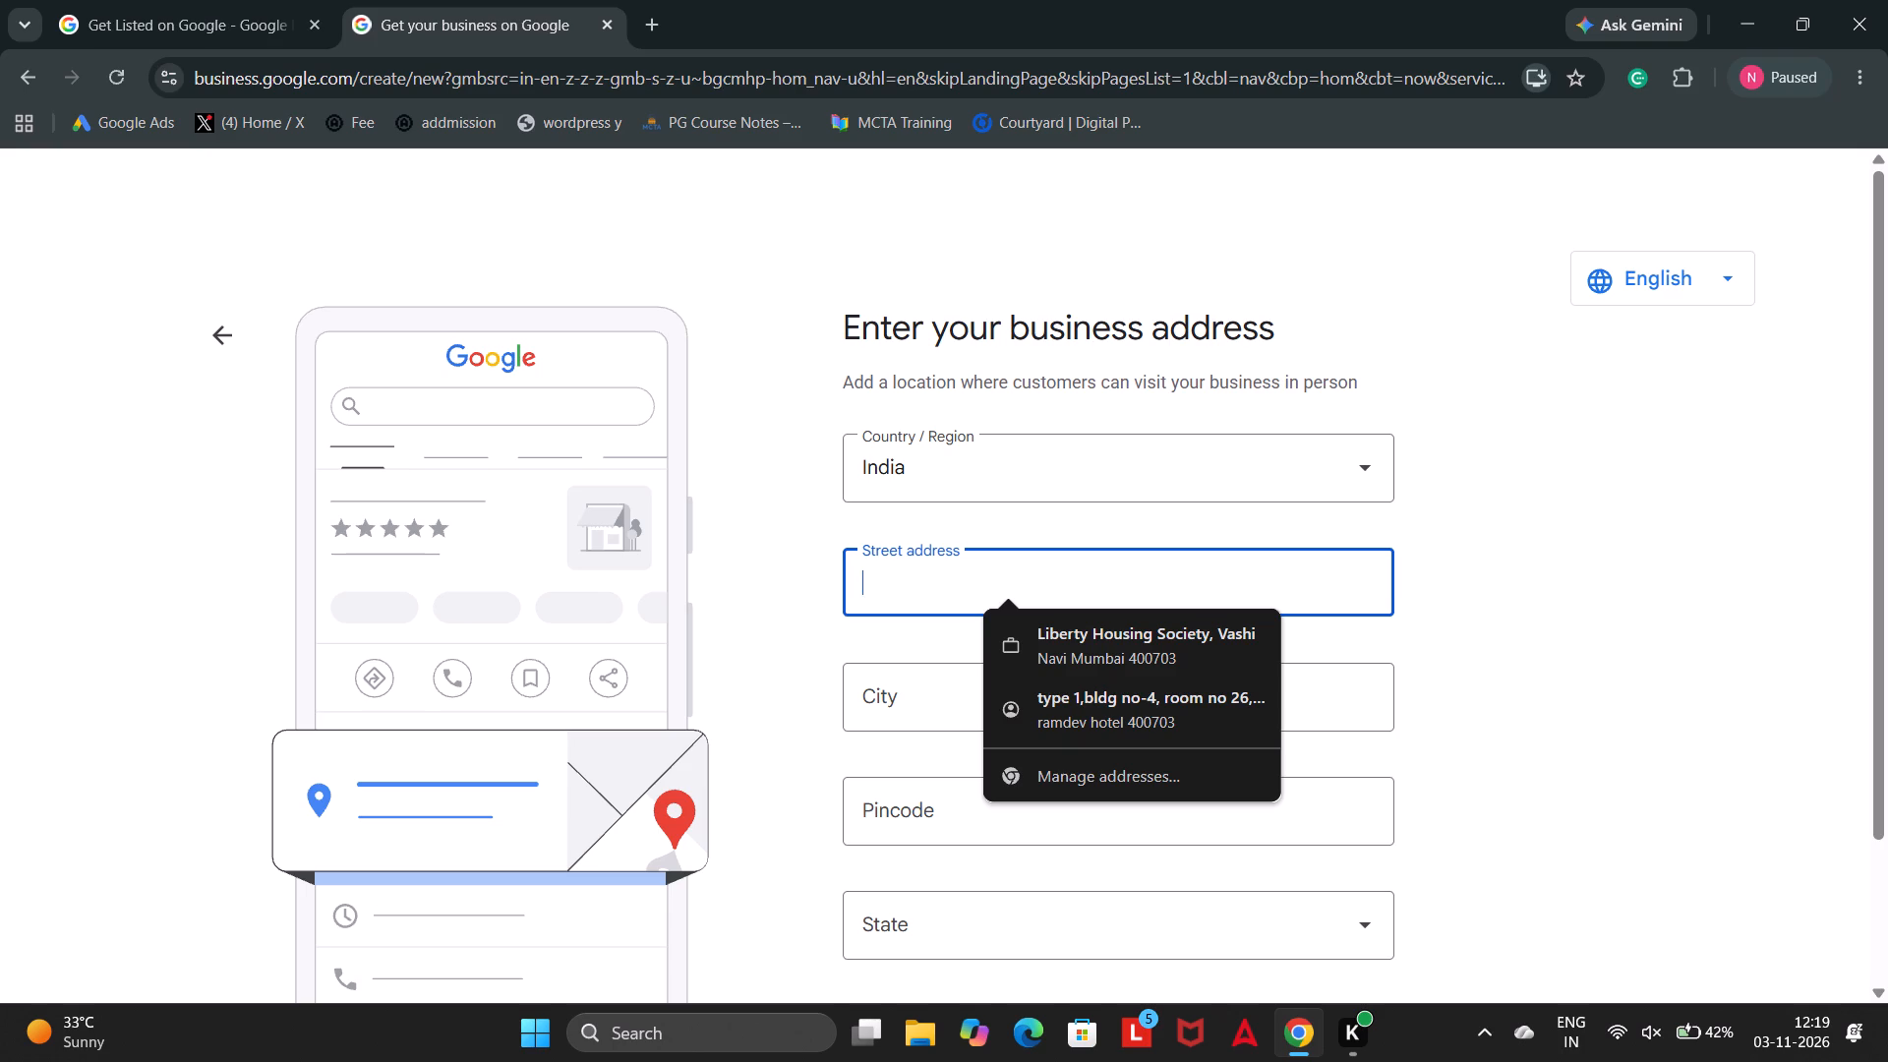
{"action": "left_click", "coordinate": [888, 569]}
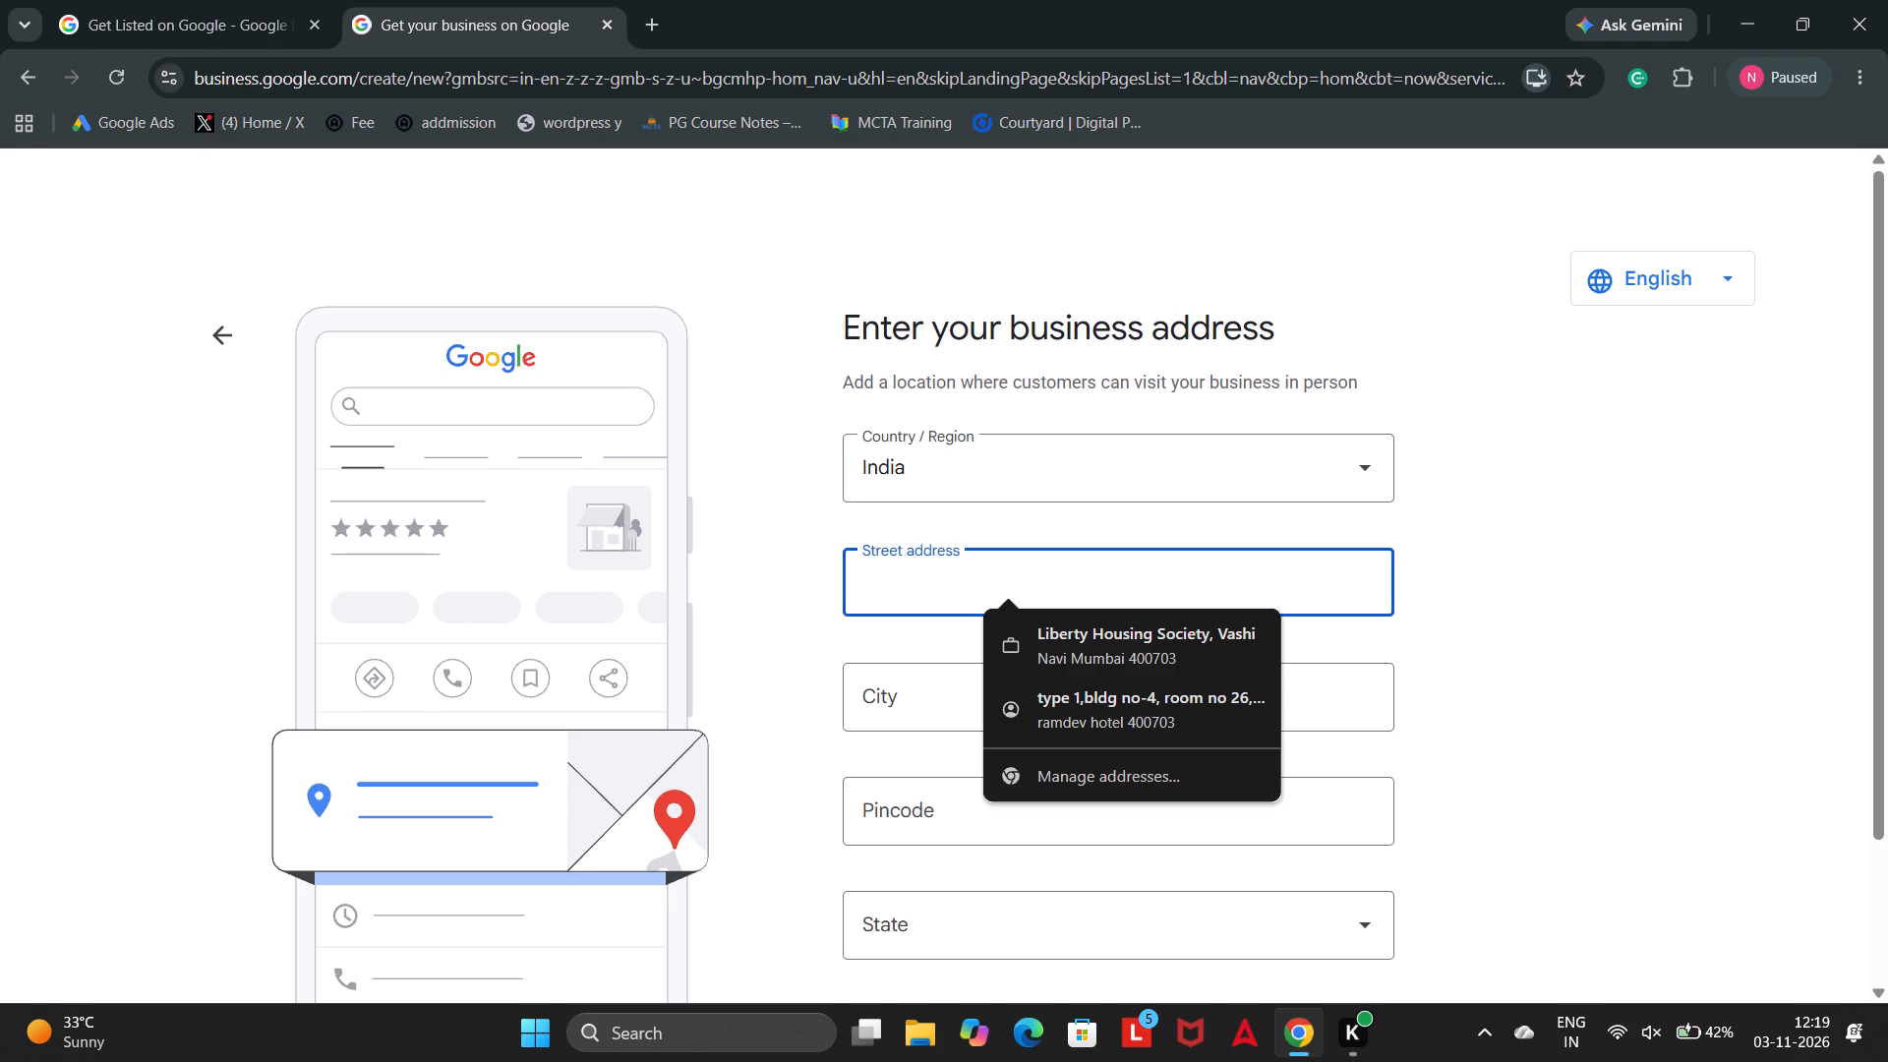
{"action": "left_click", "coordinate": [875, 588]}
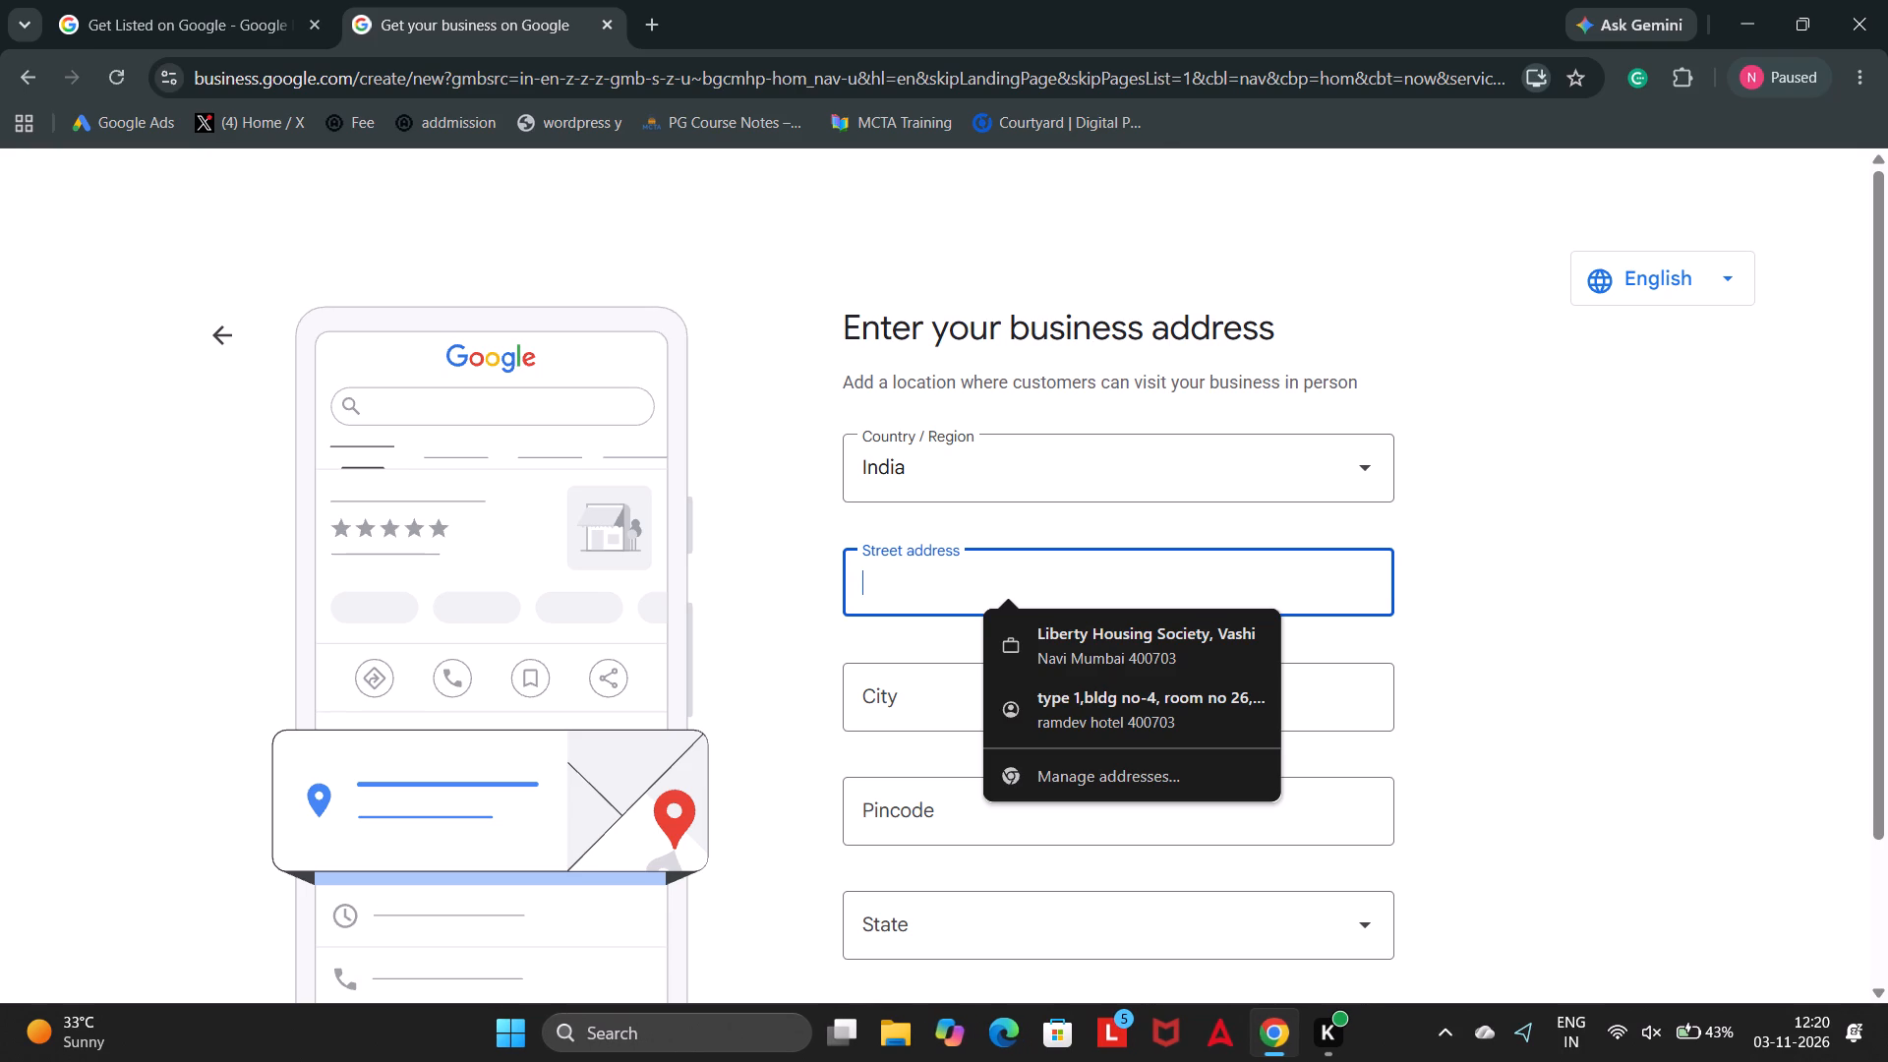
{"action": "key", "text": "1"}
{"action": "right_click", "coordinate": [875, 588]}
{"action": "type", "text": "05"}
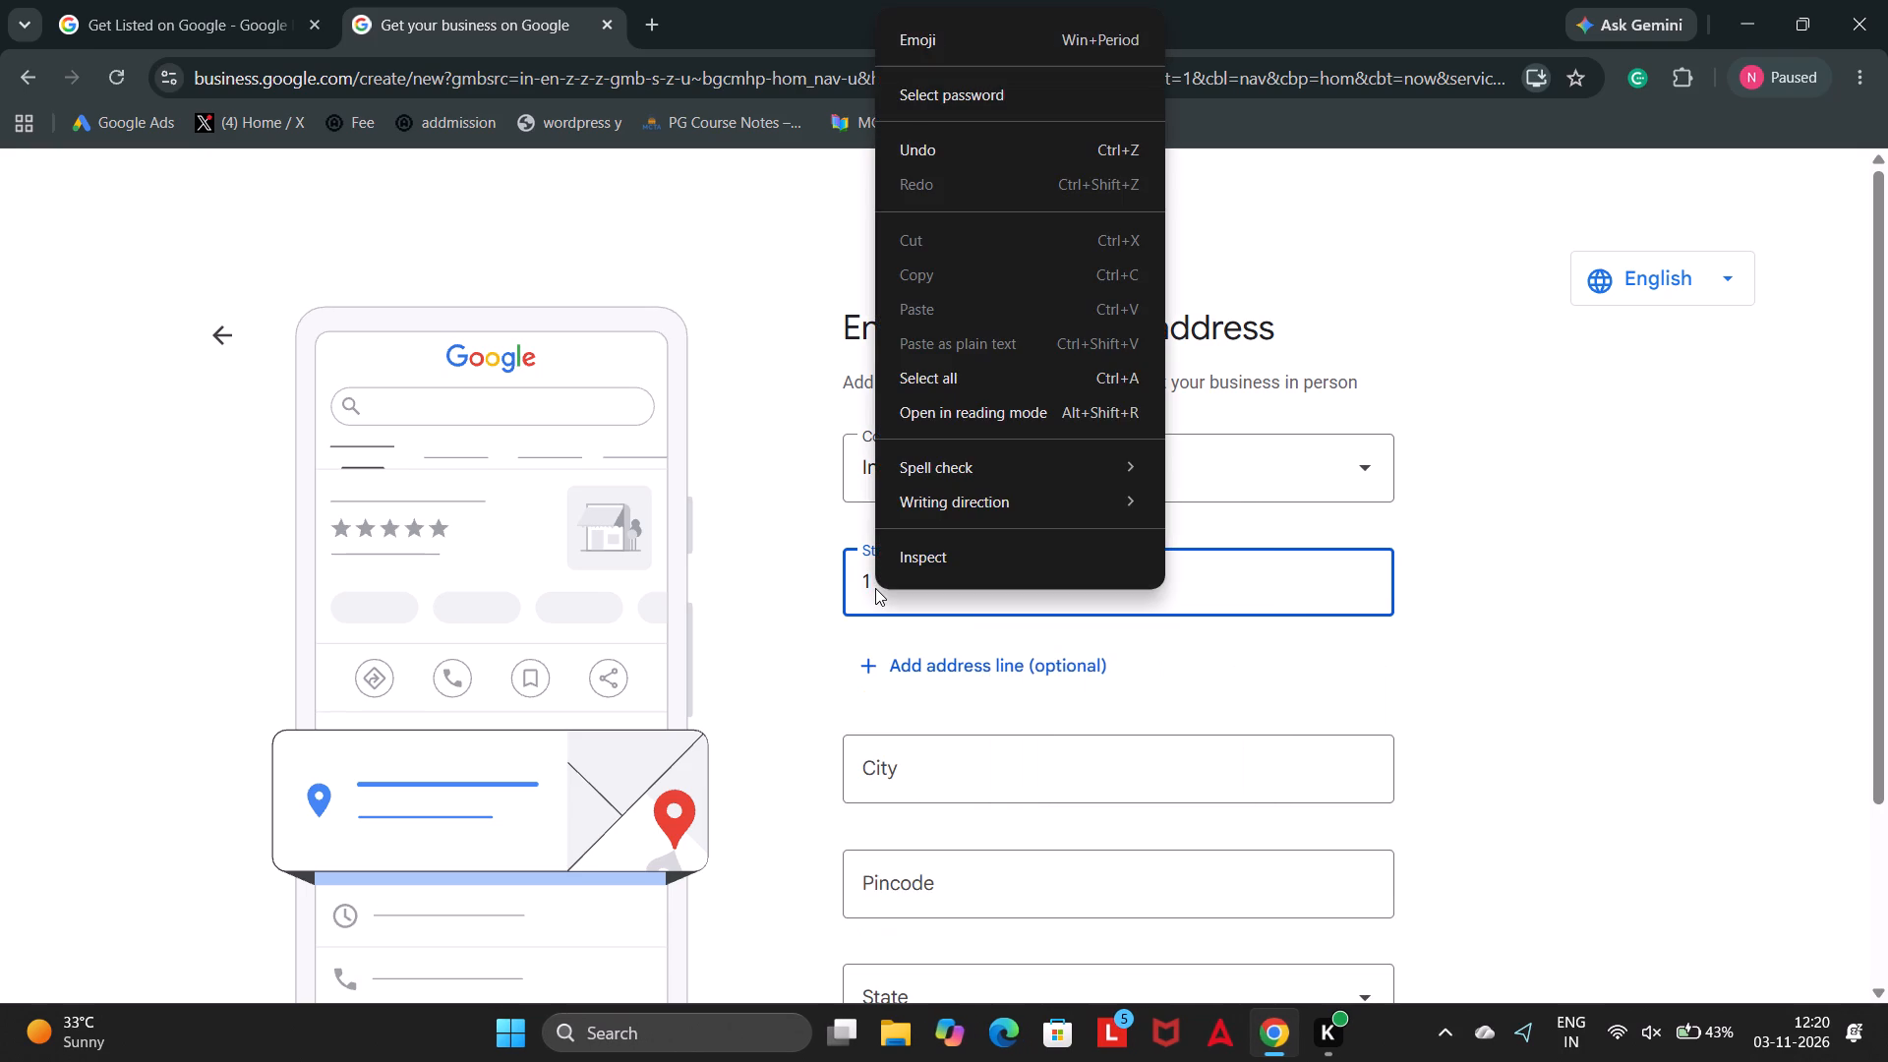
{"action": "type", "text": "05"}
{"action": "left_click", "coordinate": [875, 597]}
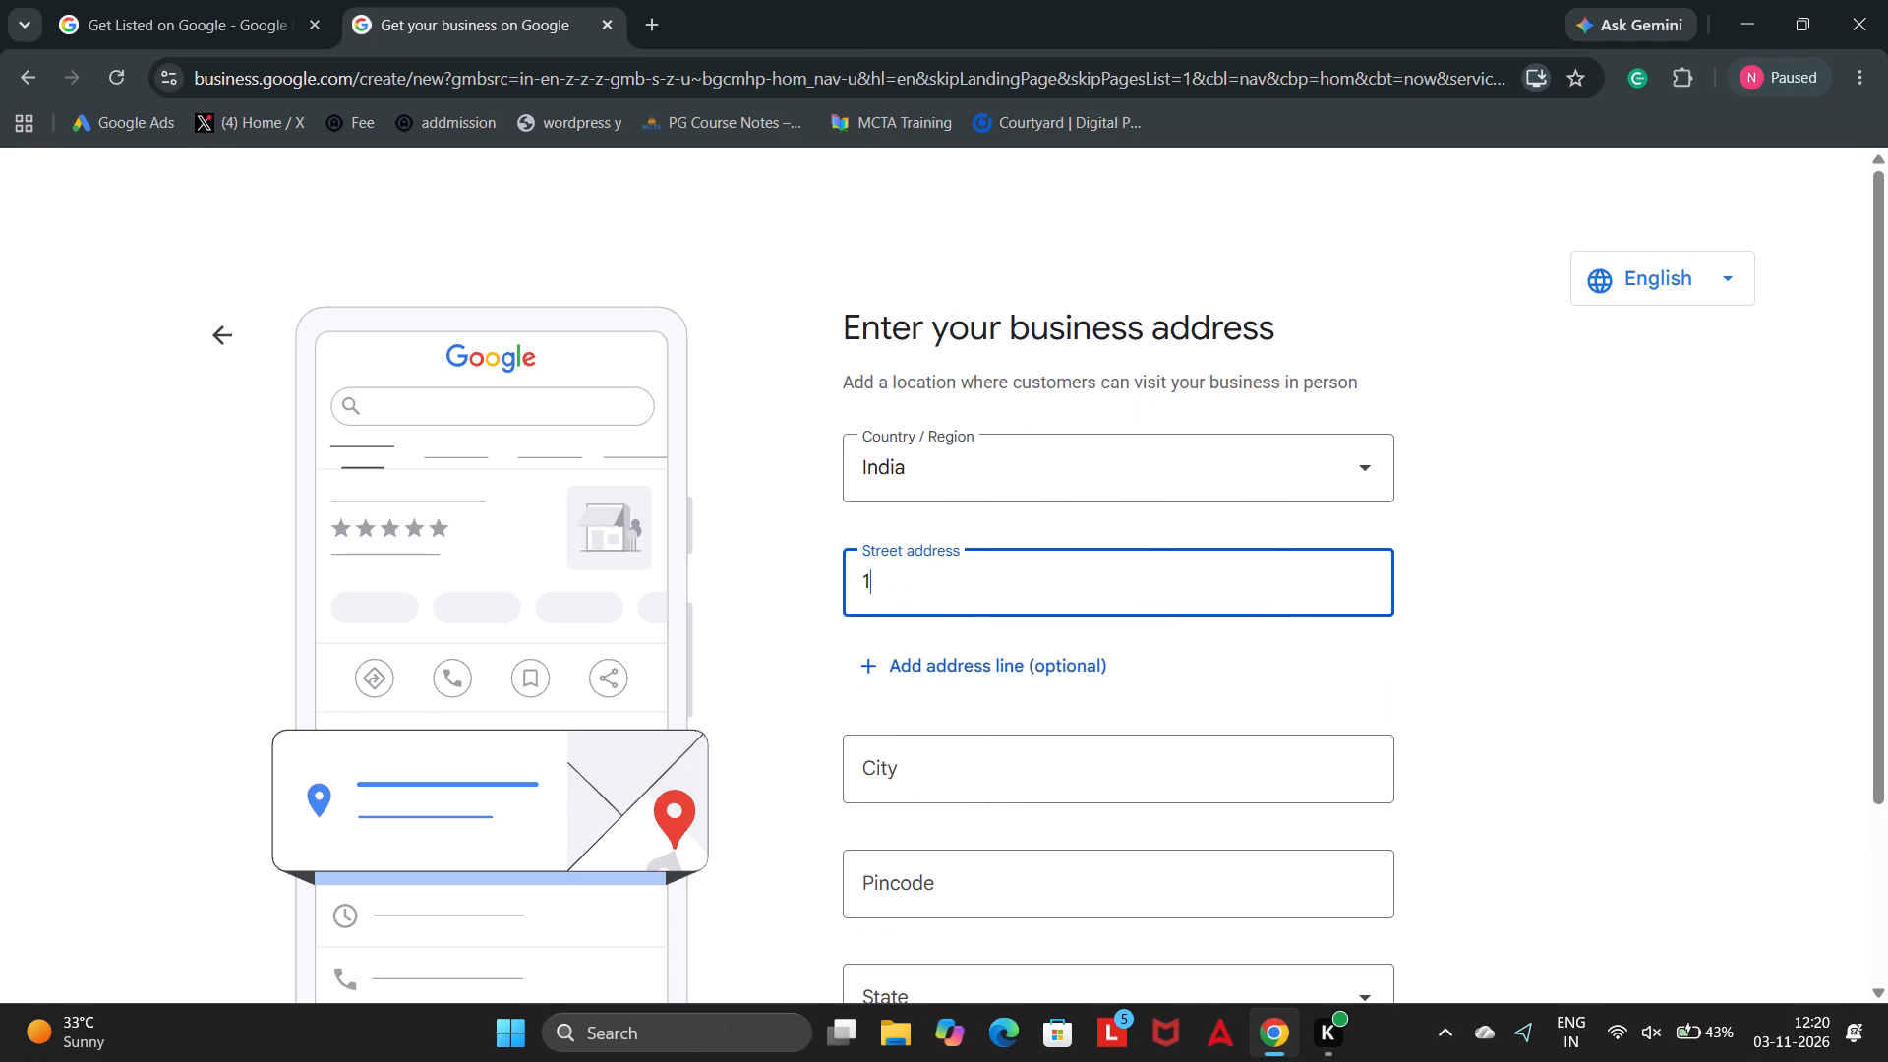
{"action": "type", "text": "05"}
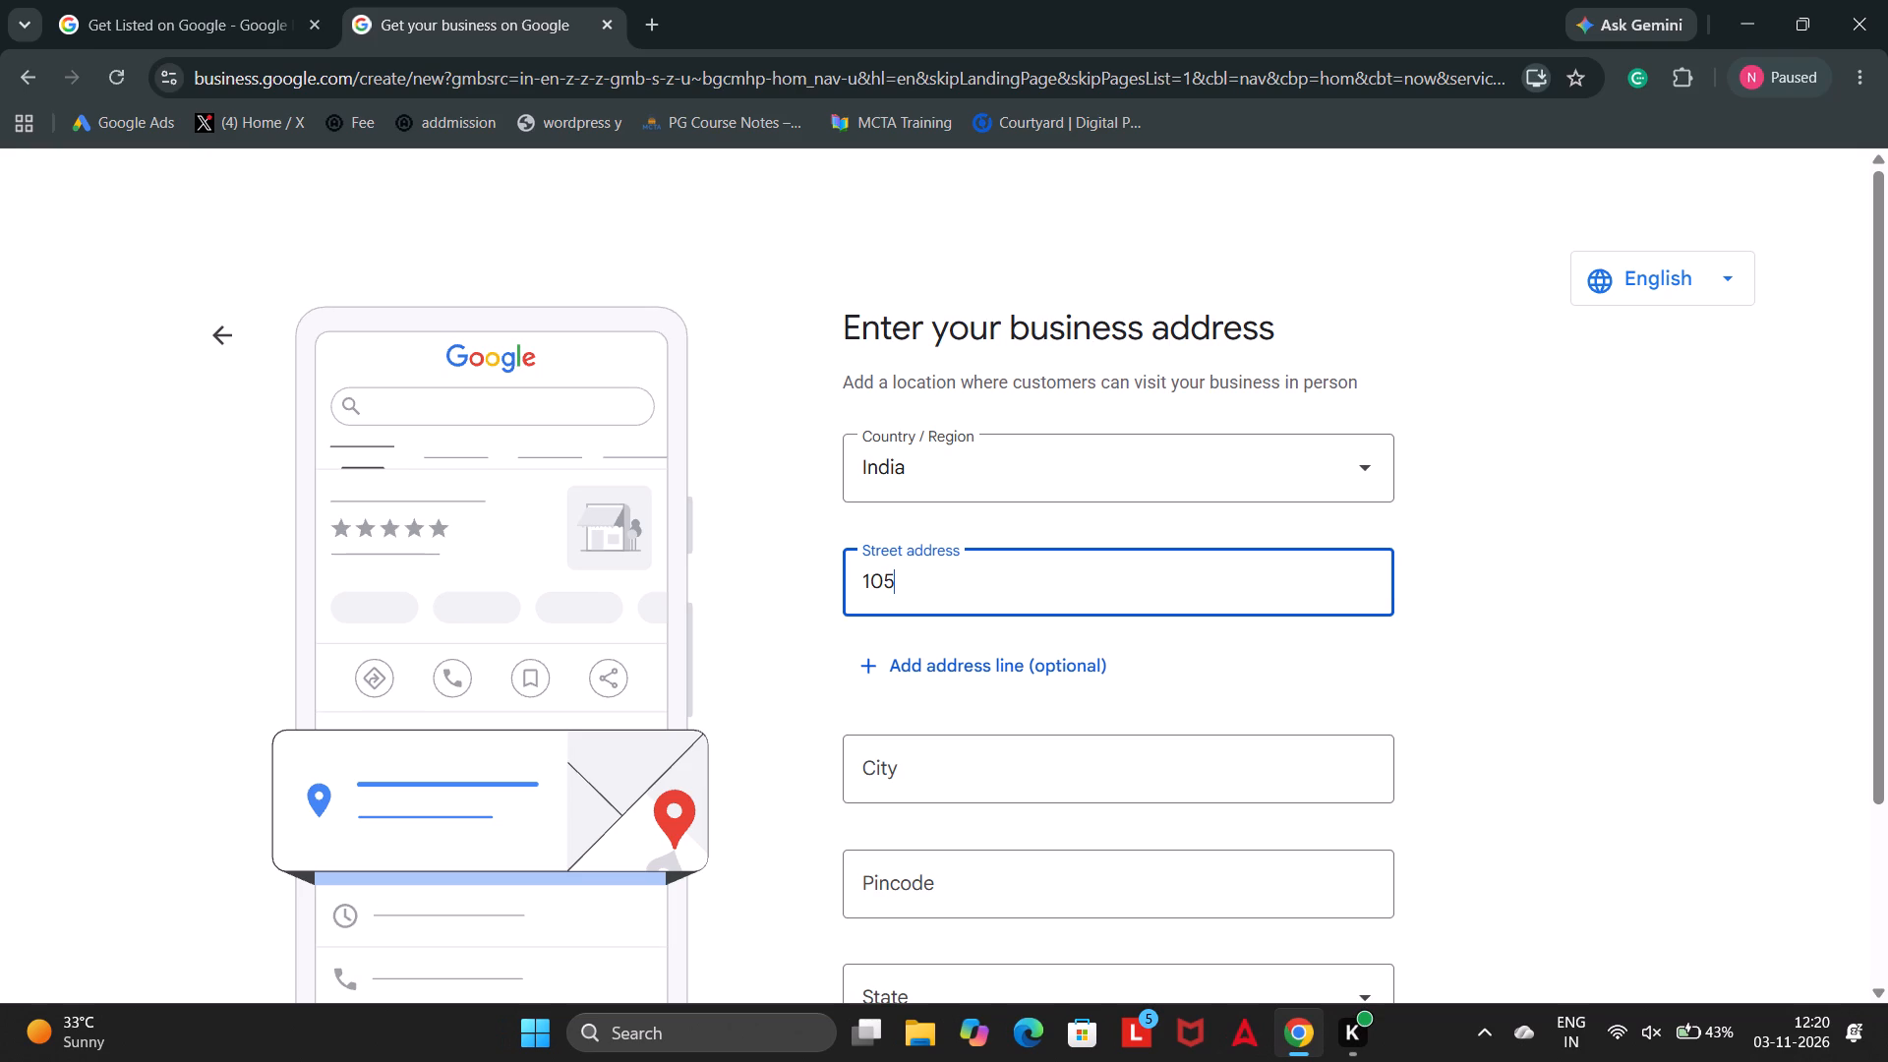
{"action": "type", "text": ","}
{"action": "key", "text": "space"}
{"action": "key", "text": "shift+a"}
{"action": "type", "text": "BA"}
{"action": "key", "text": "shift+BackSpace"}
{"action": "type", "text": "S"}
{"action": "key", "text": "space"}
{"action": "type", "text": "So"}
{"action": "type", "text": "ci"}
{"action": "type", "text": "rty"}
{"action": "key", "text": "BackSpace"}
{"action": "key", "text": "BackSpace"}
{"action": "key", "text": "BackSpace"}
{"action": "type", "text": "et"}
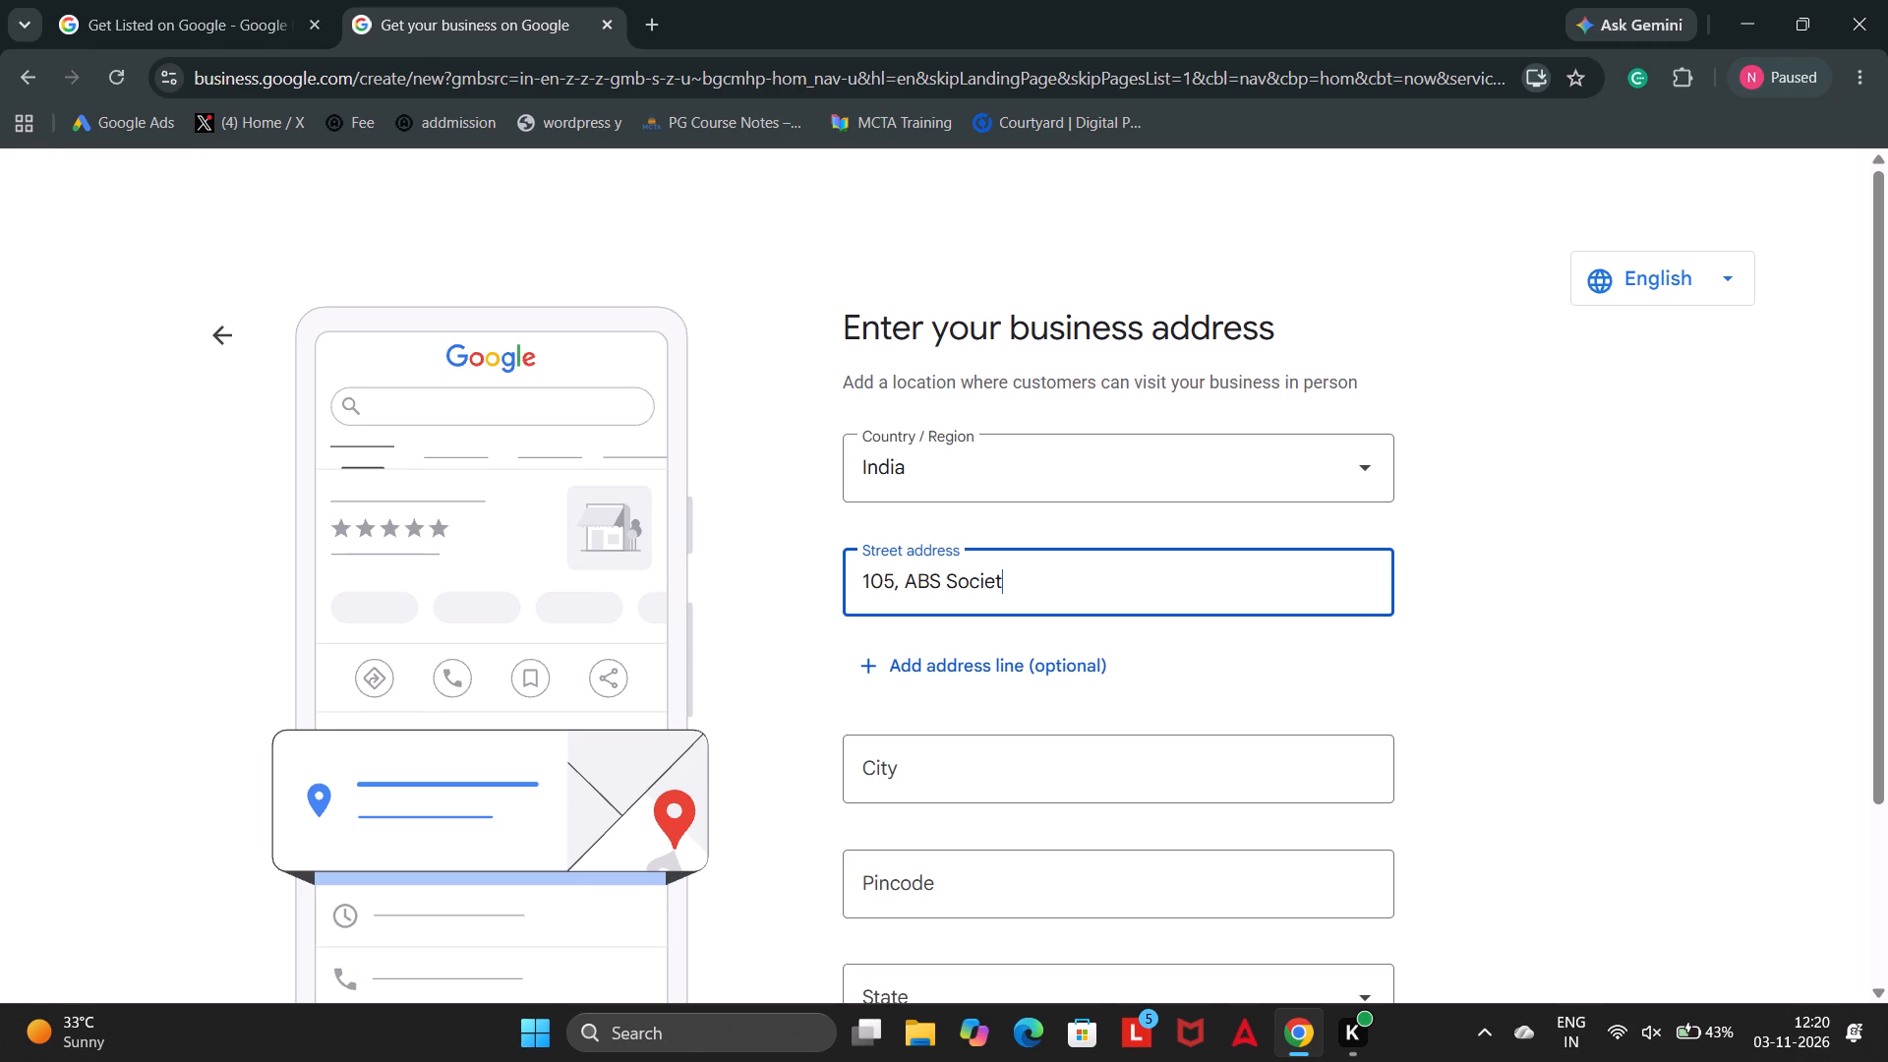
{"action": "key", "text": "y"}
Add a second street address line and enter the shop's locality and sector number in it.
{"action": "left_click", "coordinate": [880, 669]}
{"action": "left_click", "coordinate": [889, 683]}
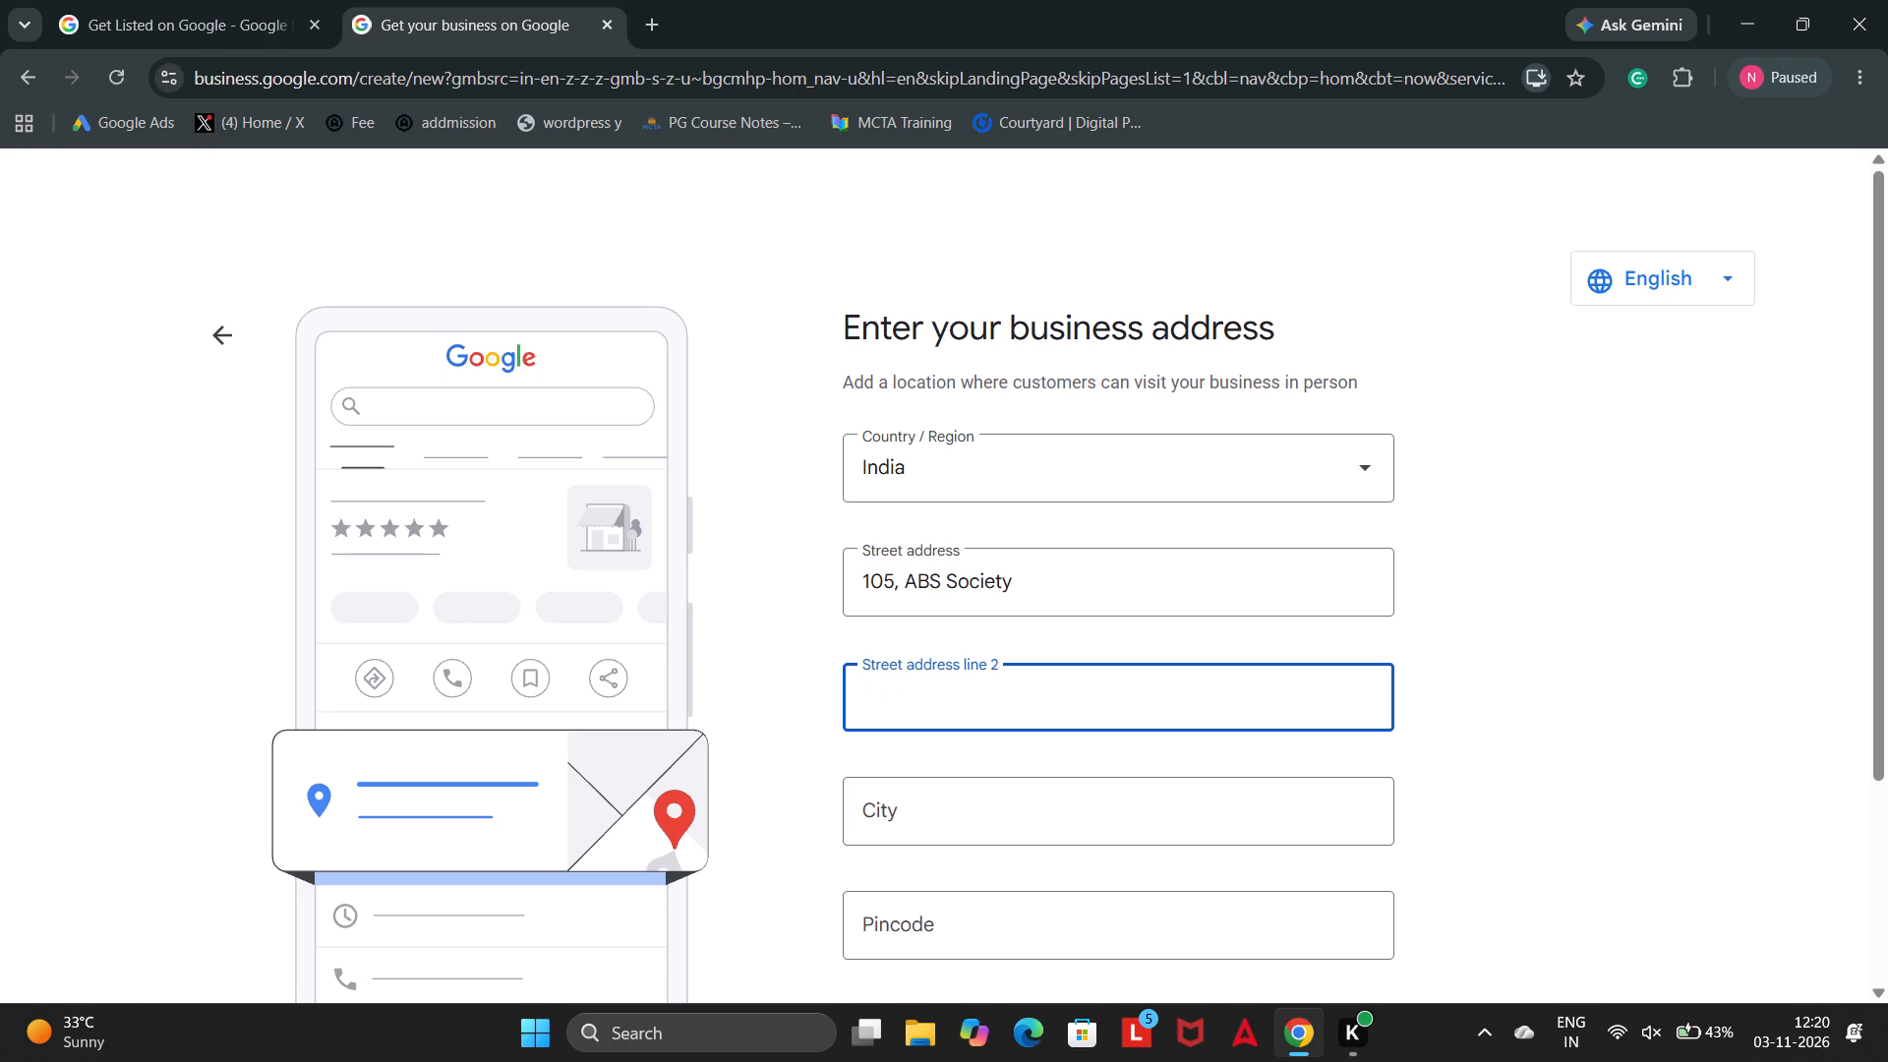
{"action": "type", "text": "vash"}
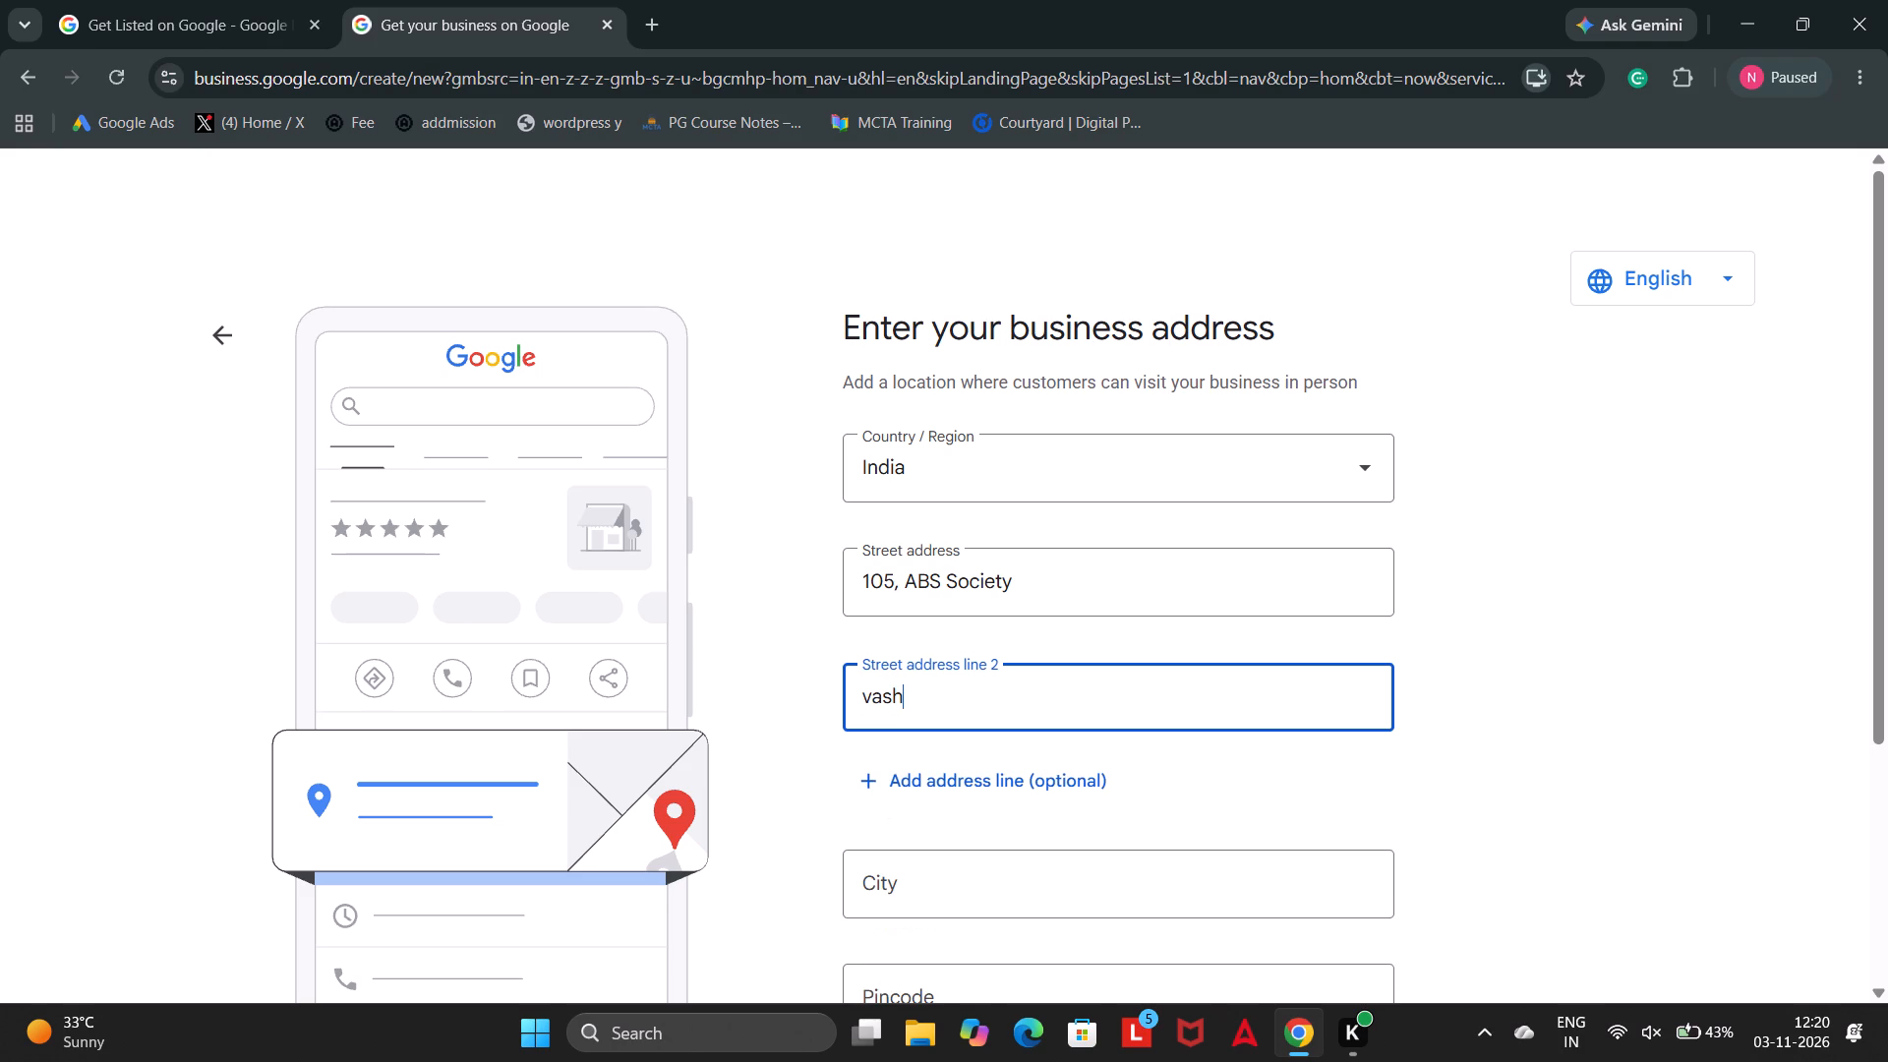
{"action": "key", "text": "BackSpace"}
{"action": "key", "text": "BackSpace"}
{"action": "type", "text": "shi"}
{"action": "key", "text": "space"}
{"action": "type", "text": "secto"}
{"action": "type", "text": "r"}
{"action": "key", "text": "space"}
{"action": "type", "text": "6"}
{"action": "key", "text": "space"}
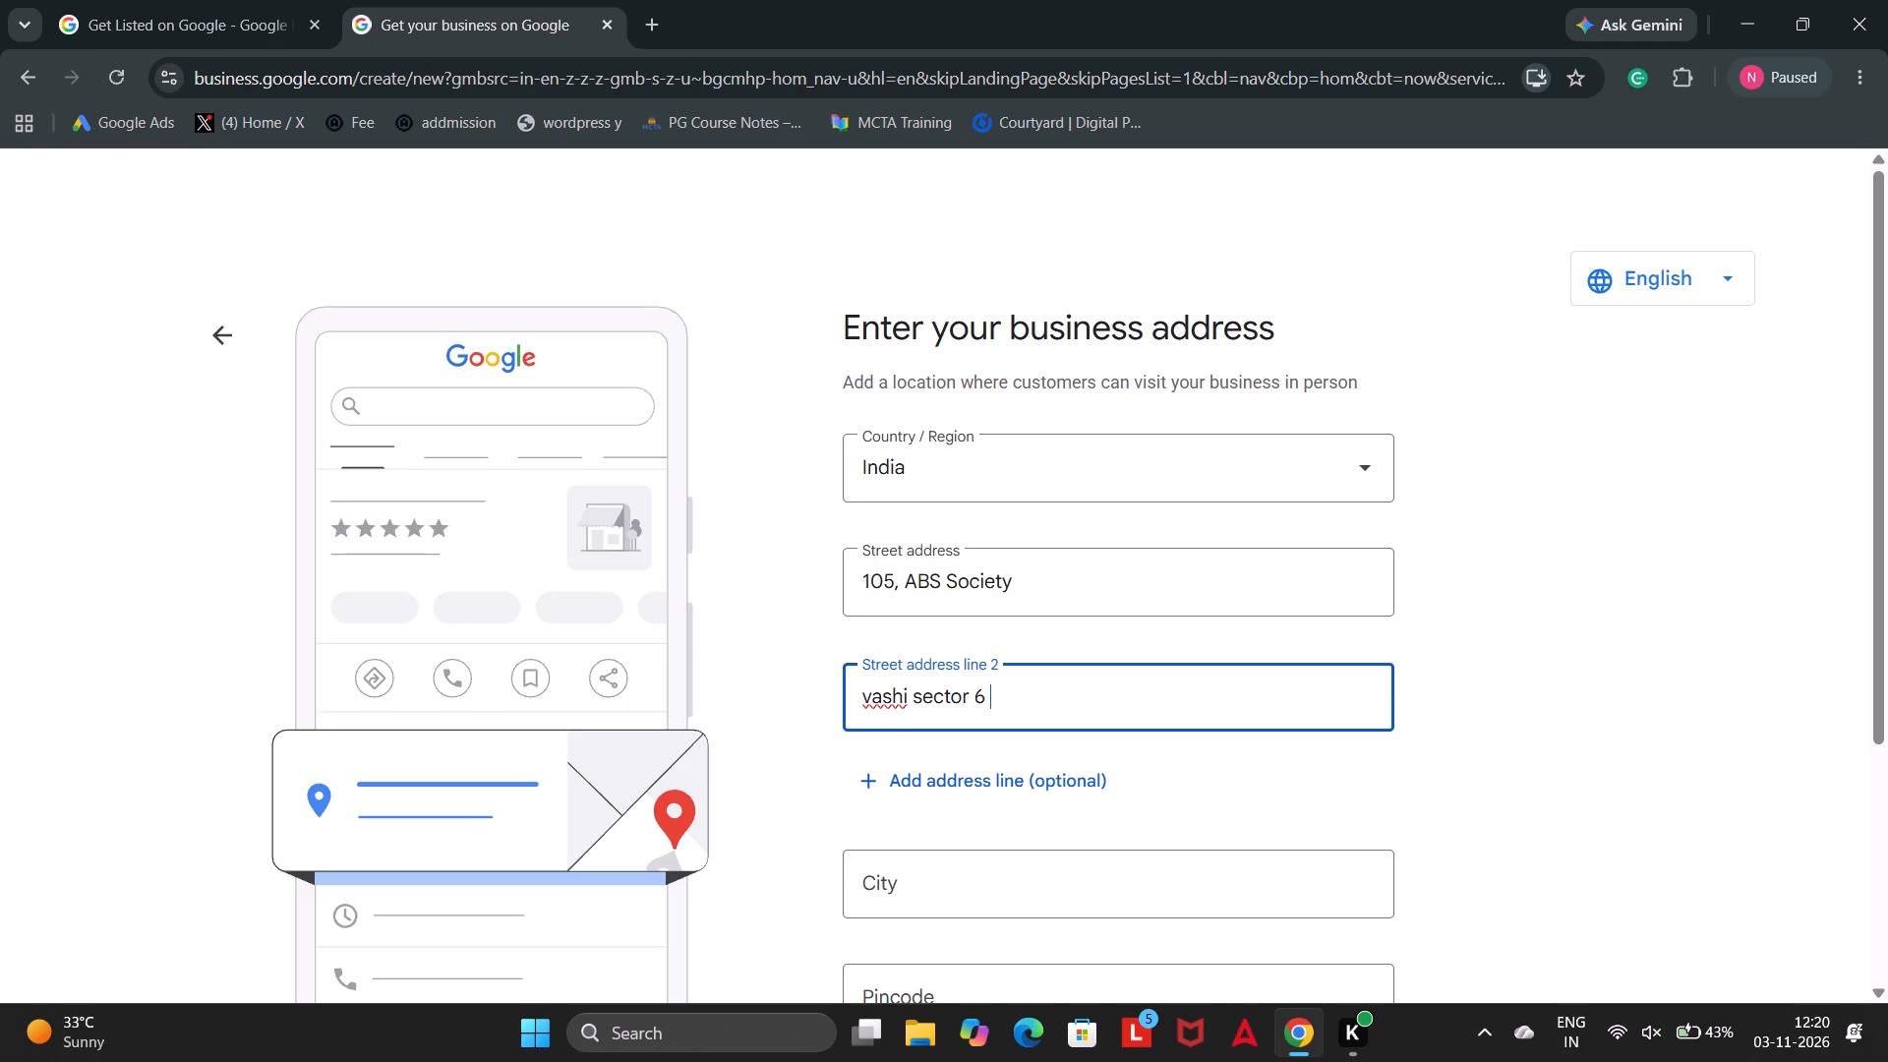
Insert the road name before the locality in the second street address line.
{"action": "left_click", "coordinate": [856, 708]}
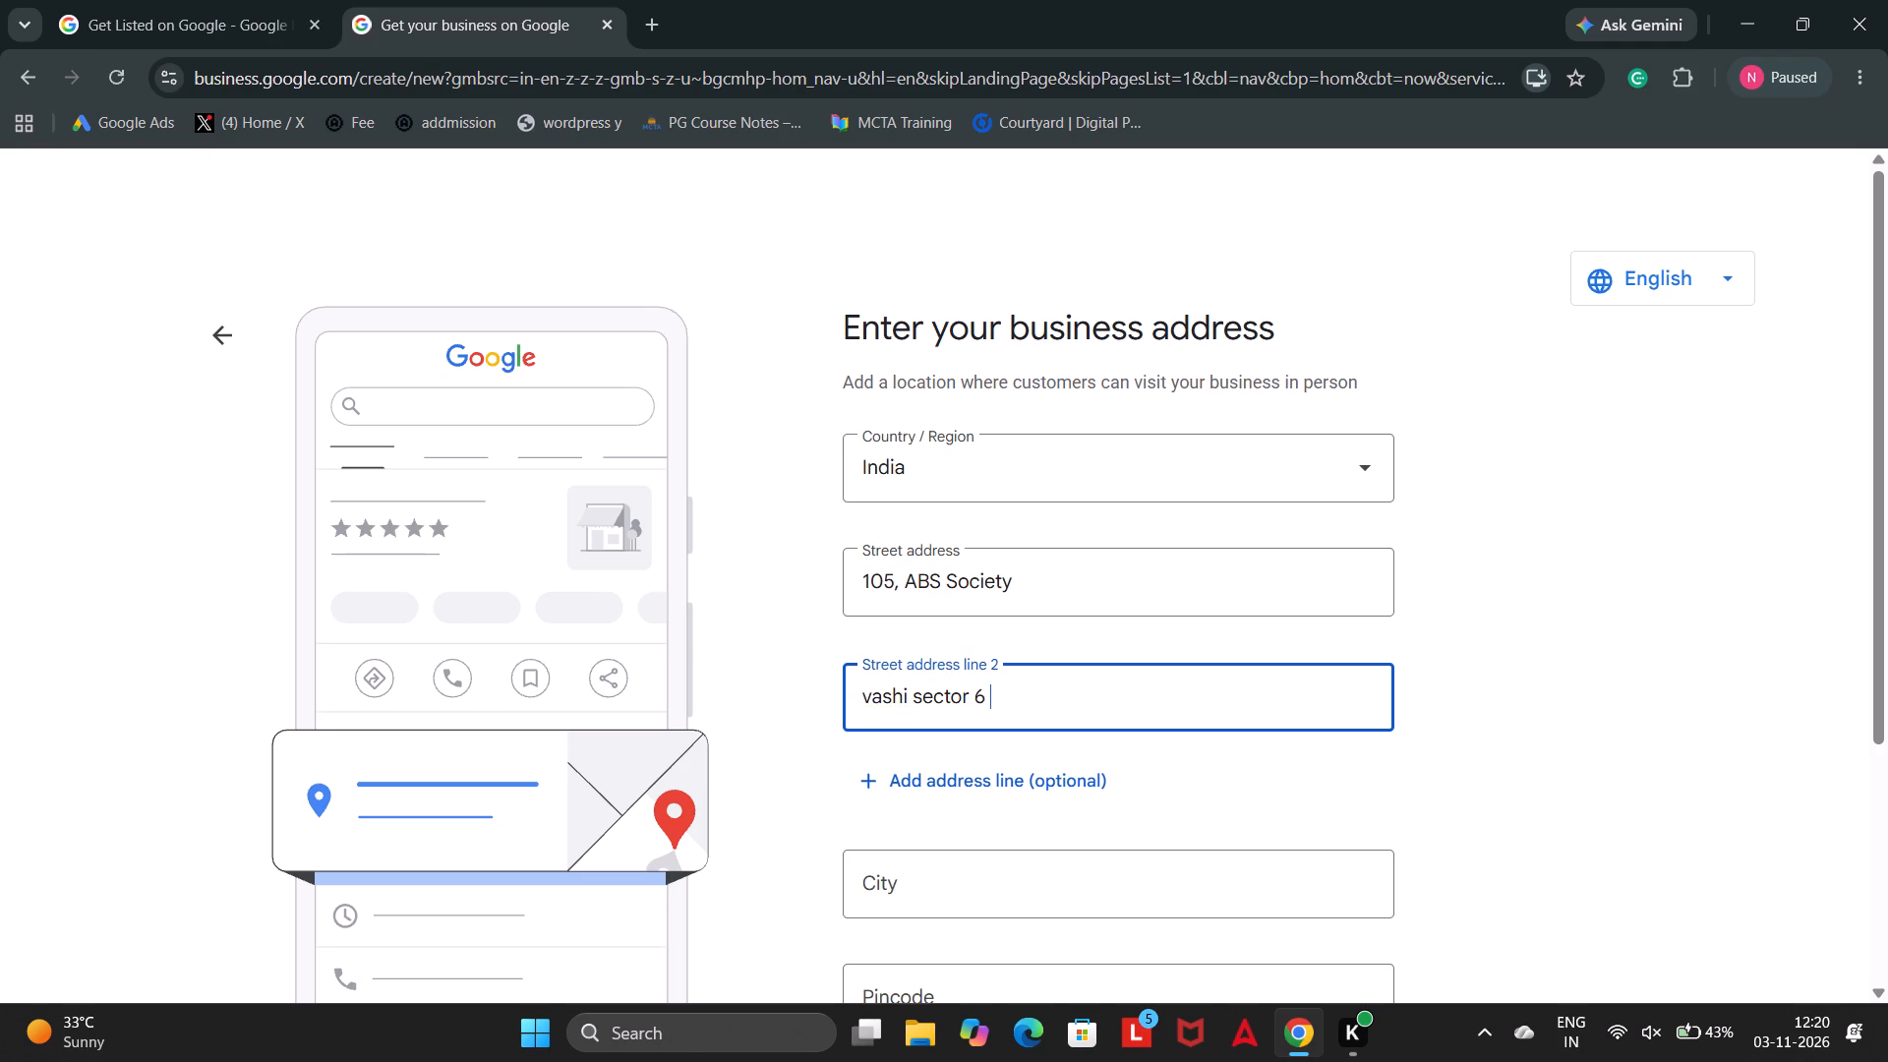
{"action": "left_click", "coordinate": [865, 701]}
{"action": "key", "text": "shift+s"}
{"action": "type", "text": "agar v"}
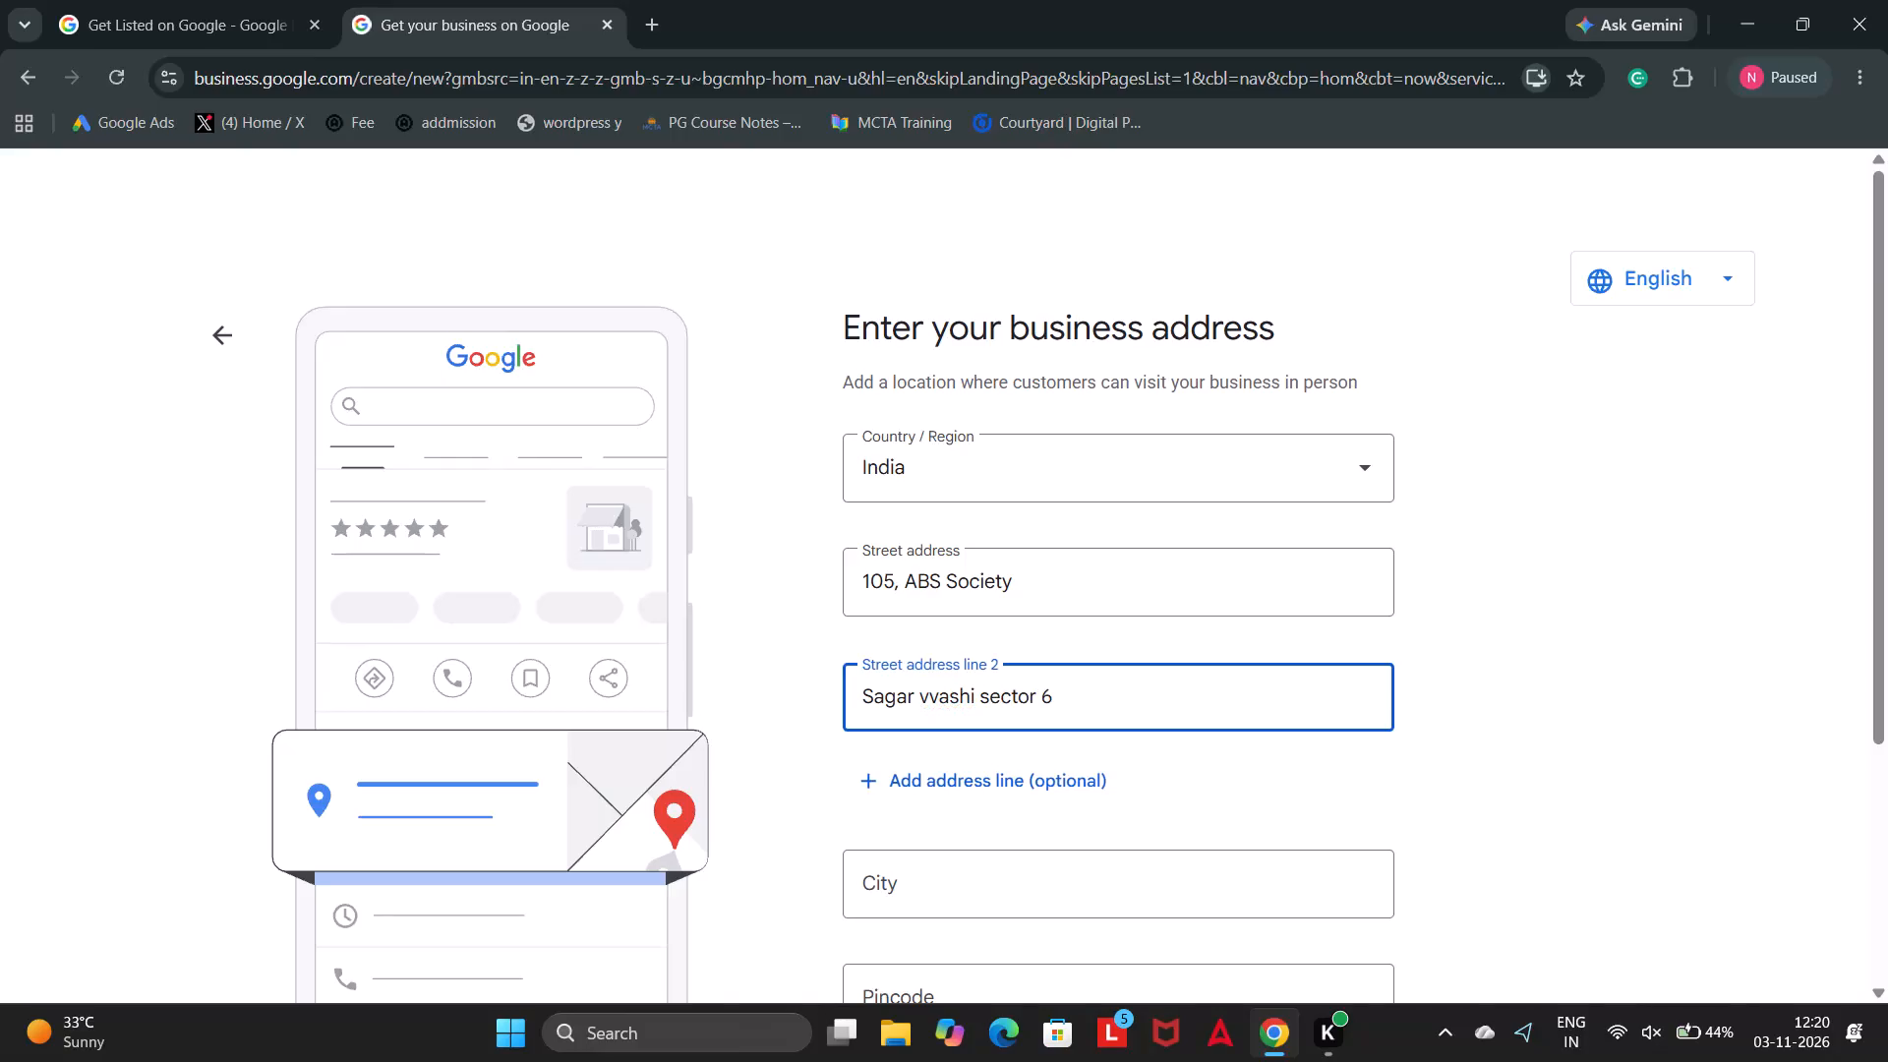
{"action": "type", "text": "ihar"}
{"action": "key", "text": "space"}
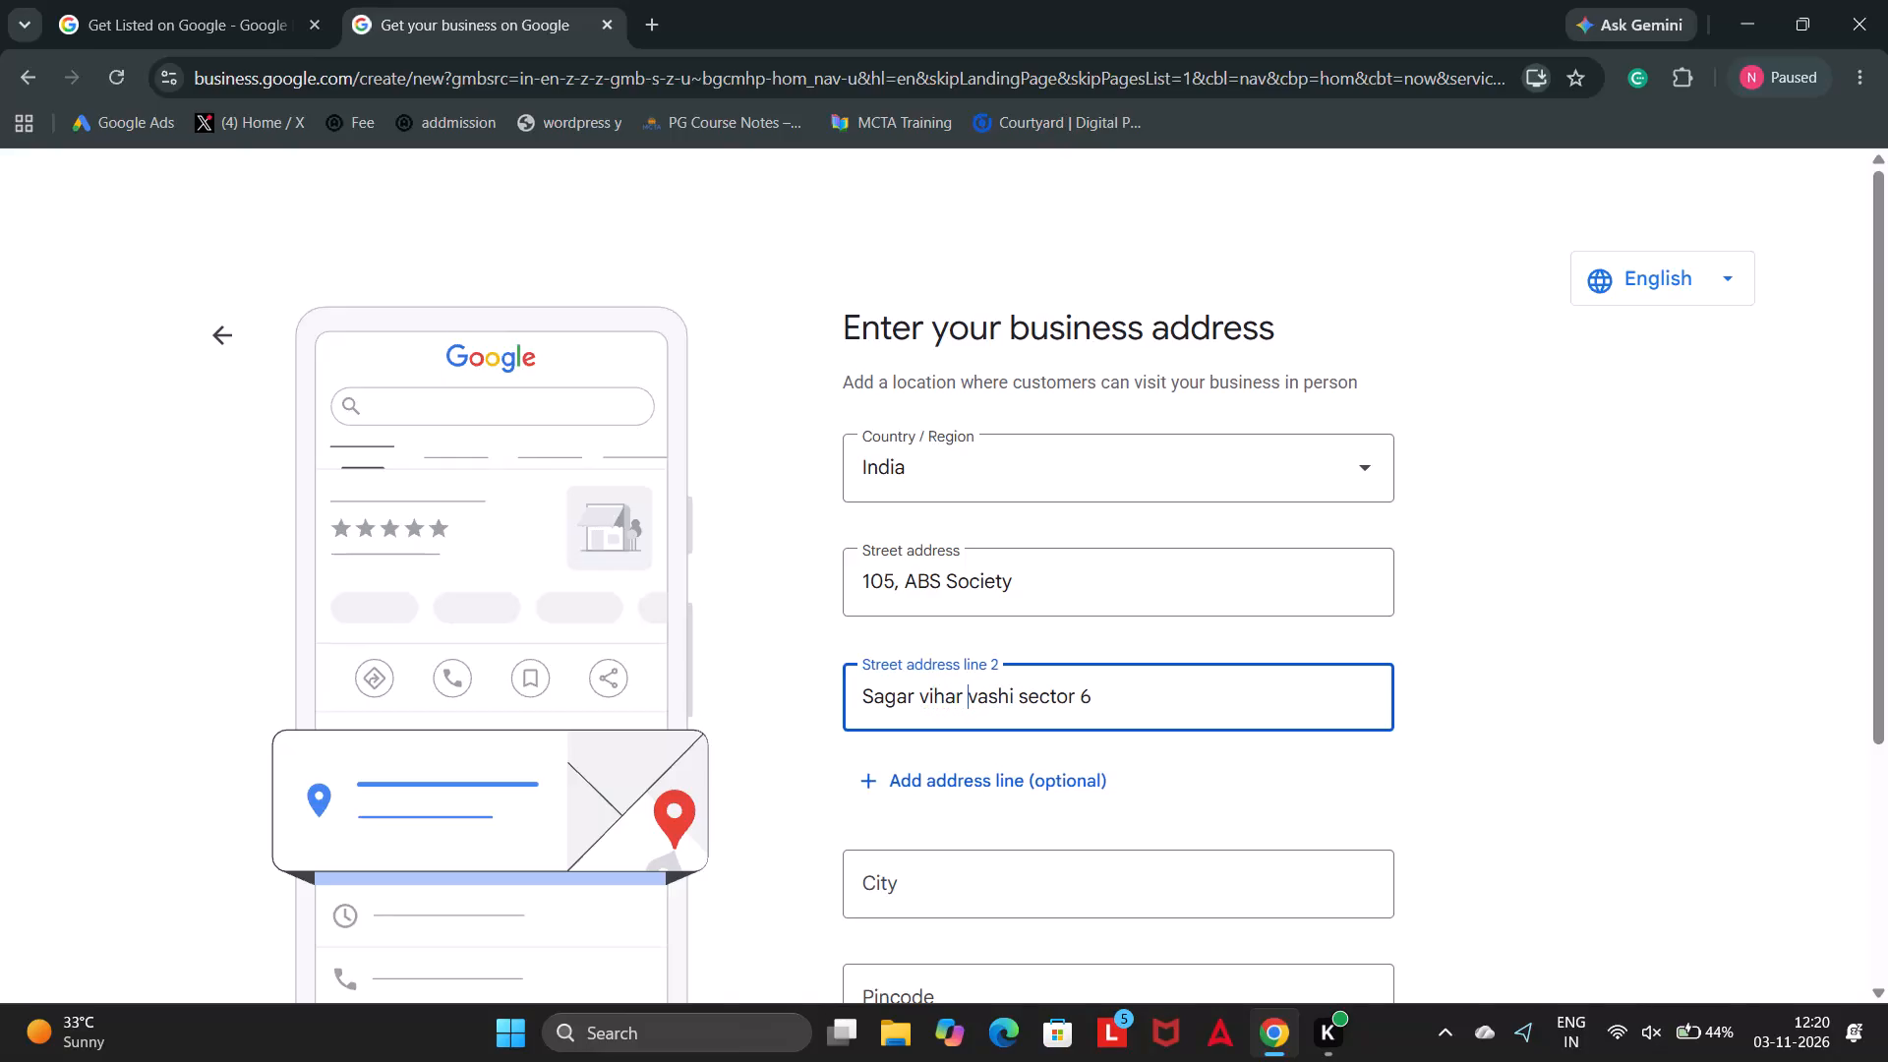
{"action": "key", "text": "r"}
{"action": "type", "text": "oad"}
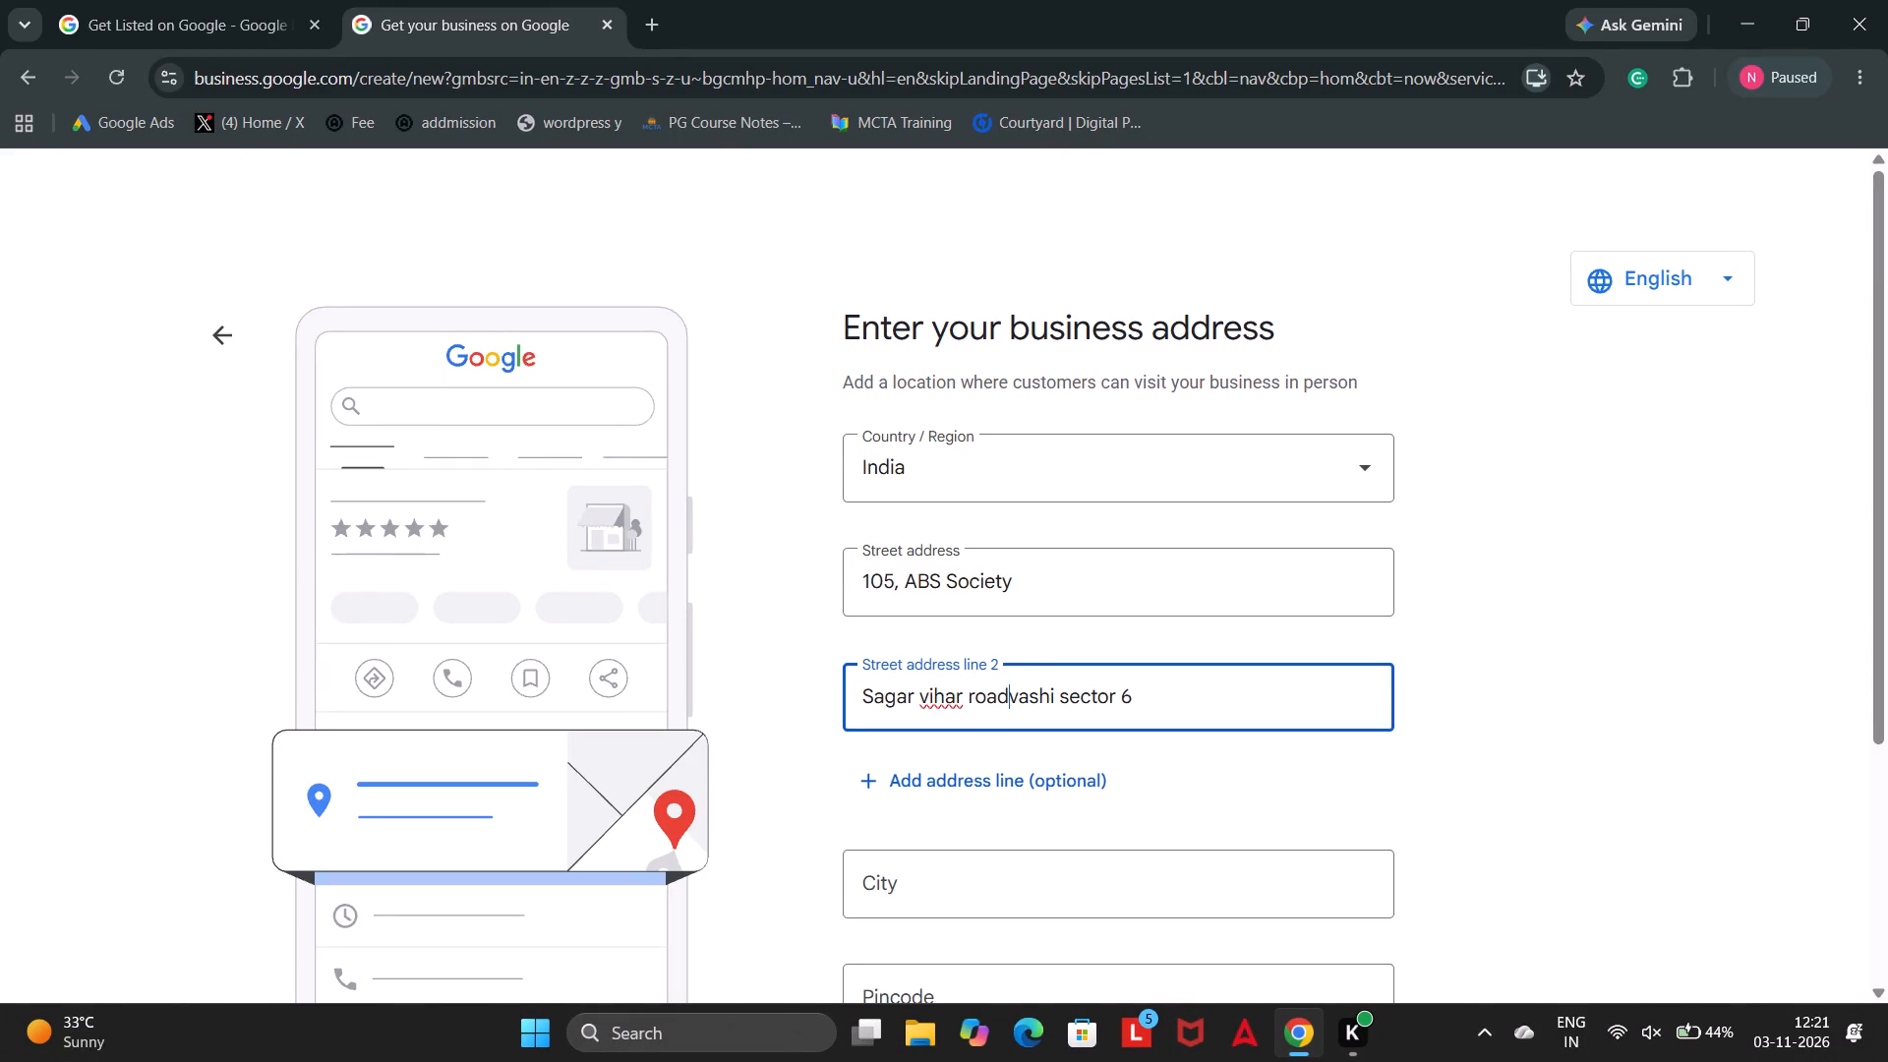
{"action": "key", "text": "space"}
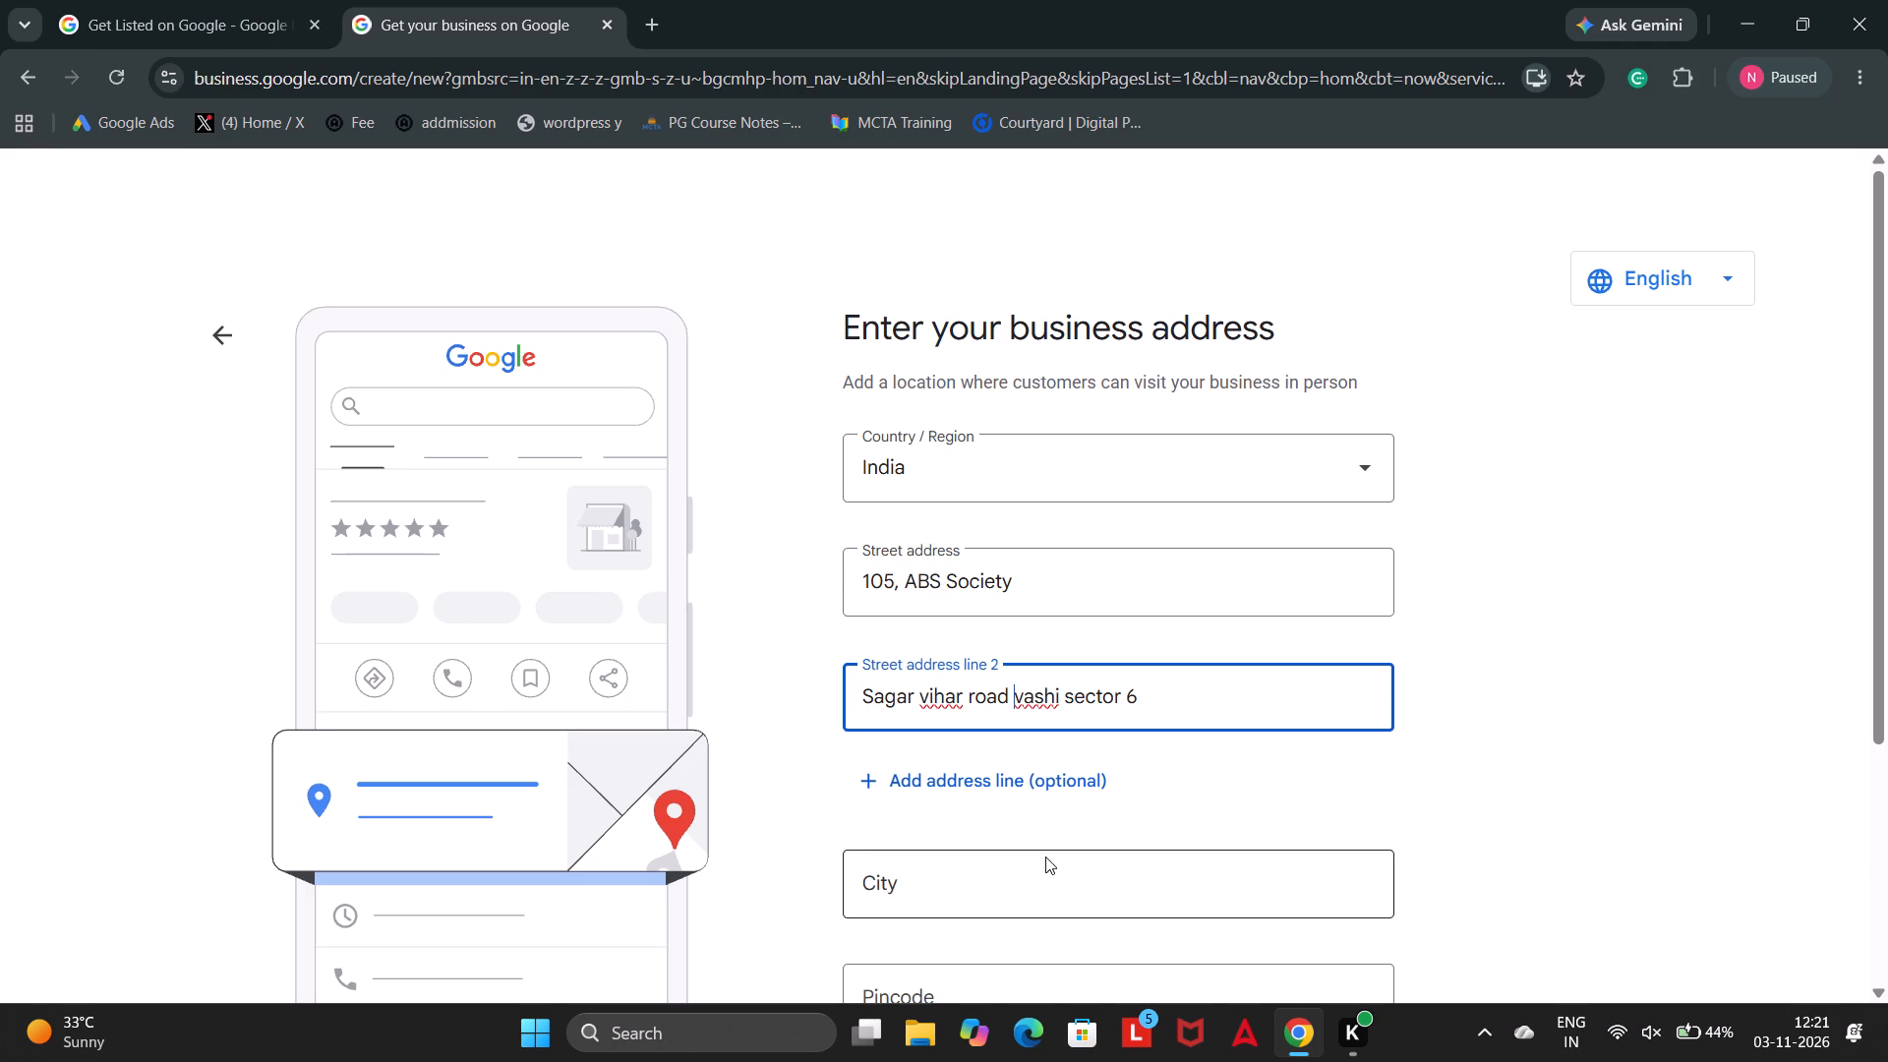
Set the city to Navi Mumbai using the saved address suggestion, which also fills in the pincode.
{"action": "left_click", "coordinate": [1045, 856]}
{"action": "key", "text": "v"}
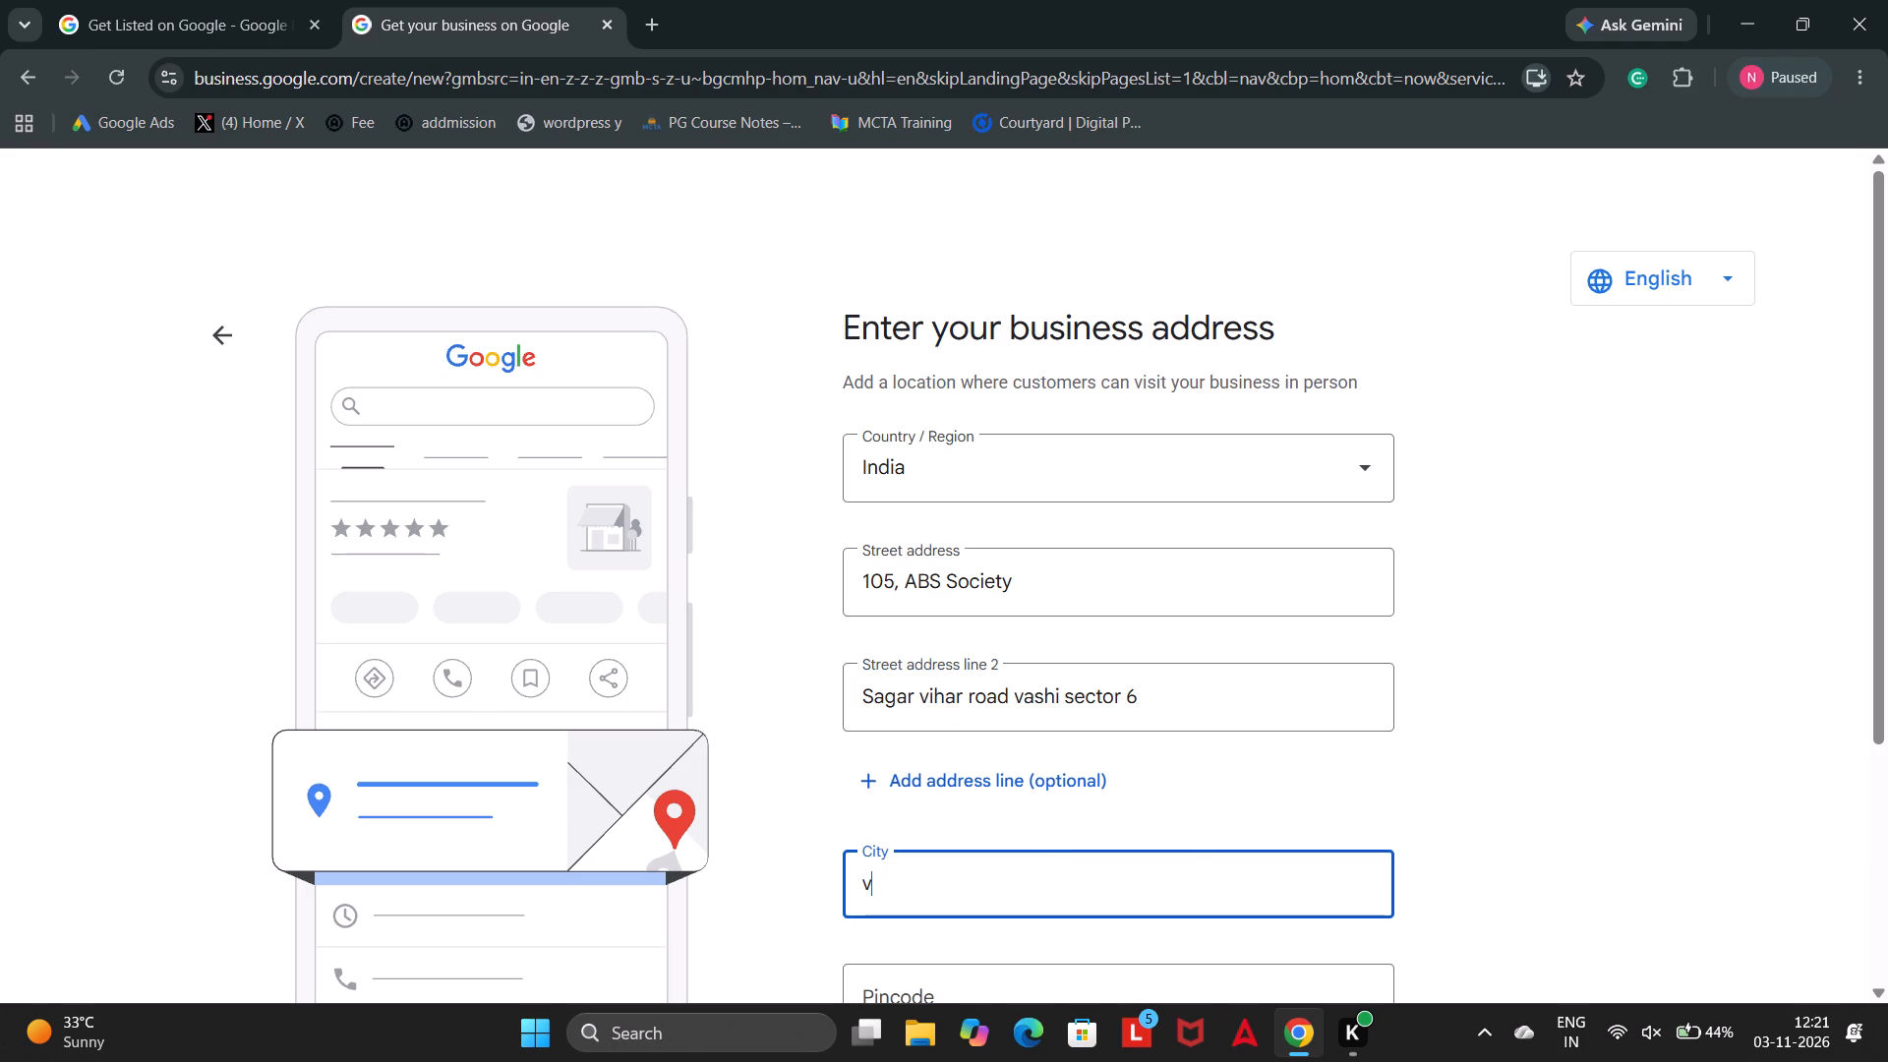
{"action": "key", "text": "BackSpace"}
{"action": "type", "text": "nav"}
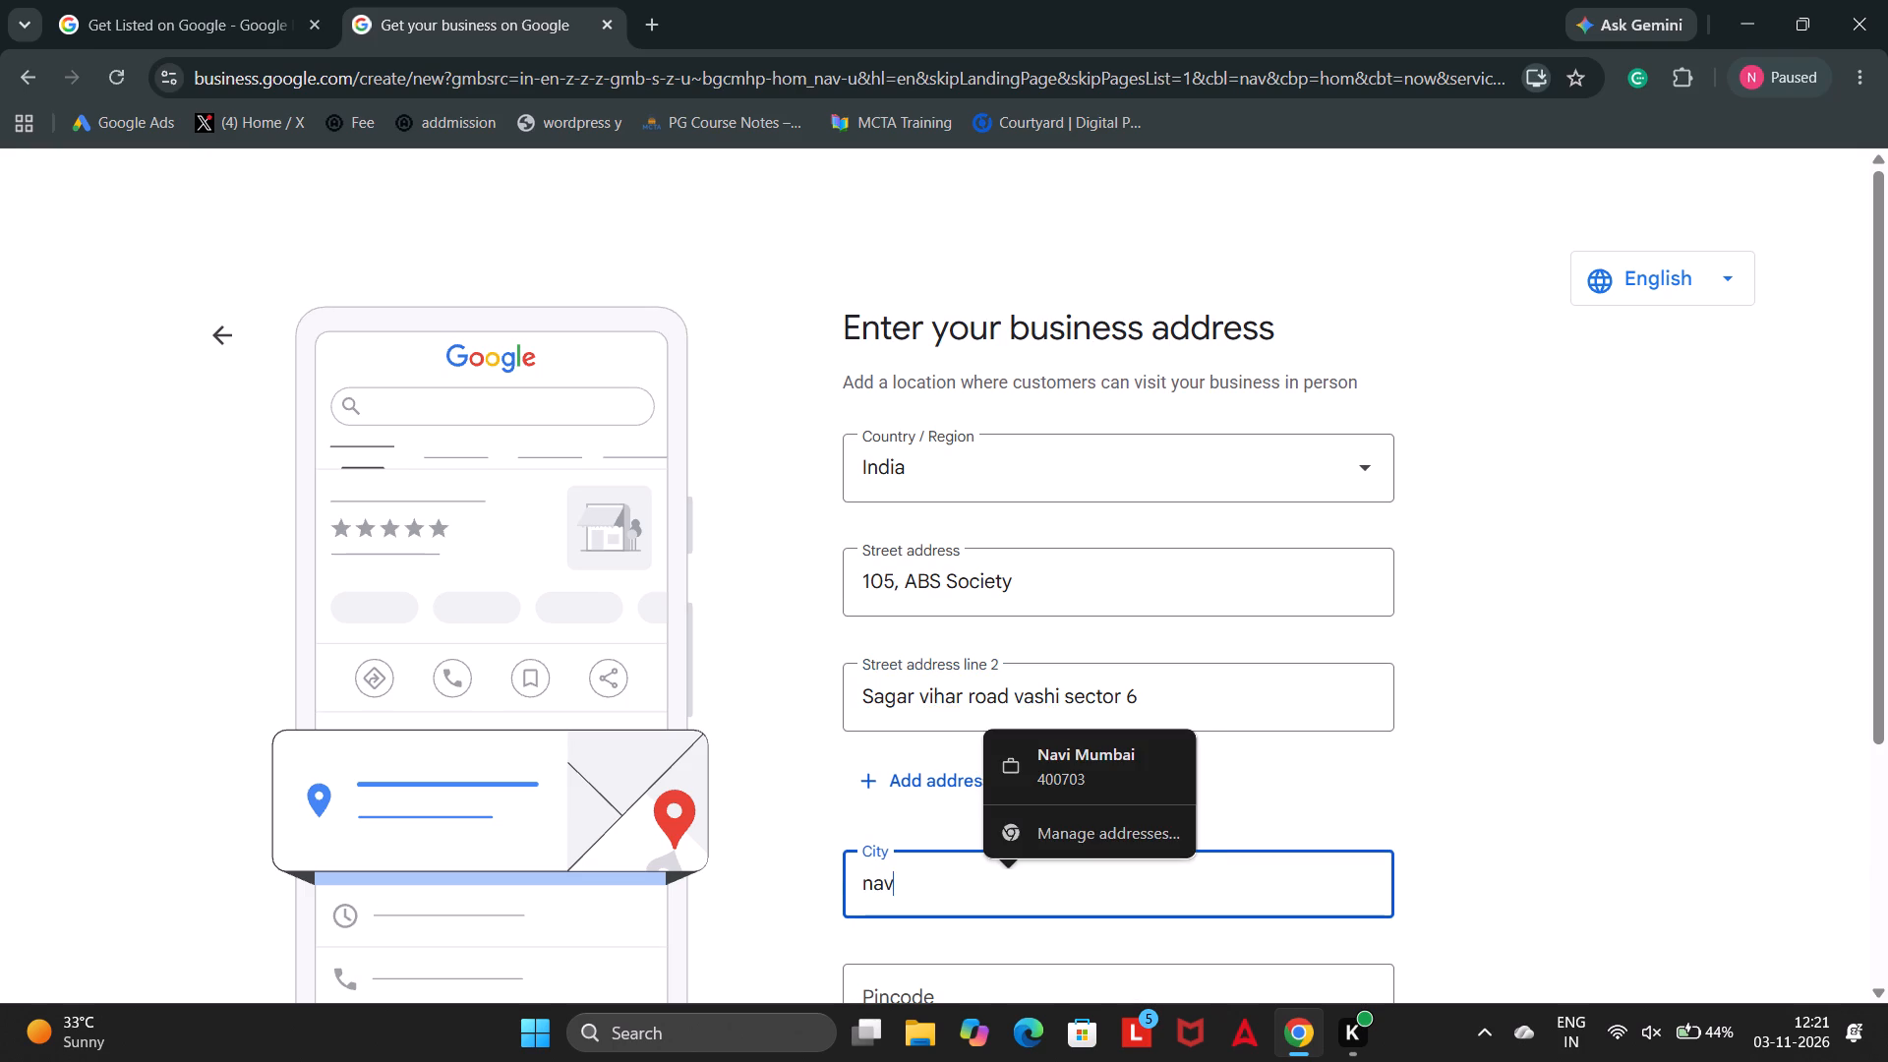
{"action": "left_click", "coordinate": [1079, 773]}
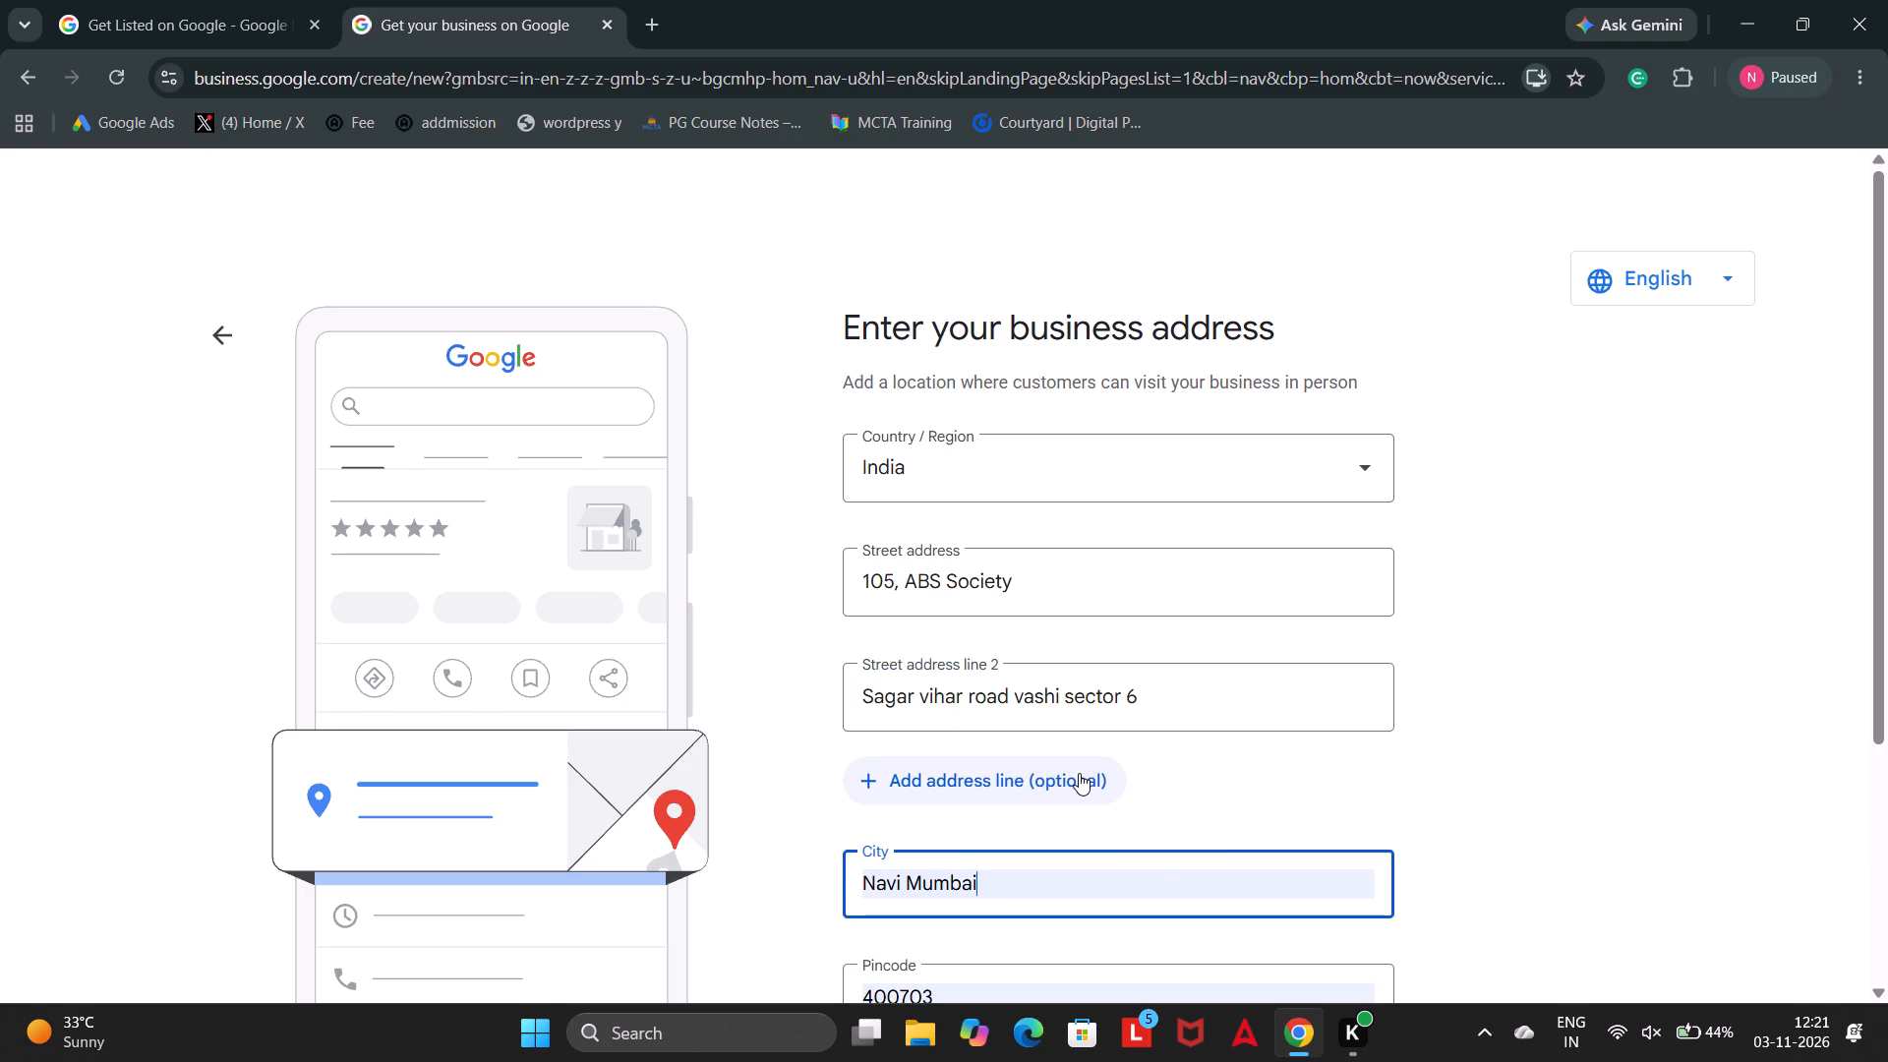
Set the state of the business address to Maharashtra.
{"action": "scroll", "coordinate": [1074, 795], "scroll_direction": "down", "scroll_amount": 5}
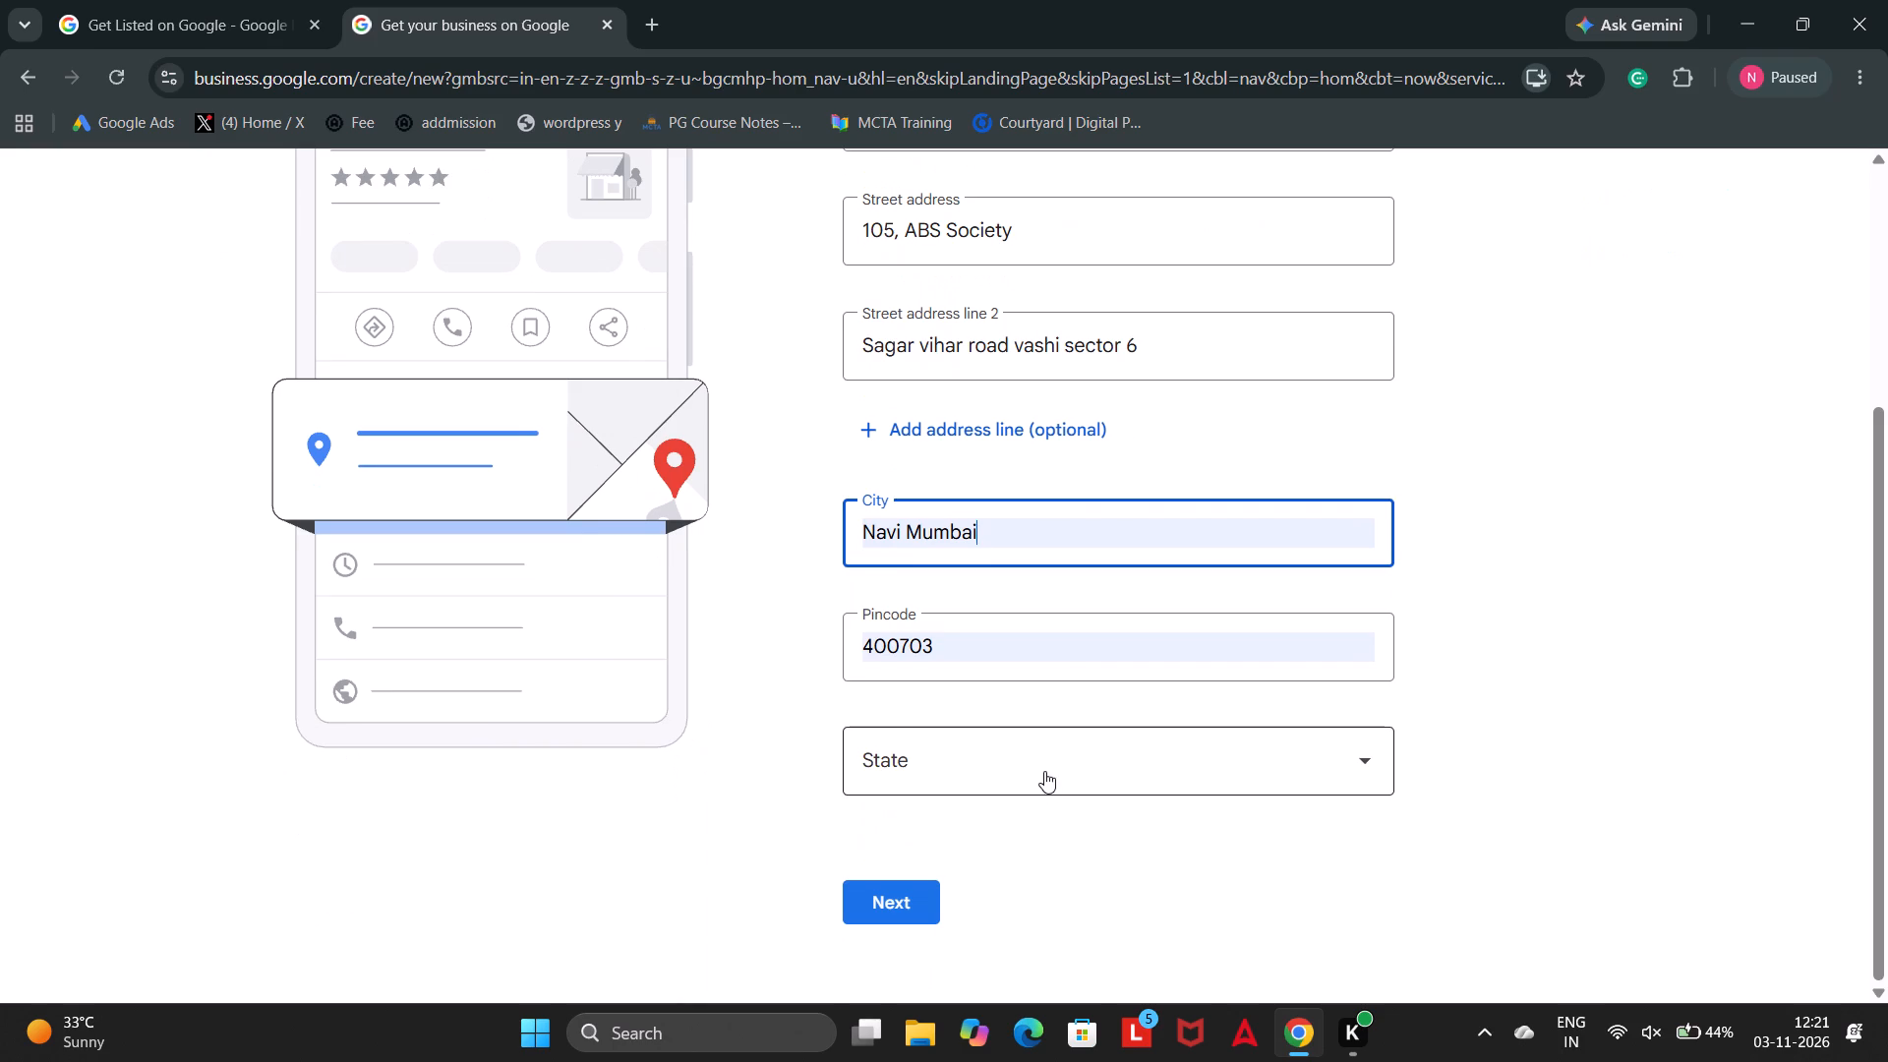
{"action": "left_click", "coordinate": [1039, 761]}
{"action": "scroll", "coordinate": [974, 410], "scroll_direction": "down", "scroll_amount": 10}
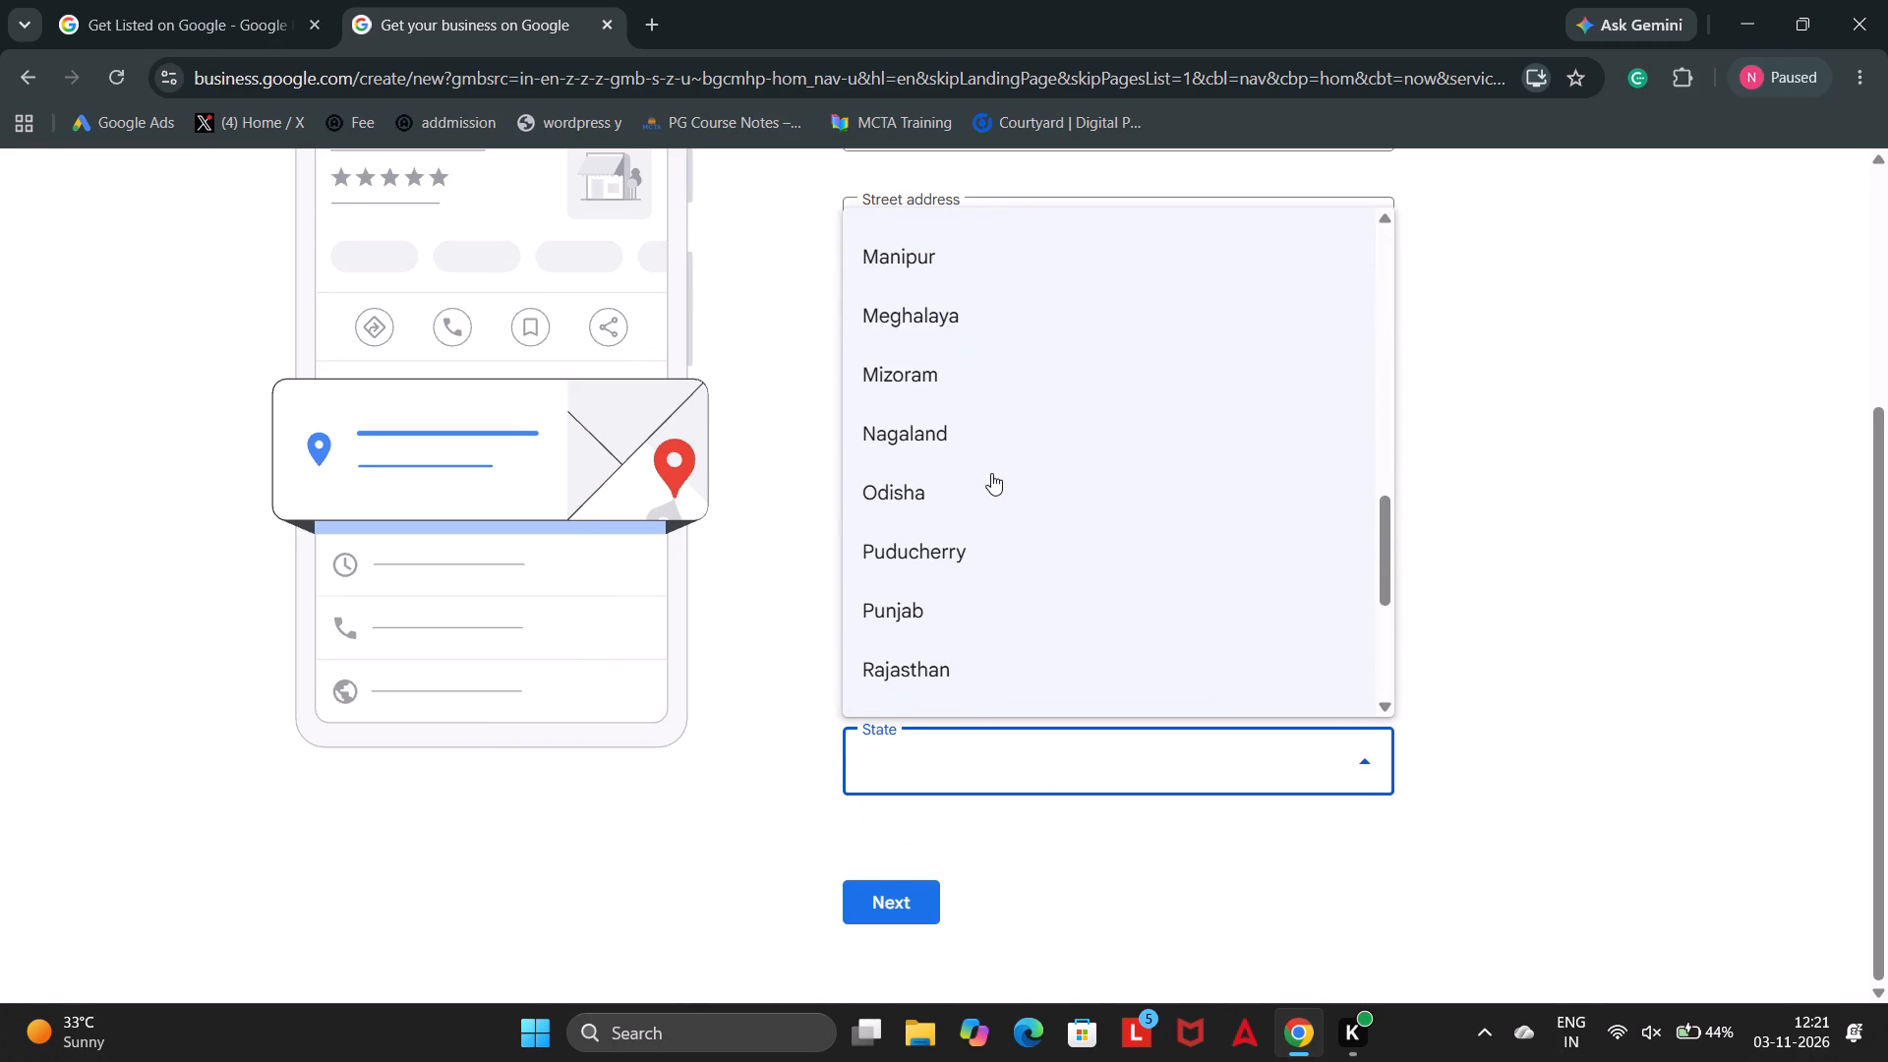
{"action": "scroll", "coordinate": [991, 473], "scroll_direction": "up", "scroll_amount": 1}
{"action": "left_click", "coordinate": [983, 305]}
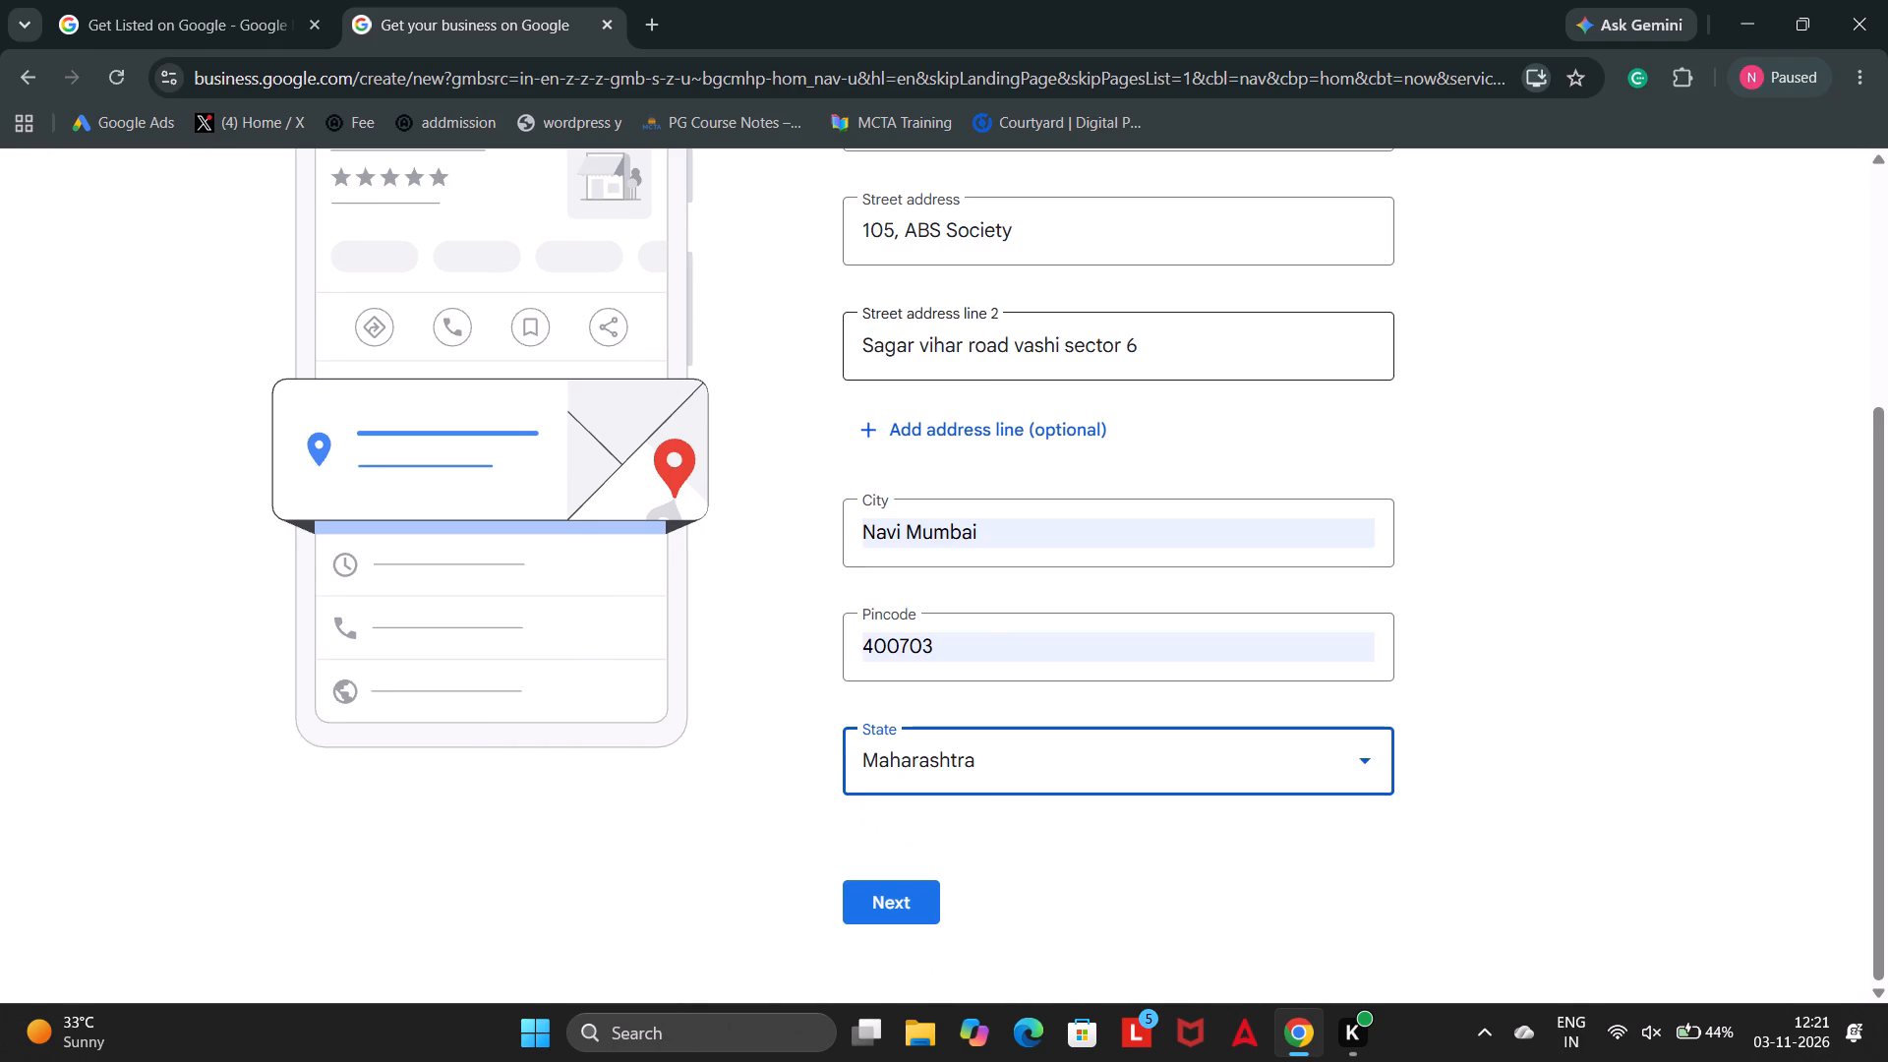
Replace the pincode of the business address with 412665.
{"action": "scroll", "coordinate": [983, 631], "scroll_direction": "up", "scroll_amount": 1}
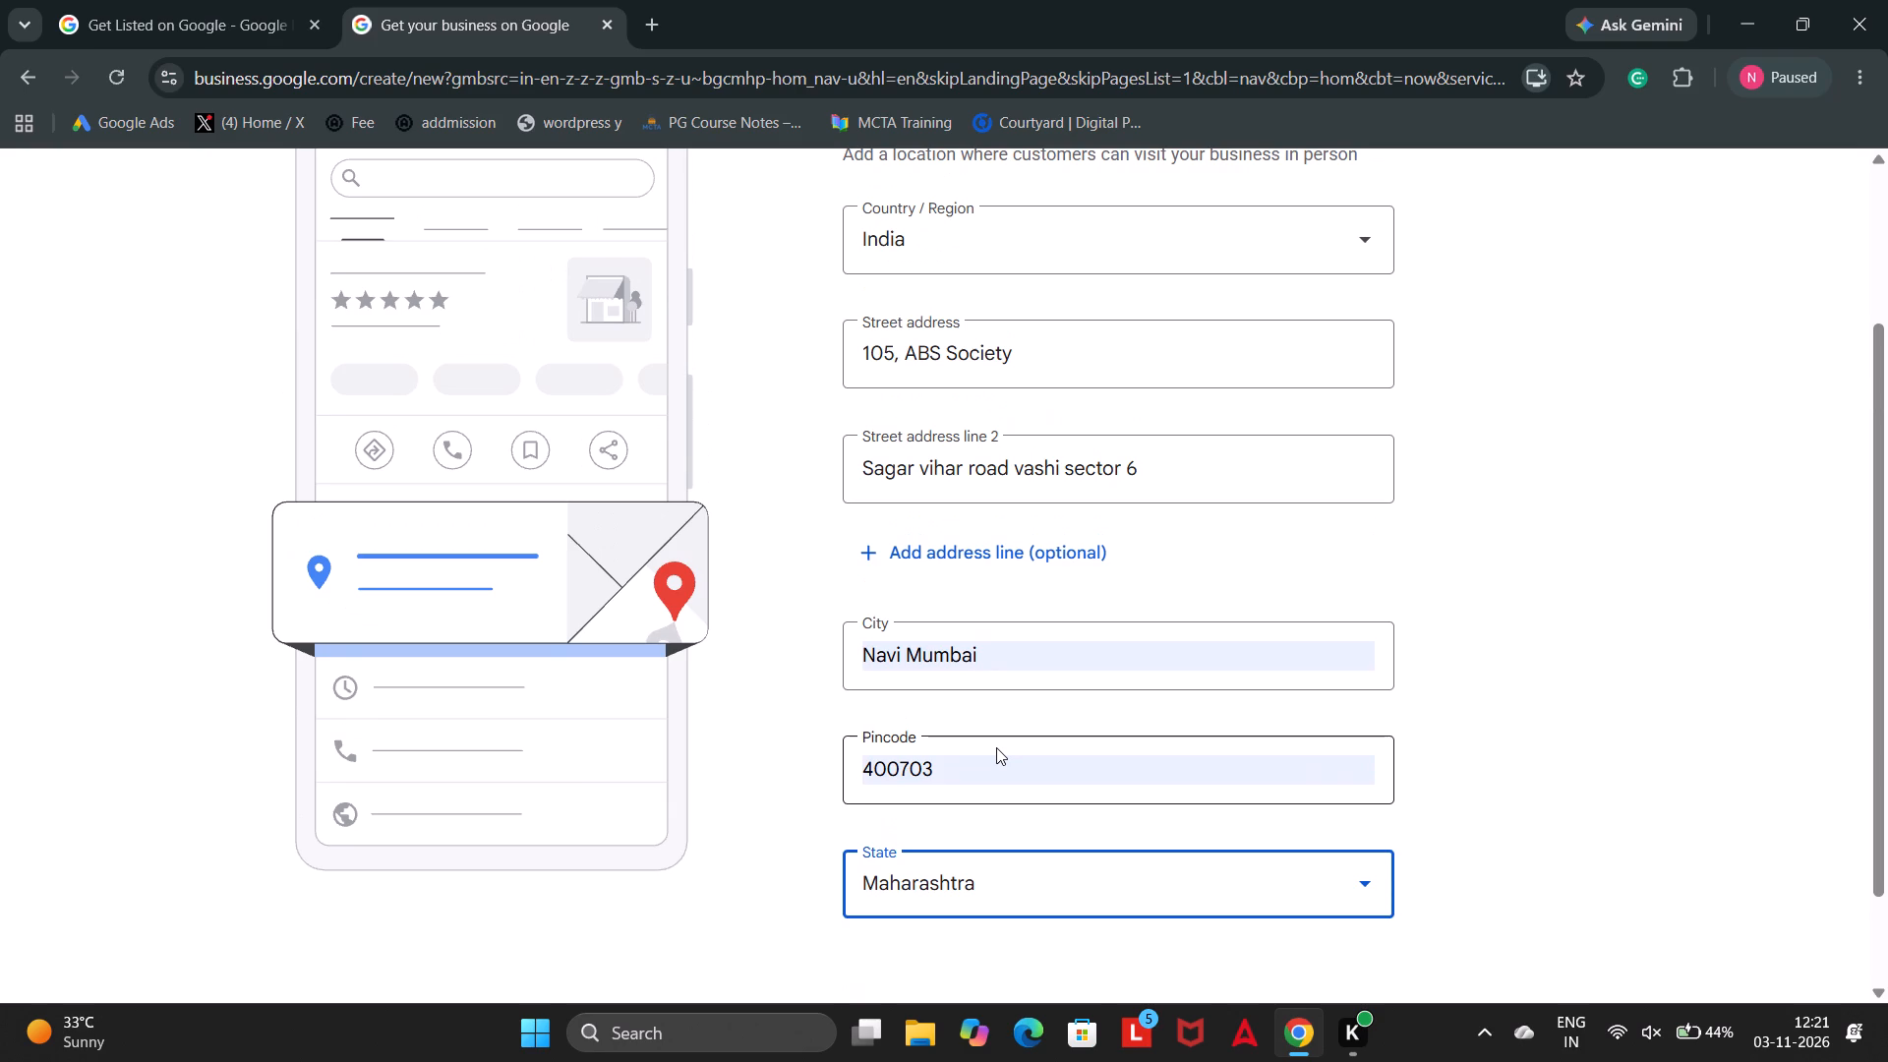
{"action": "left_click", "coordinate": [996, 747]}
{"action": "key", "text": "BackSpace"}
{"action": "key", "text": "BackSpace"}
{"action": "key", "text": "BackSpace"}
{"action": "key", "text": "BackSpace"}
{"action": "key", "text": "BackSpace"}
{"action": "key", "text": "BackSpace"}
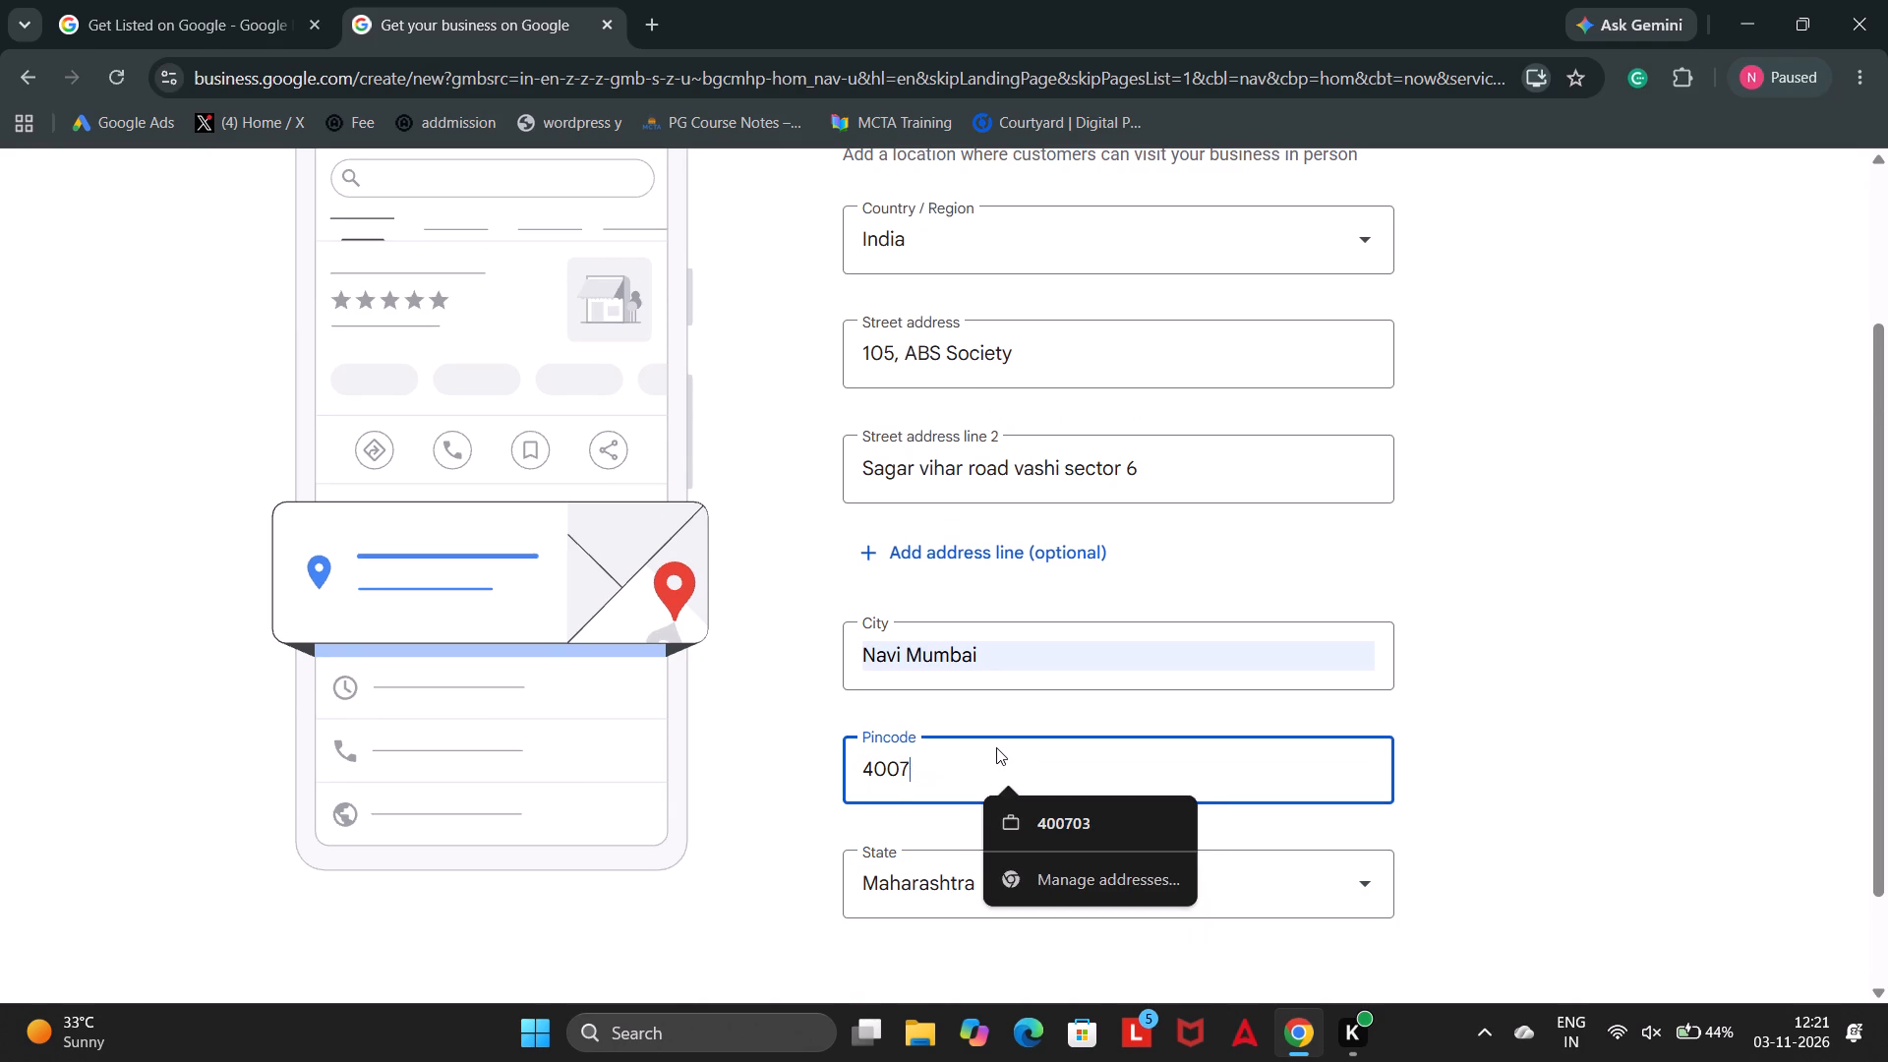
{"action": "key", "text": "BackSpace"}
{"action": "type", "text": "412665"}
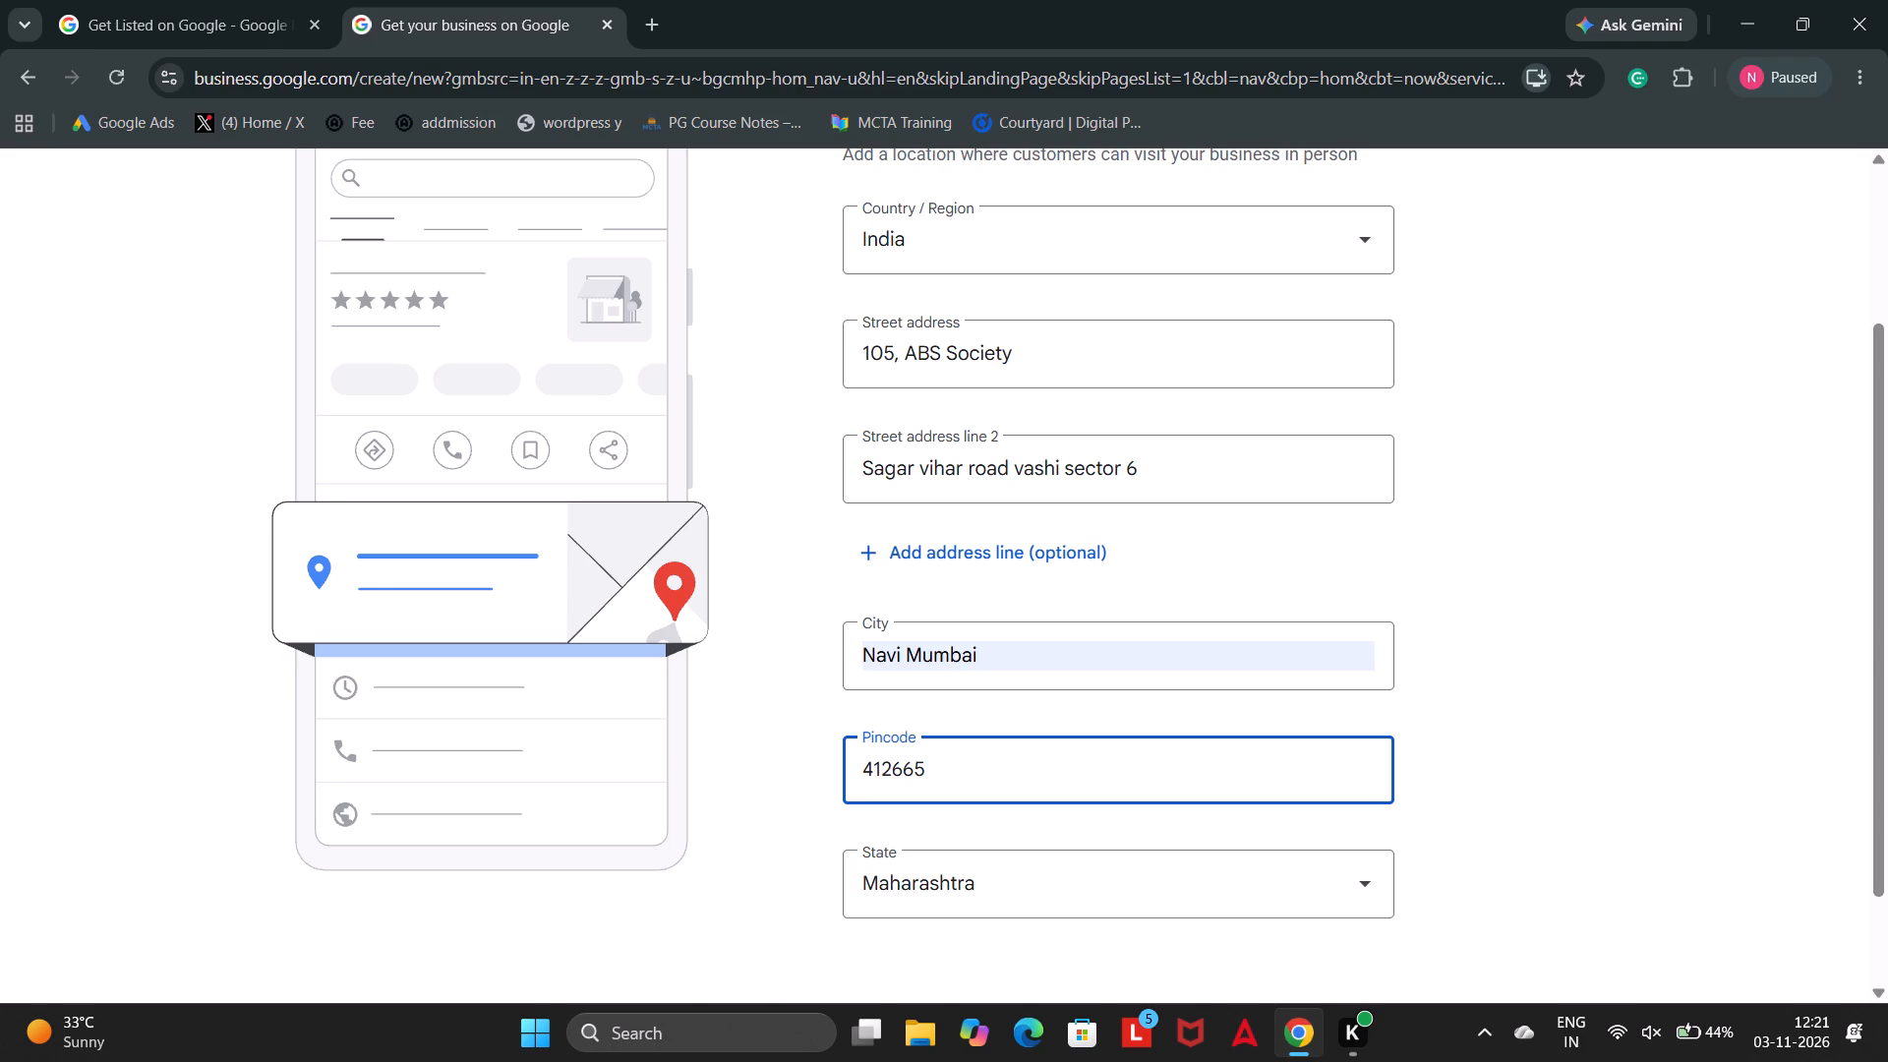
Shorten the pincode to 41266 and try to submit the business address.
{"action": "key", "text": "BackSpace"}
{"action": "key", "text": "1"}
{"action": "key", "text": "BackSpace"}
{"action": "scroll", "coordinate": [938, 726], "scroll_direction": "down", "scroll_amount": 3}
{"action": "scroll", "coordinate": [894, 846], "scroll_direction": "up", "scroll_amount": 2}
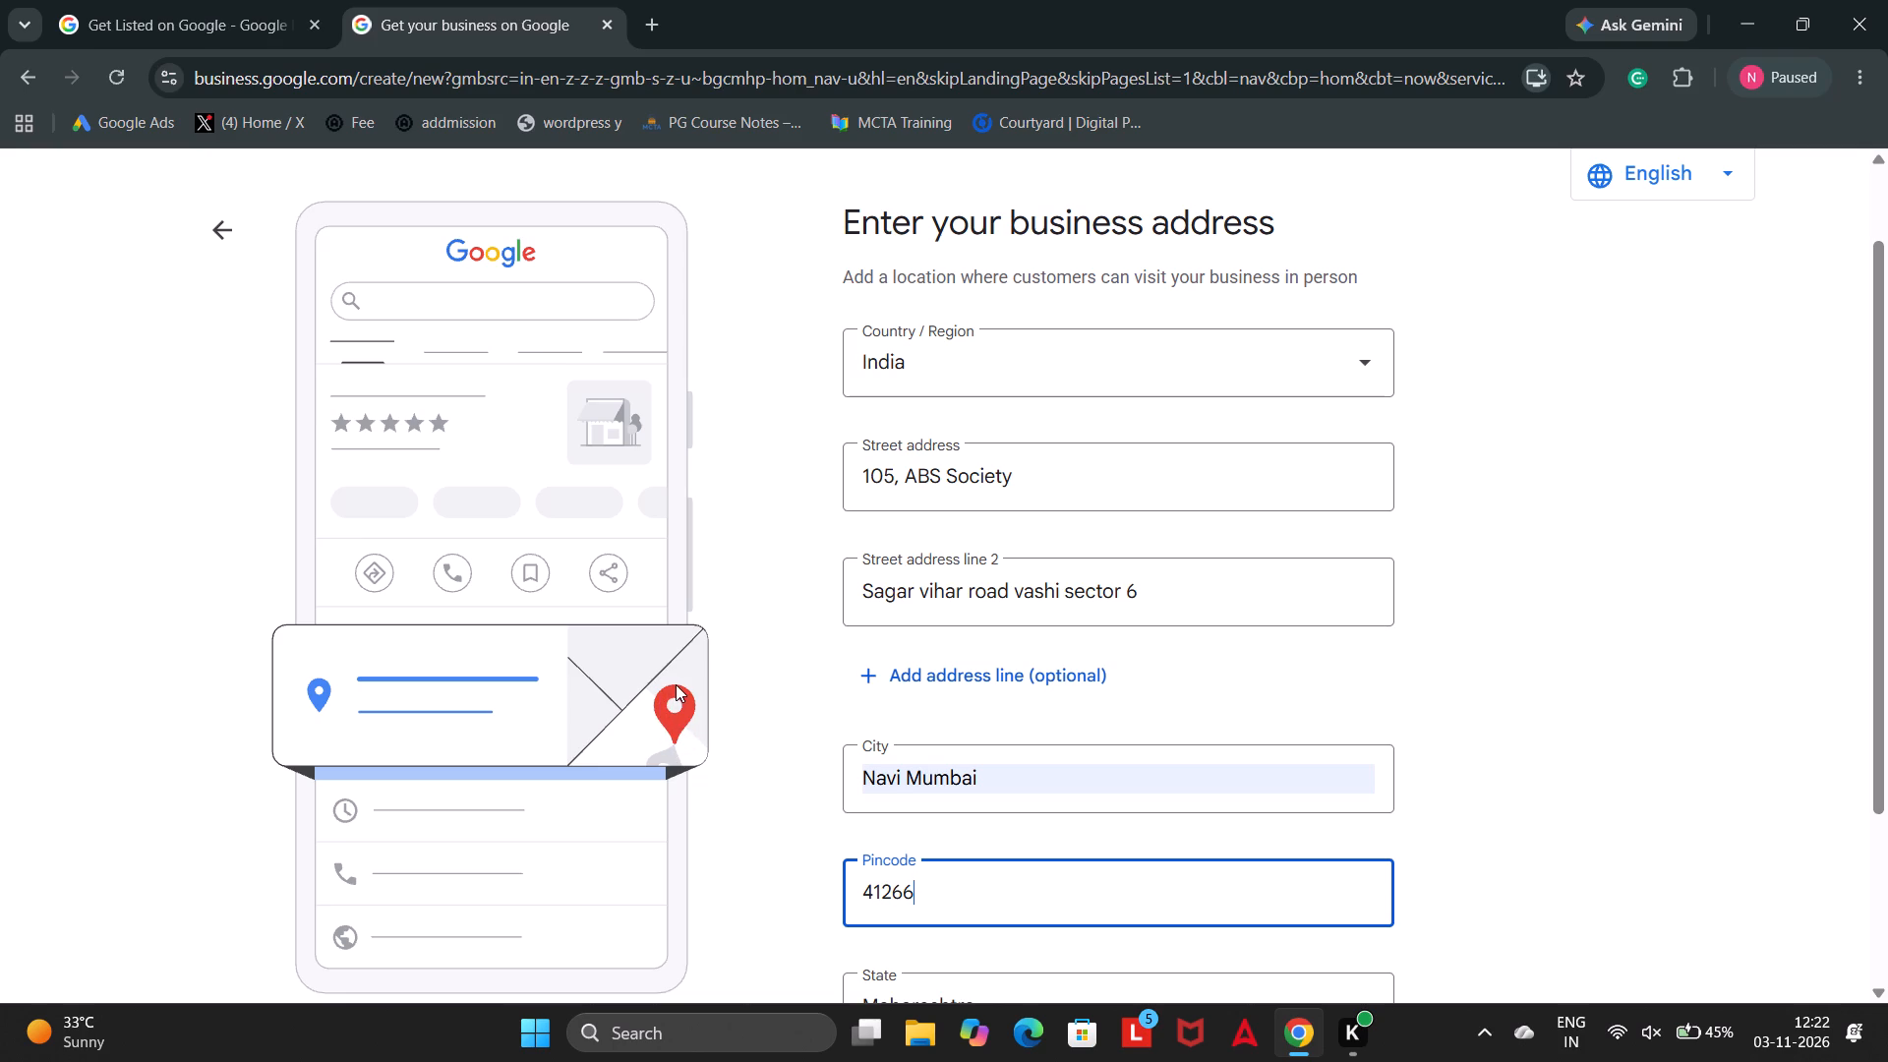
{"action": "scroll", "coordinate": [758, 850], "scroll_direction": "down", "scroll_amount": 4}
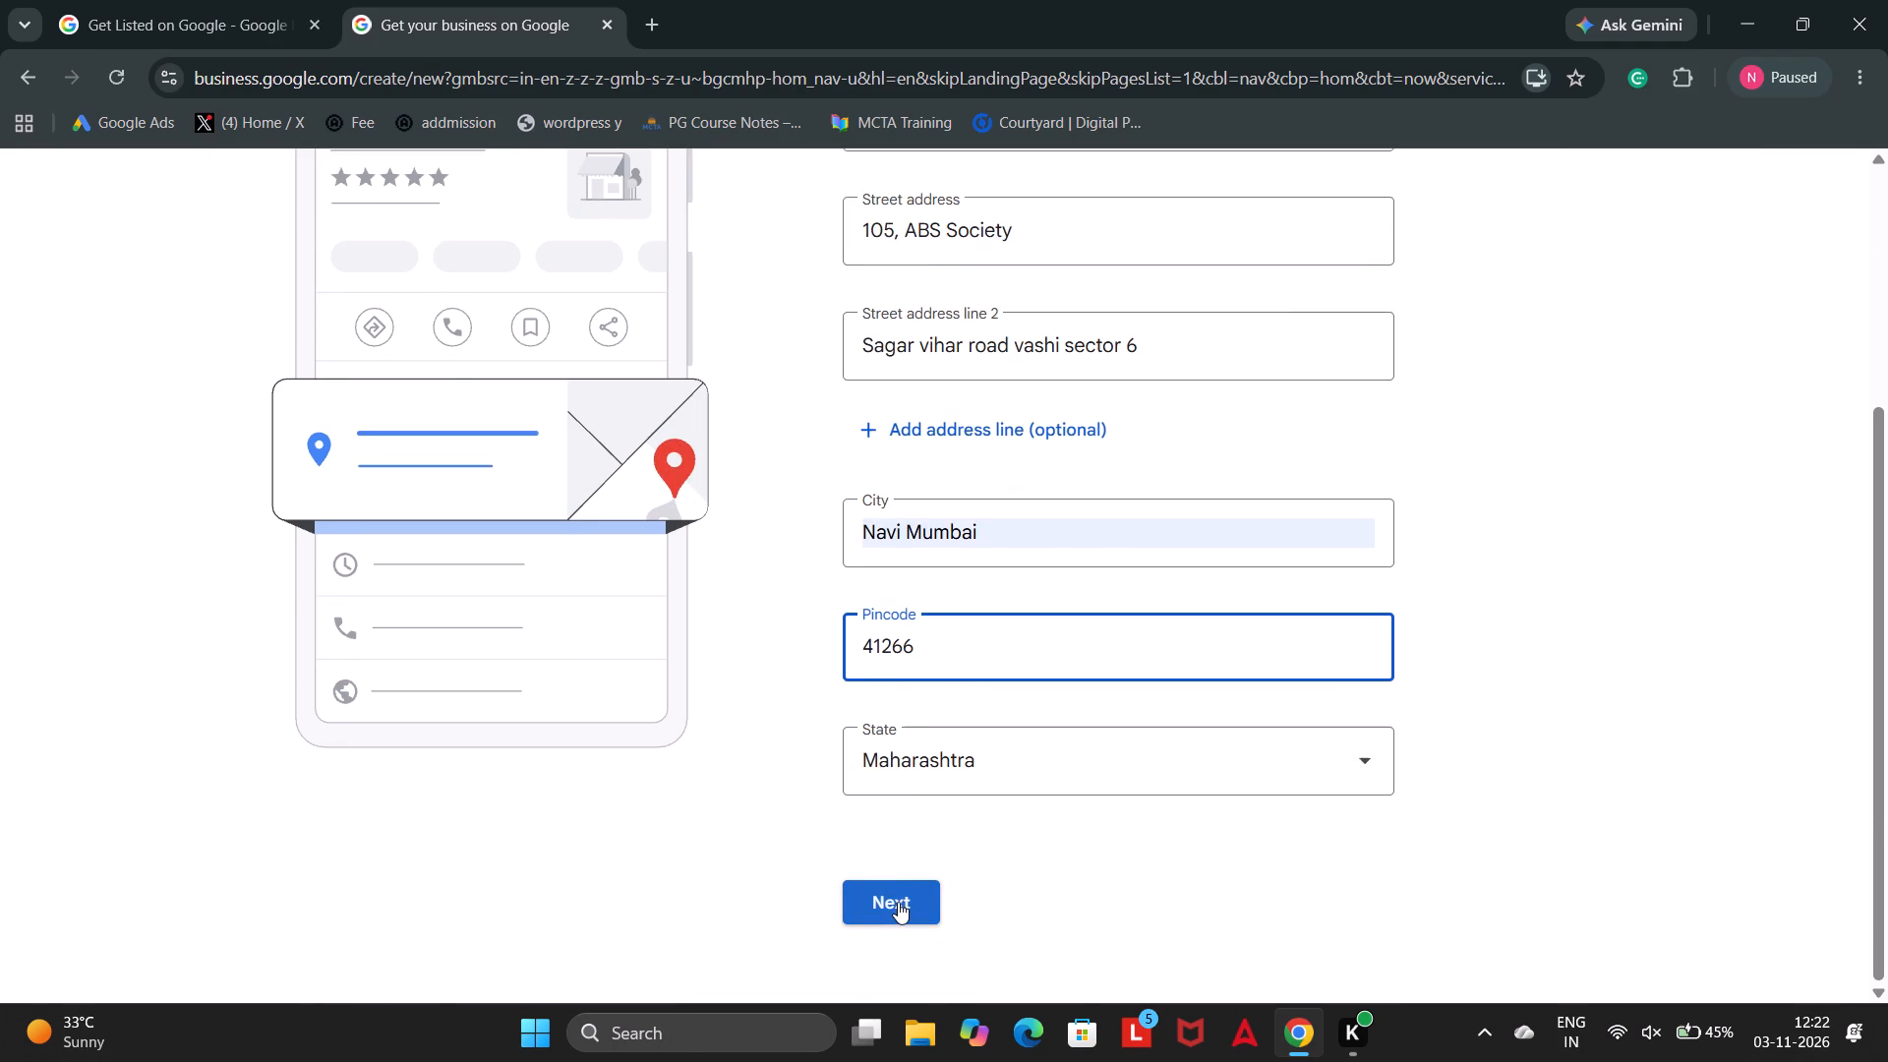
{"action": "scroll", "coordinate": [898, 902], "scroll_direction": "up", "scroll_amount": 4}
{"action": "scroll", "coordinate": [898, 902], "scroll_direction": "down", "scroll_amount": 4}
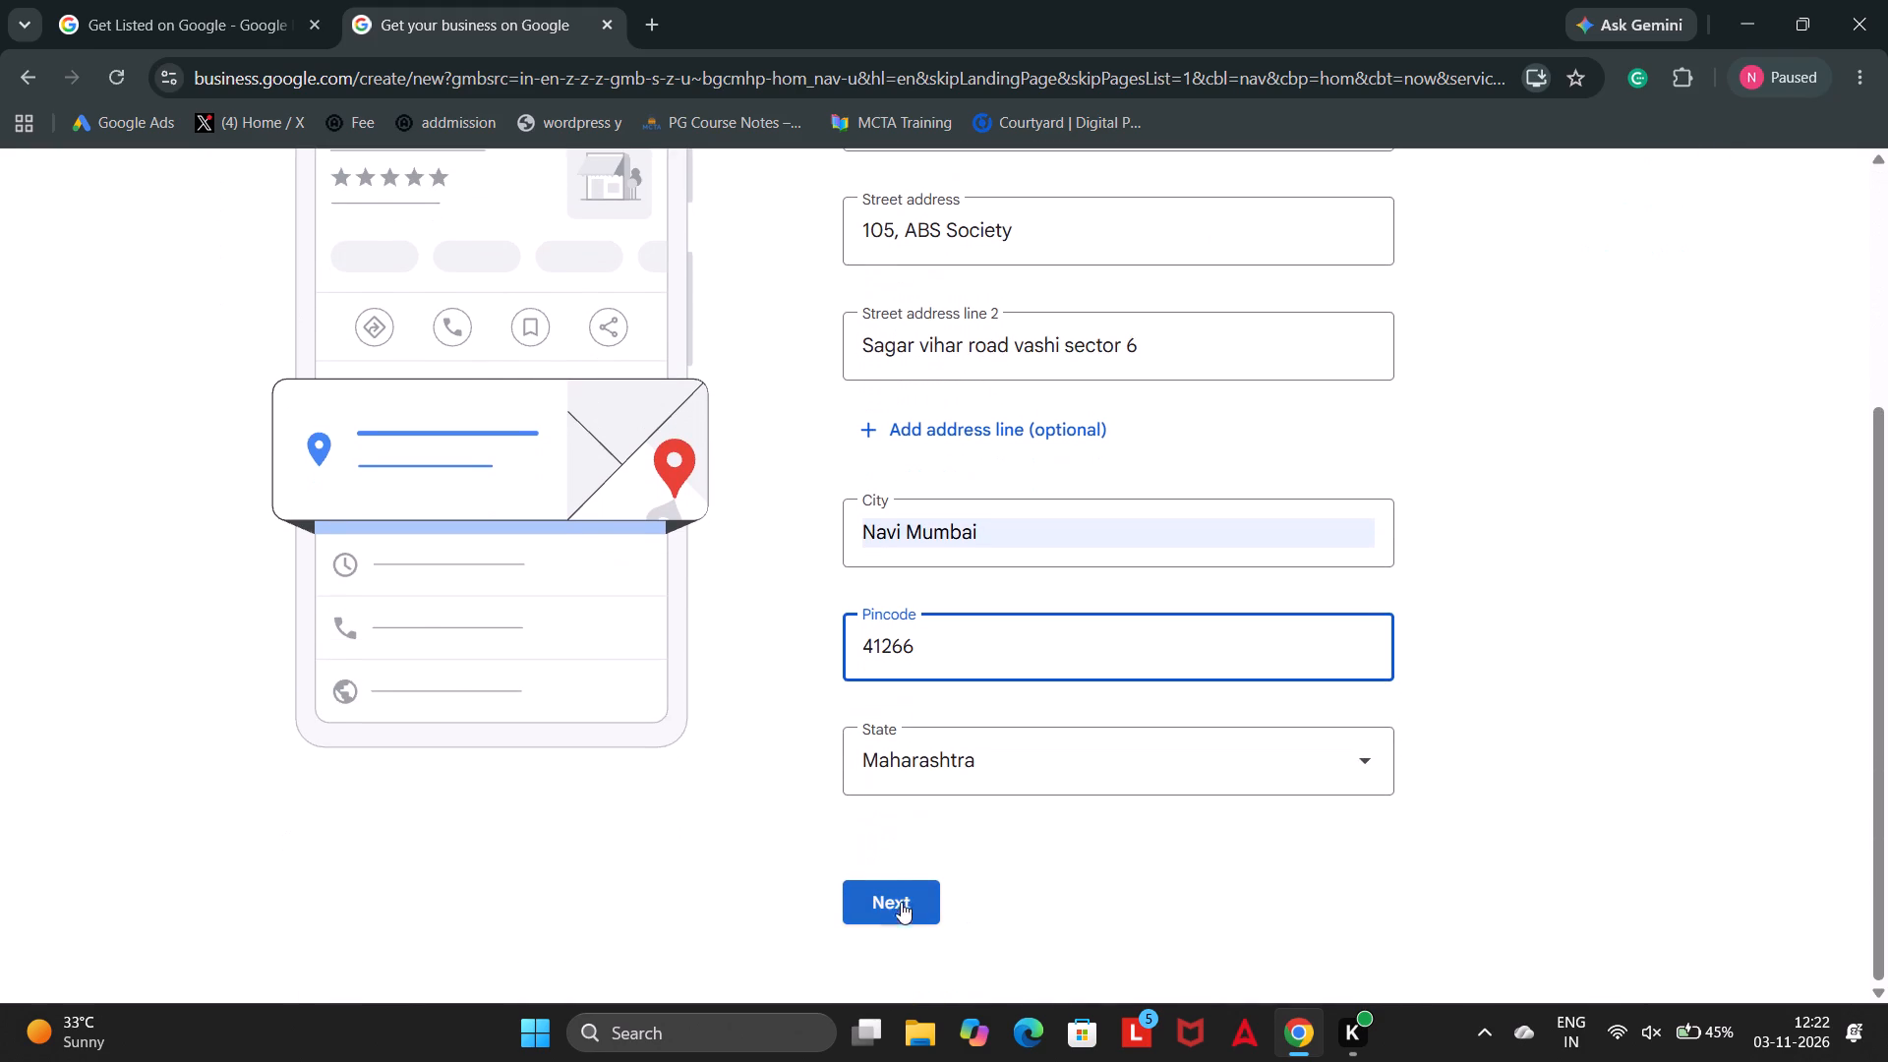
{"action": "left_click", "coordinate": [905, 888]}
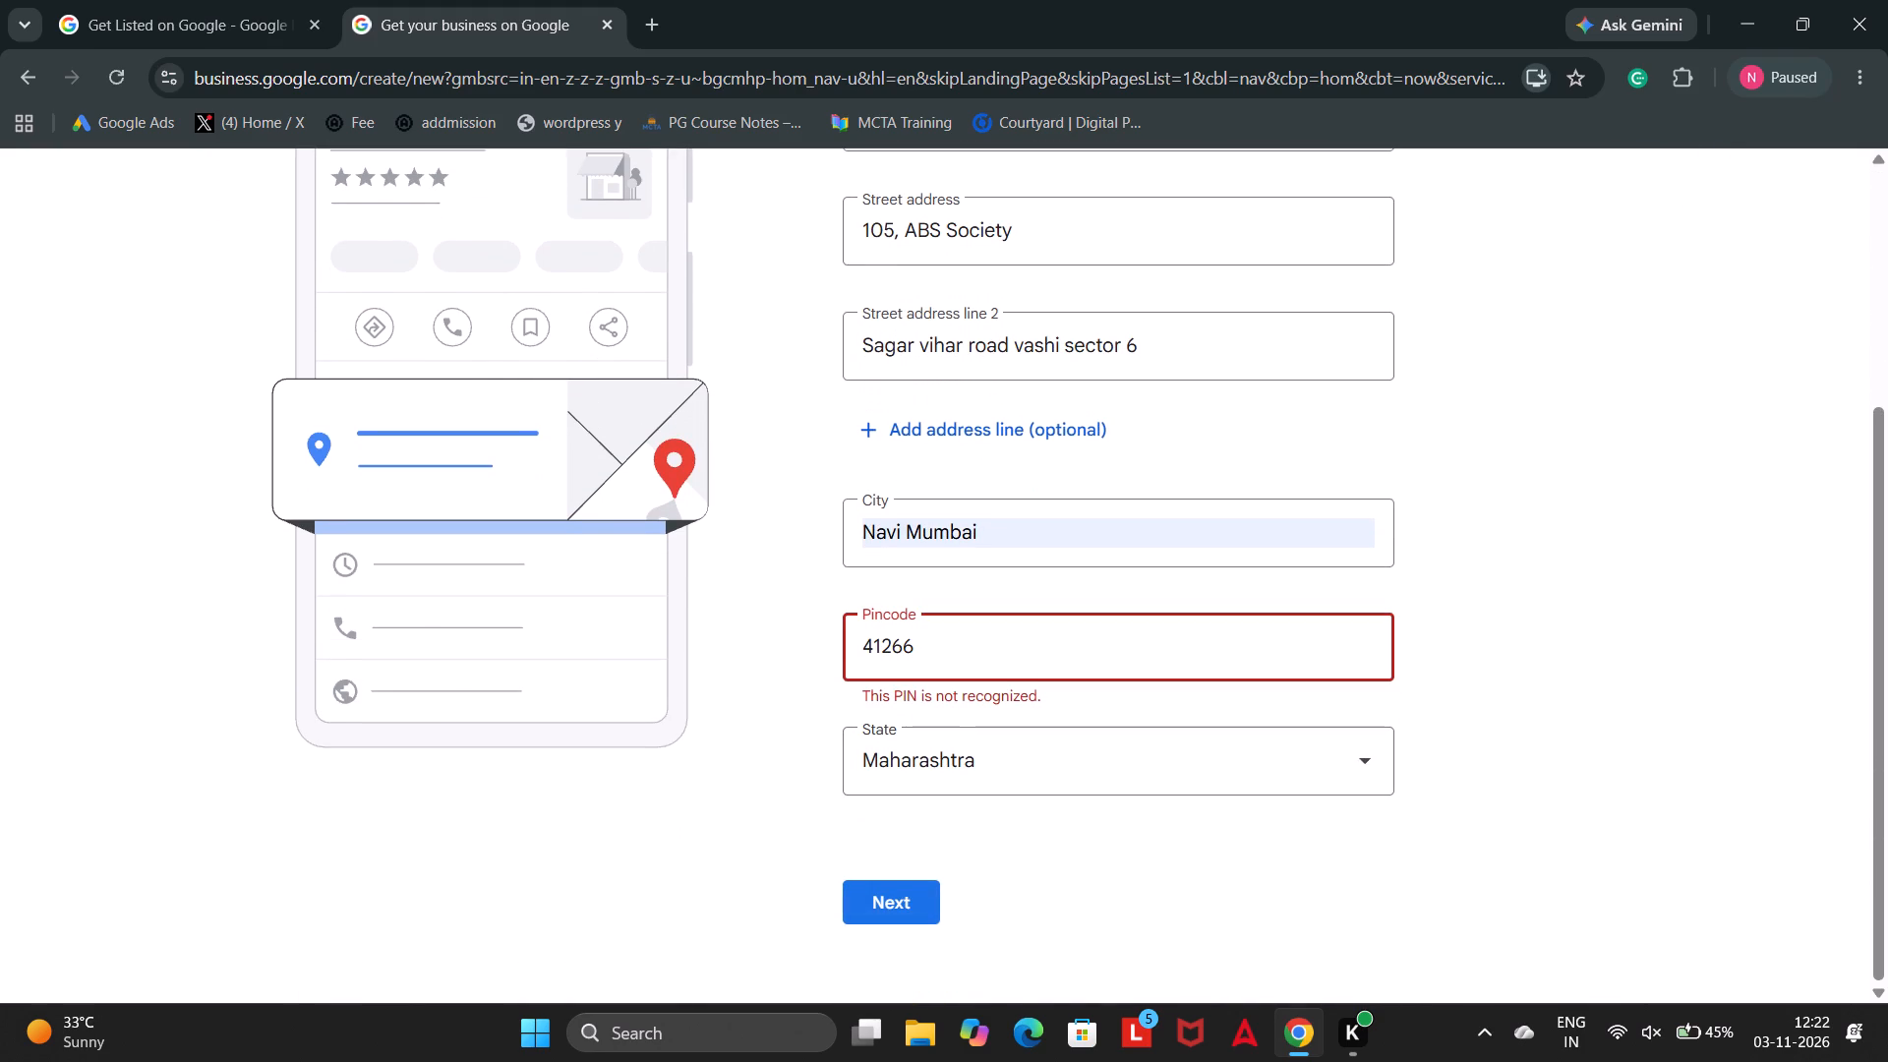
Set the pincode to the saved suggestion 400703 and submit the business address.
{"action": "left_click", "coordinate": [978, 622]}
{"action": "key", "text": "BackSpace"}
{"action": "key", "text": "BackSpace"}
{"action": "key", "text": "BackSpace"}
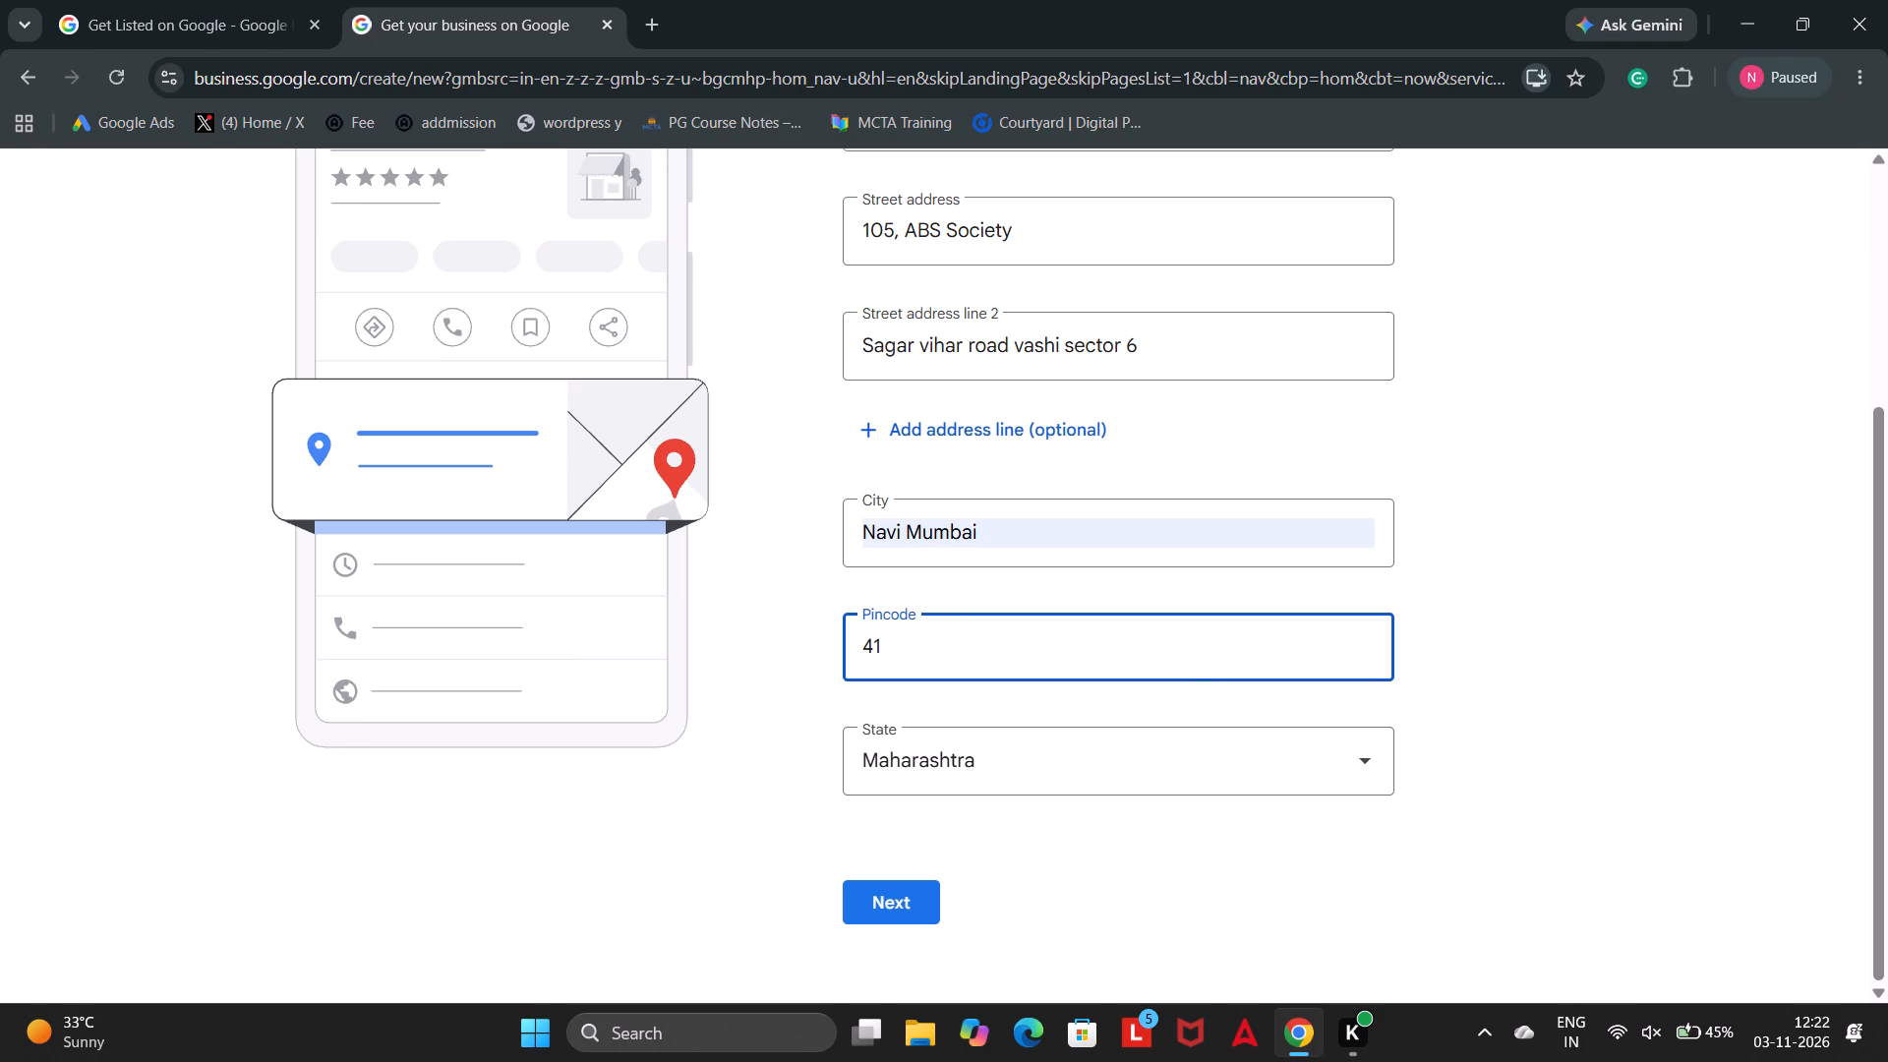
{"action": "key", "text": "BackSpace"}
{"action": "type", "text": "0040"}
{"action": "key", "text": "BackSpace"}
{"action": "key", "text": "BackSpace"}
{"action": "left_click", "coordinate": [1090, 713]}
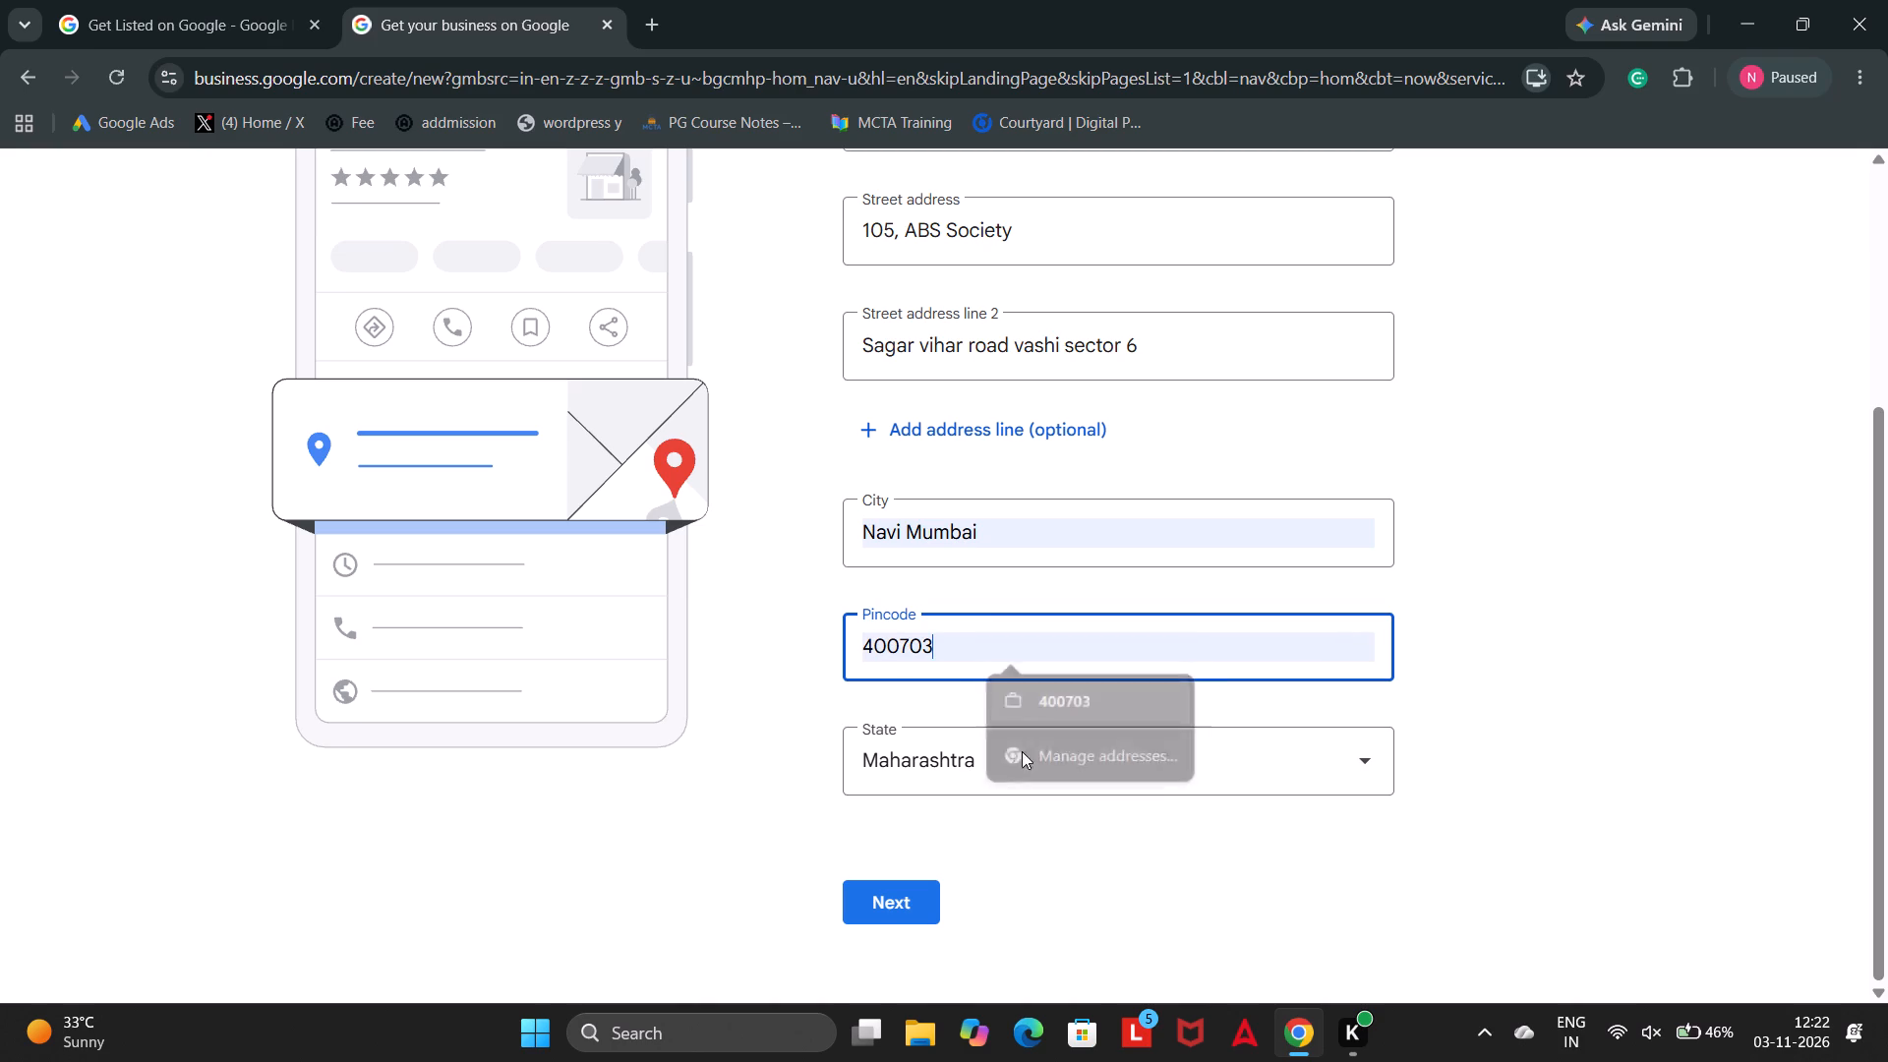
{"action": "left_click", "coordinate": [879, 894]}
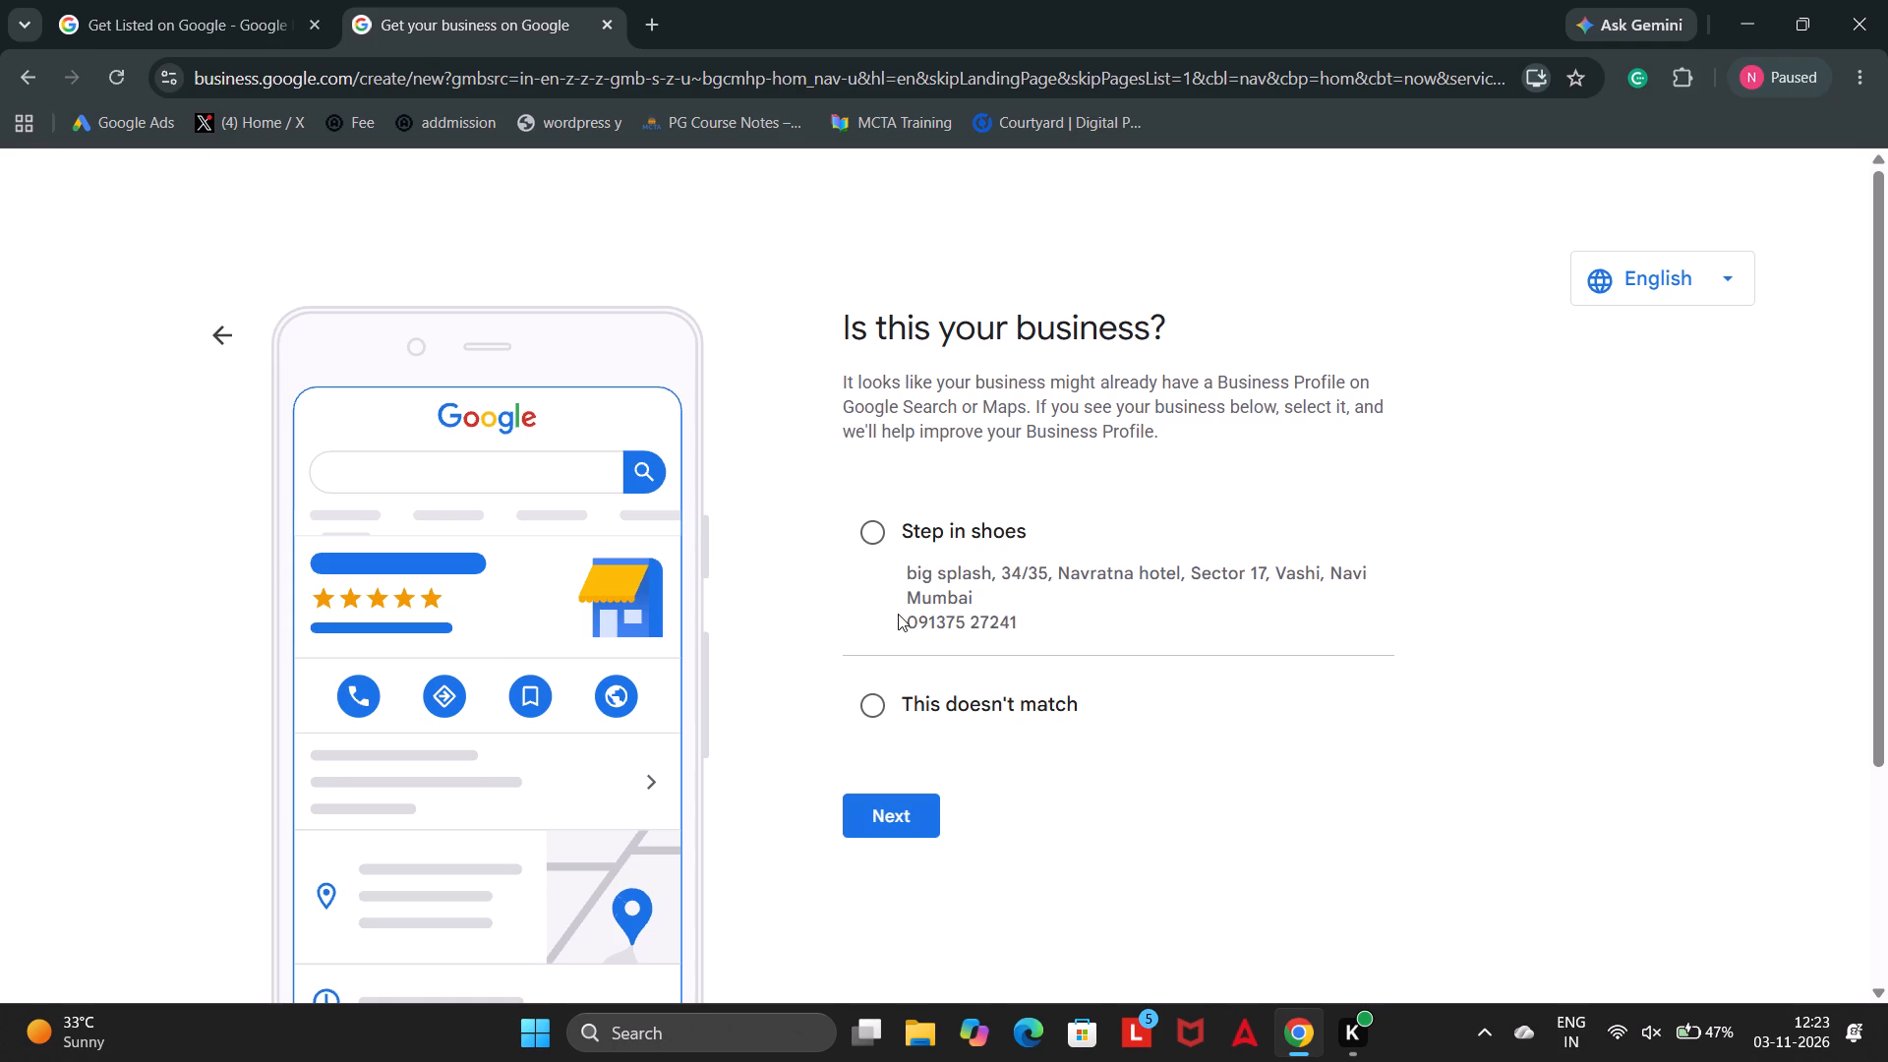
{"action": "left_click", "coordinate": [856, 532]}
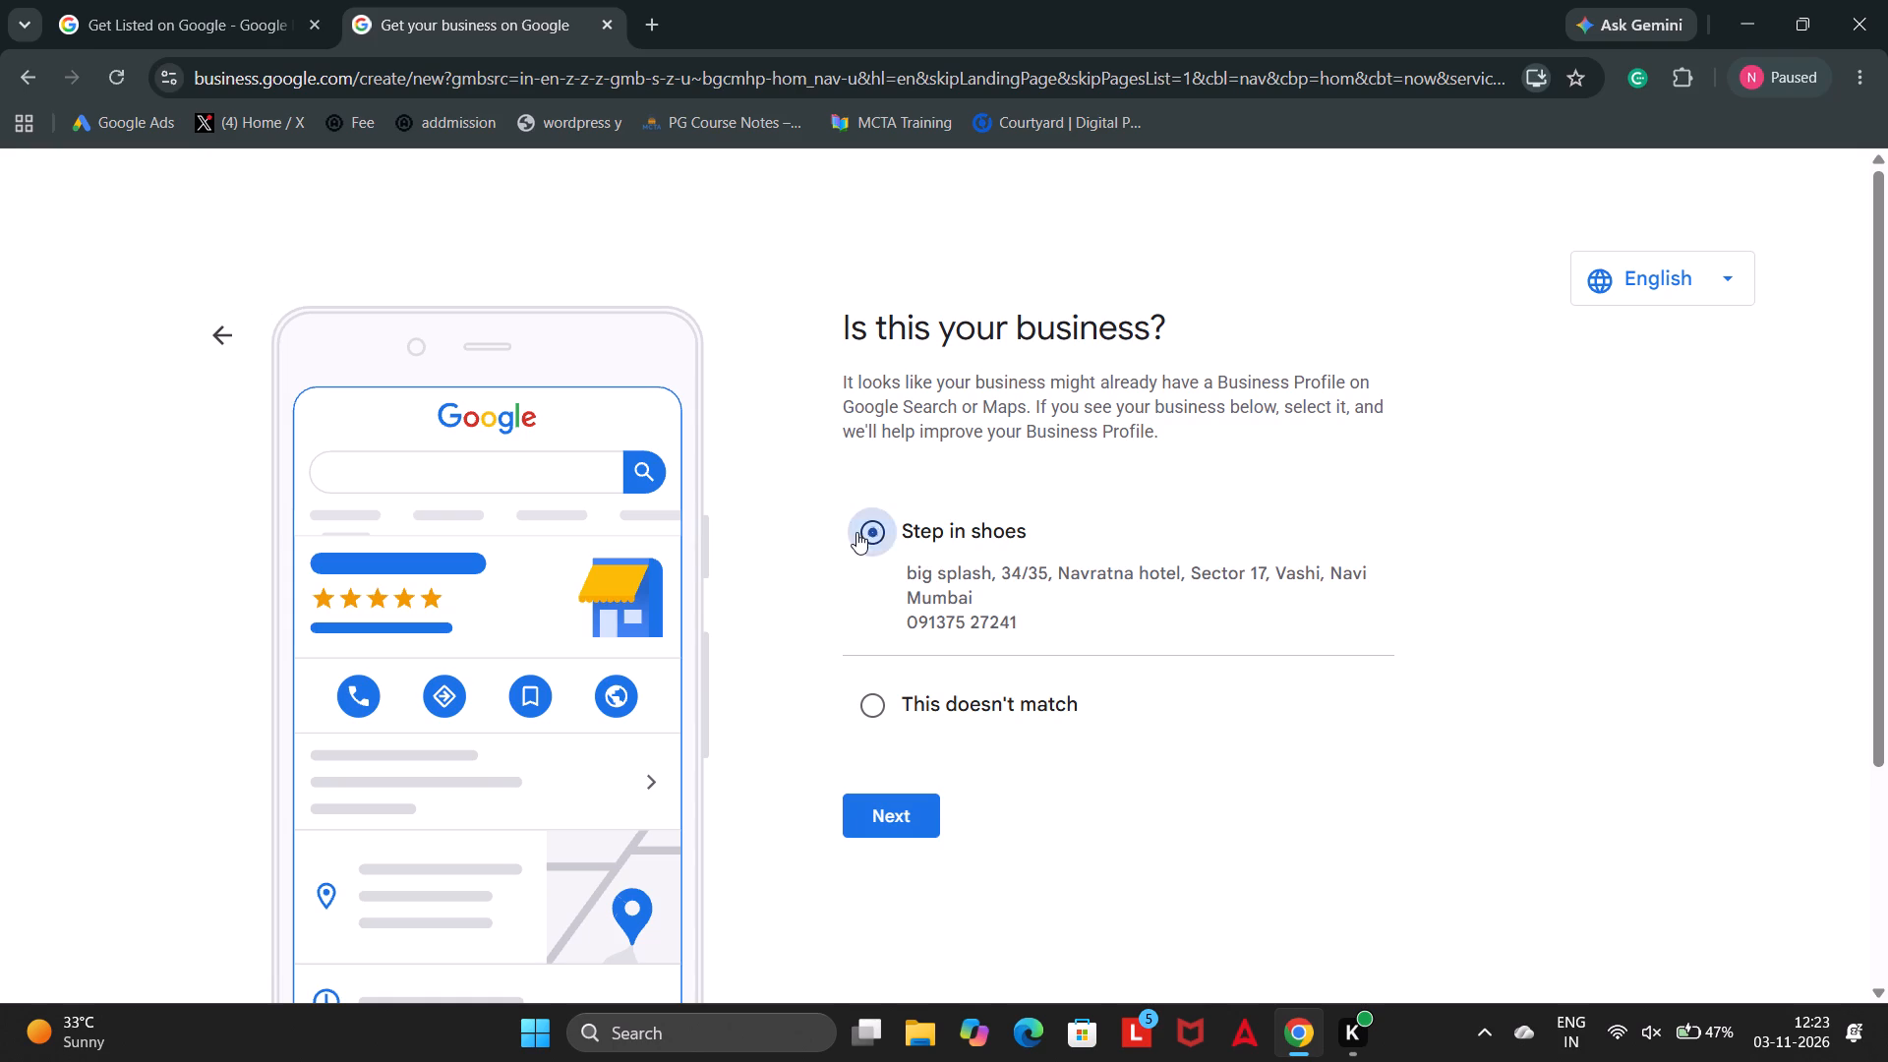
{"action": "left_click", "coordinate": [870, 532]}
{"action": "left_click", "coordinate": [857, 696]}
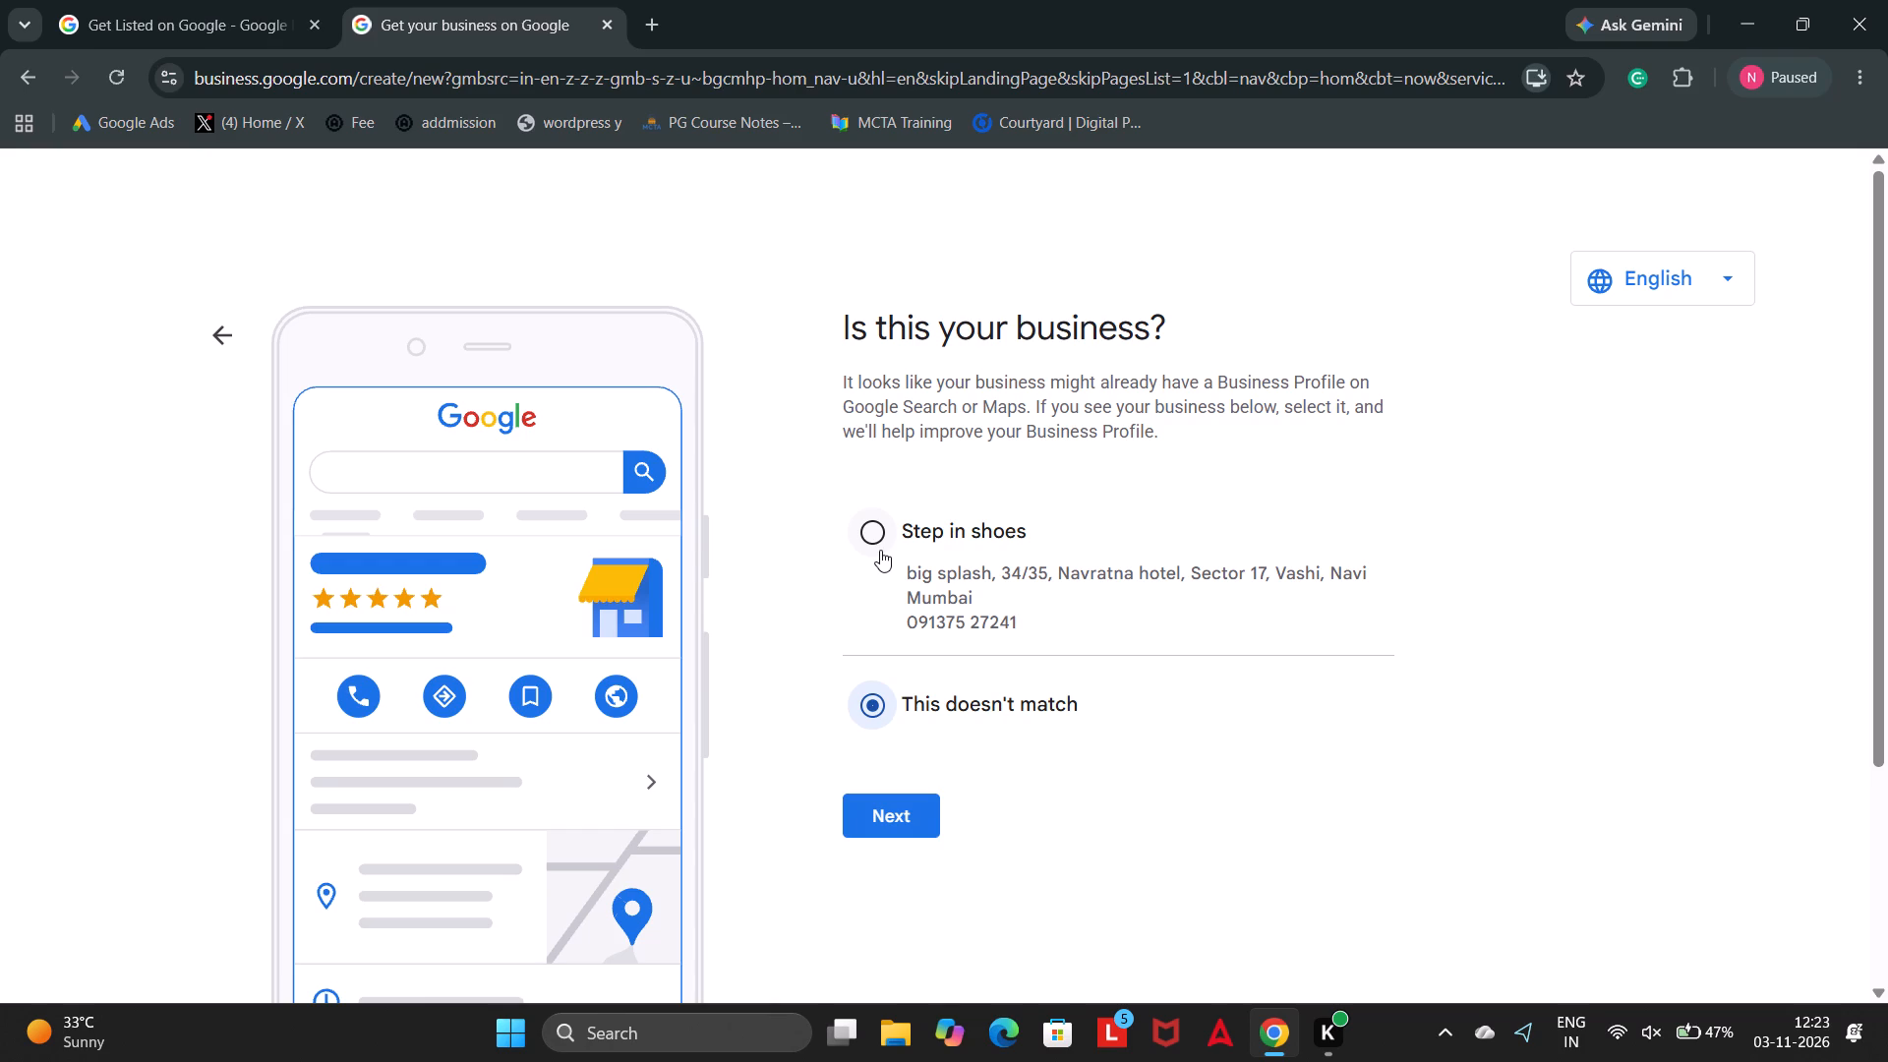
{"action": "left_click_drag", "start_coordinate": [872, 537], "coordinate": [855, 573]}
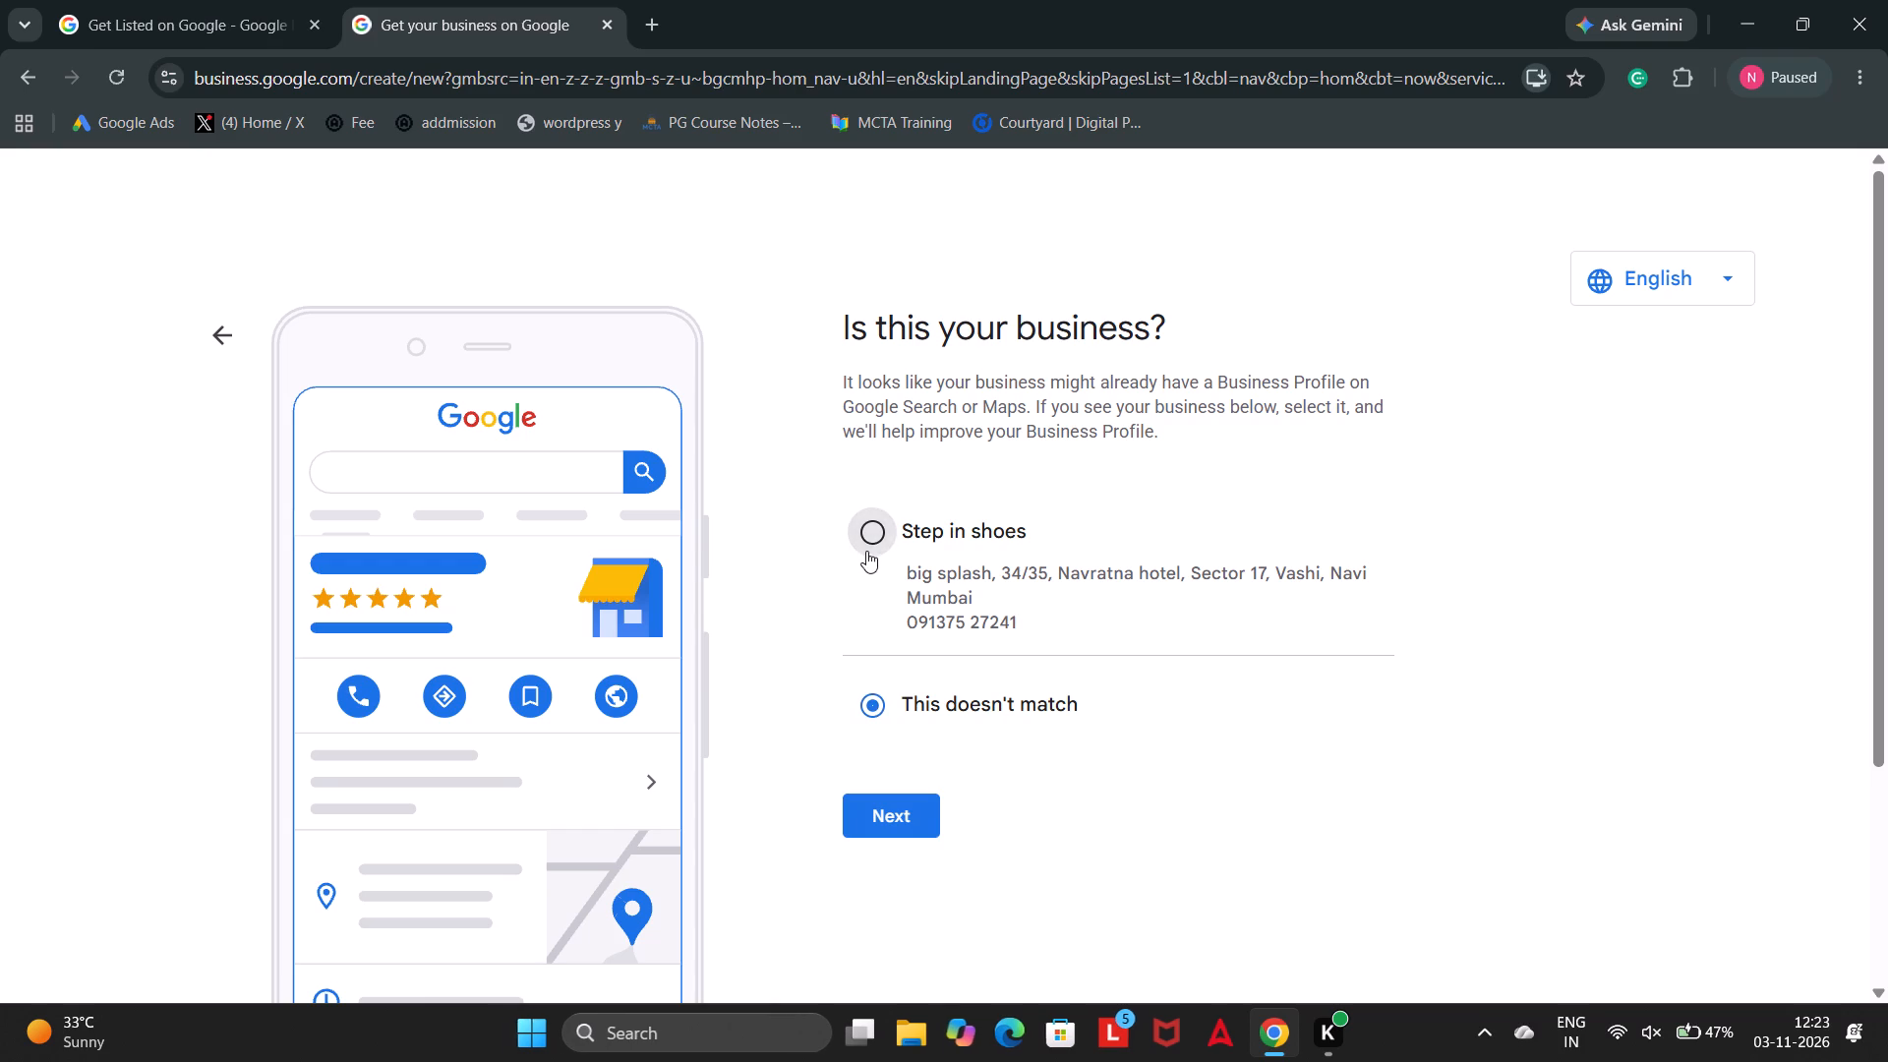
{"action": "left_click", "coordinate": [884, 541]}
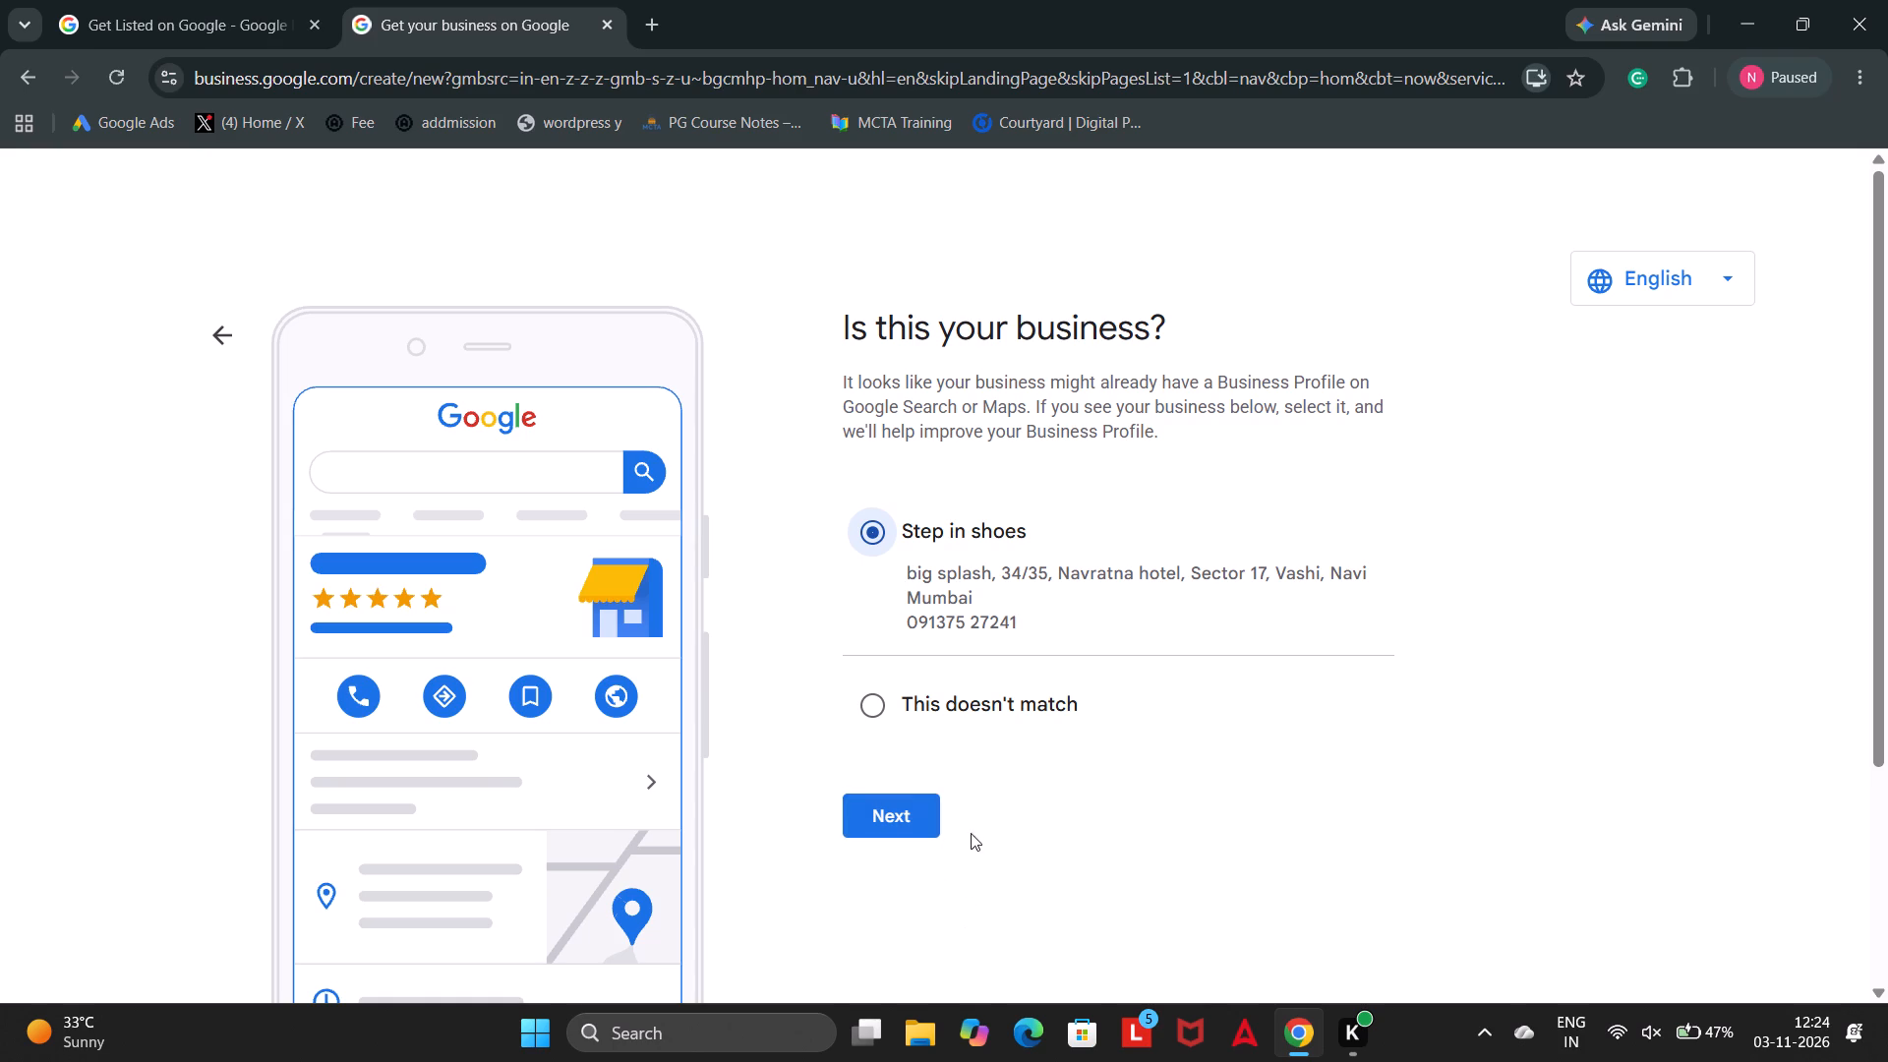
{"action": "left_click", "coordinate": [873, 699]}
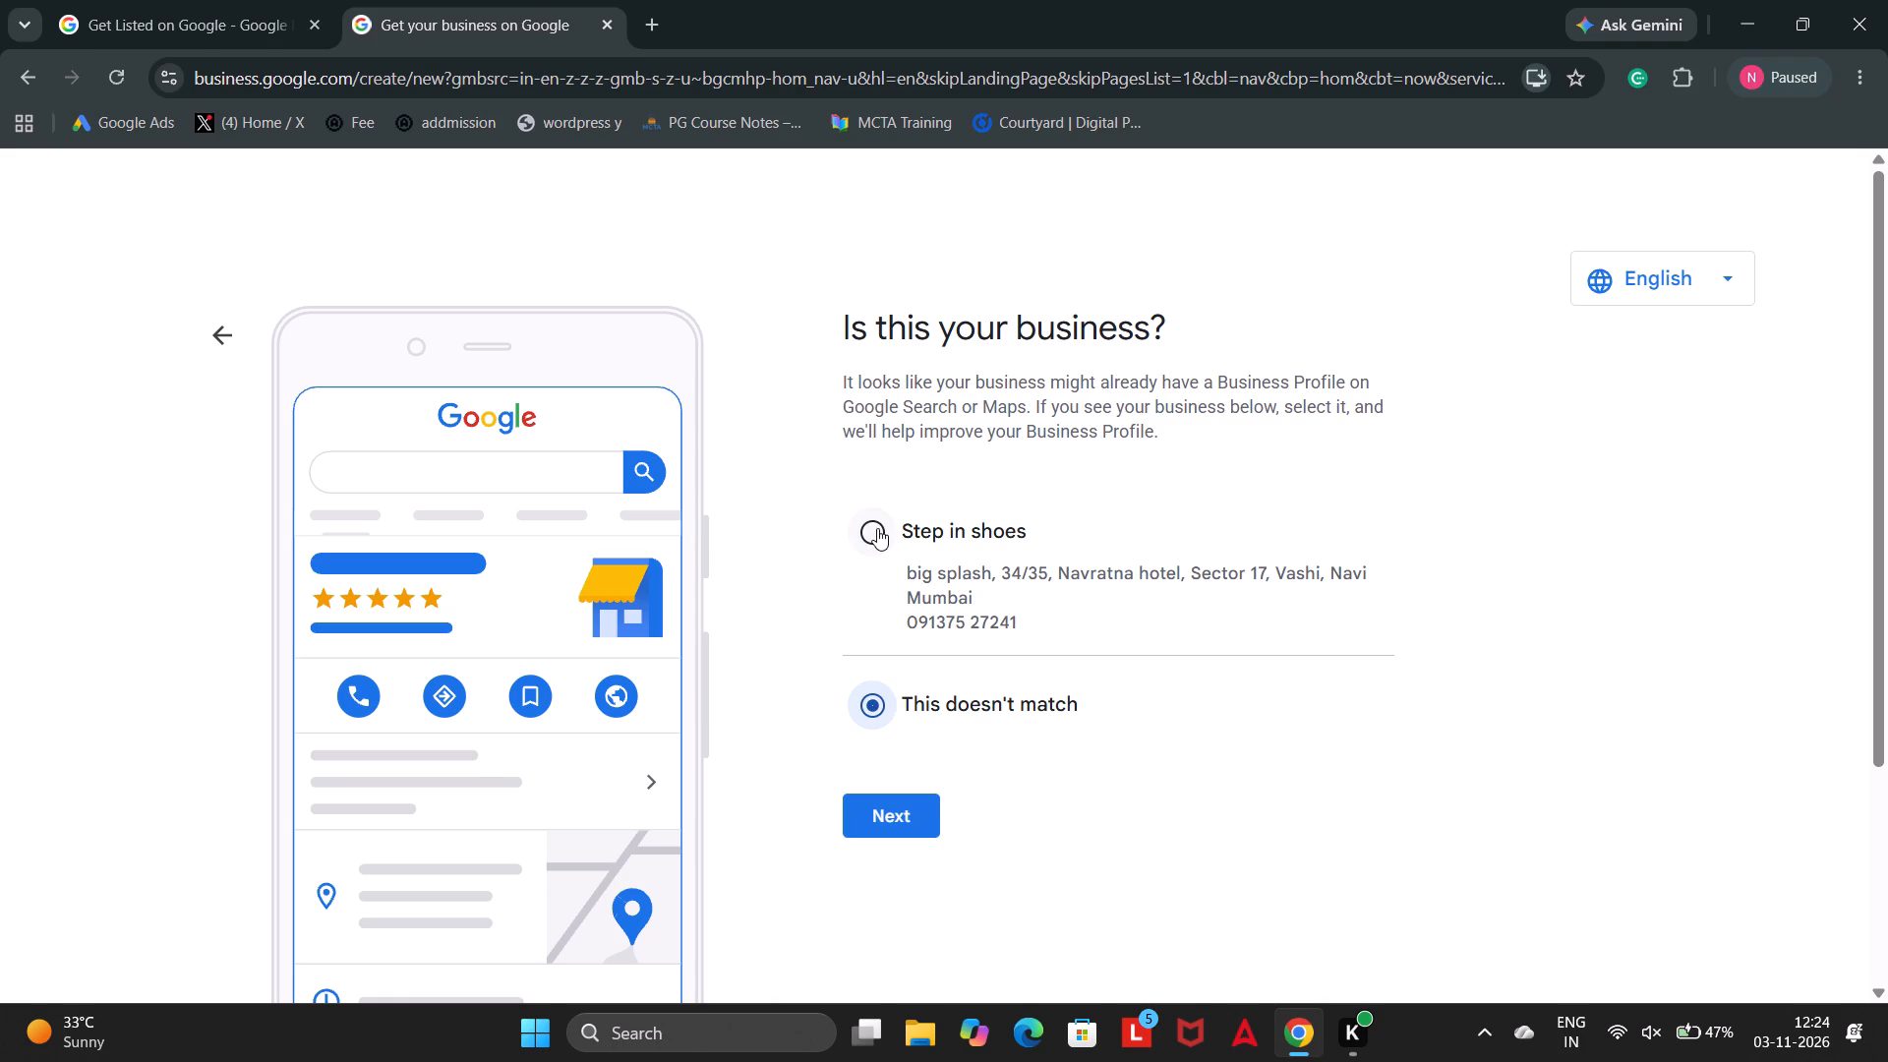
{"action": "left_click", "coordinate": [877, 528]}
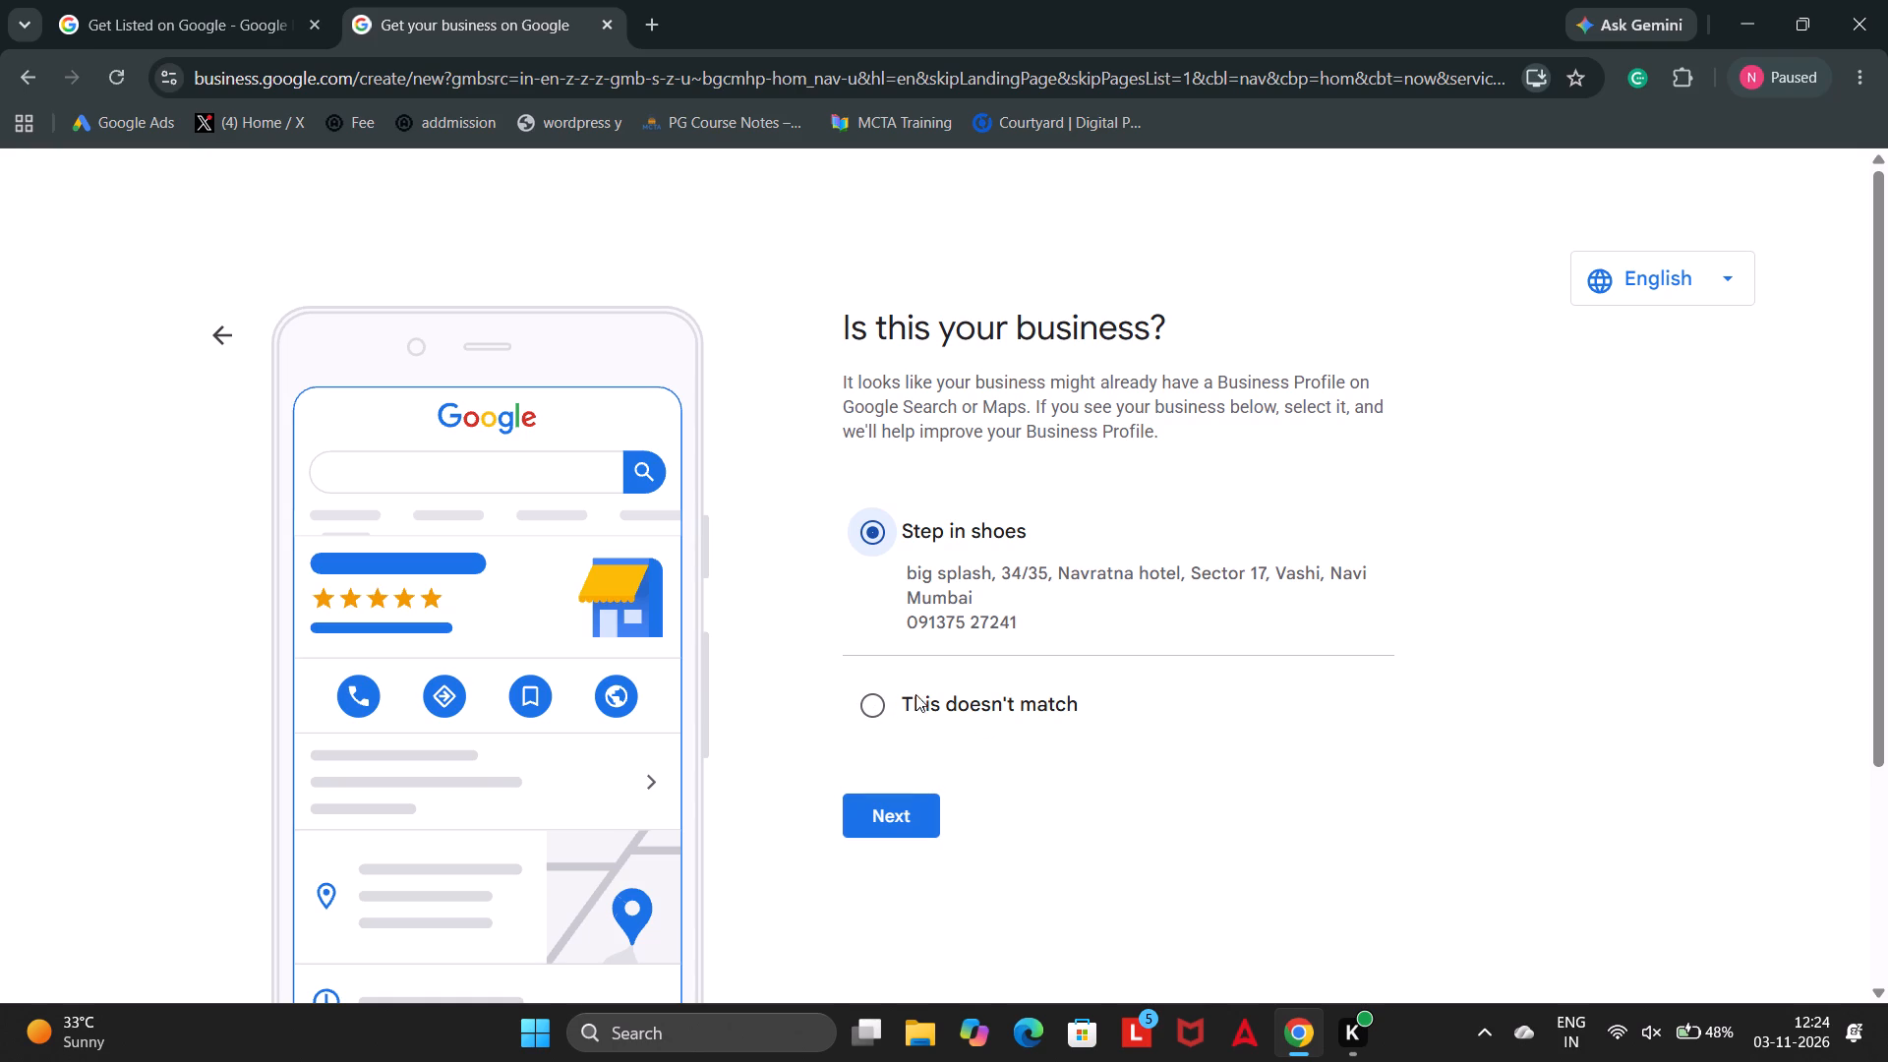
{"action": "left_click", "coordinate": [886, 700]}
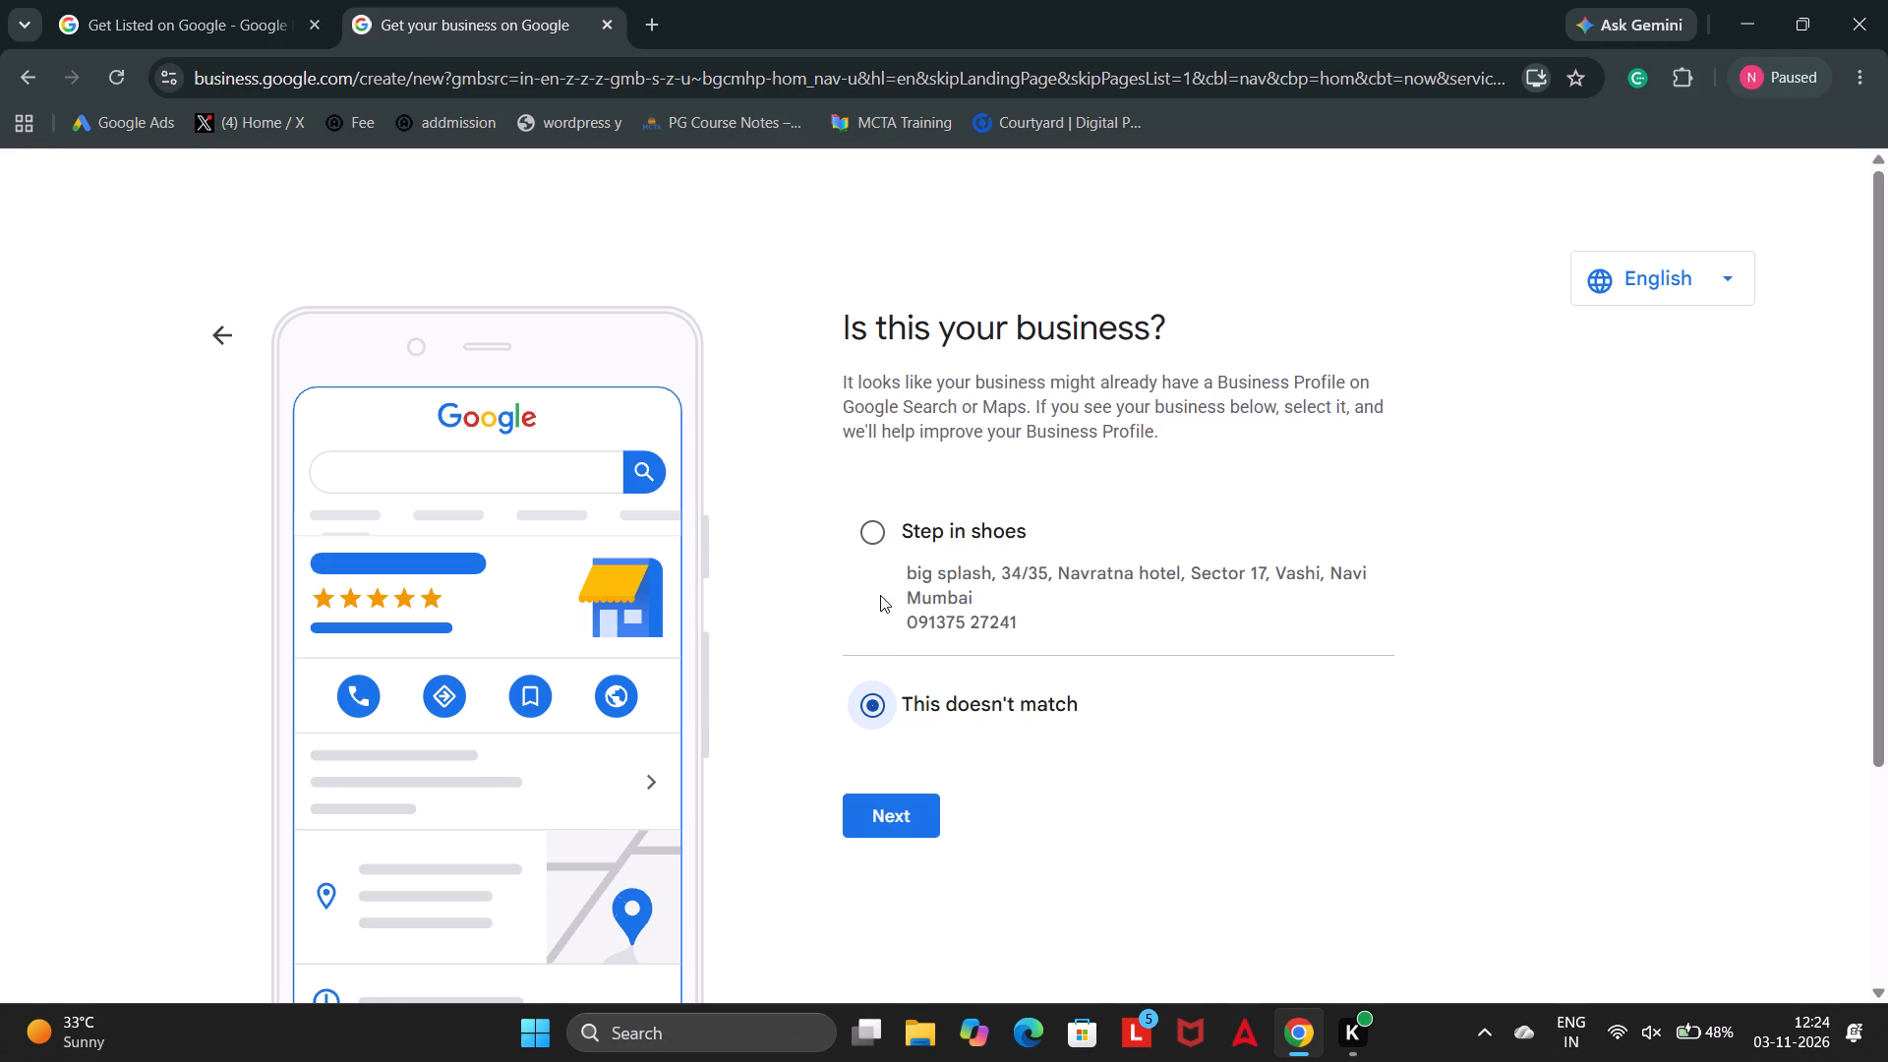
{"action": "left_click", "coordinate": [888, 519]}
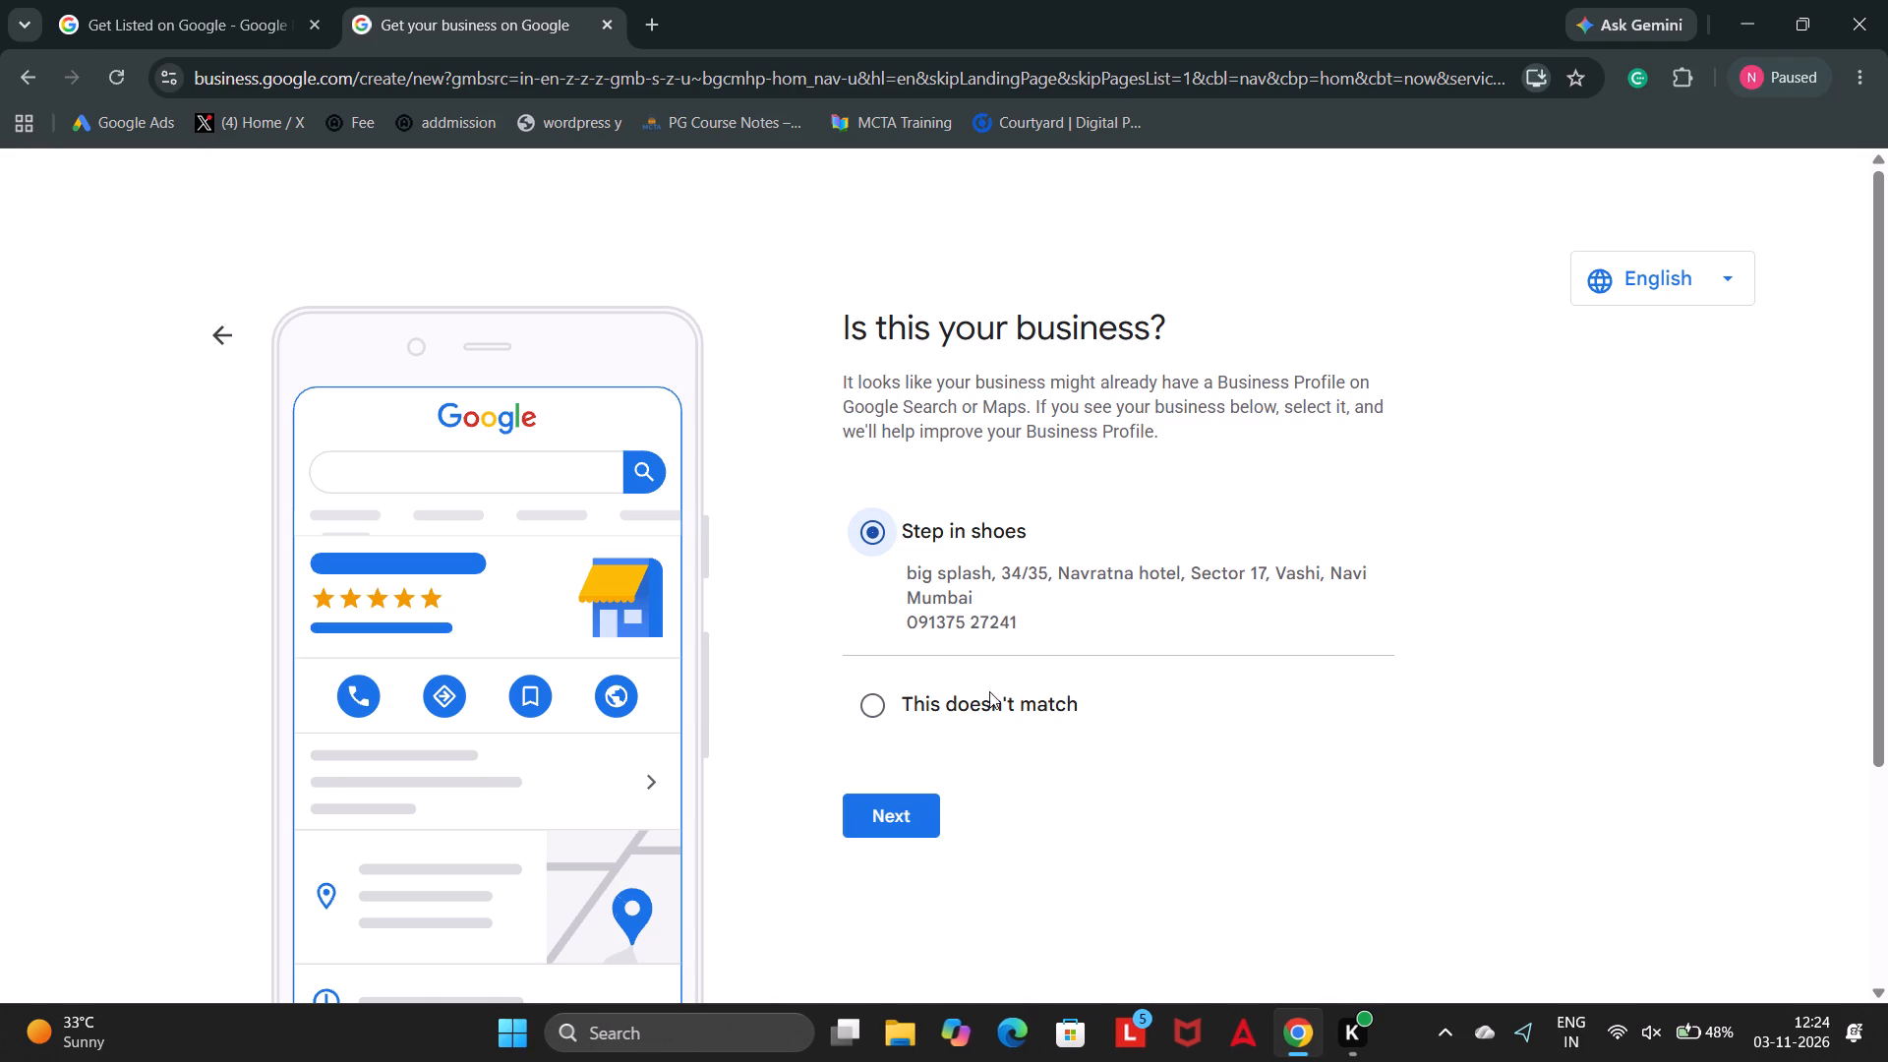
Declare that the suggested Step in shoes listing does not match the business and continue.
{"action": "left_click", "coordinate": [898, 693]}
{"action": "left_click", "coordinate": [878, 816]}
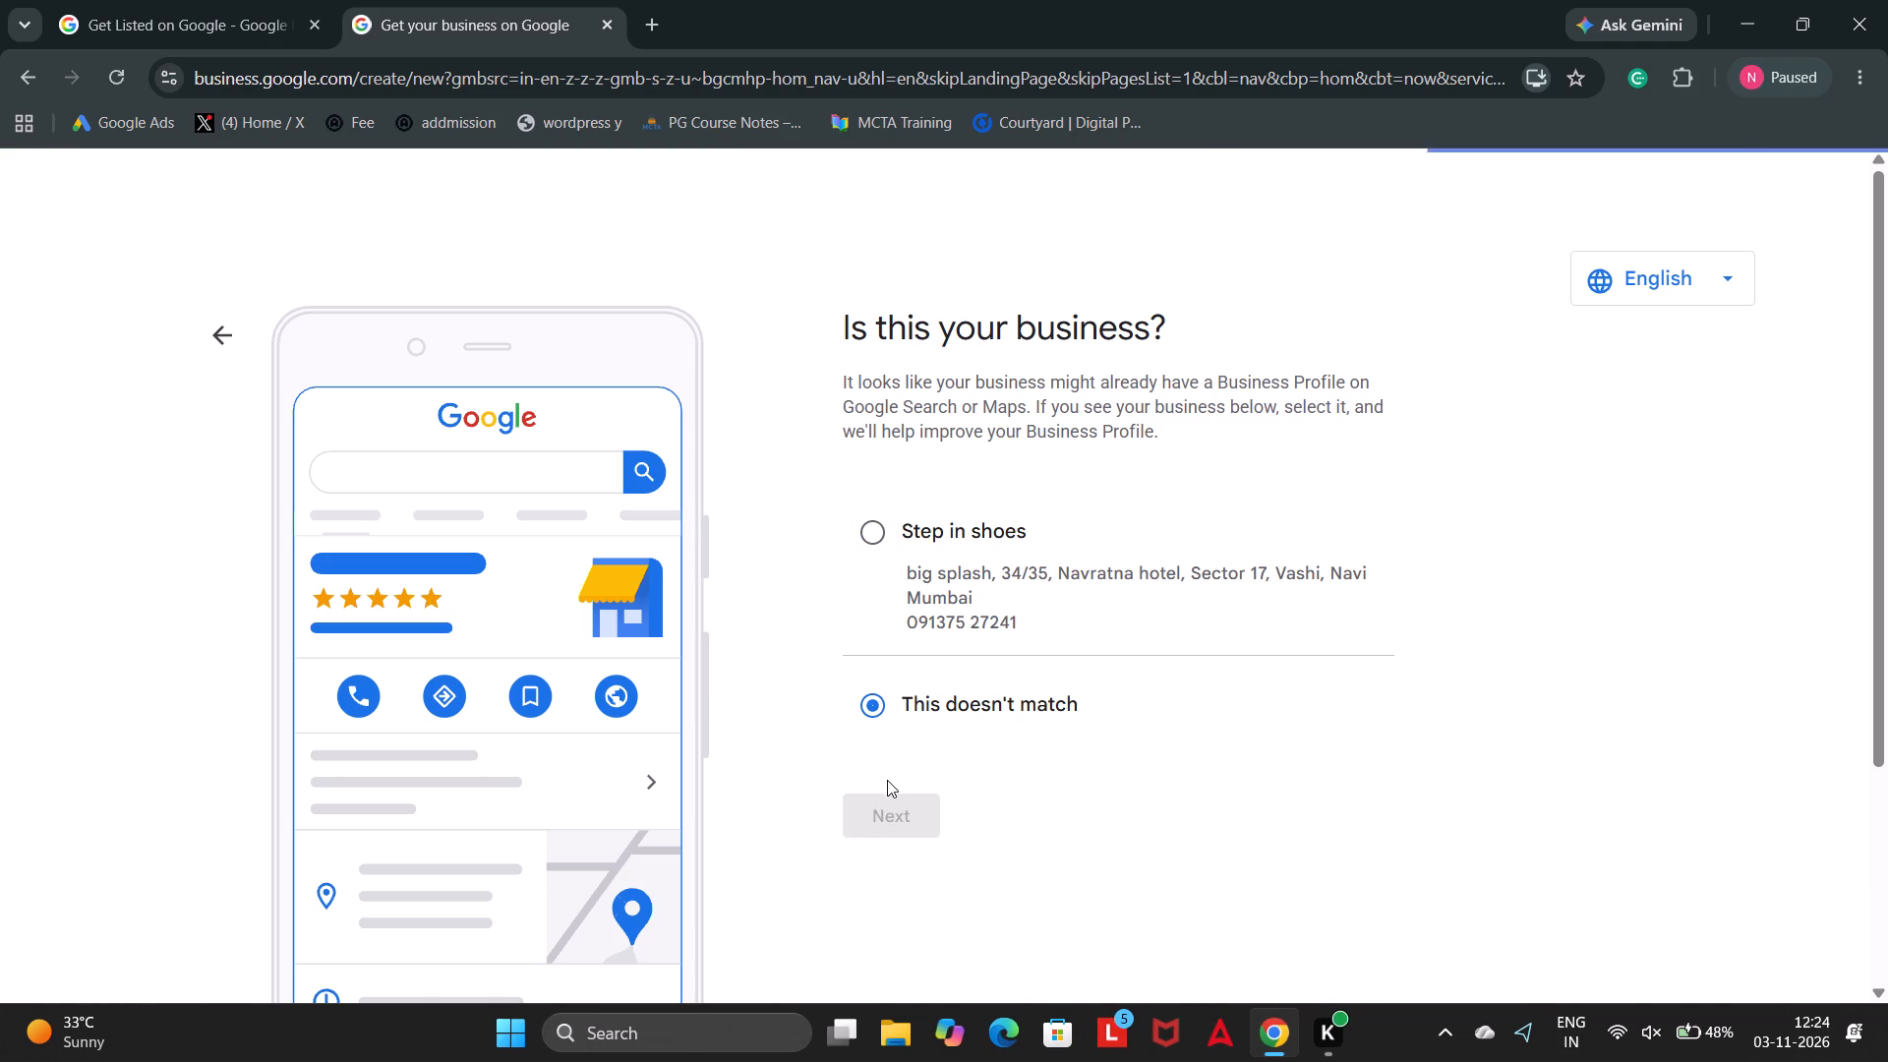
Make the map pin adjustable and shift it slightly east, near Fr. Conceicao Rodrigues Institute of Technology in Vashi.
{"action": "scroll", "coordinate": [1365, 694], "scroll_direction": "down", "scroll_amount": 1}
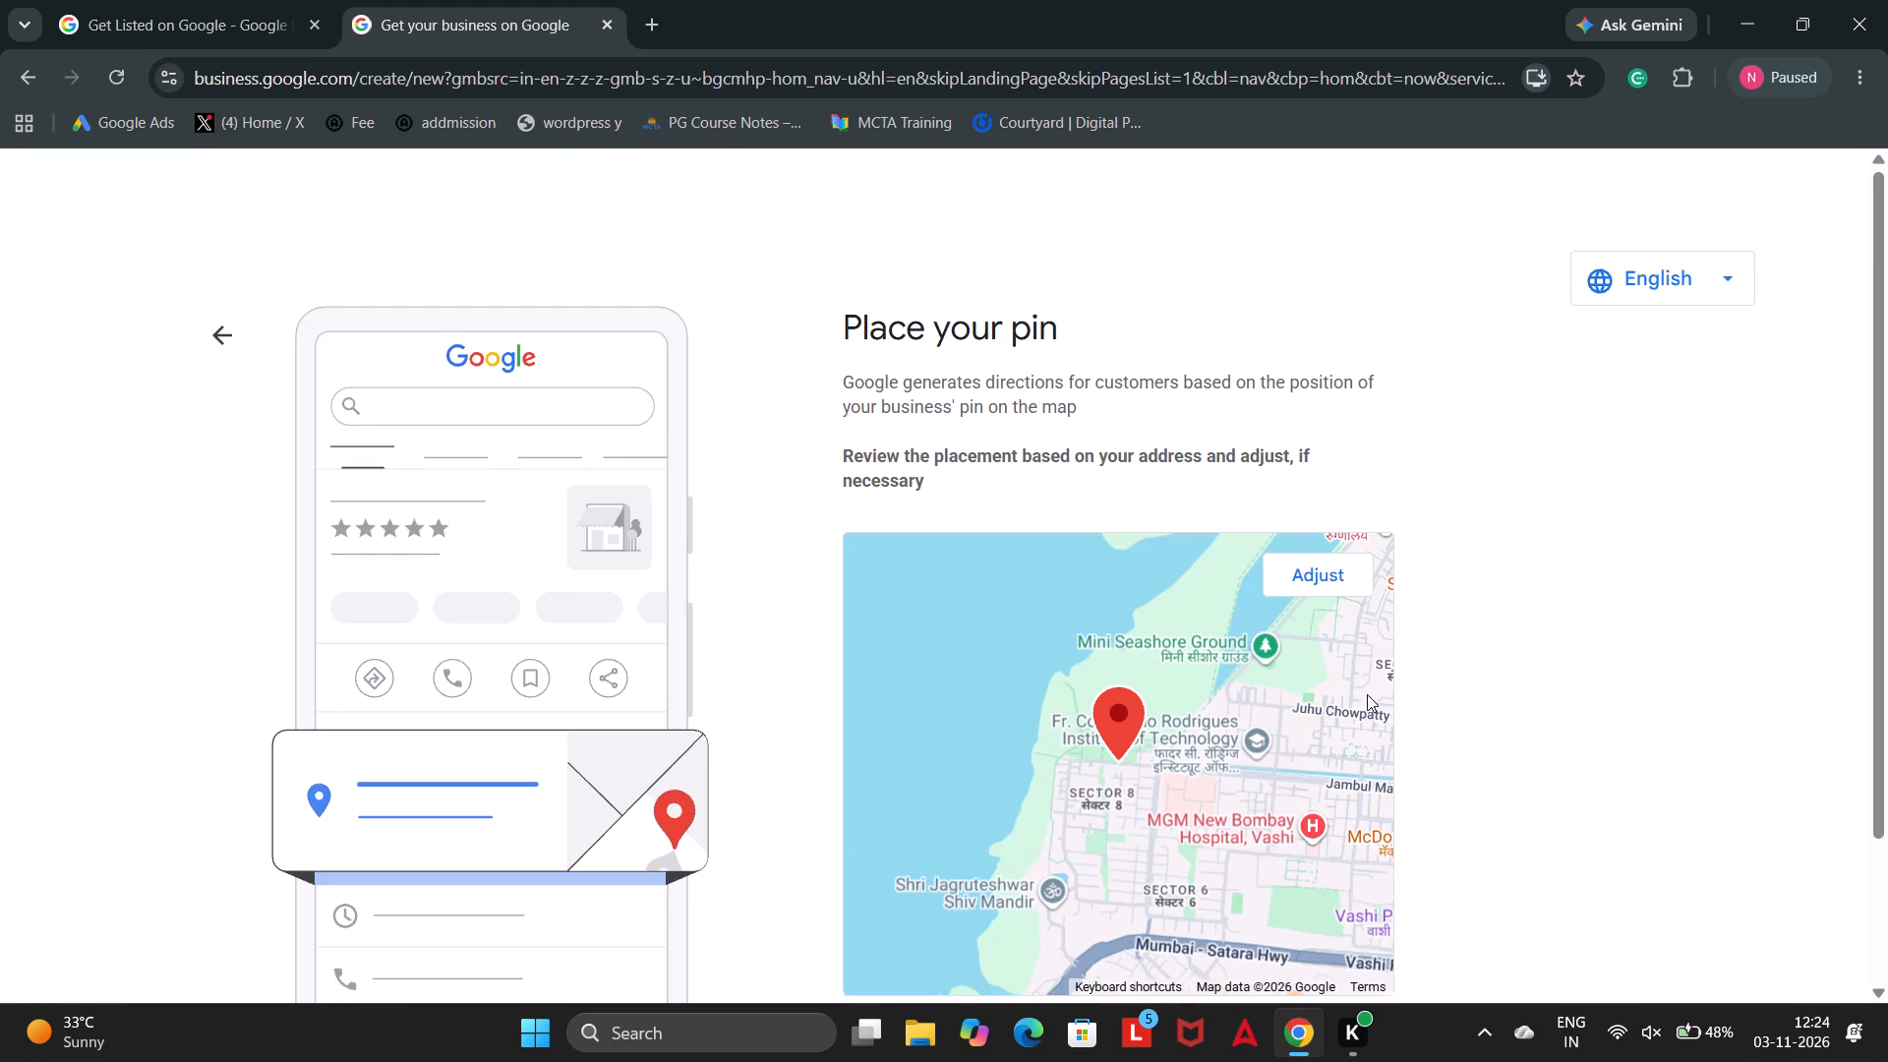
{"action": "scroll", "coordinate": [1371, 693], "scroll_direction": "down", "scroll_amount": 1}
{"action": "scroll", "coordinate": [1152, 603], "scroll_direction": "up", "scroll_amount": 1}
{"action": "scroll", "coordinate": [1151, 638], "scroll_direction": "down", "scroll_amount": 1}
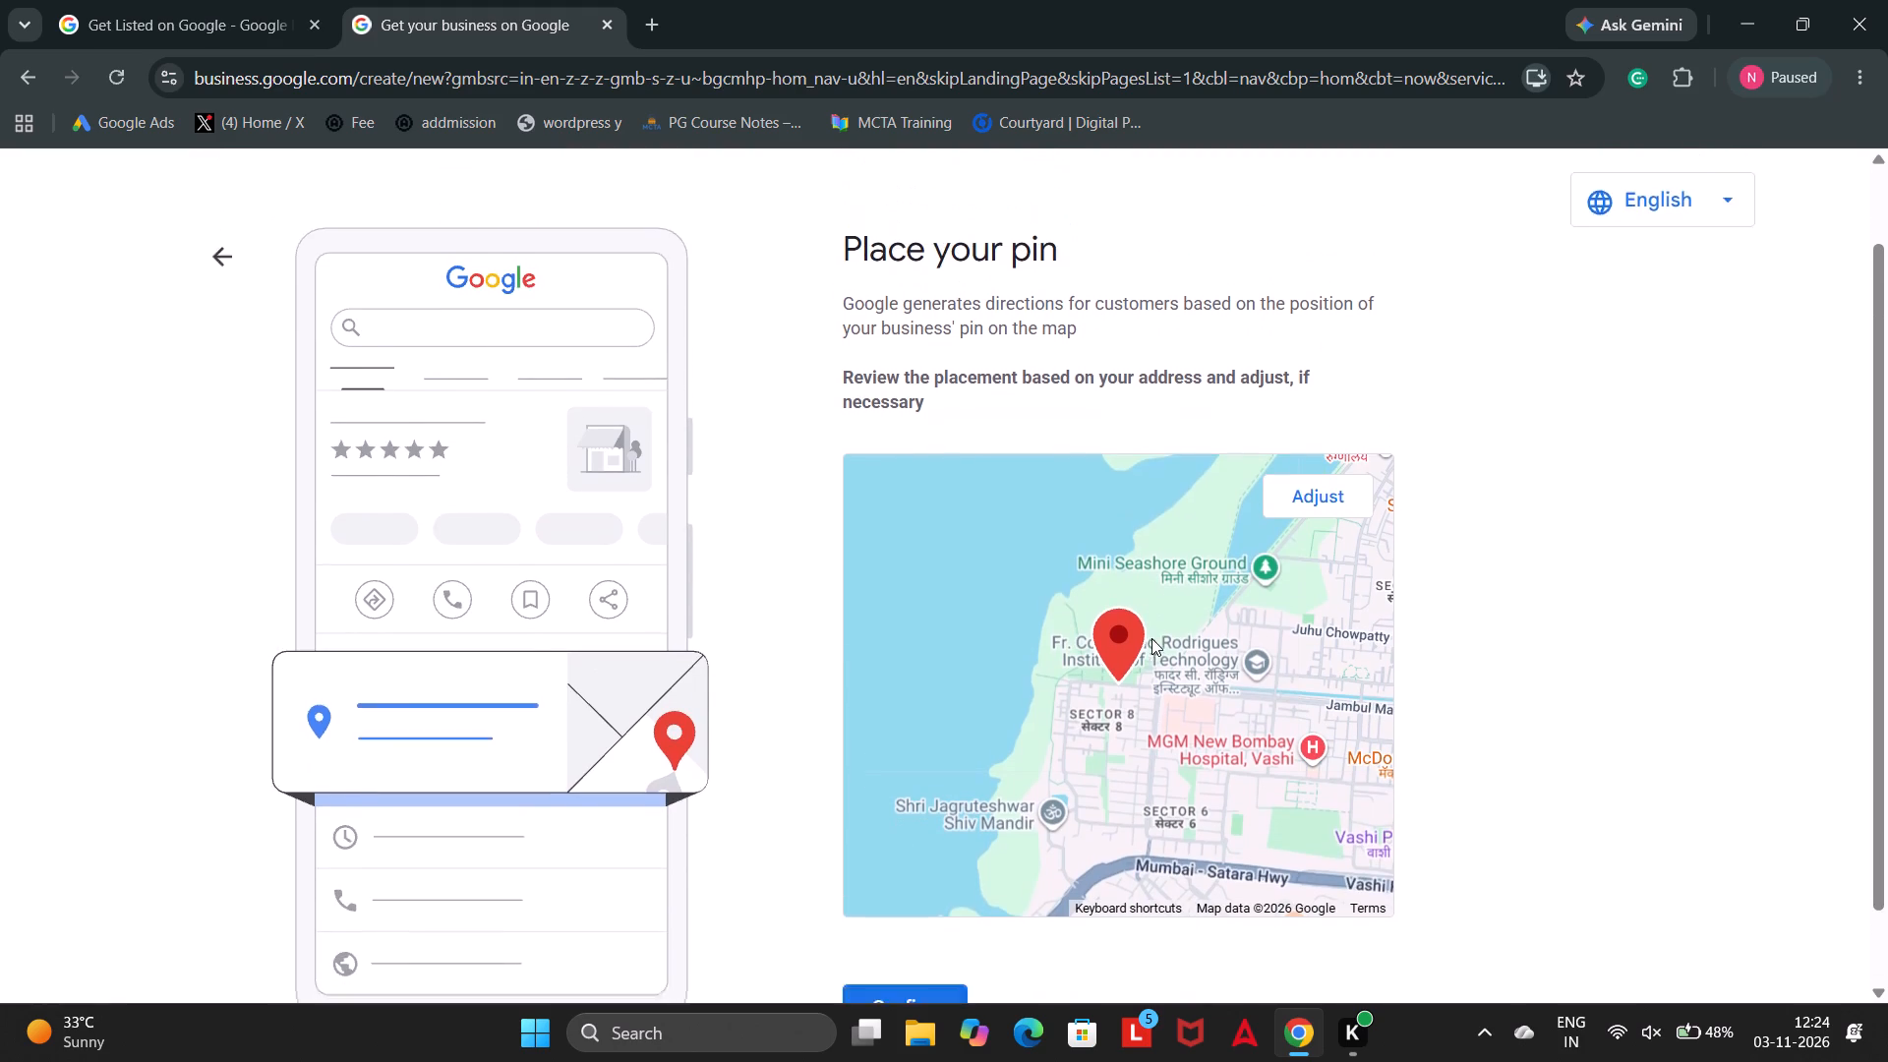
{"action": "left_click_drag", "start_coordinate": [1120, 599], "coordinate": [1152, 584]}
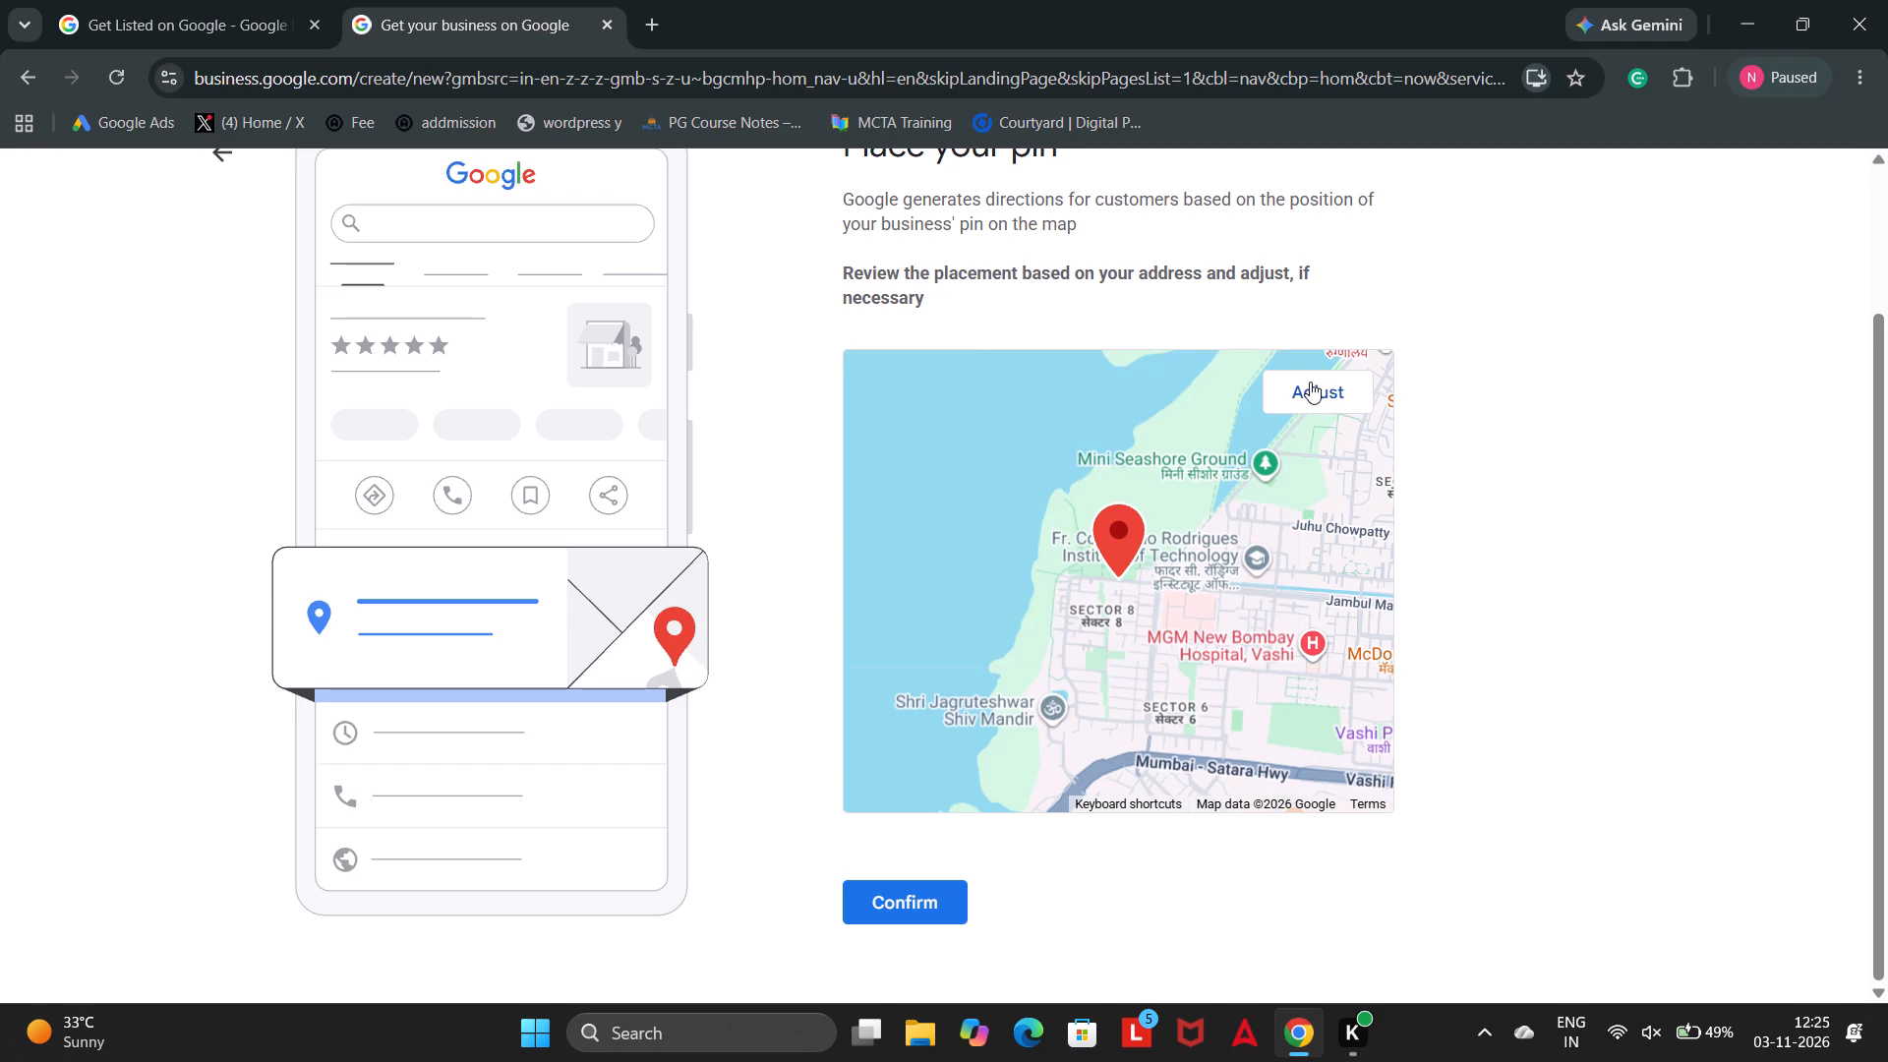
{"action": "left_click", "coordinate": [1314, 382]}
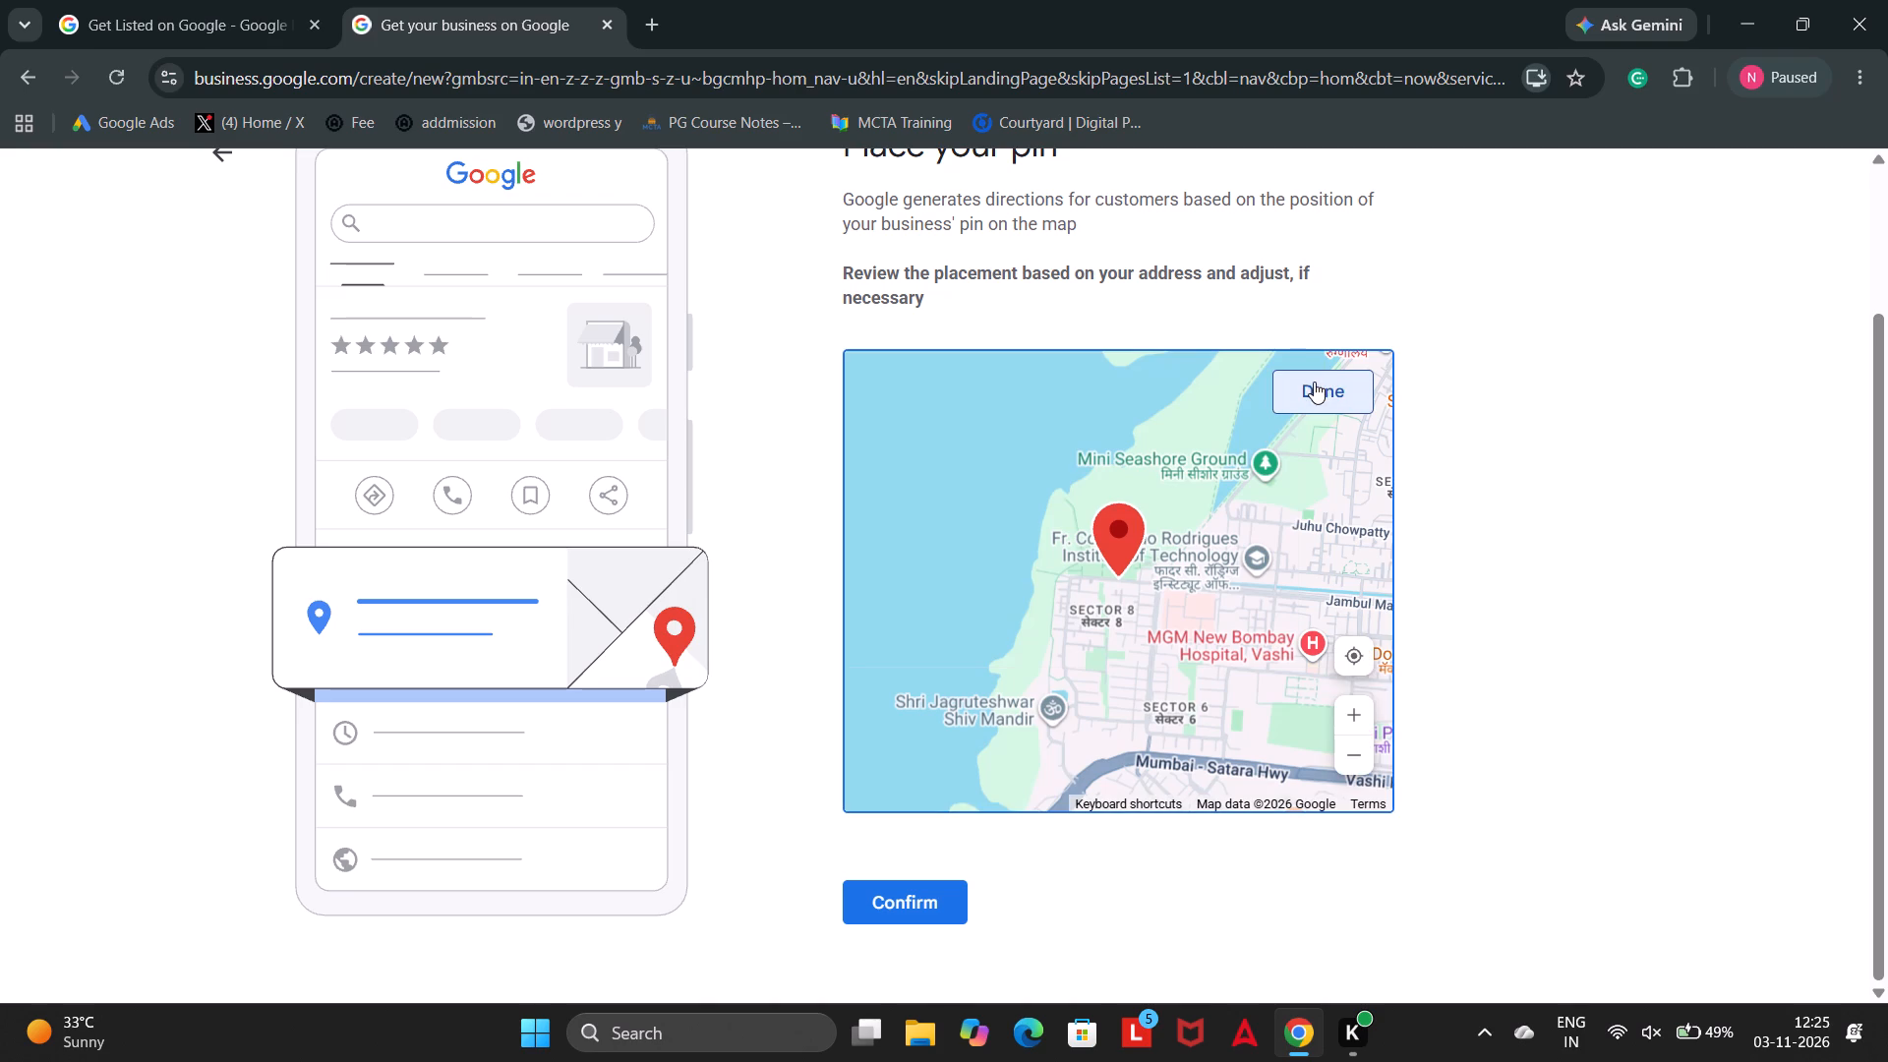
{"action": "left_click_drag", "start_coordinate": [1110, 542], "coordinate": [1091, 514]}
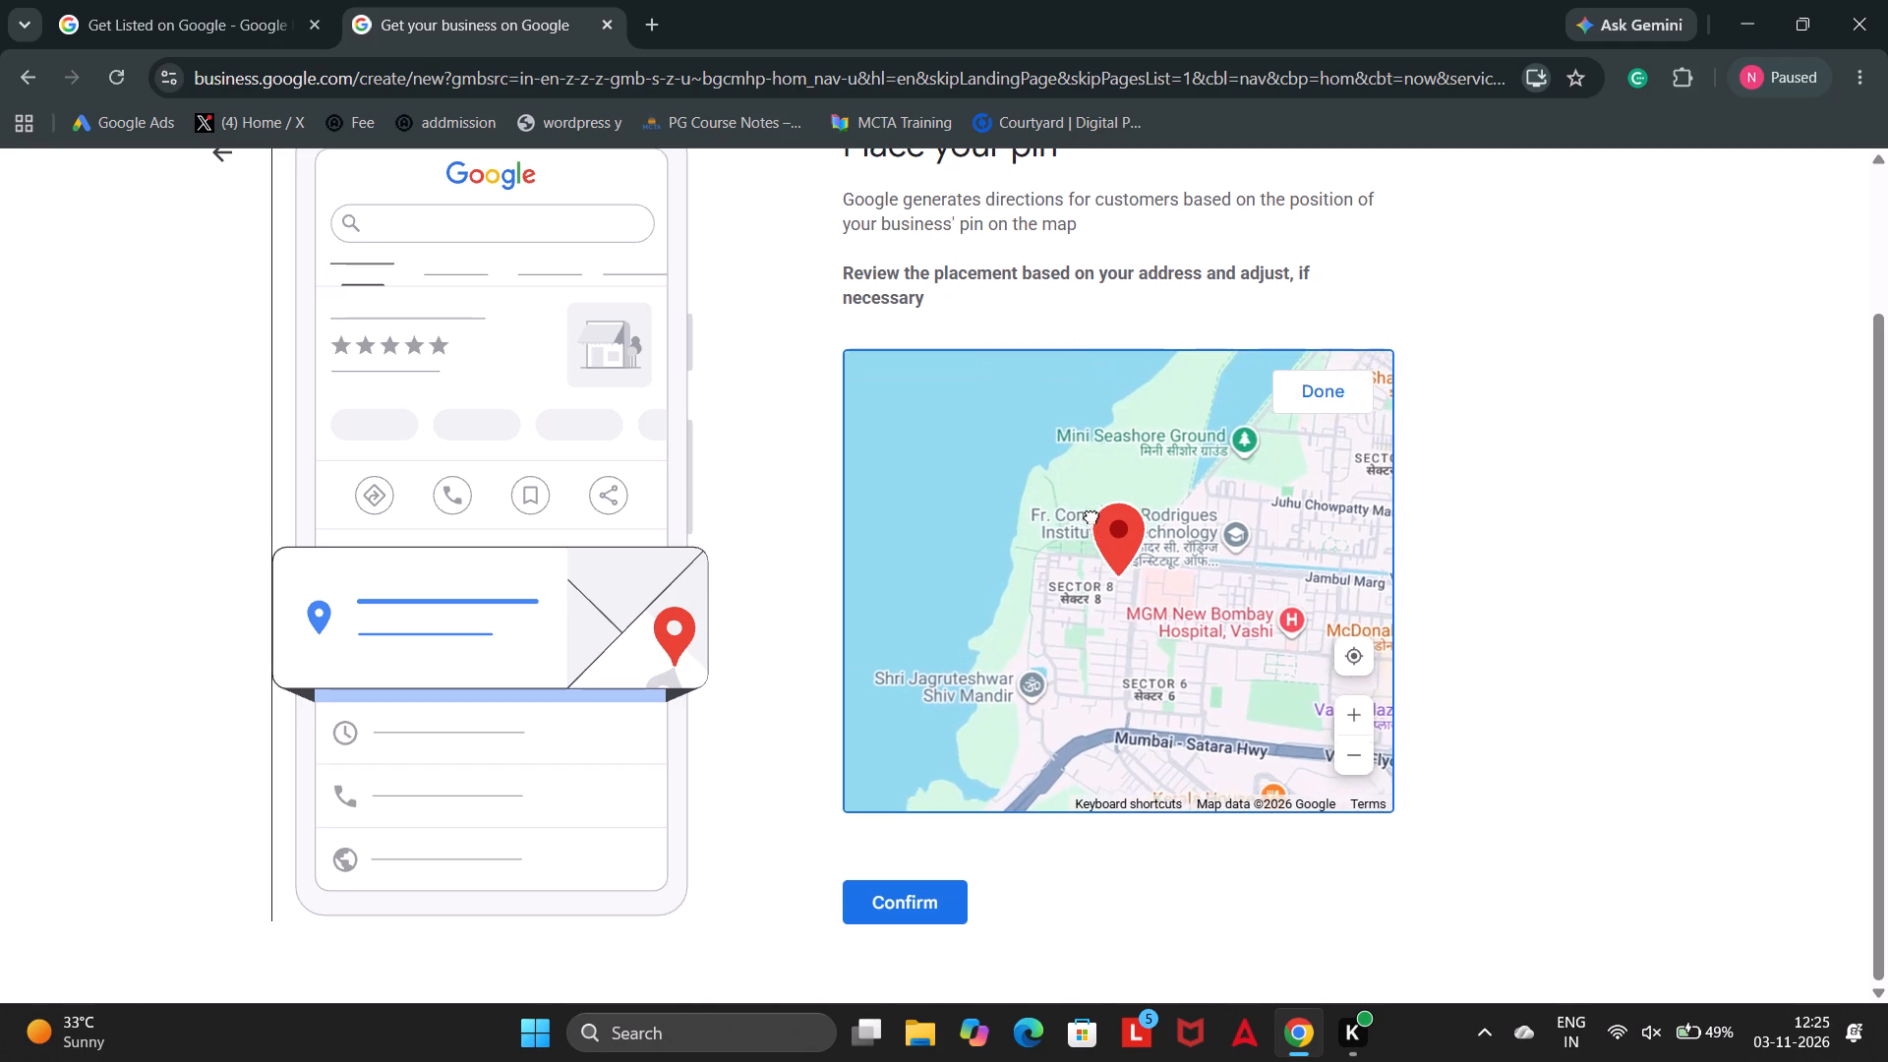
{"action": "left_click_drag", "start_coordinate": [1091, 514], "coordinate": [1091, 527]}
{"action": "left_click_drag", "start_coordinate": [1091, 527], "coordinate": [1091, 502]}
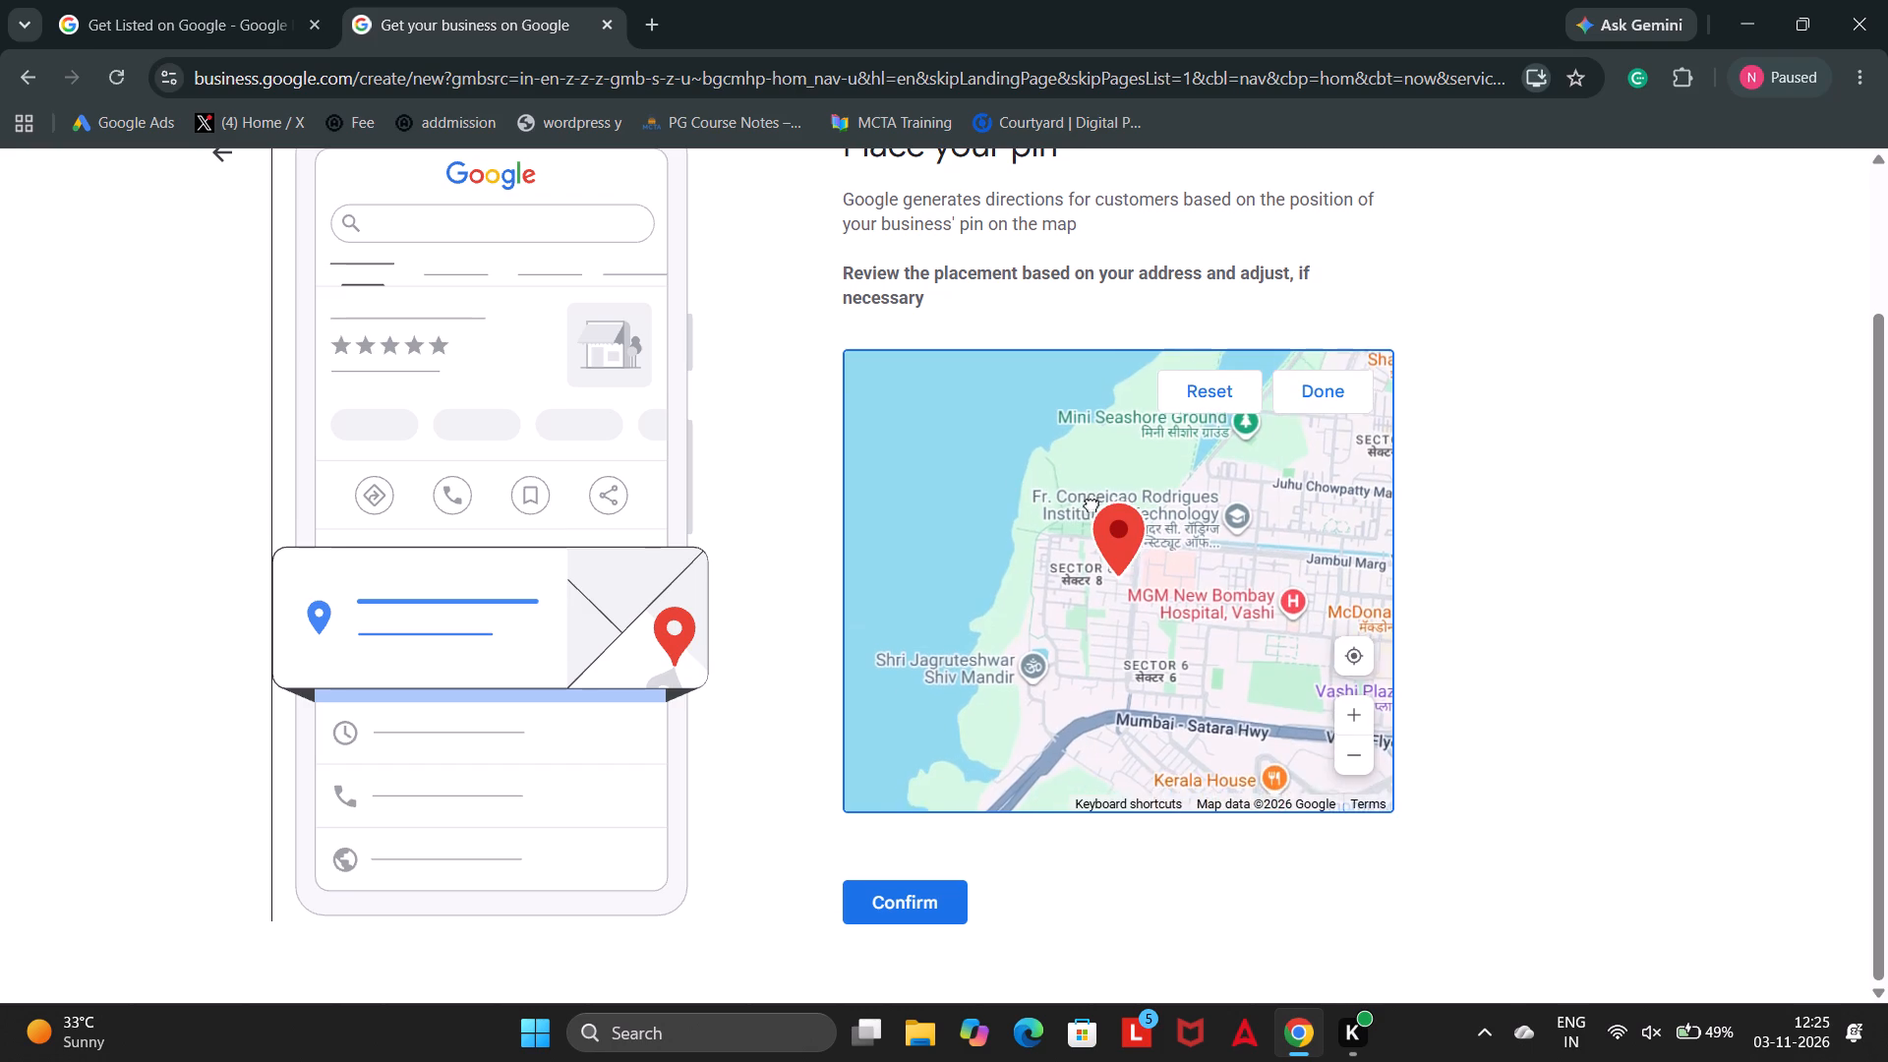
{"action": "left_click_drag", "start_coordinate": [1091, 502], "coordinate": [1079, 516]}
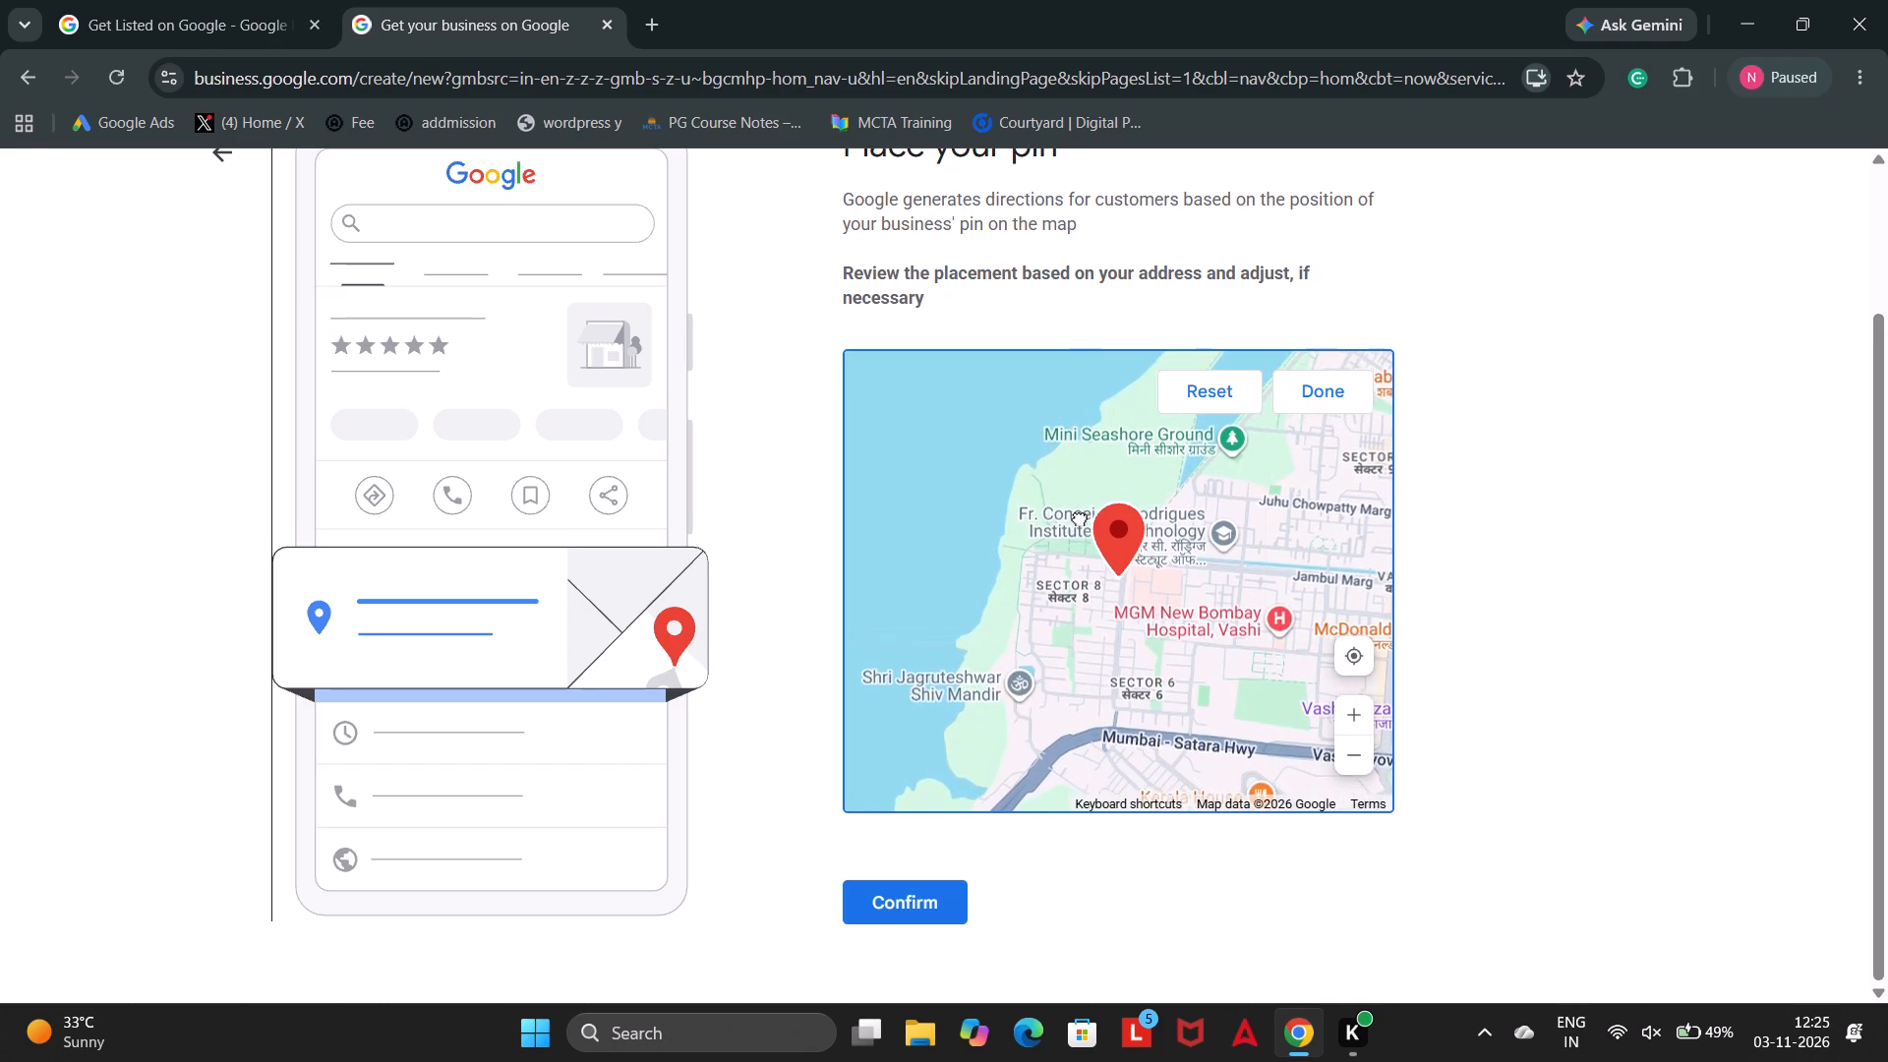
{"action": "left_click_drag", "start_coordinate": [1079, 516], "coordinate": [1077, 521]}
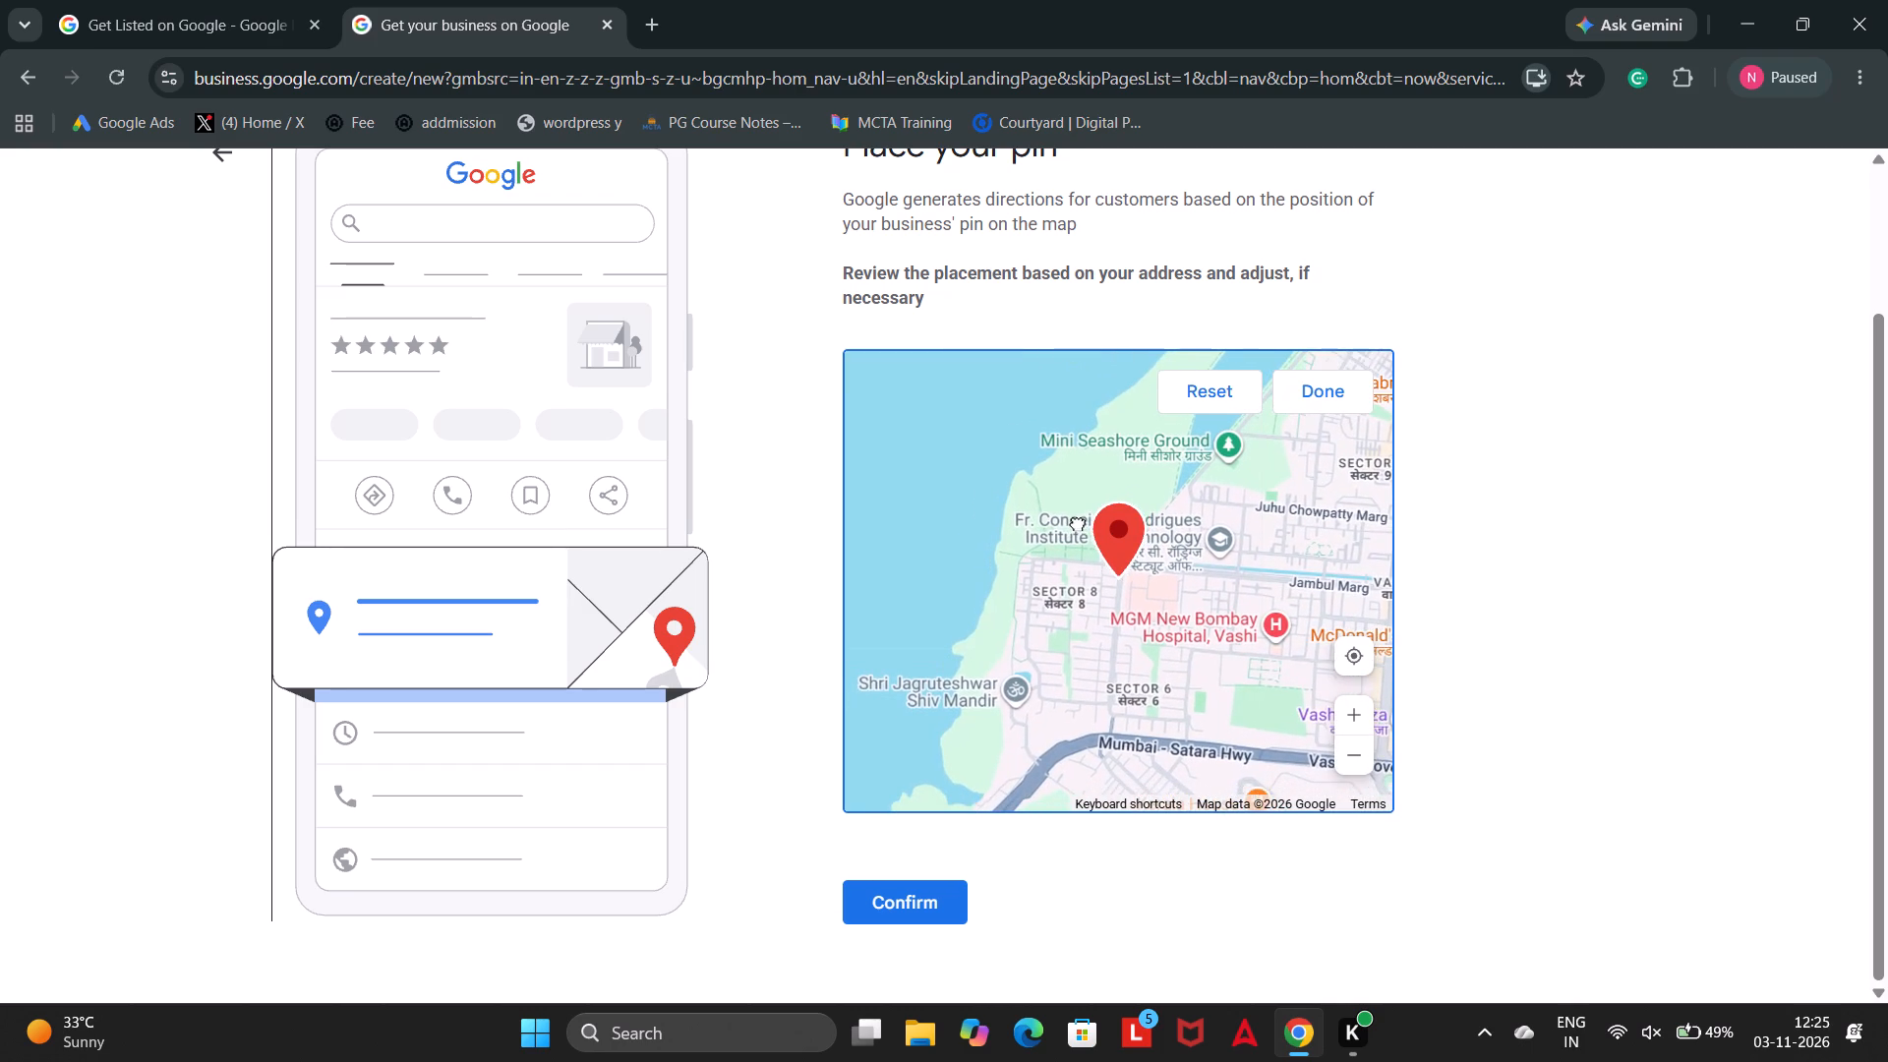
{"action": "left_click_drag", "start_coordinate": [1077, 521], "coordinate": [1079, 523]}
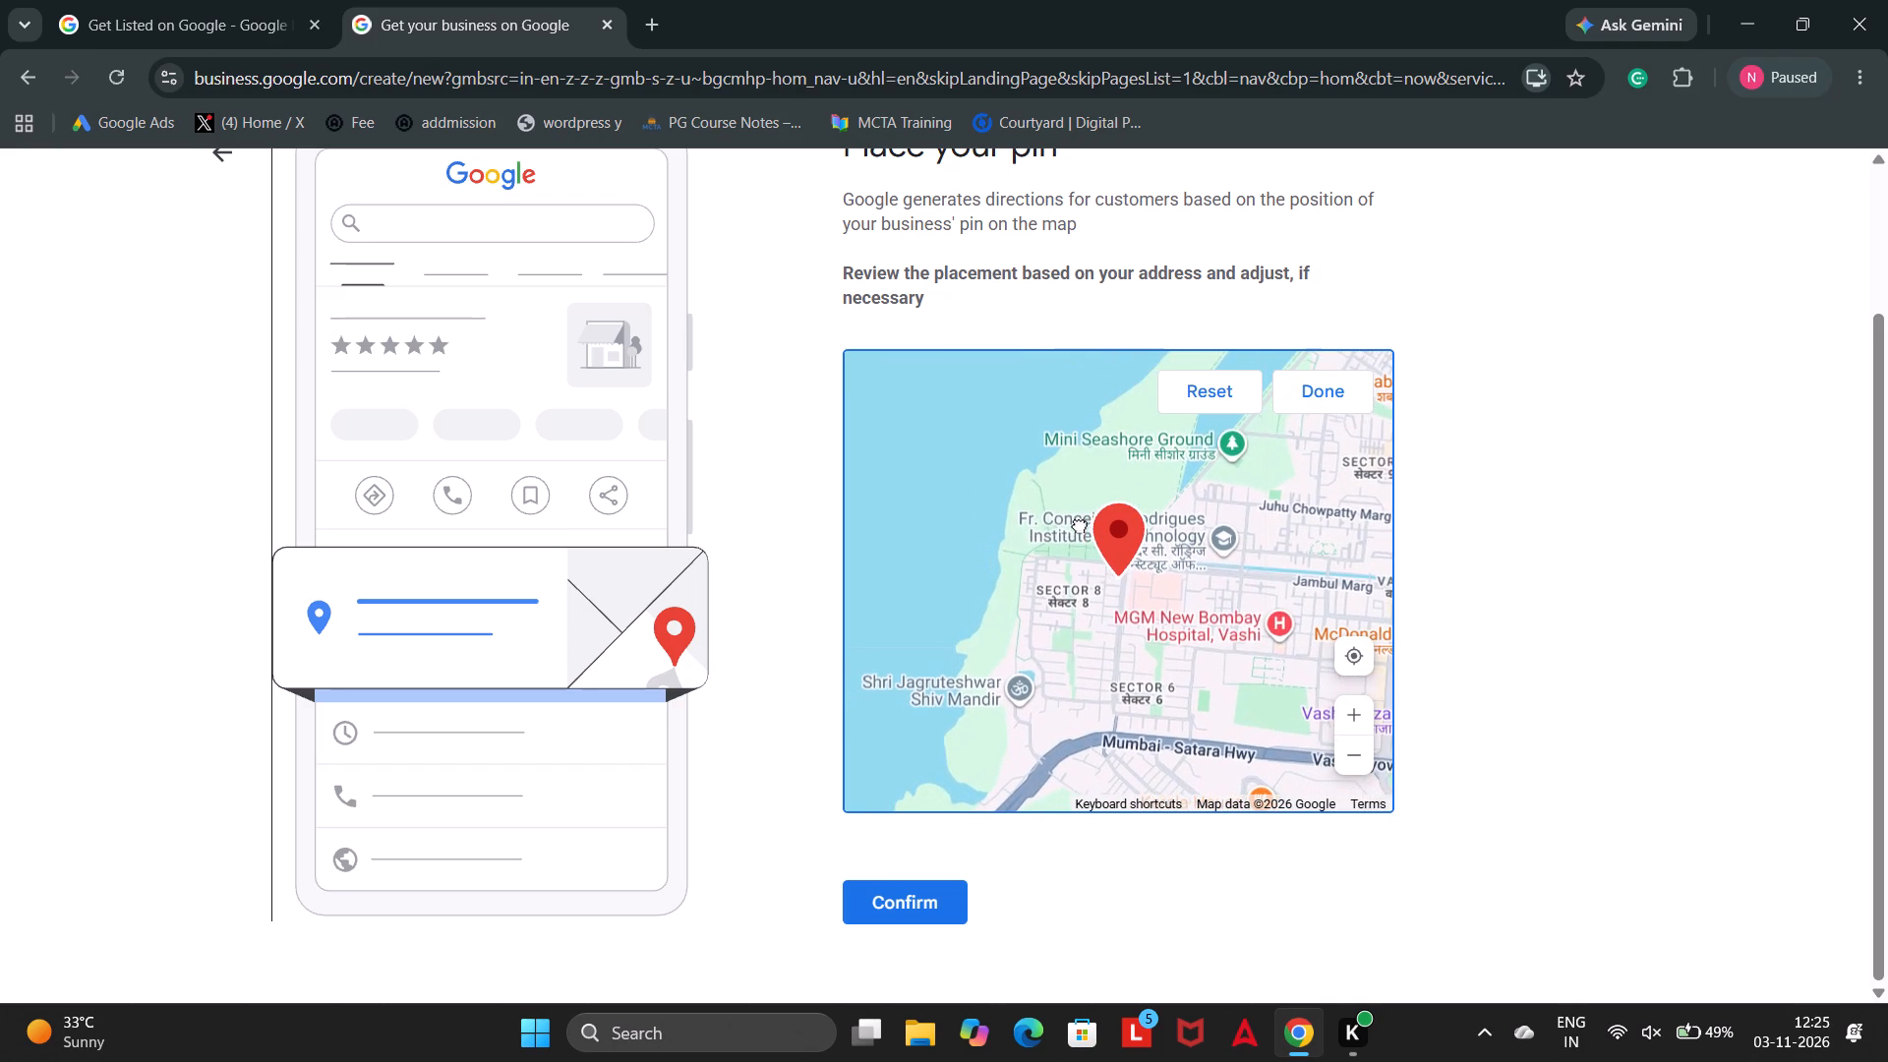
{"action": "left_click_drag", "start_coordinate": [1079, 523], "coordinate": [1072, 532]}
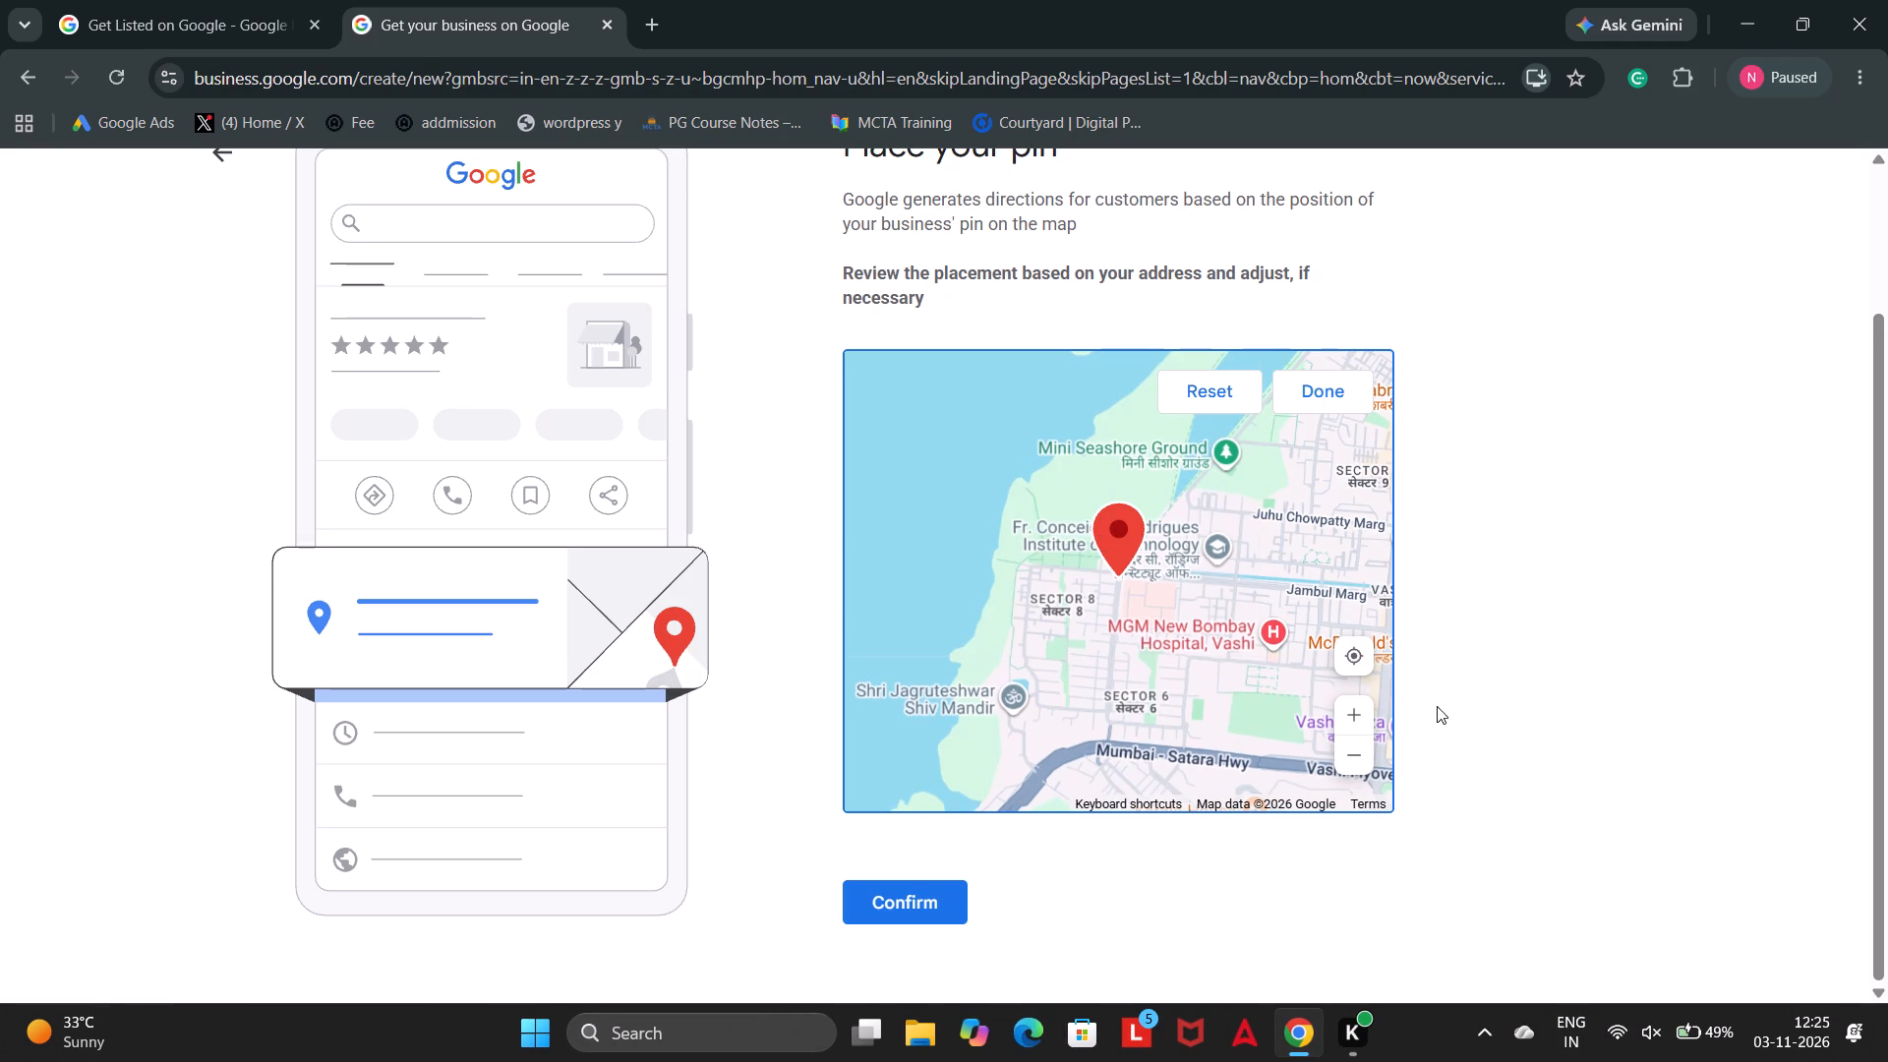
Fine-tune the pin at street level to the Sagar Vihar Marg and Jambul Marg junction near Row A, and confirm the placement.
{"action": "left_click", "coordinate": [1353, 712]}
{"action": "left_click", "coordinate": [1353, 712]}
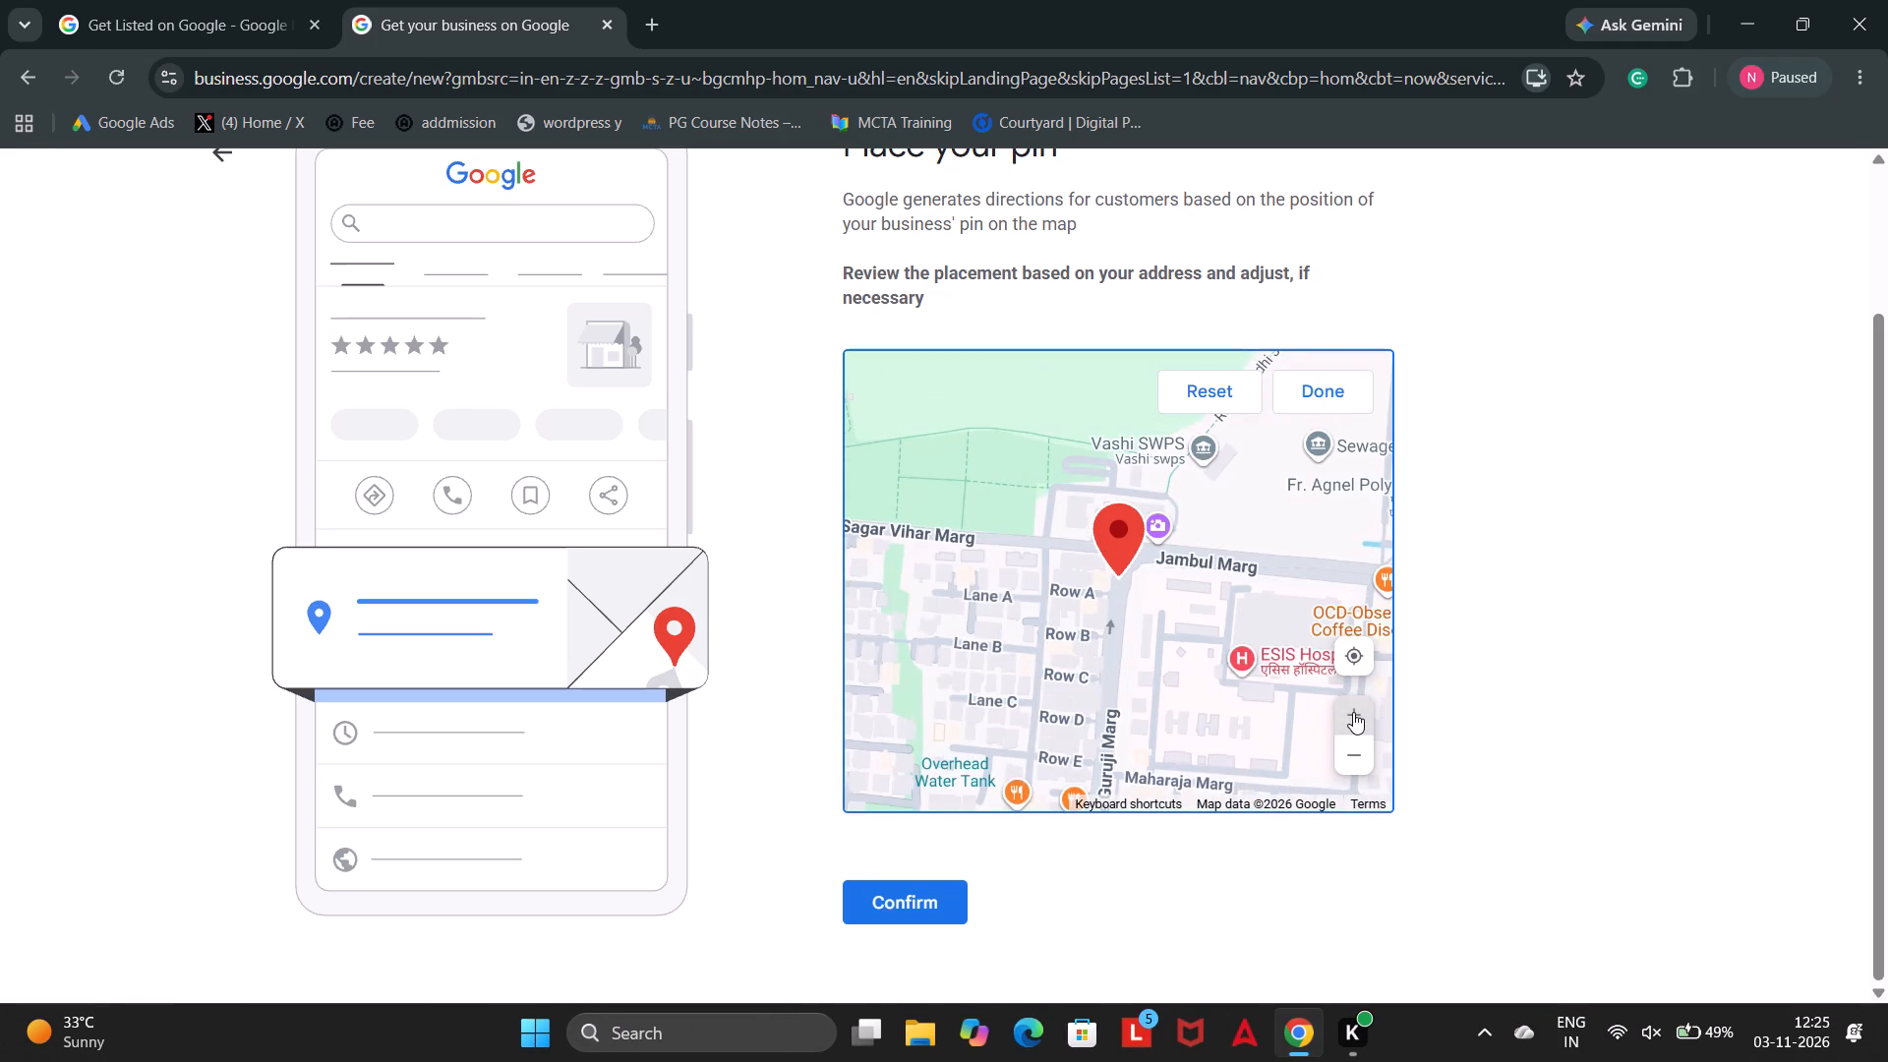
{"action": "left_click", "coordinate": [1353, 712]}
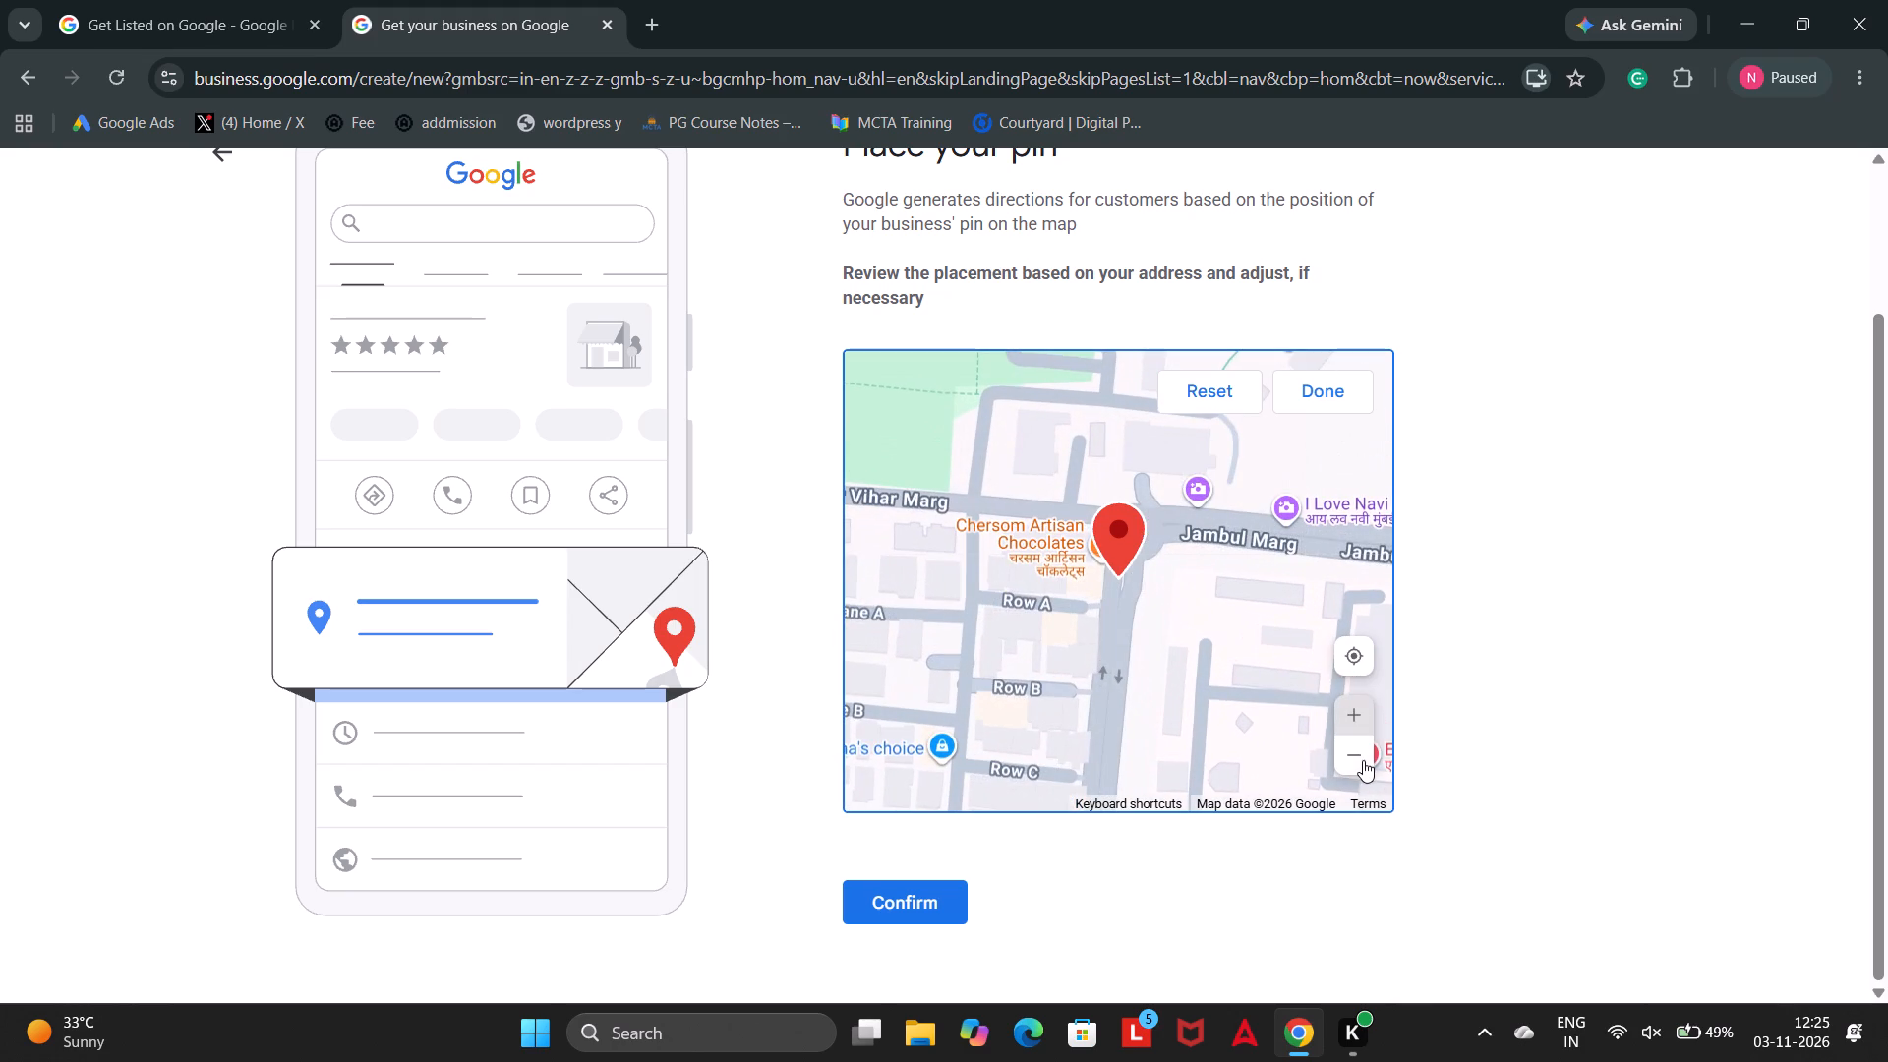
{"action": "left_click", "coordinate": [1363, 760]}
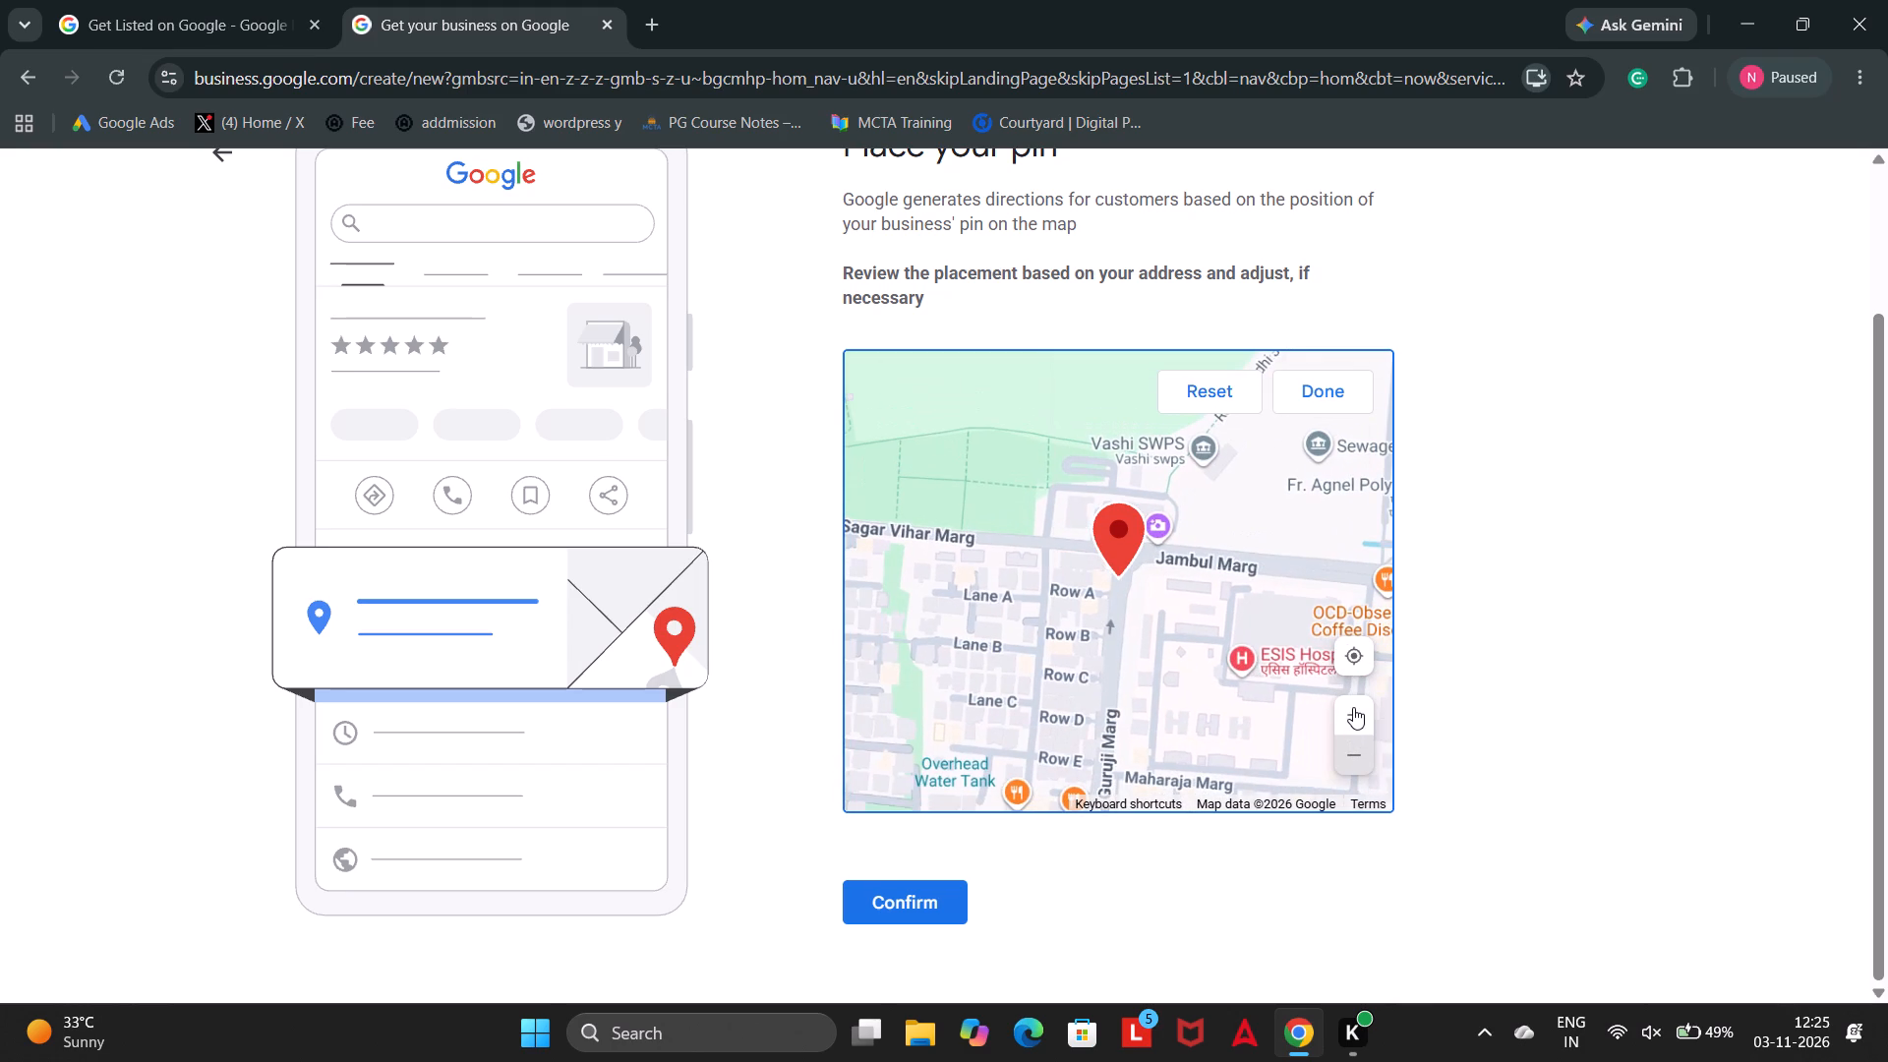
{"action": "left_click", "coordinate": [1353, 707]}
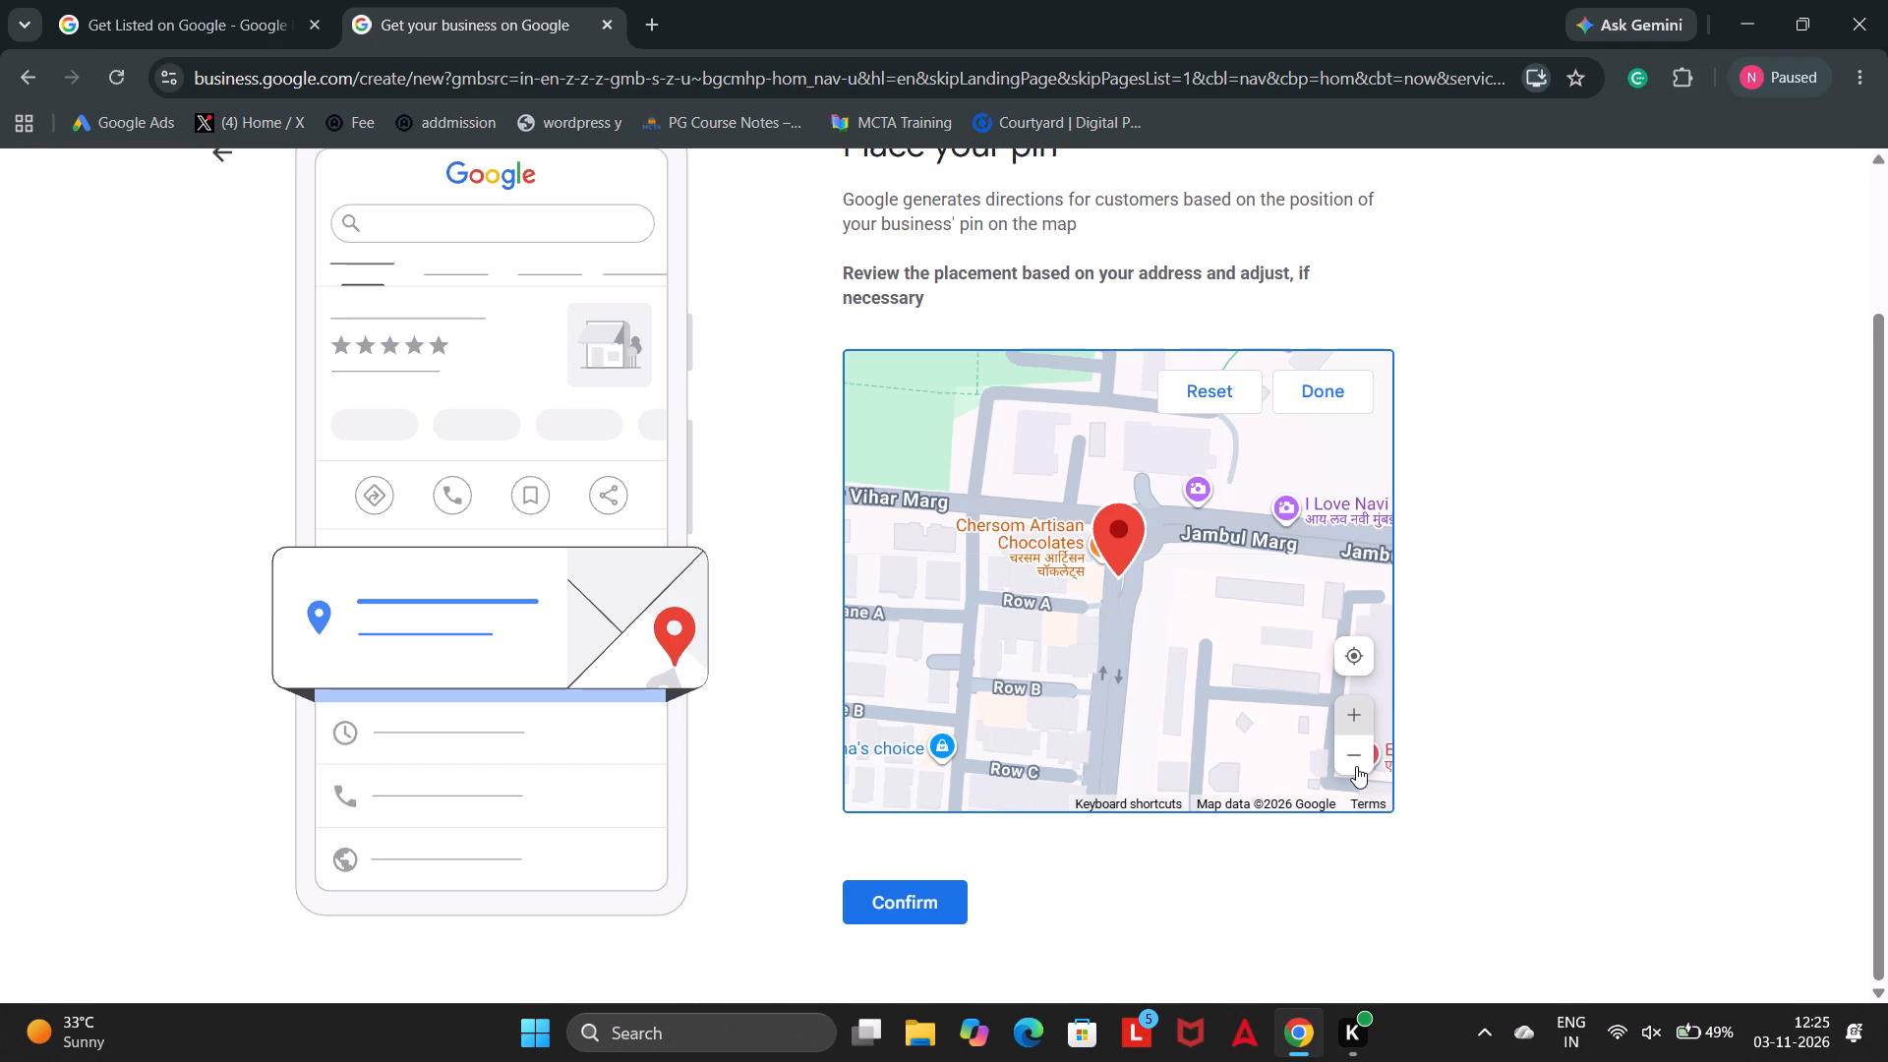
{"action": "left_click", "coordinate": [1356, 755]}
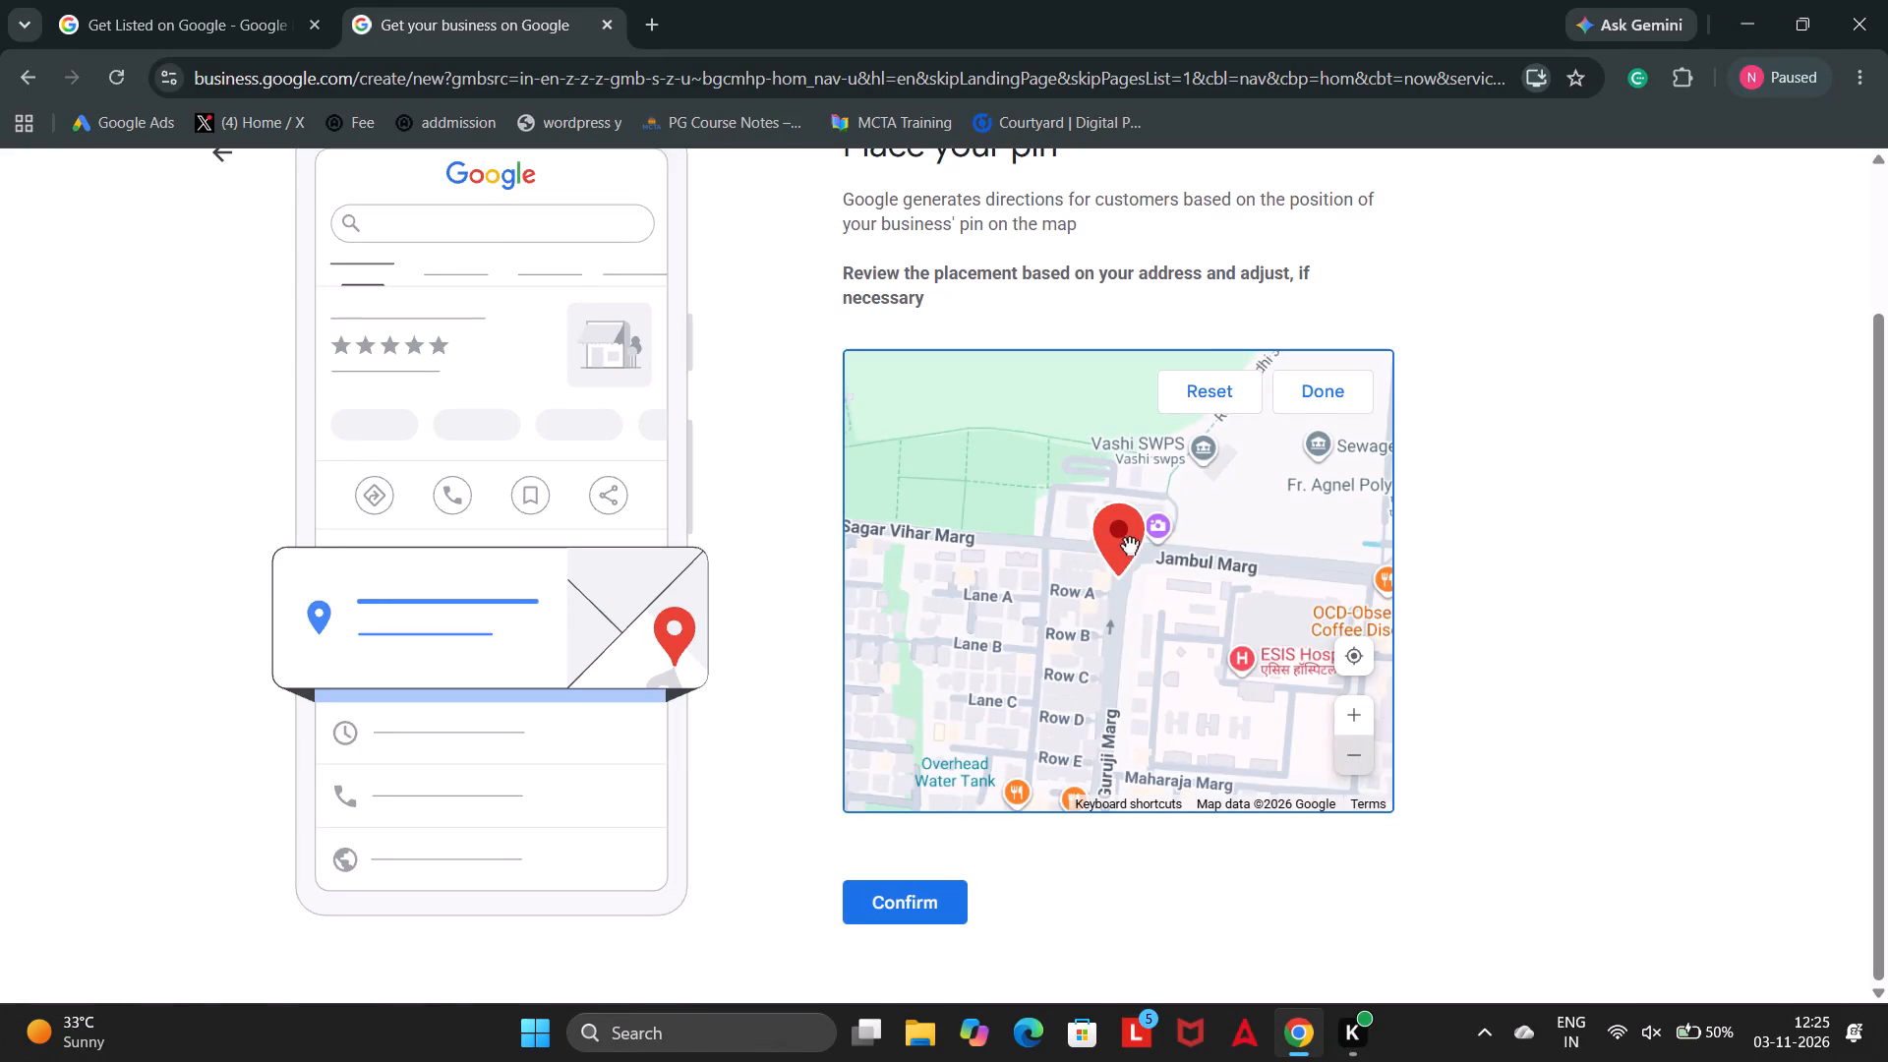
{"action": "left_click_drag", "start_coordinate": [1130, 546], "coordinate": [1149, 576]}
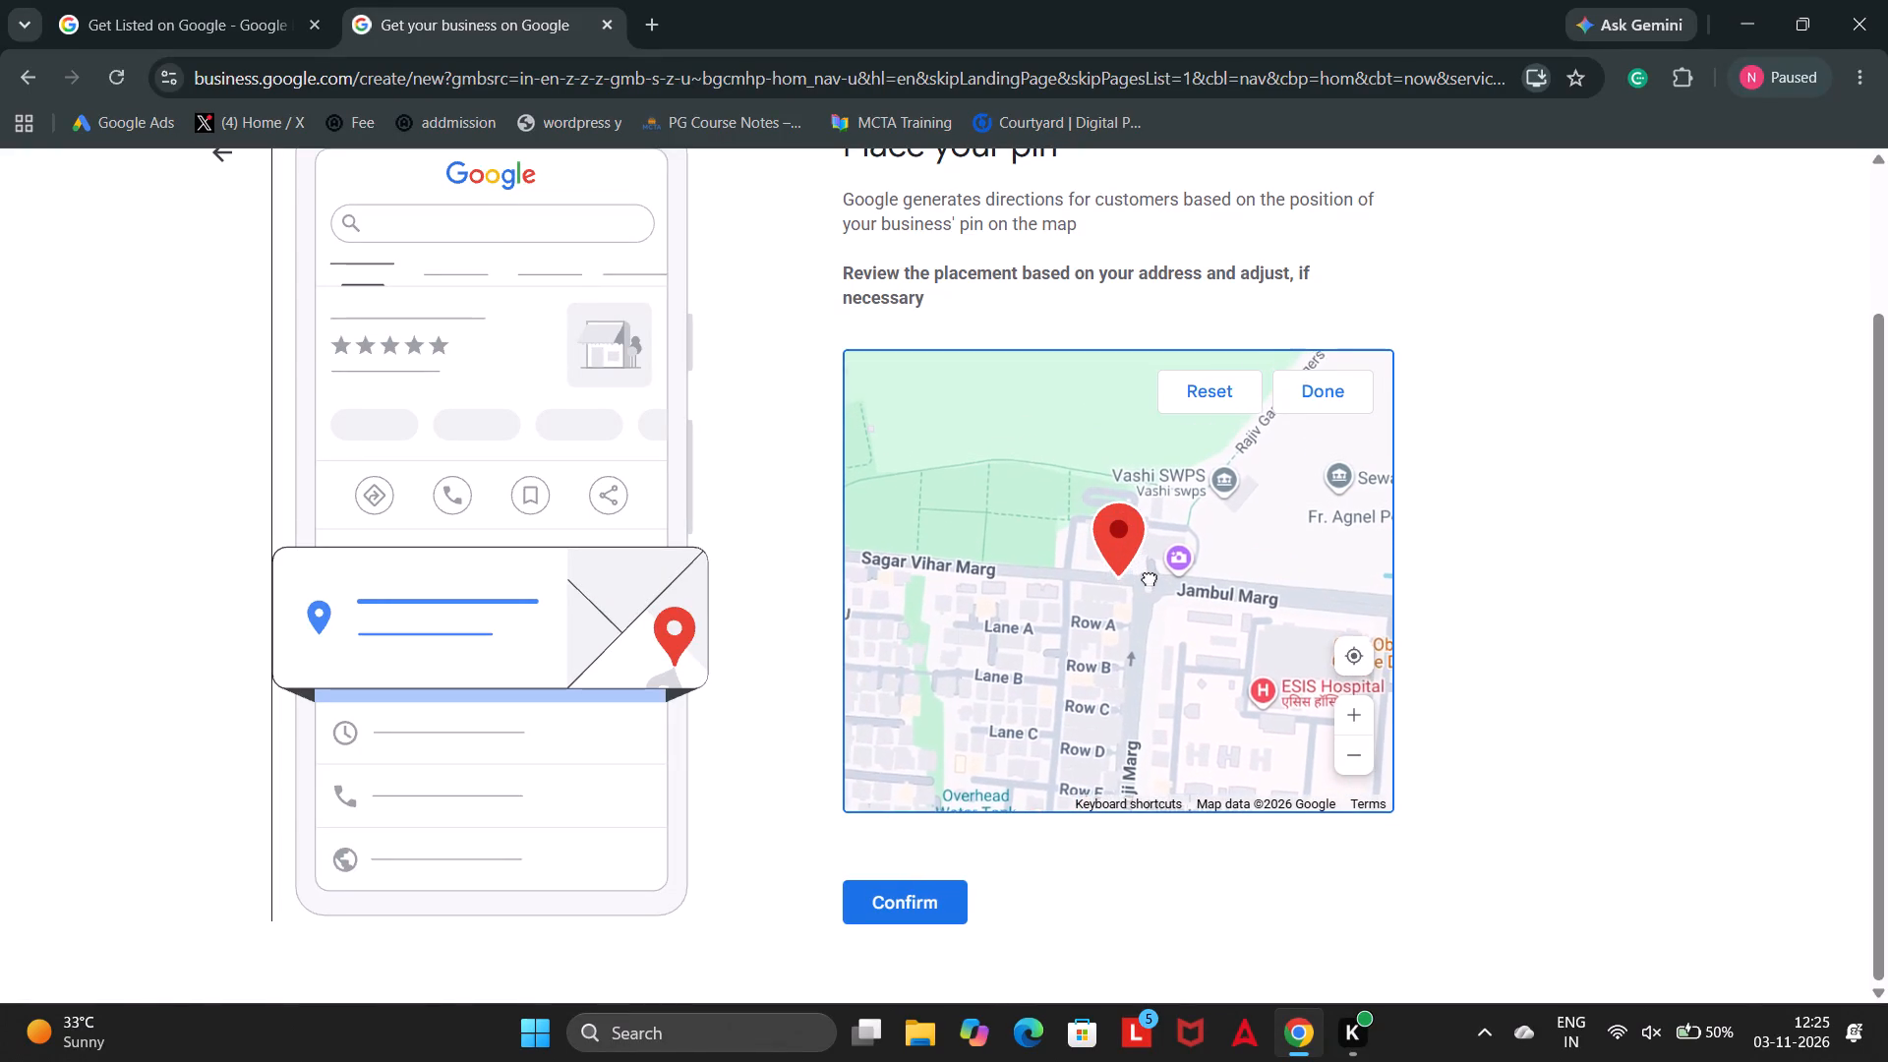
{"action": "left_click_drag", "start_coordinate": [1149, 576], "coordinate": [1145, 583]}
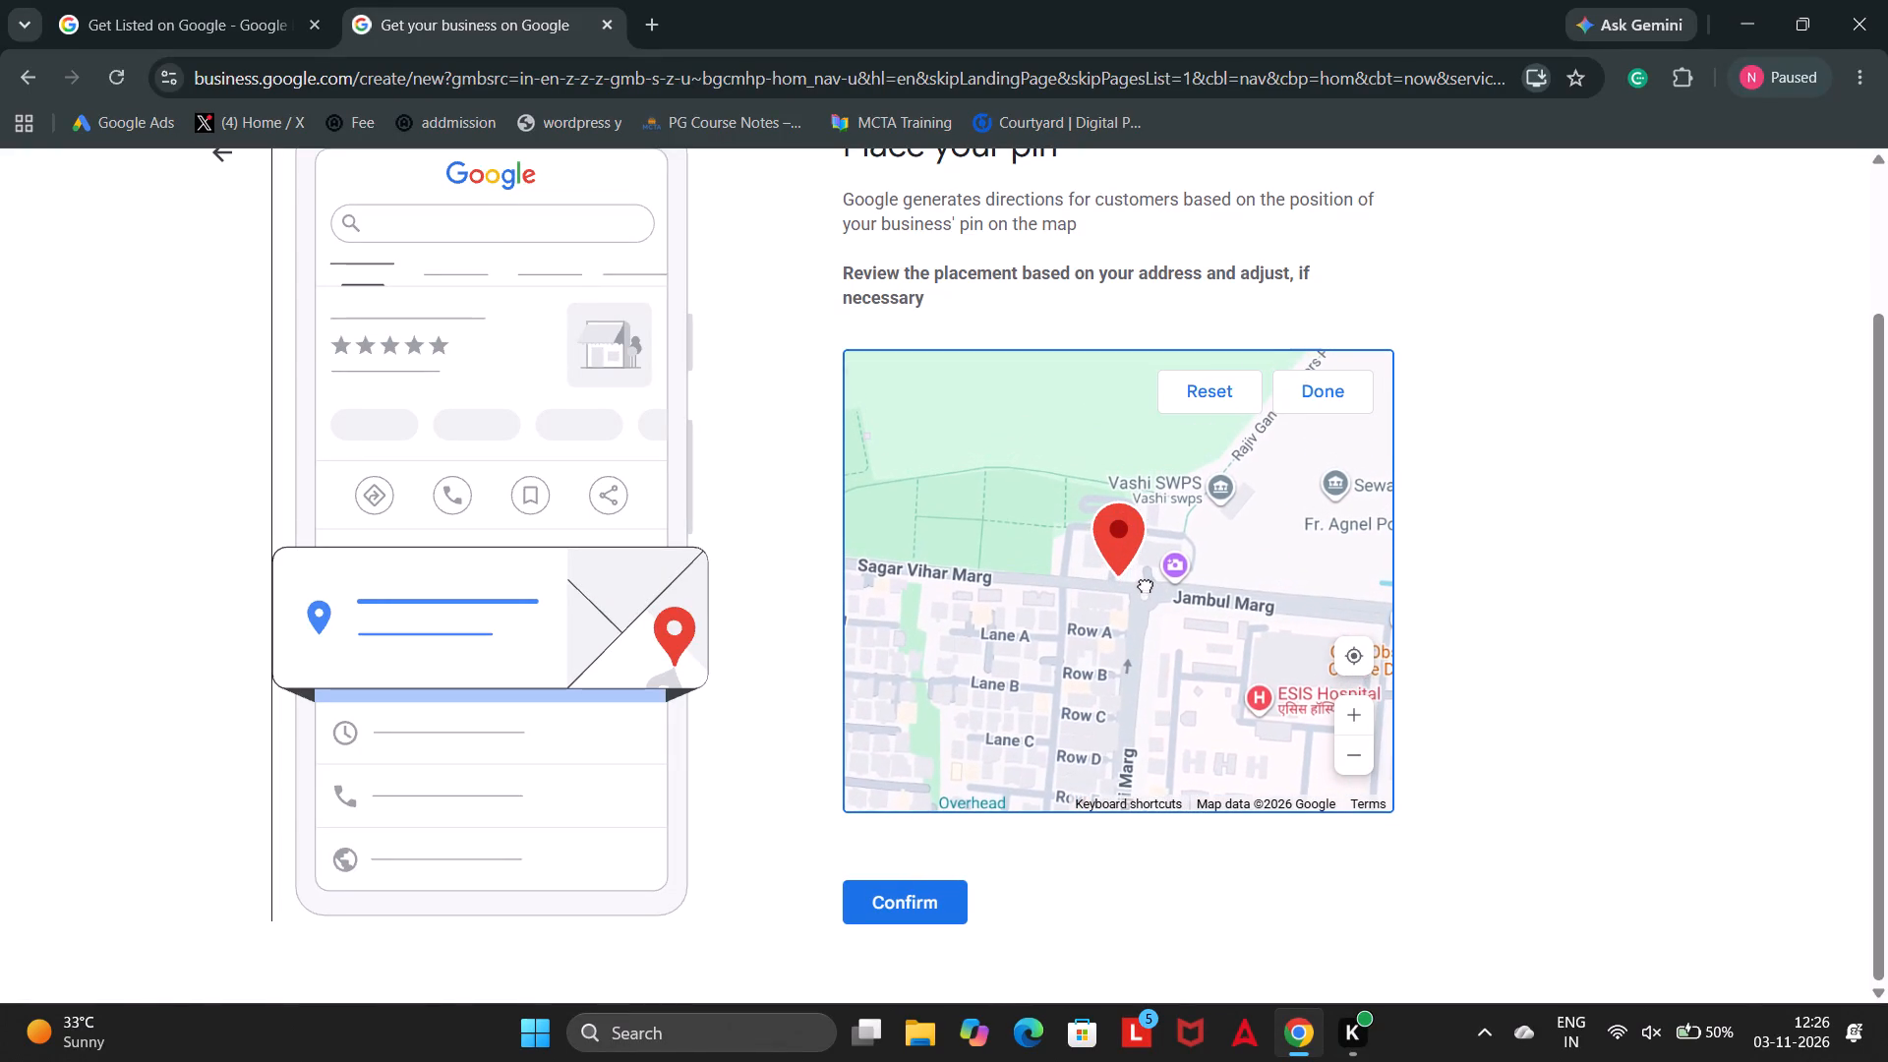
{"action": "left_click_drag", "start_coordinate": [1145, 583], "coordinate": [1160, 565]}
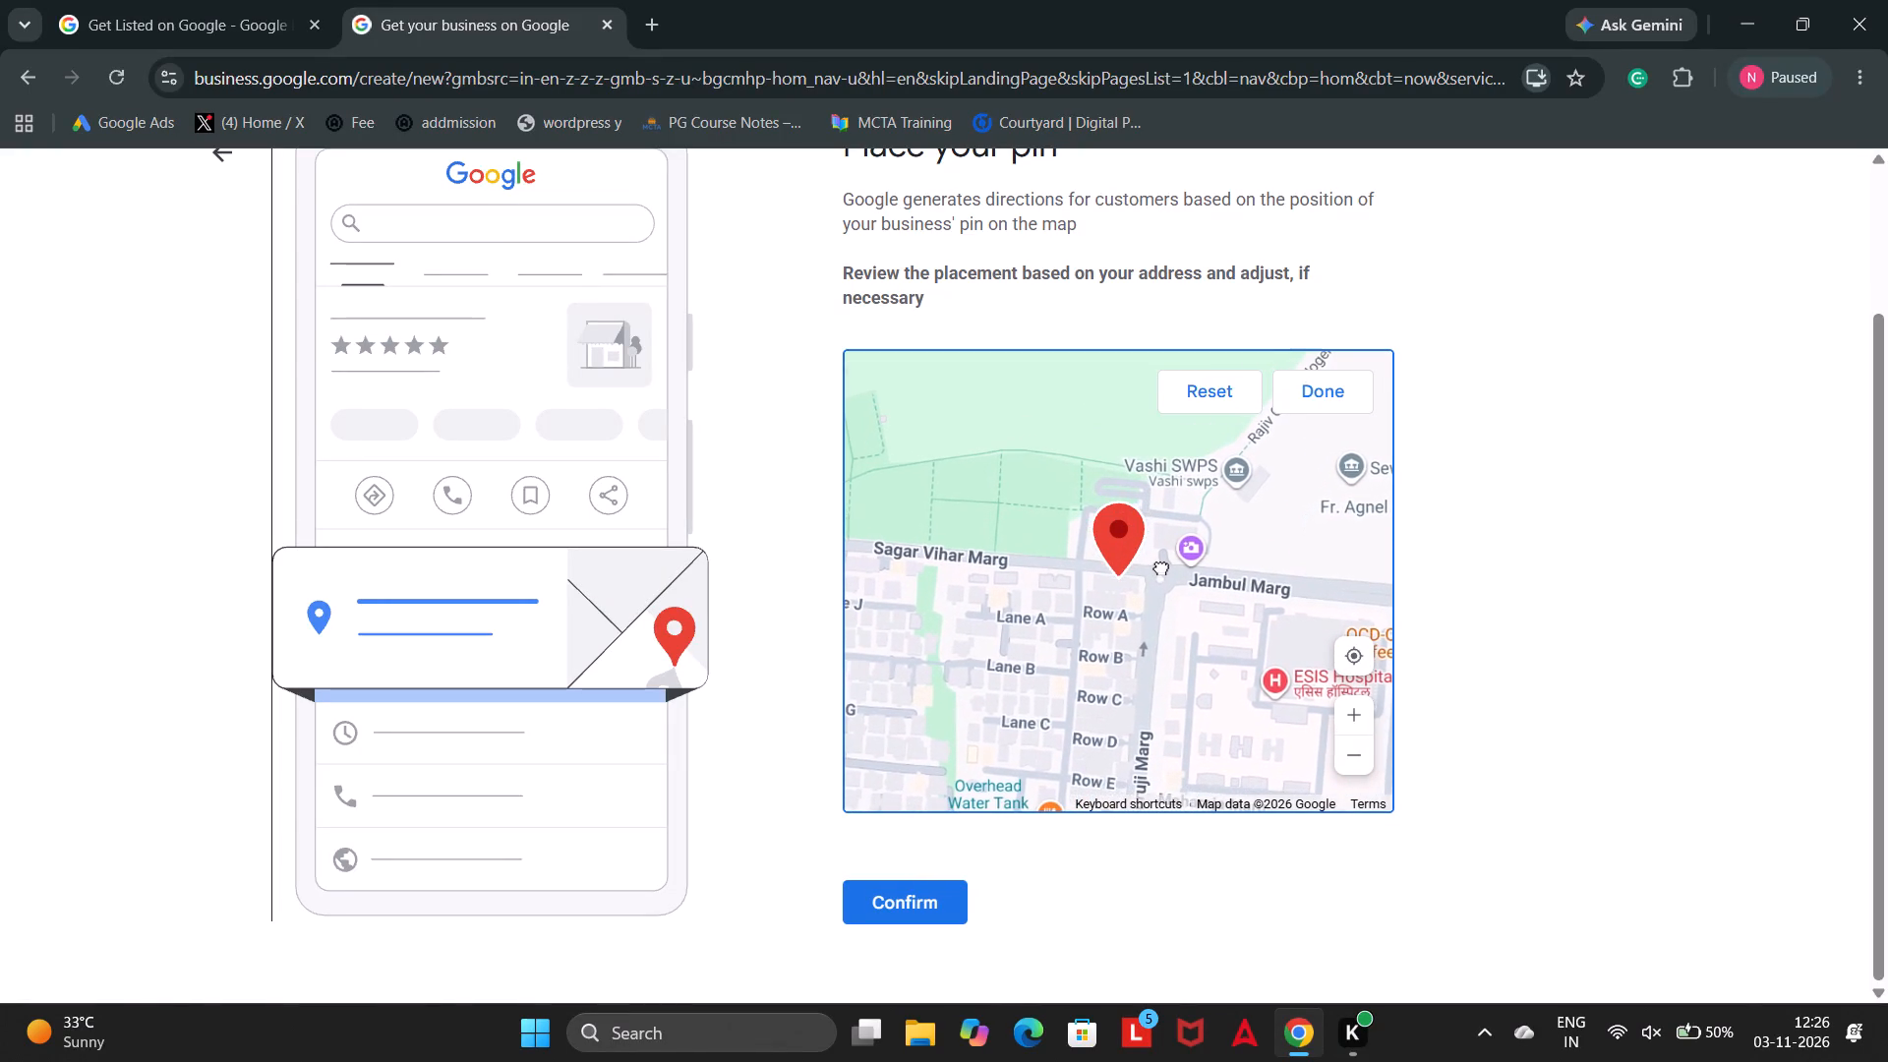
{"action": "left_click_drag", "start_coordinate": [1160, 565], "coordinate": [1164, 570]}
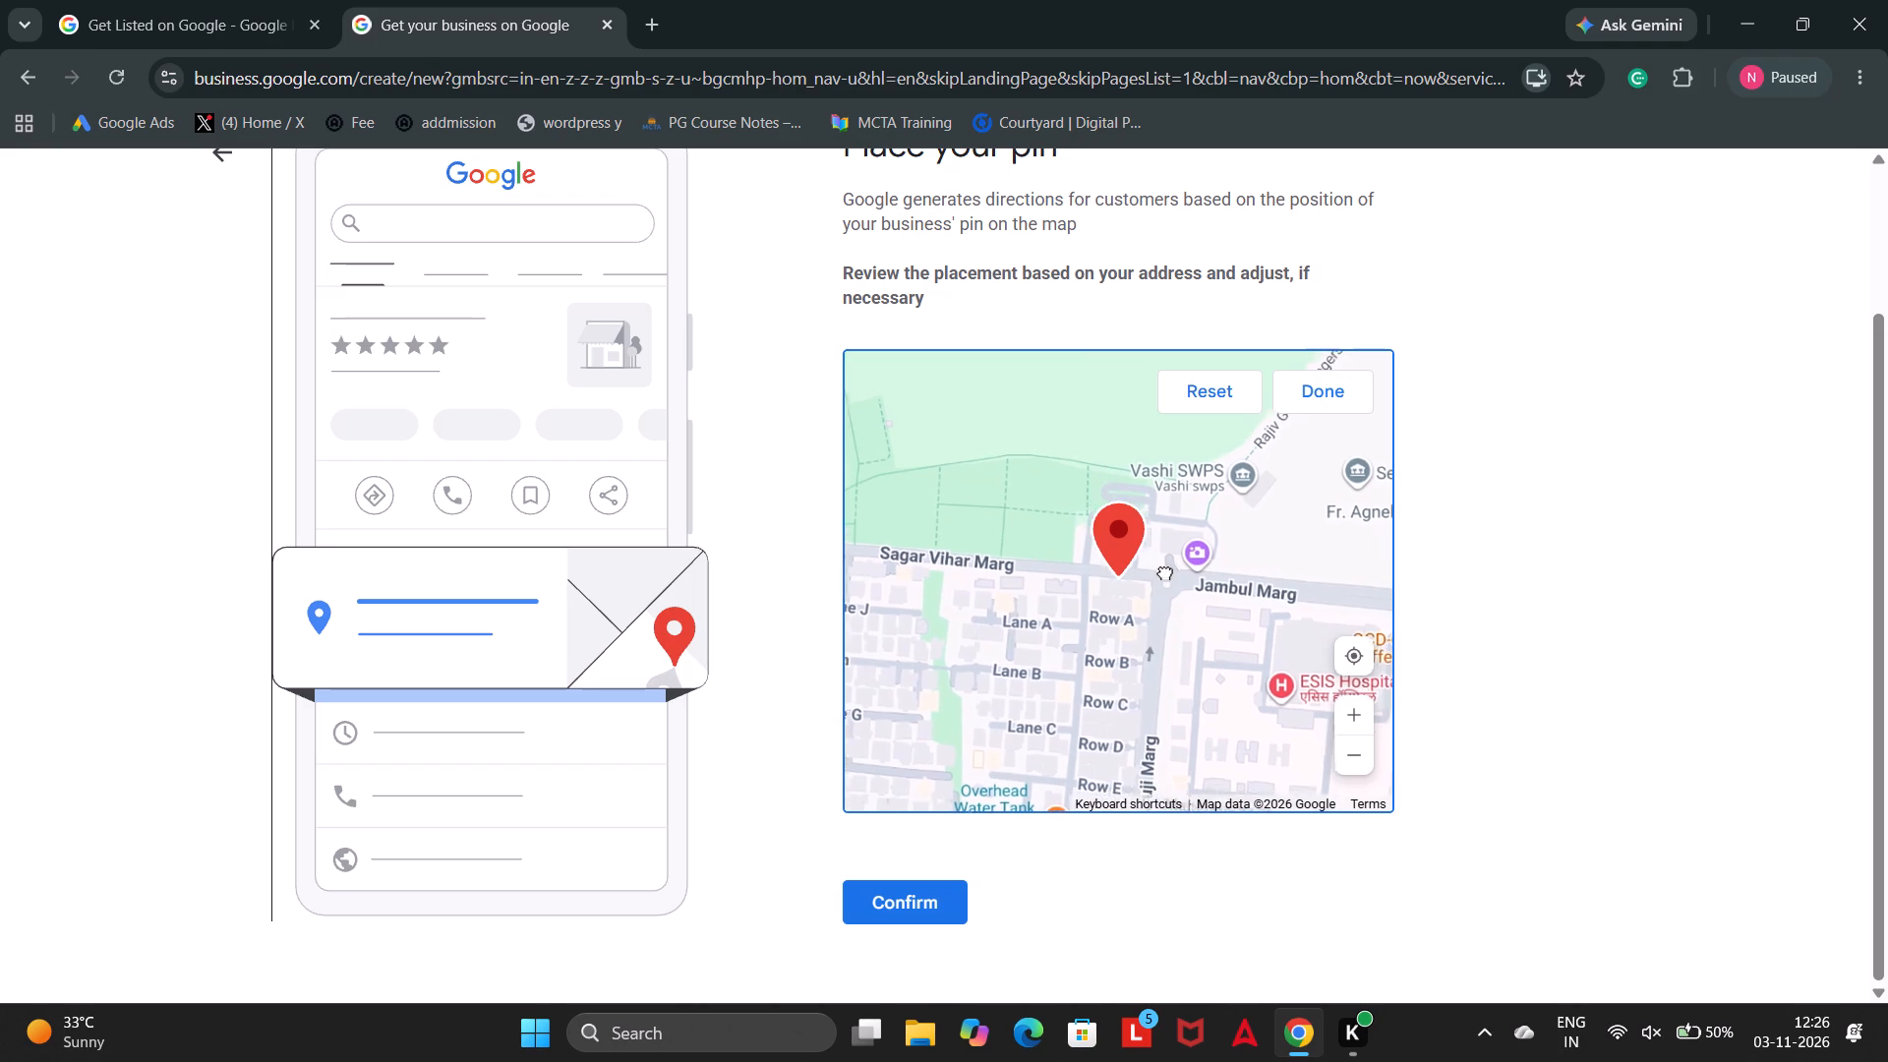
{"action": "left_click_drag", "start_coordinate": [1164, 570], "coordinate": [1155, 566]}
{"action": "left_click_drag", "start_coordinate": [1154, 567], "coordinate": [1127, 566]}
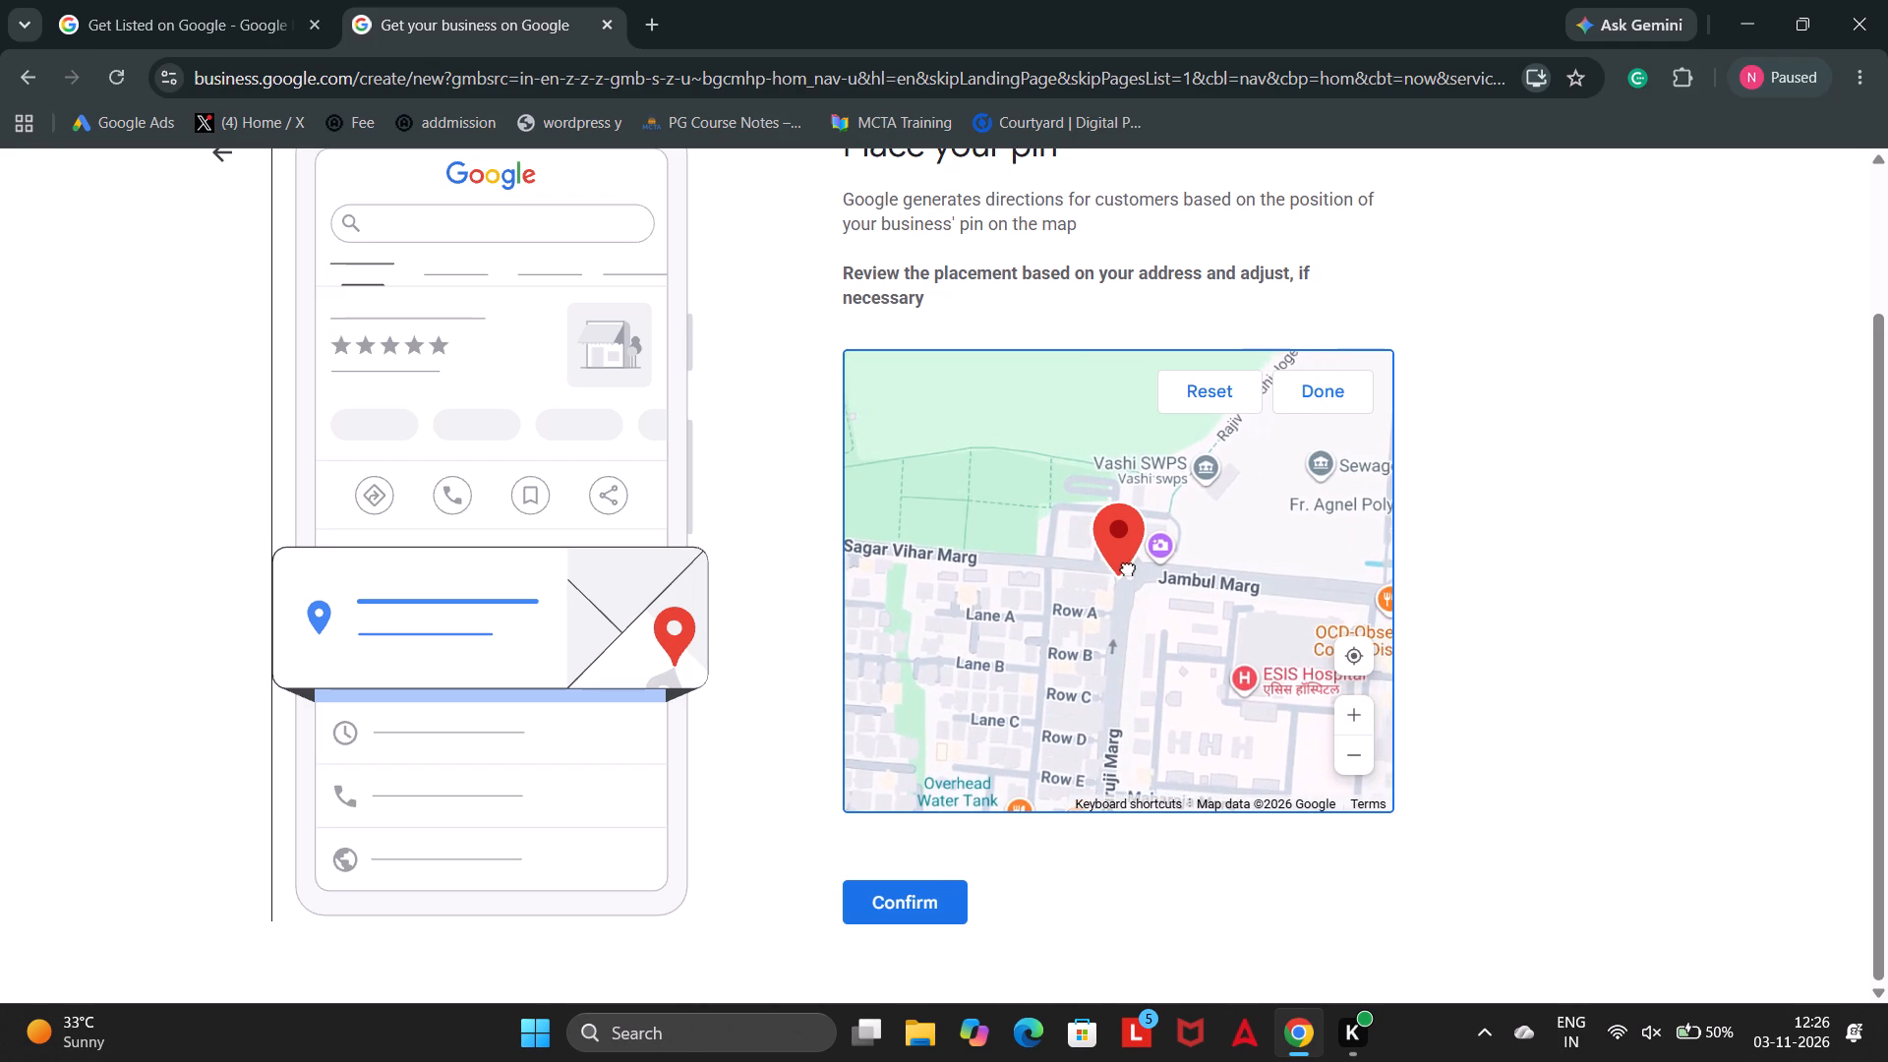
{"action": "left_click_drag", "start_coordinate": [1127, 566], "coordinate": [1105, 564]}
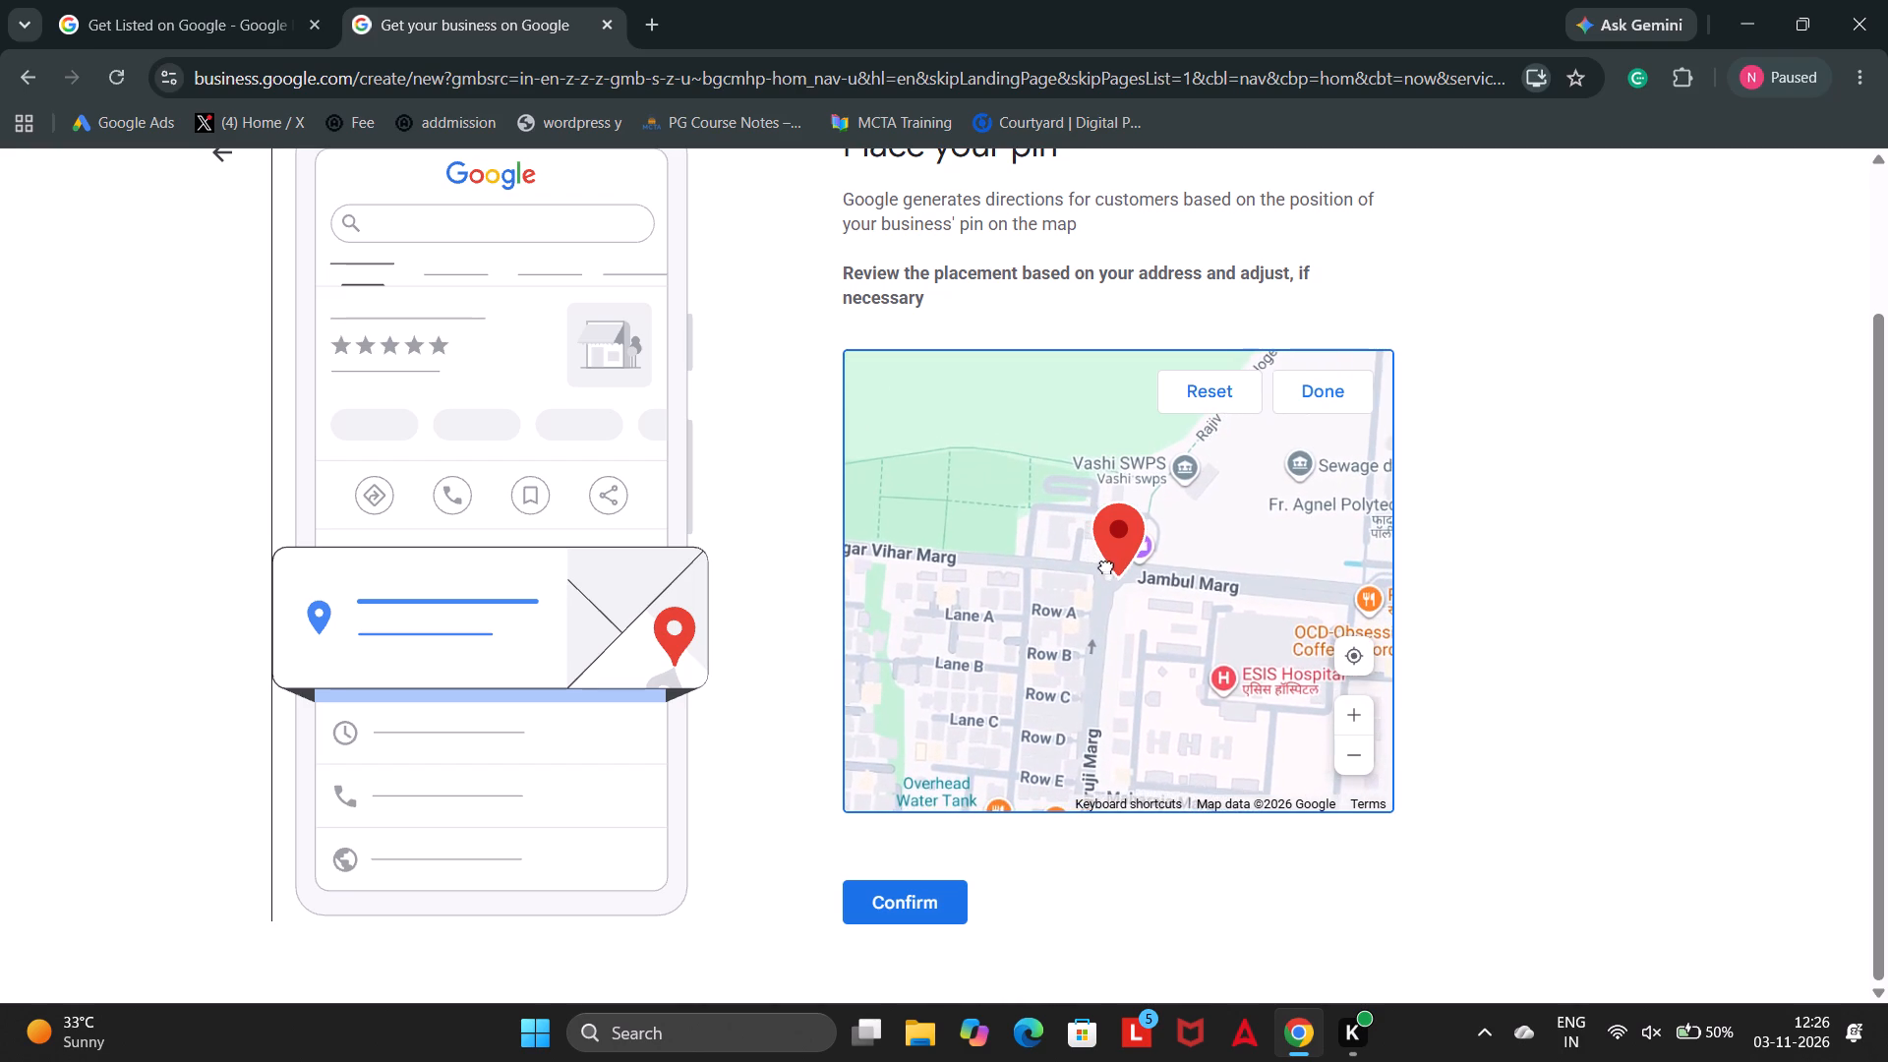
{"action": "left_click_drag", "start_coordinate": [1105, 564], "coordinate": [1135, 551]}
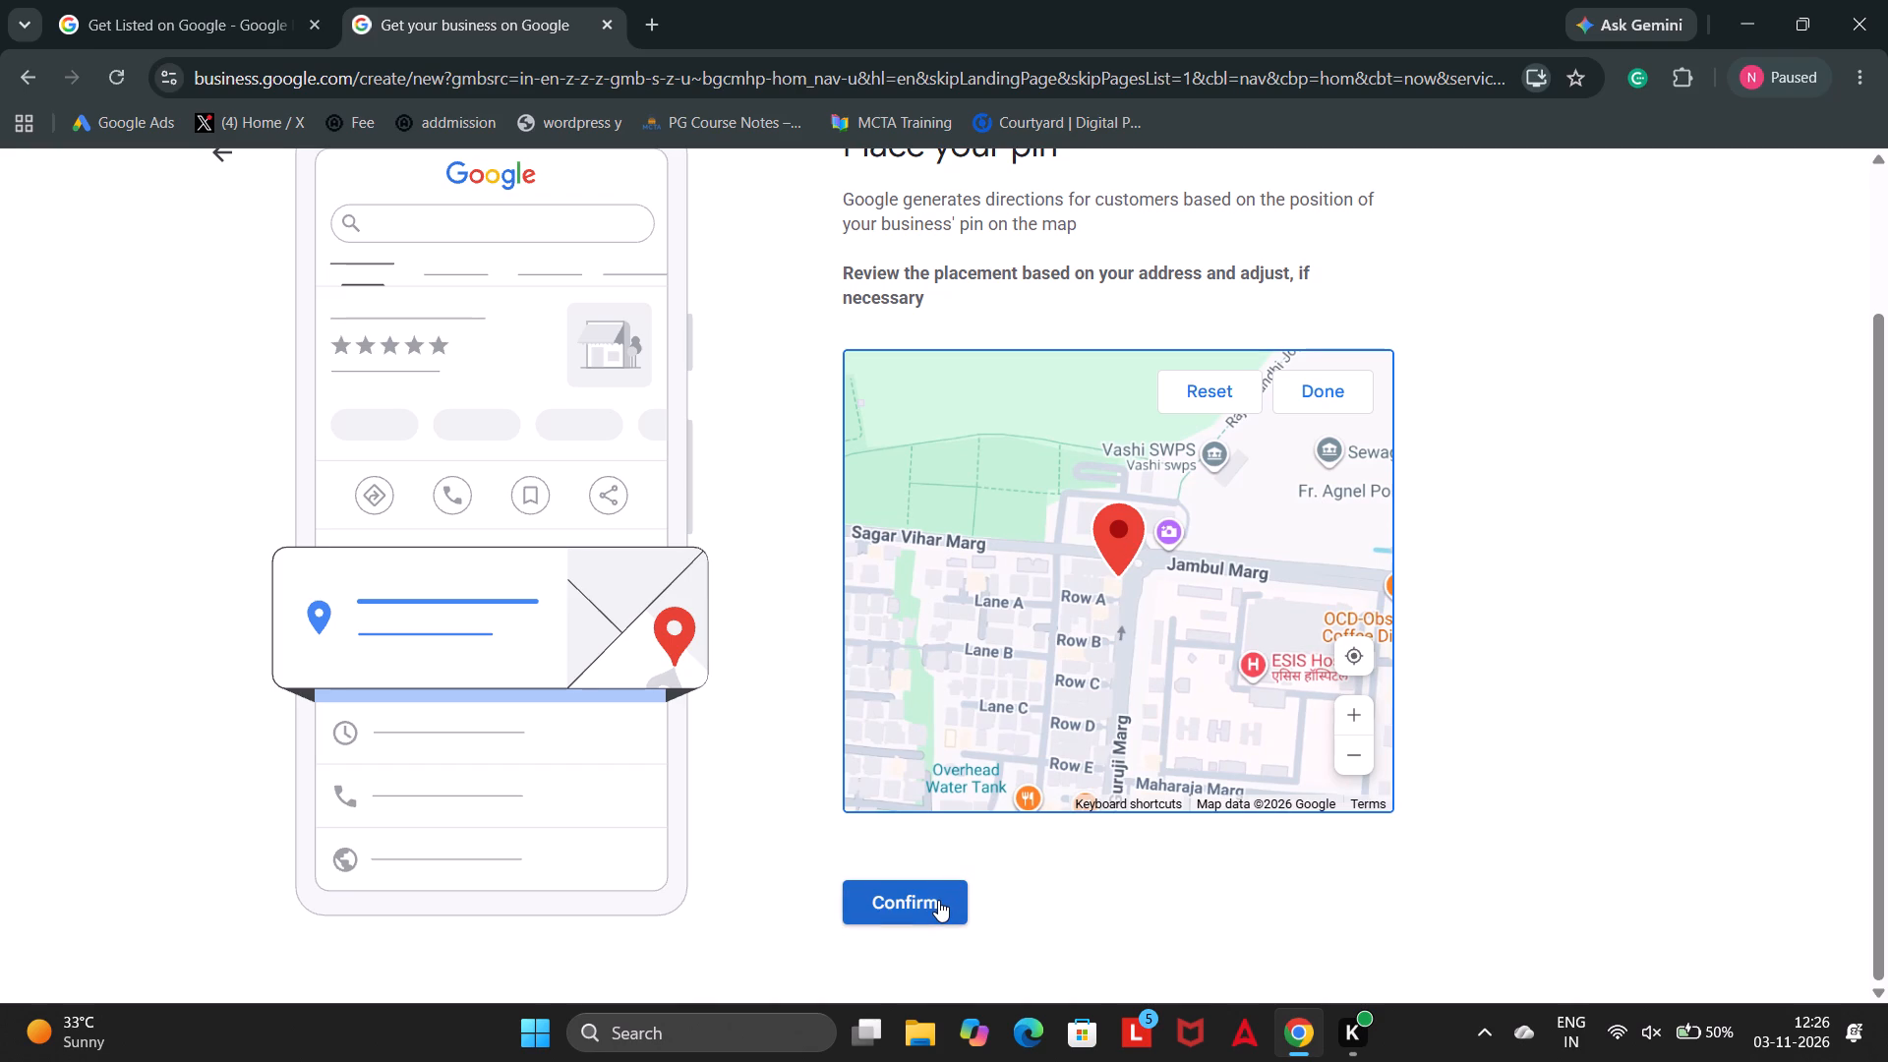
{"action": "left_click", "coordinate": [938, 900]}
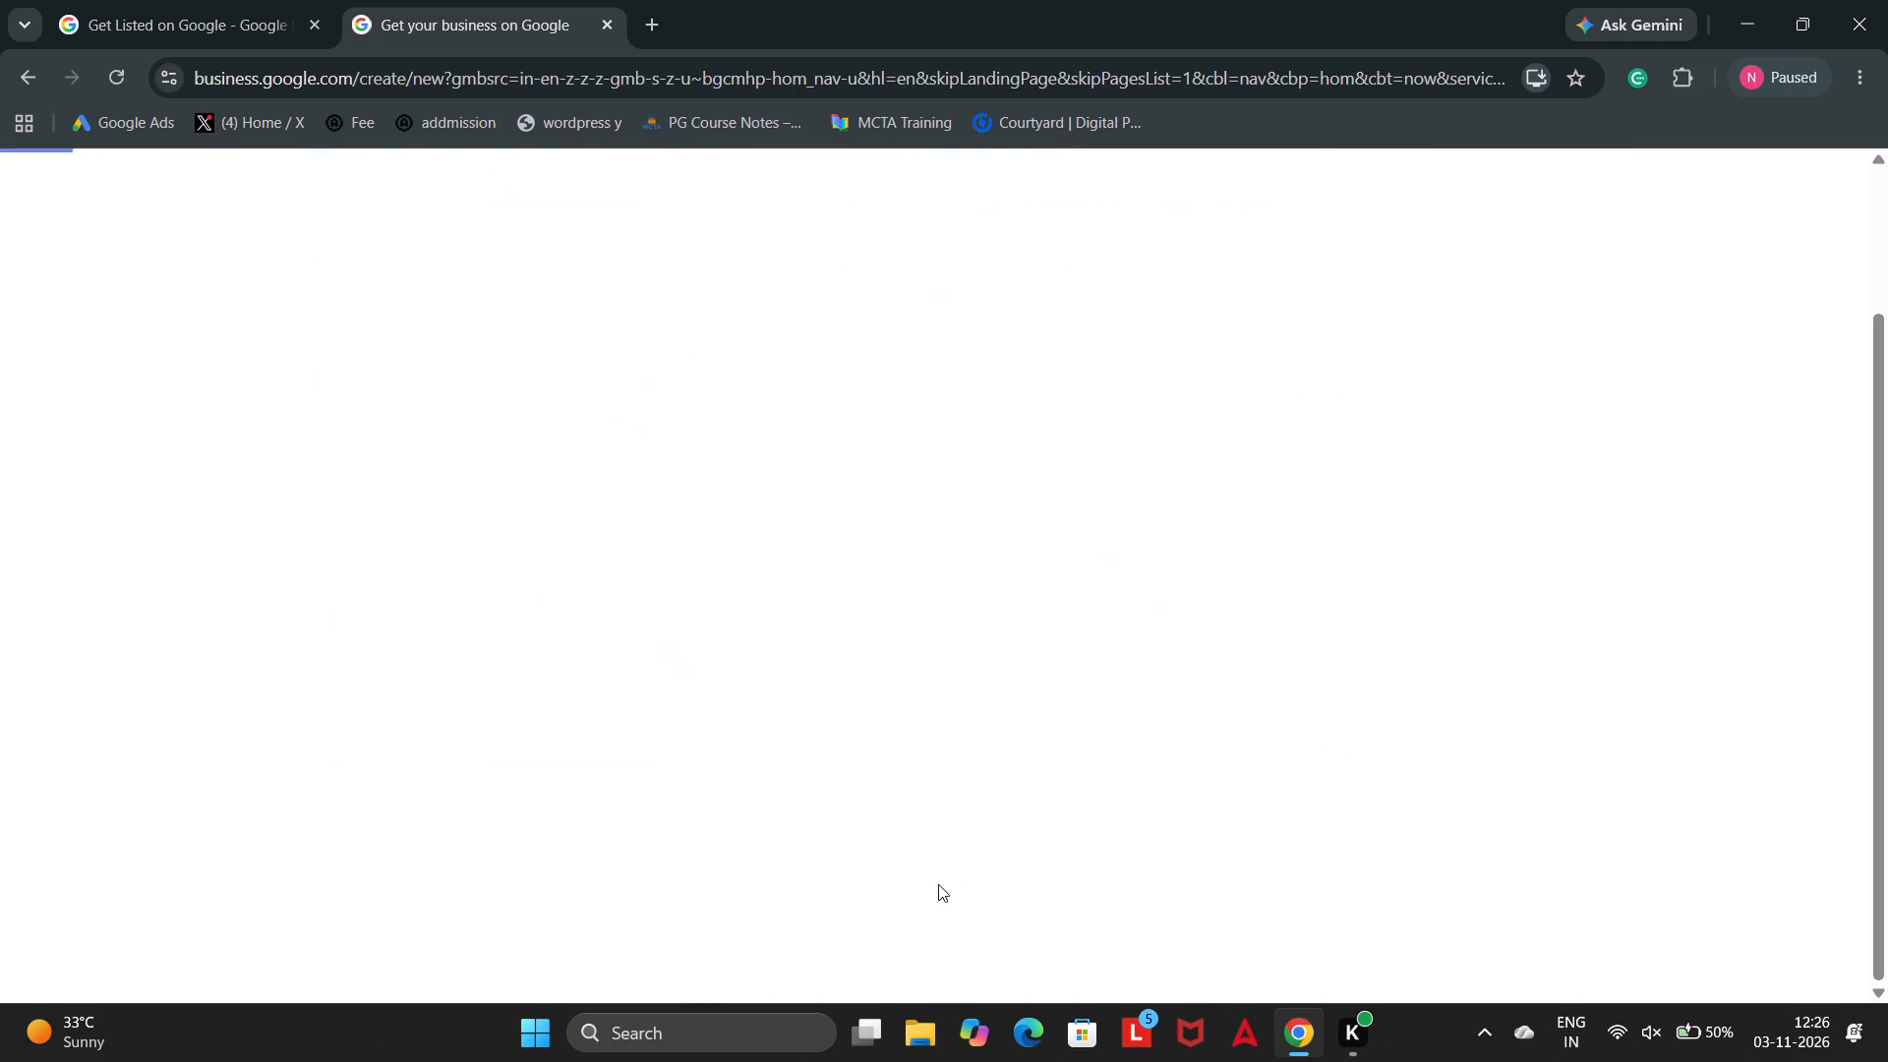
Look over the phone, website and chat fields of the customer contact details form.
{"action": "scroll", "coordinate": [1029, 623], "scroll_direction": "down", "scroll_amount": 3}
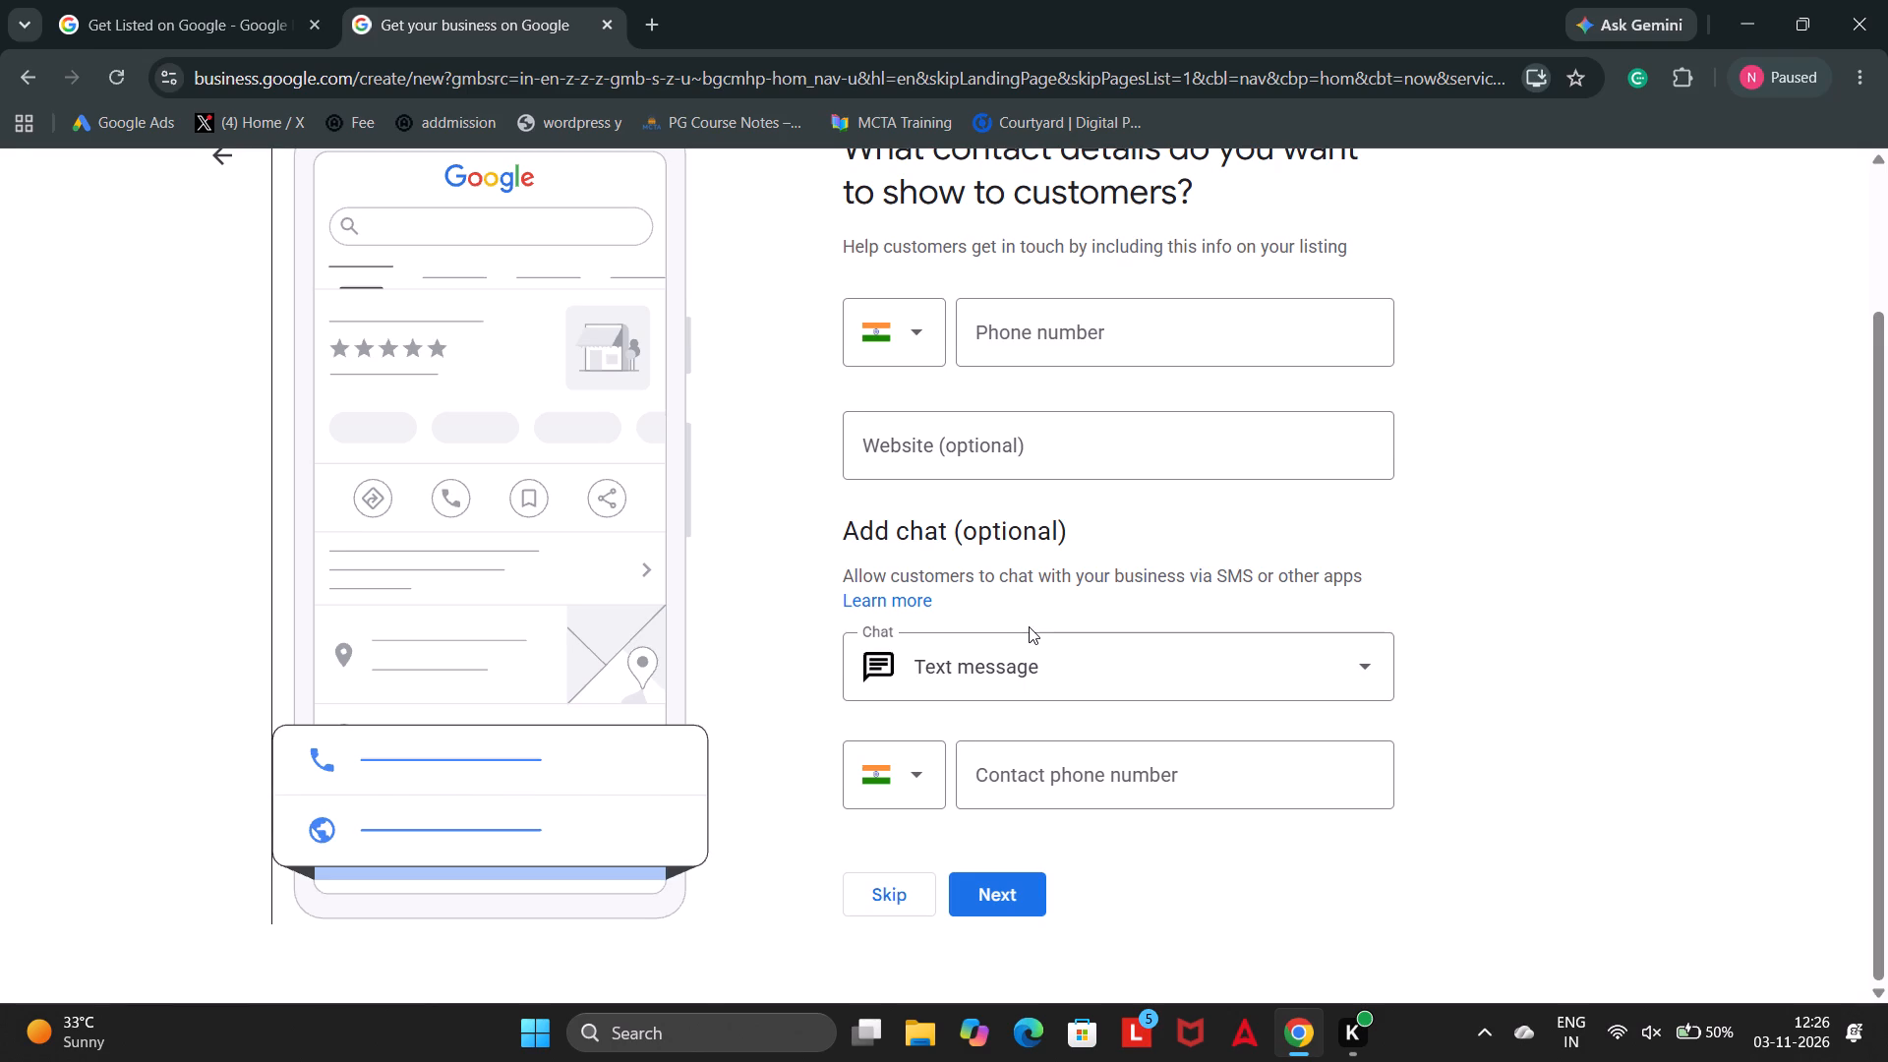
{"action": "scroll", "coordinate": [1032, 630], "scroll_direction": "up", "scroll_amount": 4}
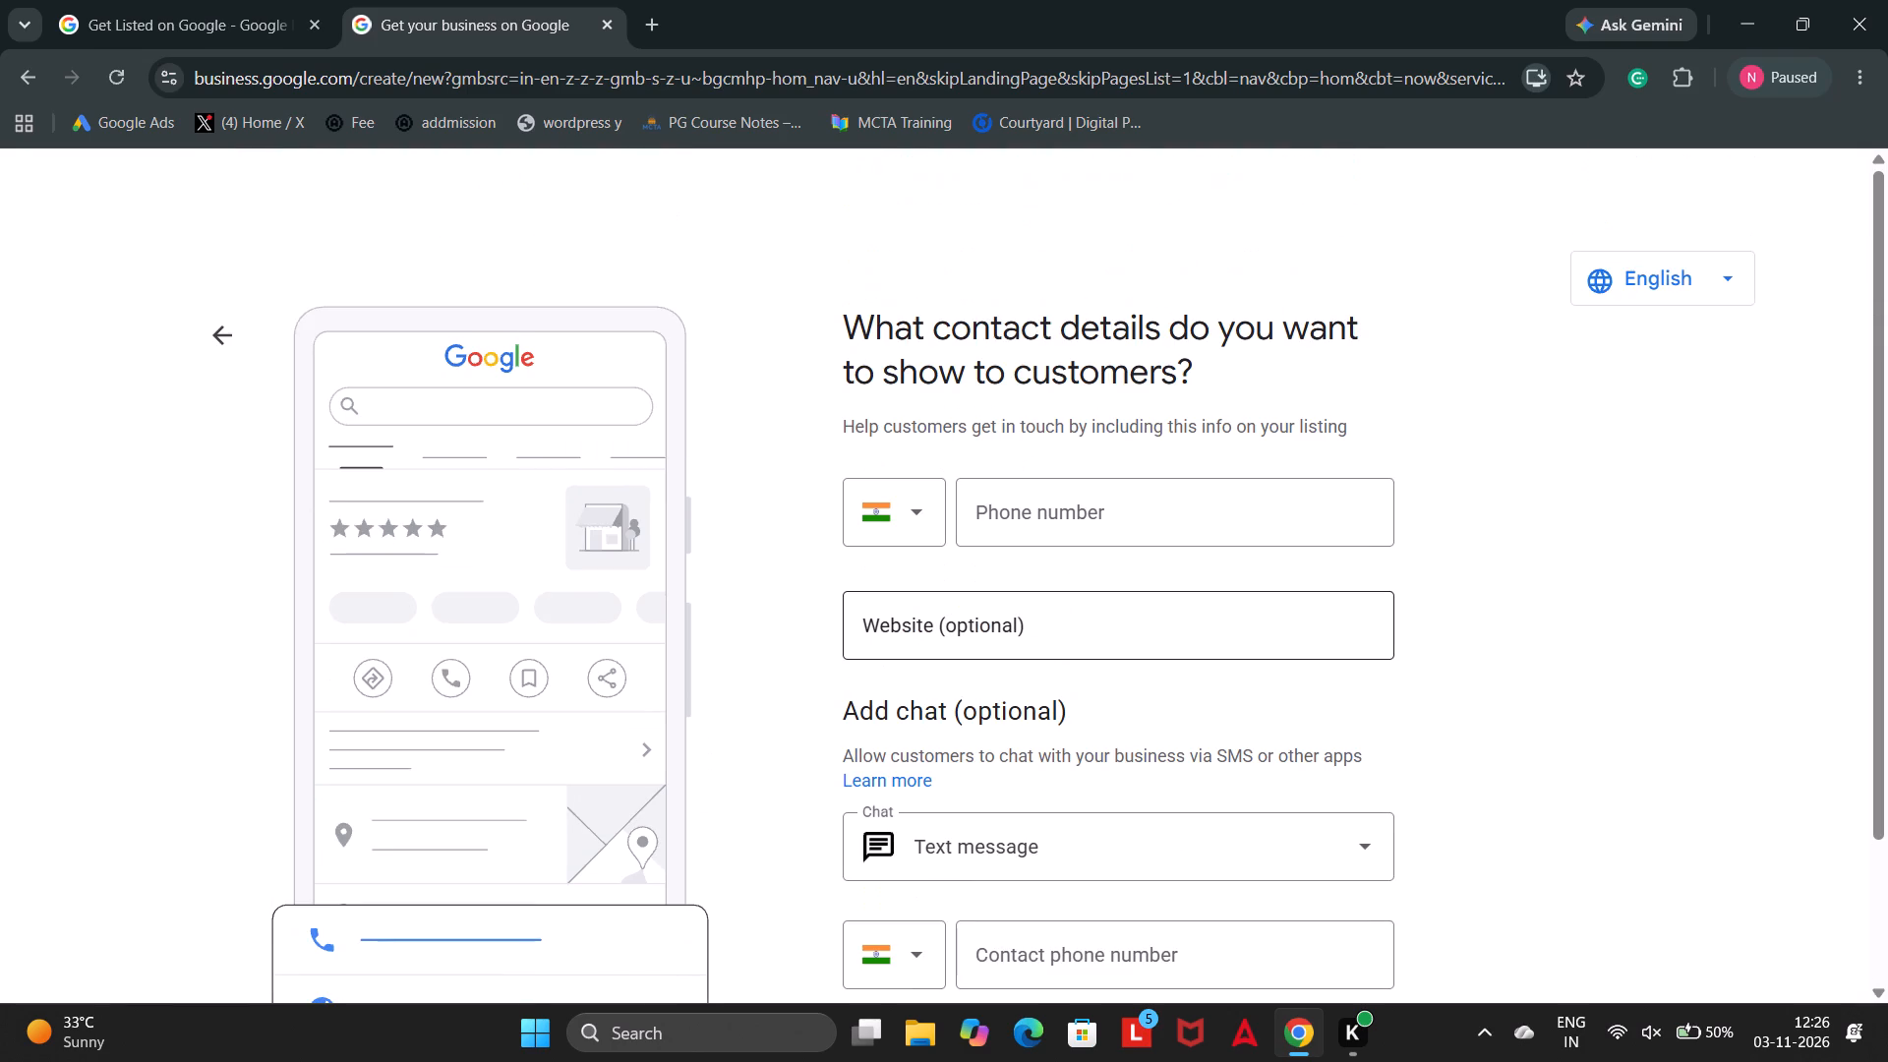
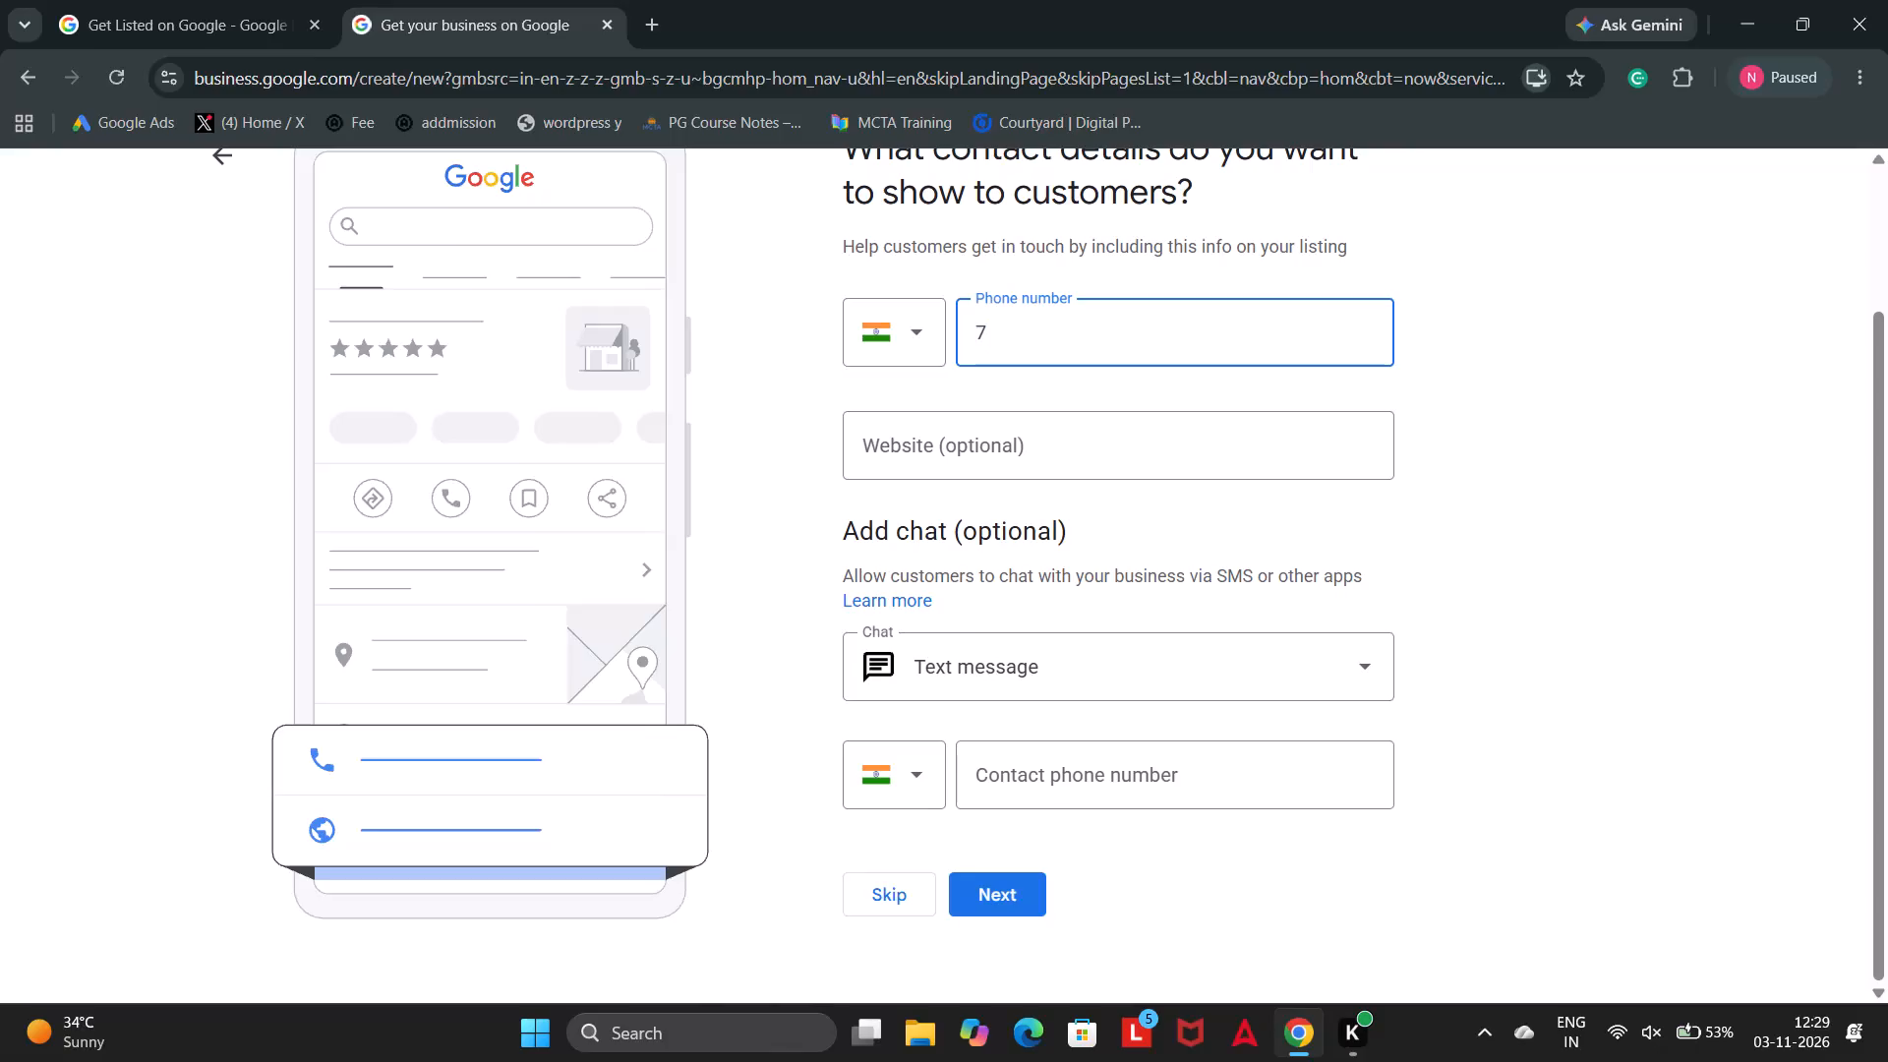
Clear the partly entered number from the Phone number field of the contact details form.
{"action": "key", "text": "BackSpace"}
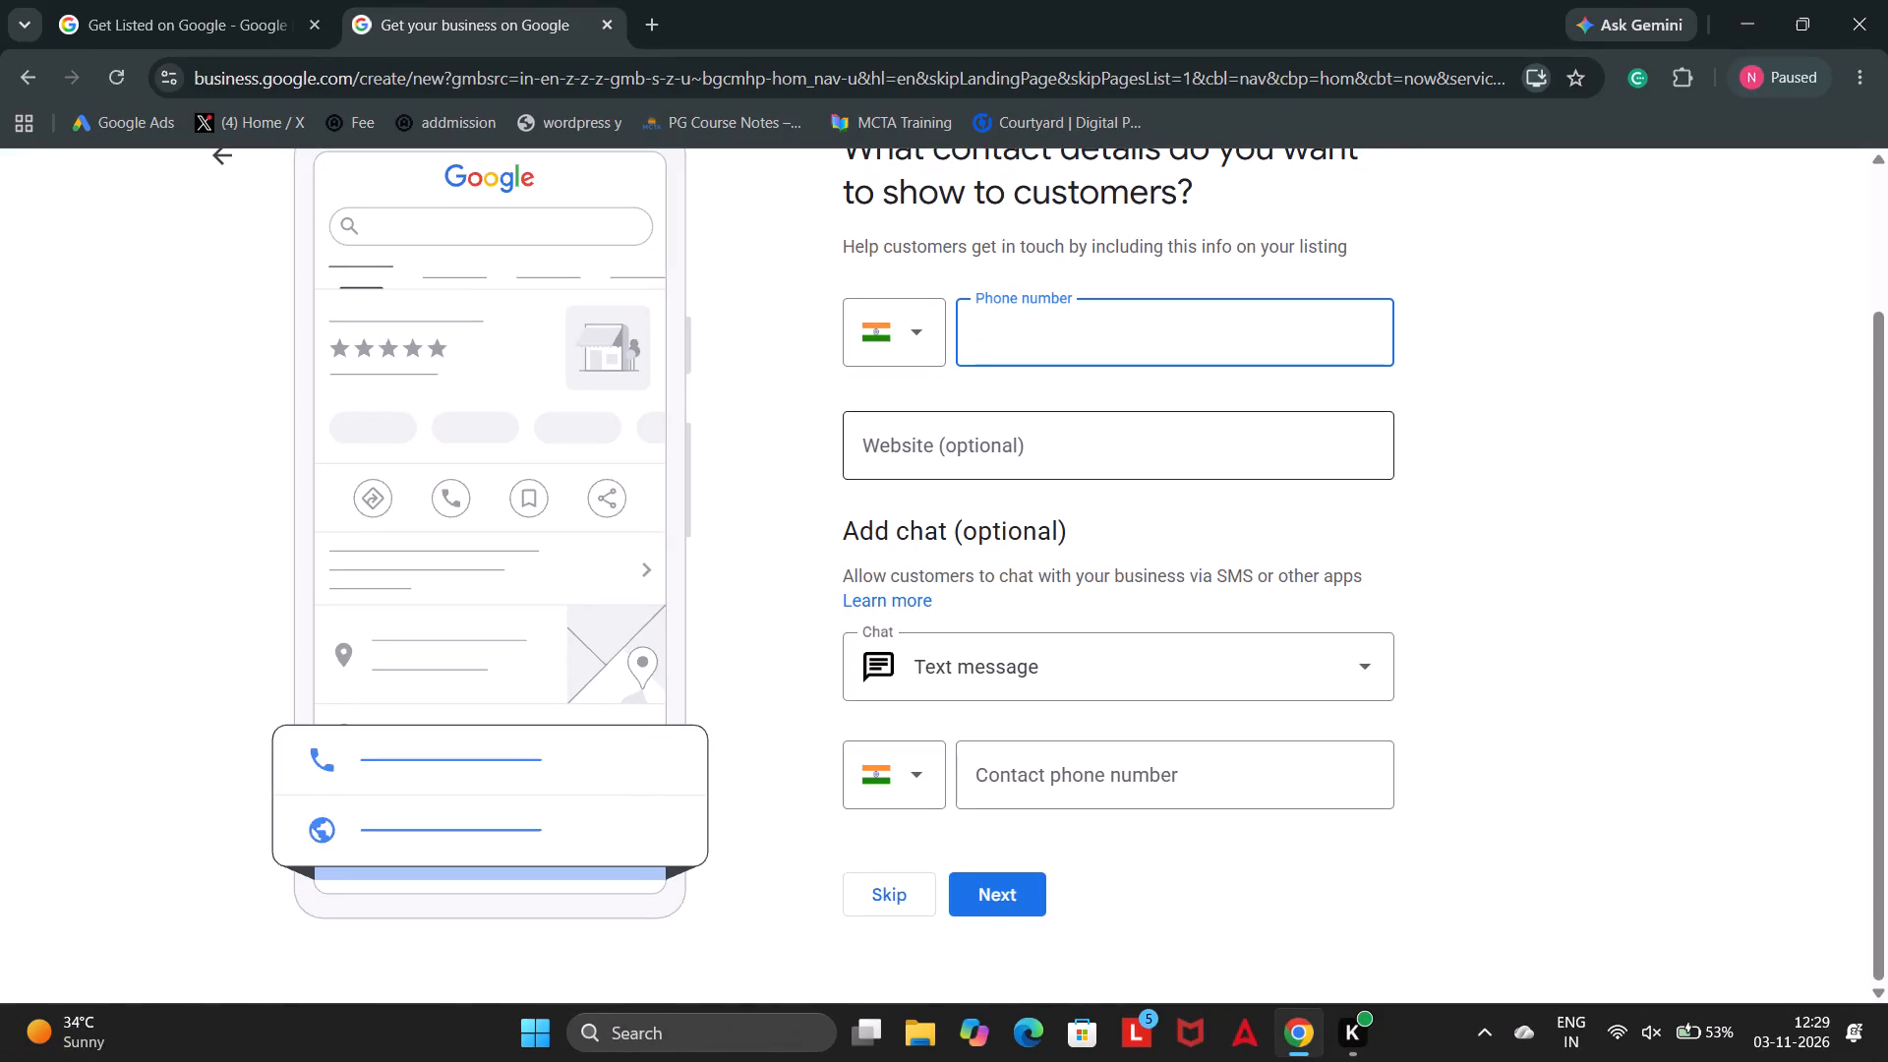
{"action": "left_click", "coordinate": [950, 685]}
{"action": "left_click", "coordinate": [1571, 721]}
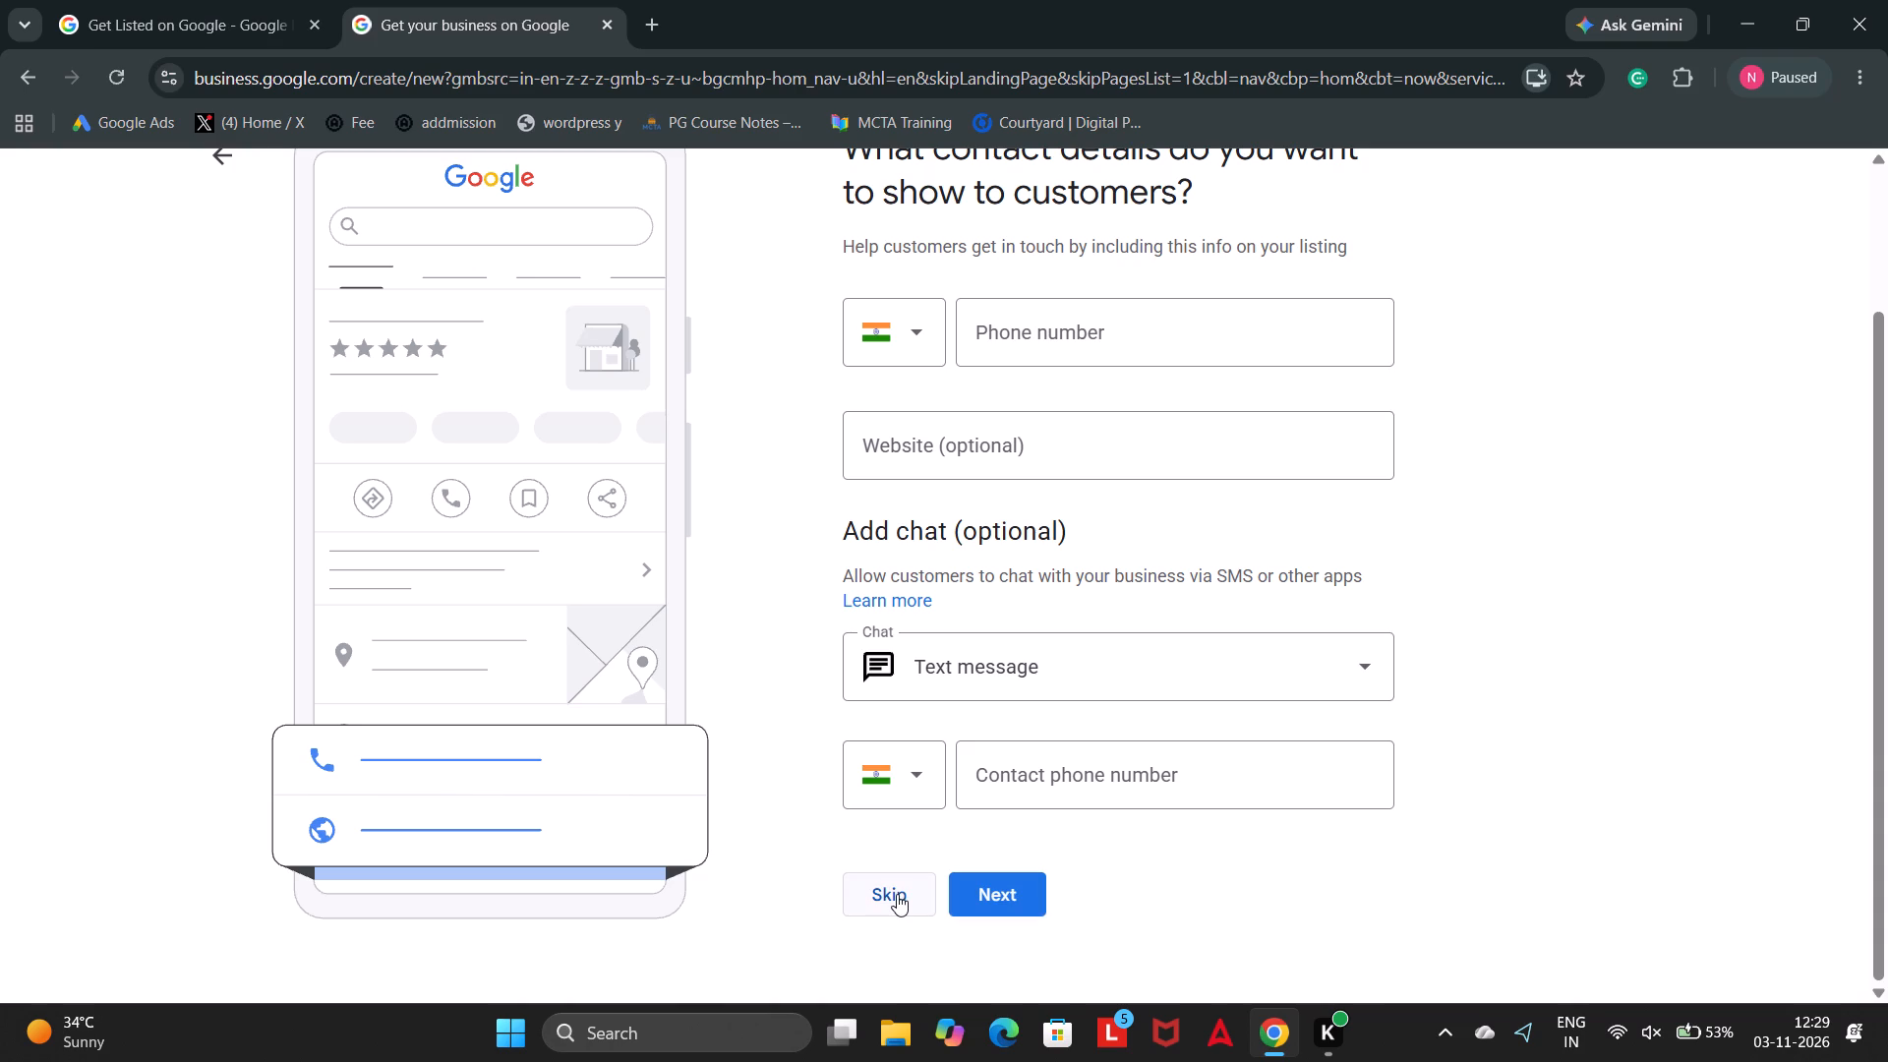
{"action": "scroll", "coordinate": [1026, 698], "scroll_direction": "up", "scroll_amount": 3}
{"action": "scroll", "coordinate": [1026, 698], "scroll_direction": "down", "scroll_amount": 4}
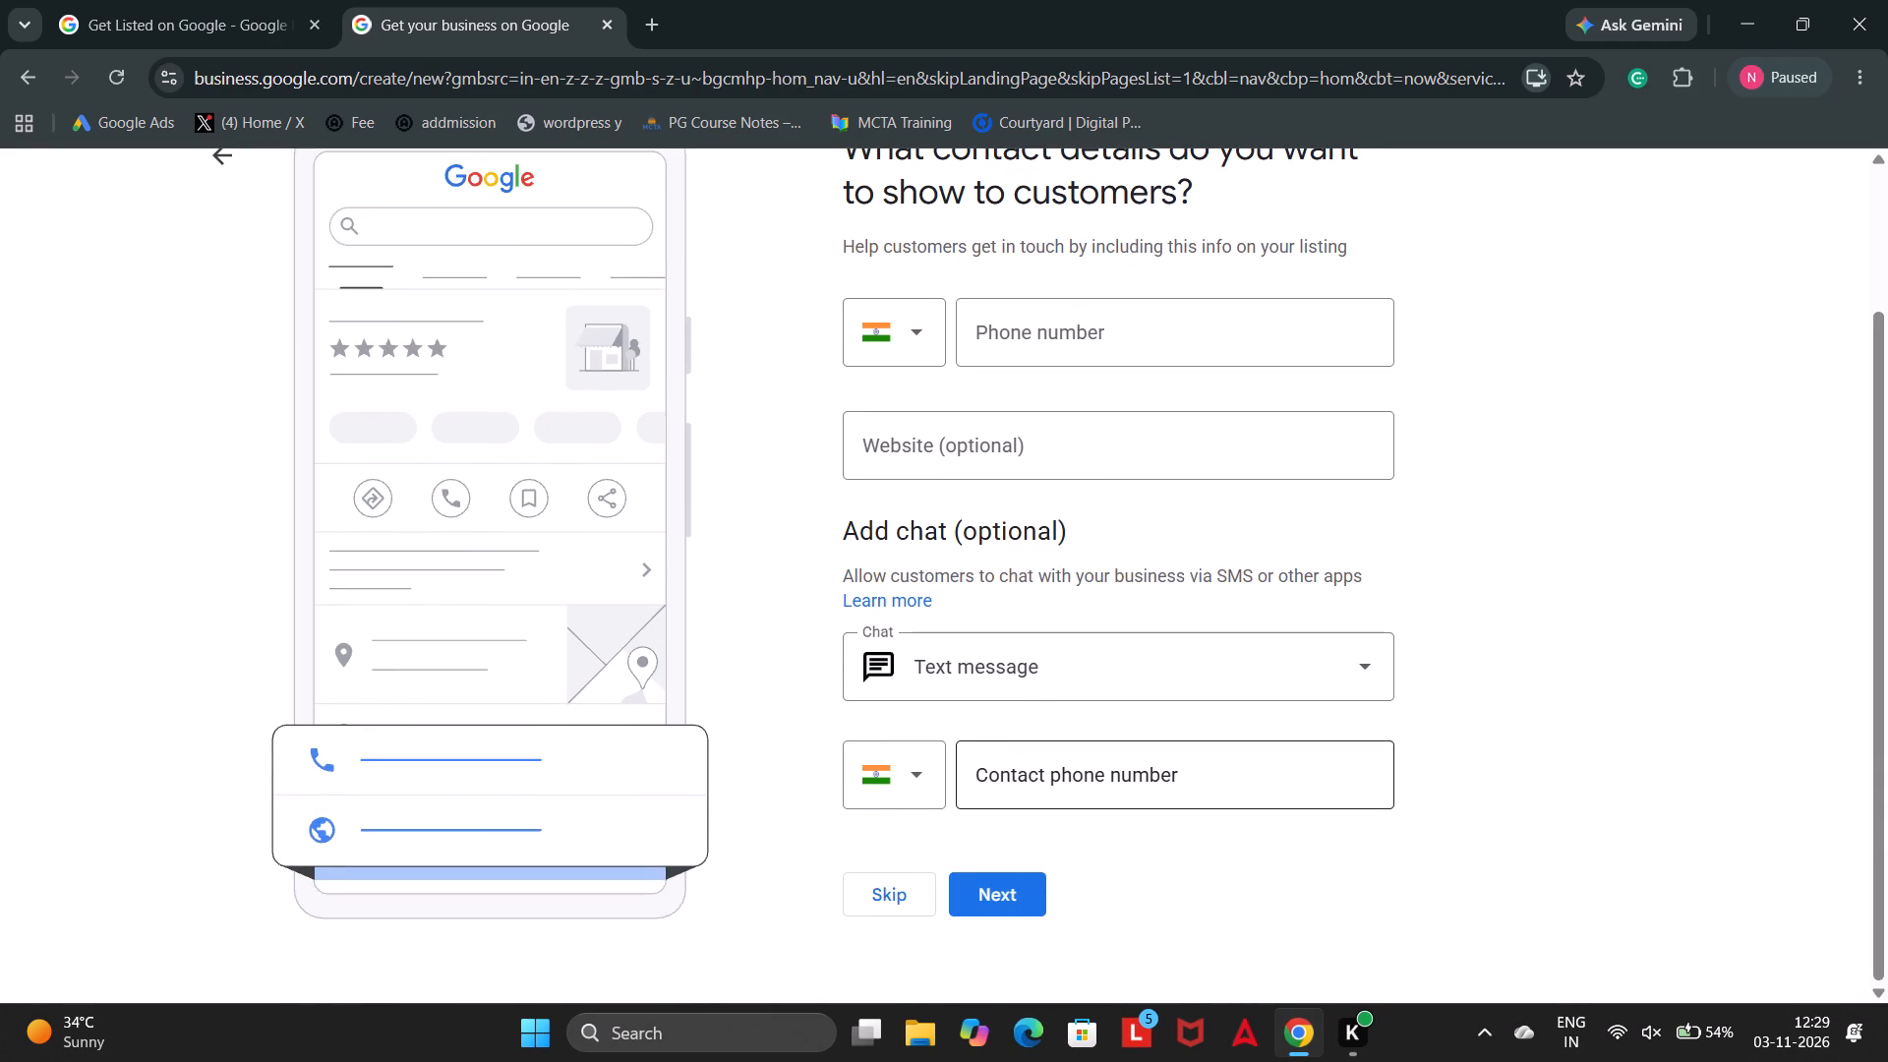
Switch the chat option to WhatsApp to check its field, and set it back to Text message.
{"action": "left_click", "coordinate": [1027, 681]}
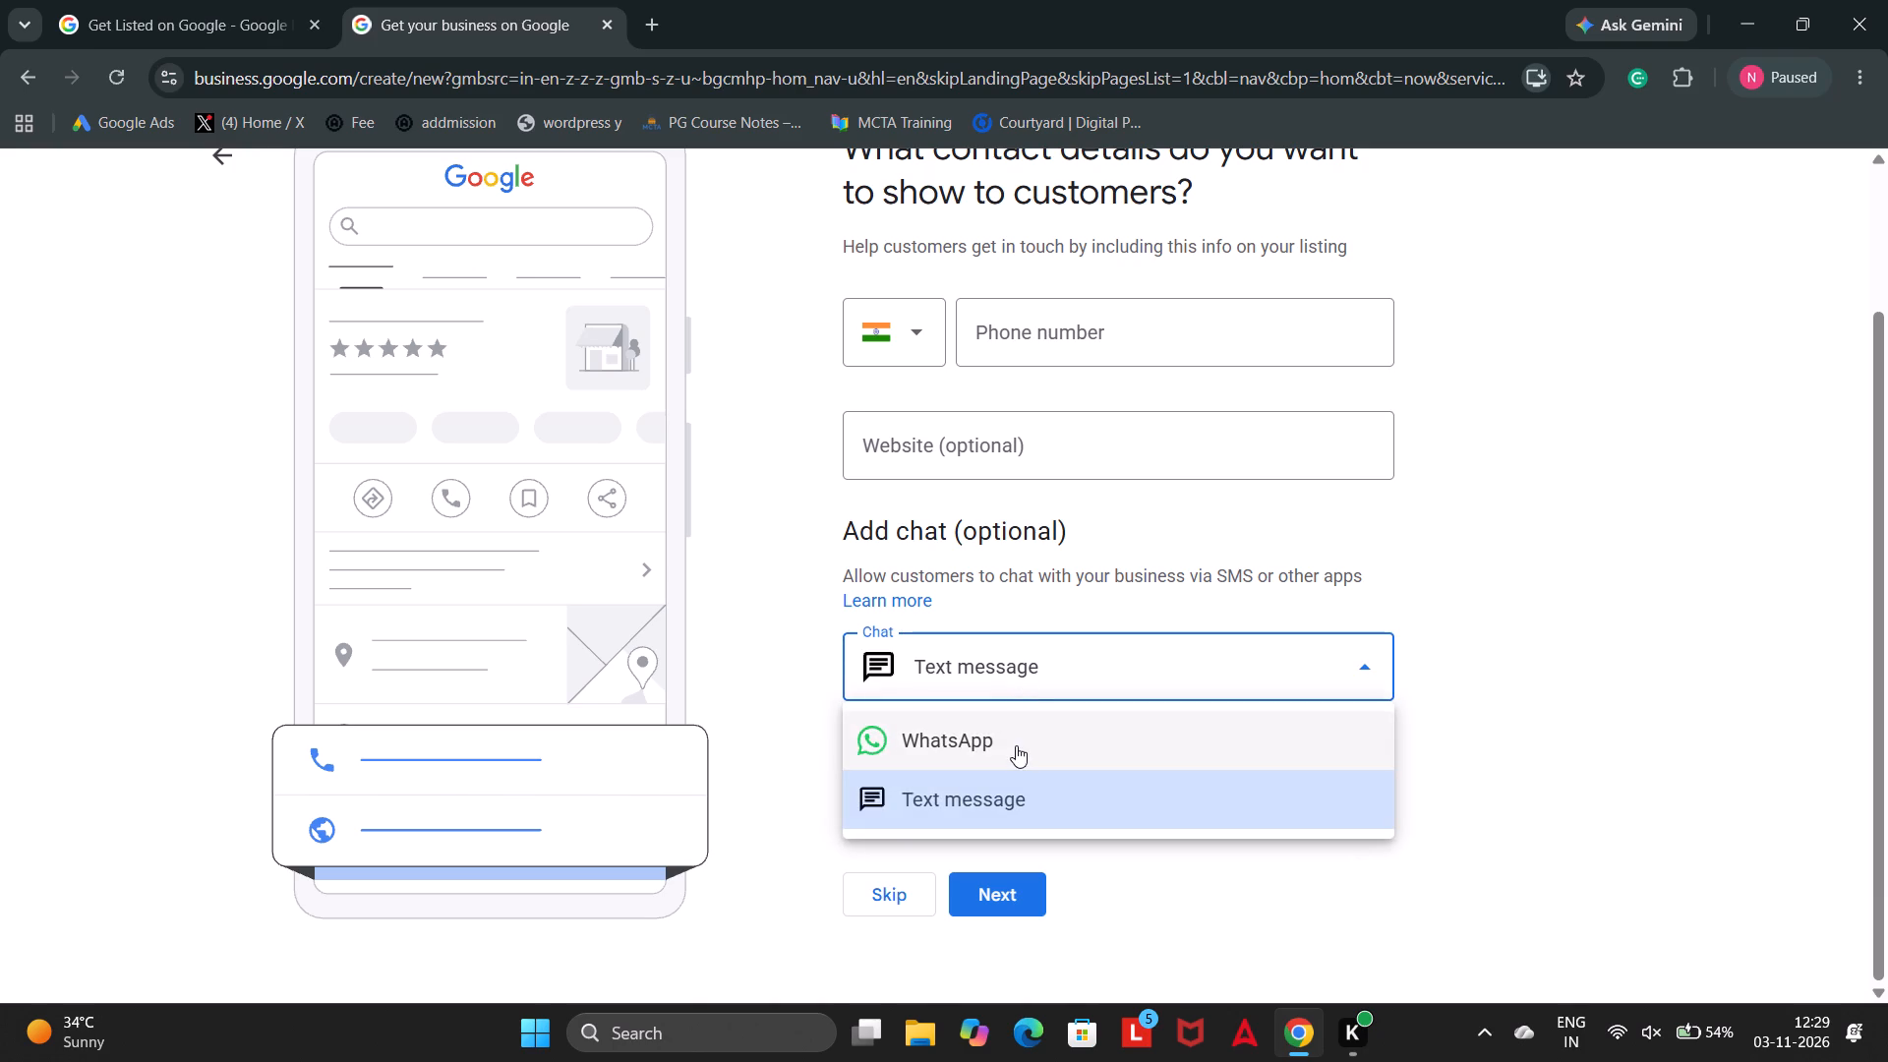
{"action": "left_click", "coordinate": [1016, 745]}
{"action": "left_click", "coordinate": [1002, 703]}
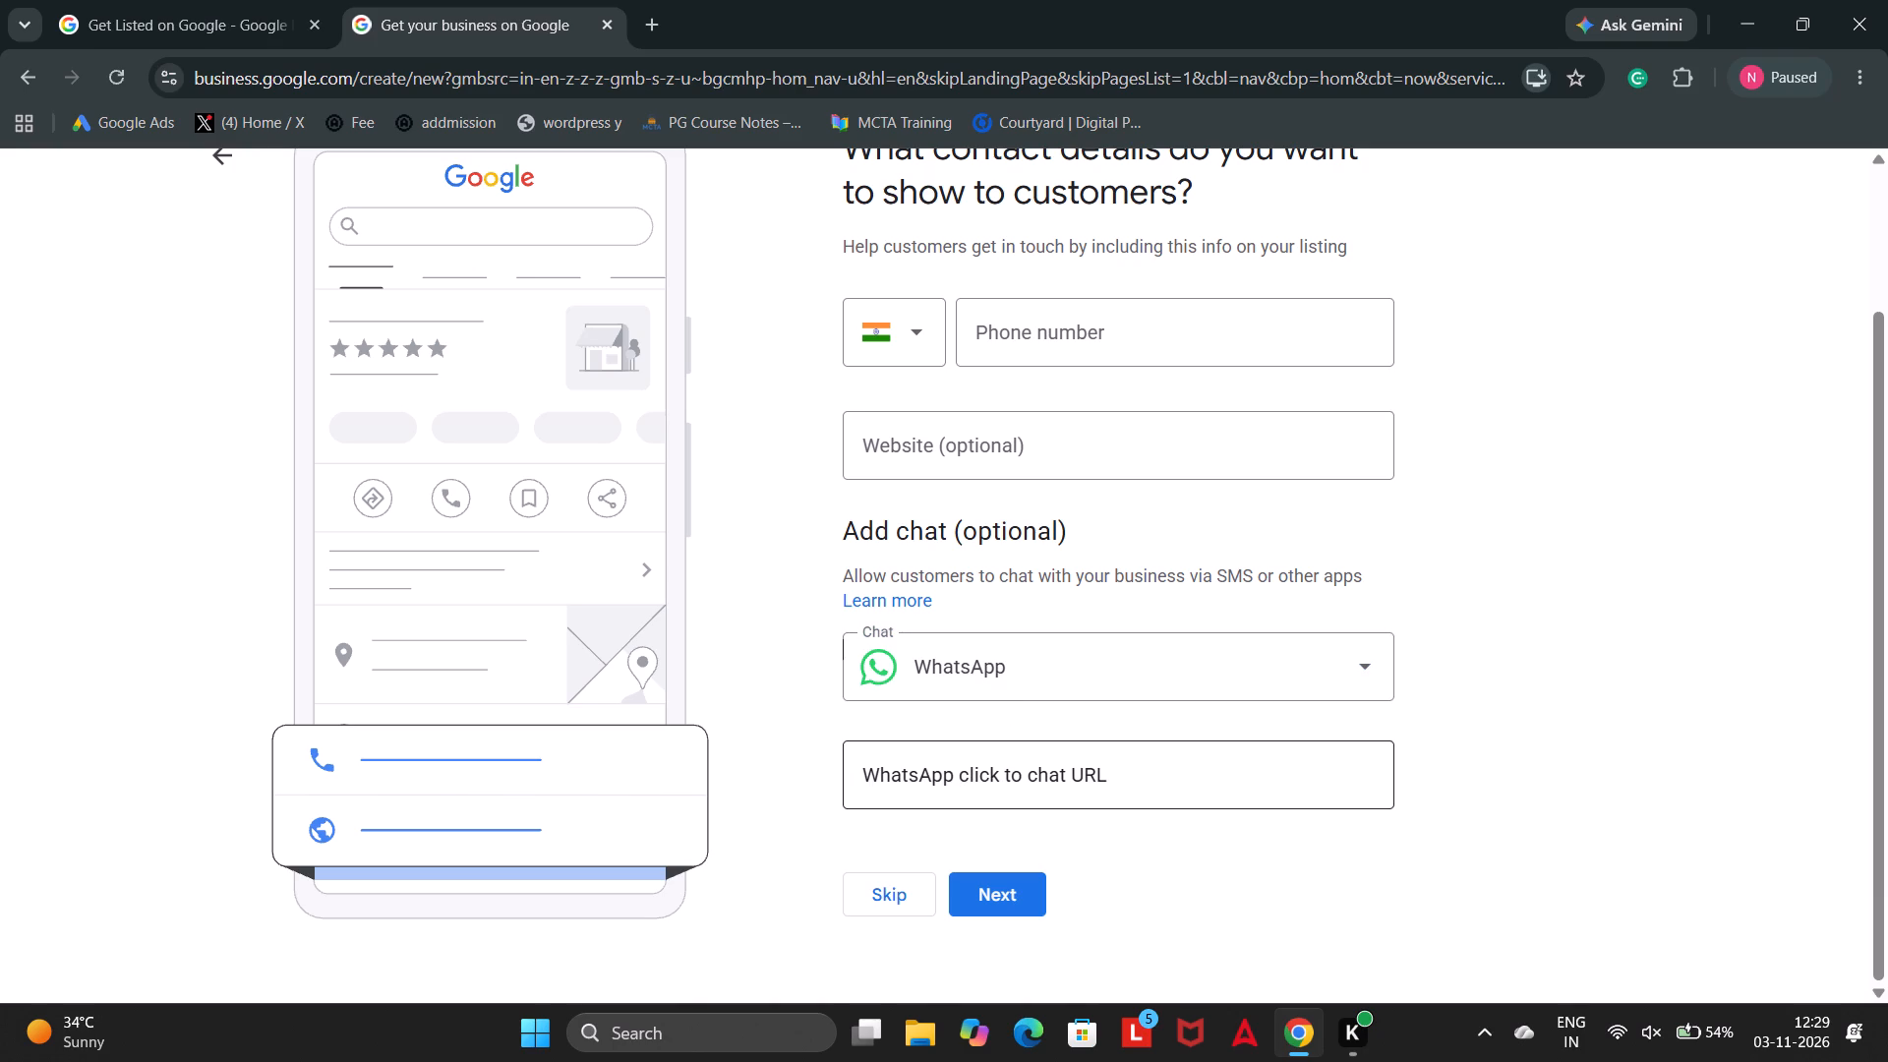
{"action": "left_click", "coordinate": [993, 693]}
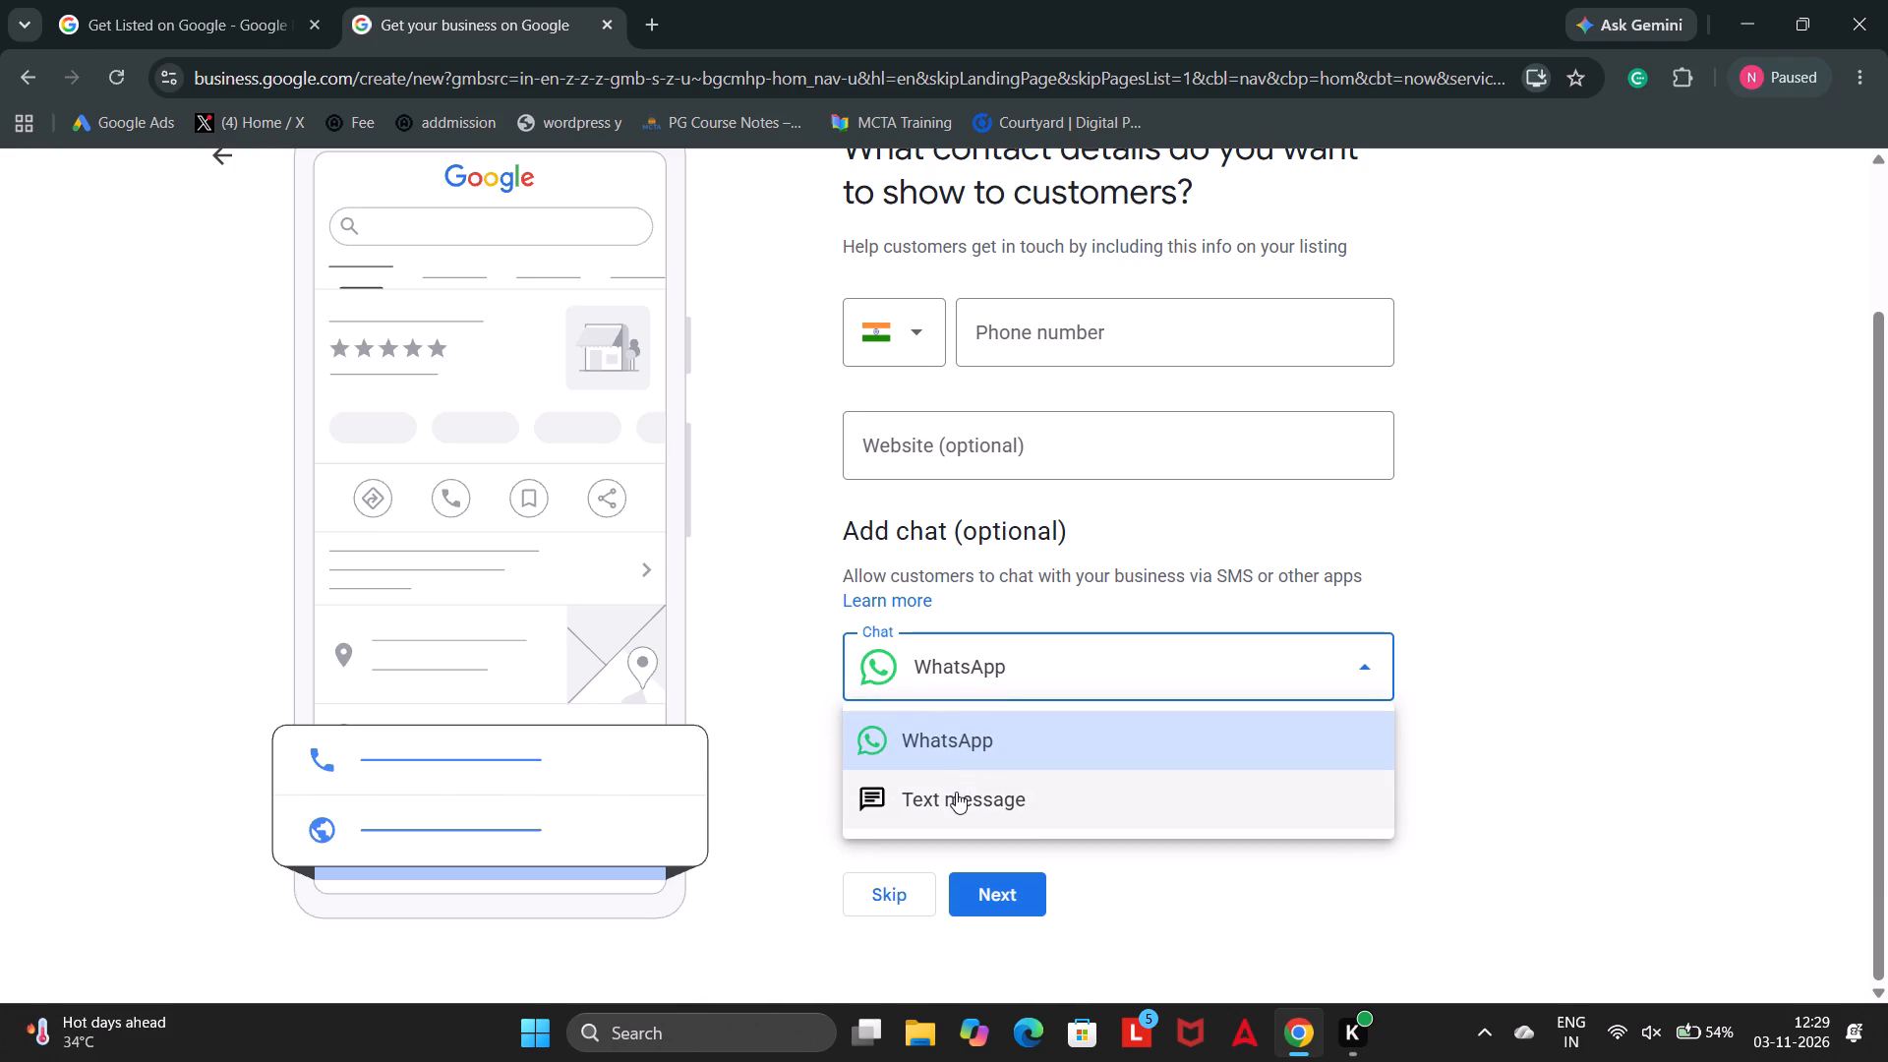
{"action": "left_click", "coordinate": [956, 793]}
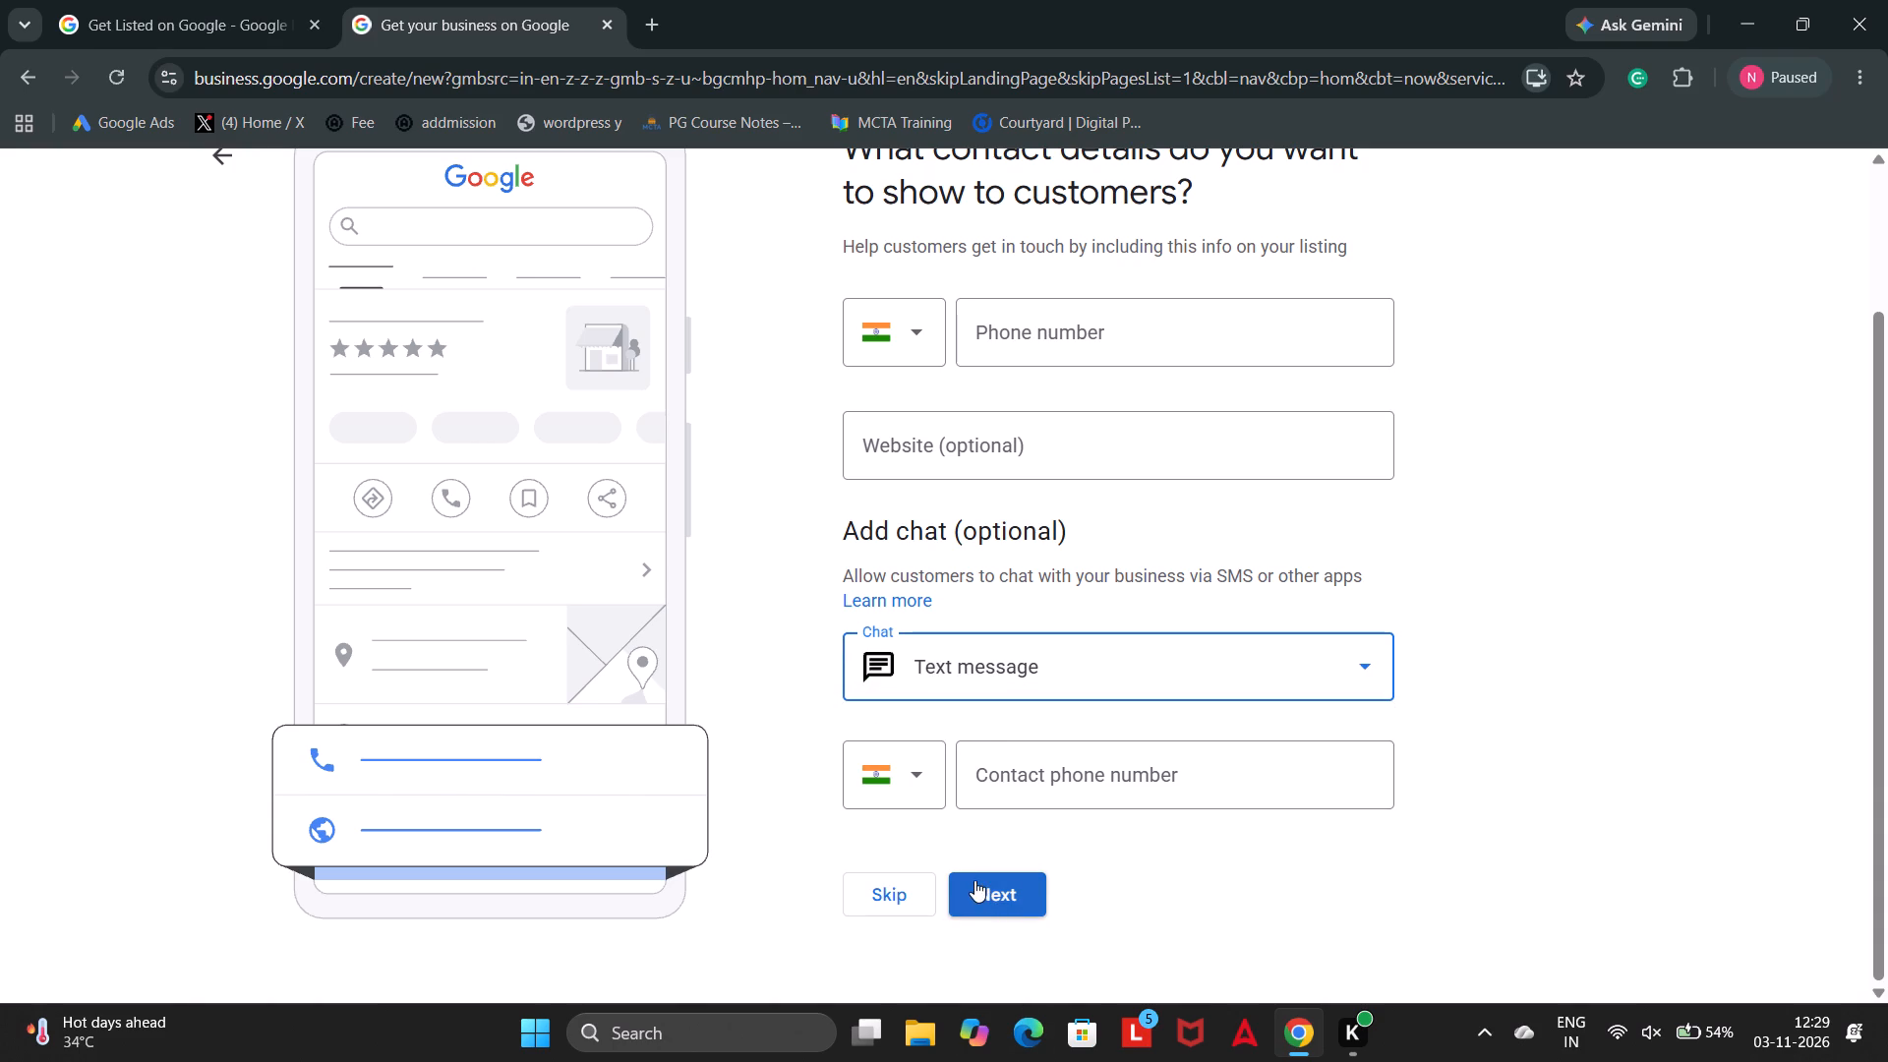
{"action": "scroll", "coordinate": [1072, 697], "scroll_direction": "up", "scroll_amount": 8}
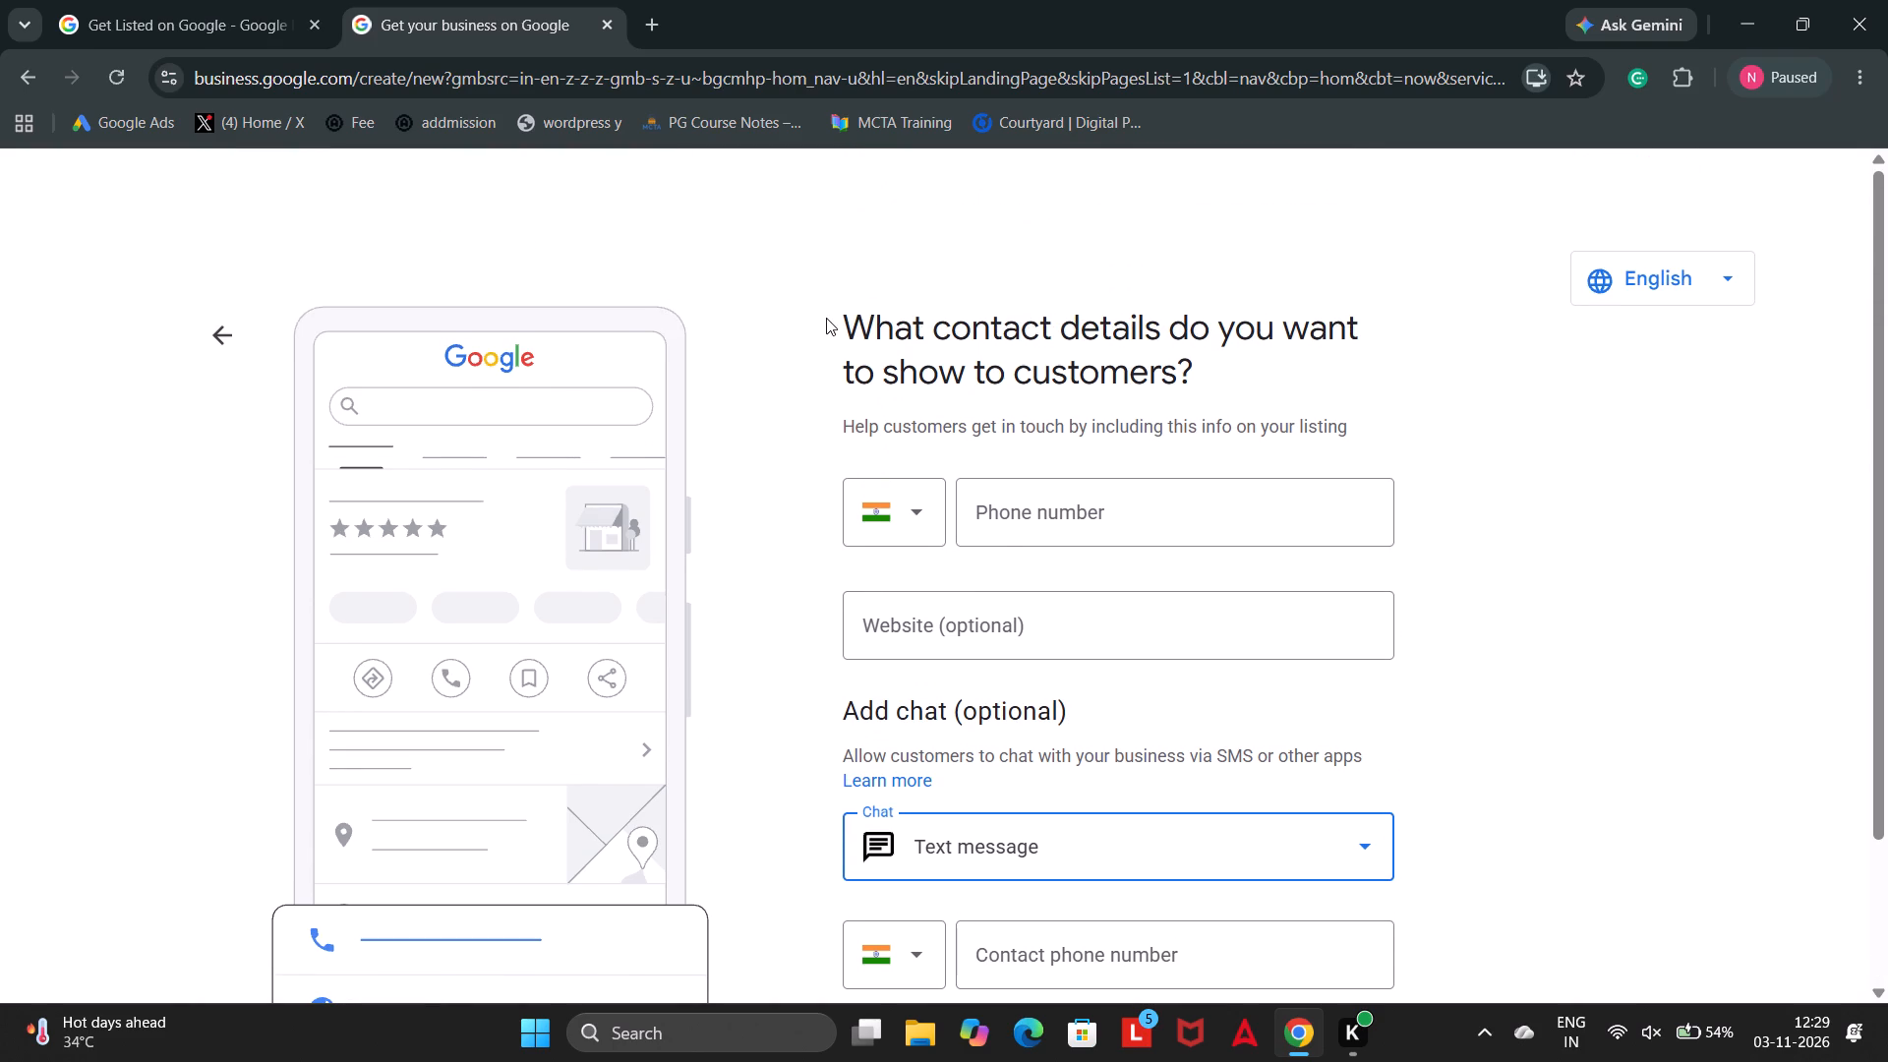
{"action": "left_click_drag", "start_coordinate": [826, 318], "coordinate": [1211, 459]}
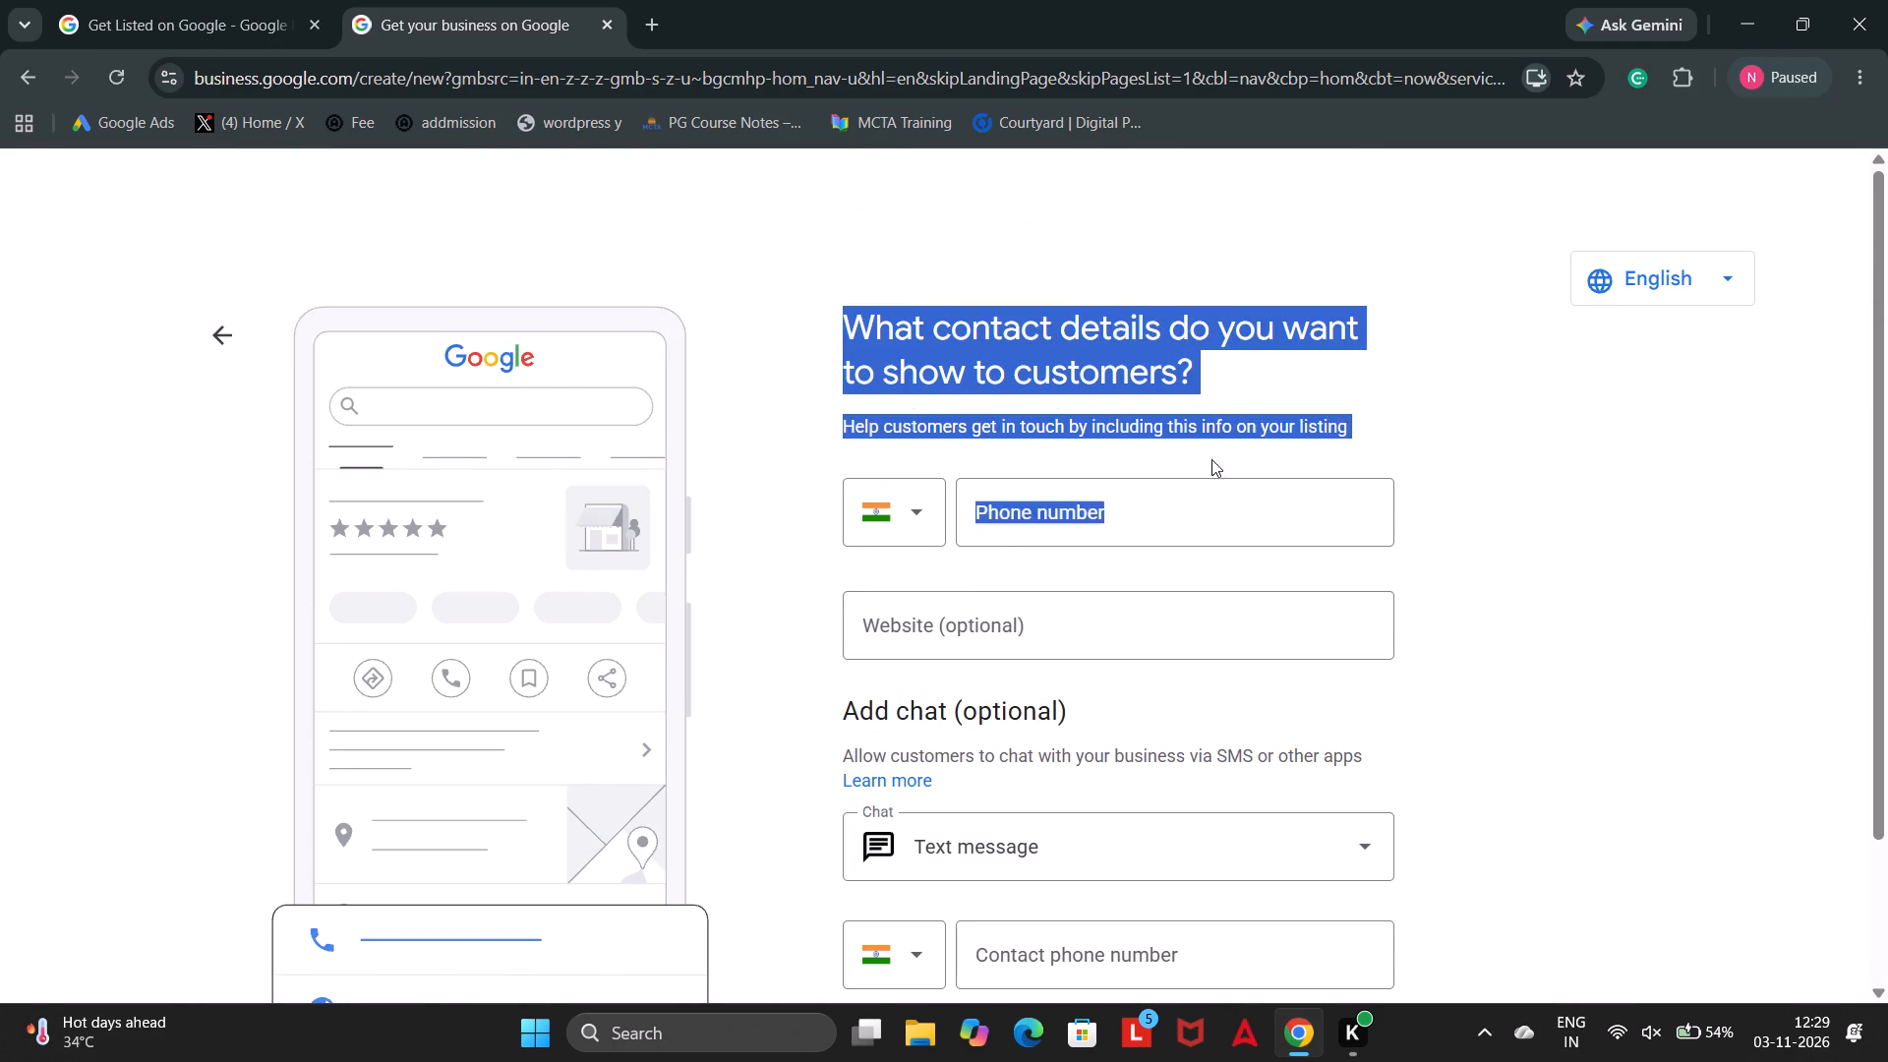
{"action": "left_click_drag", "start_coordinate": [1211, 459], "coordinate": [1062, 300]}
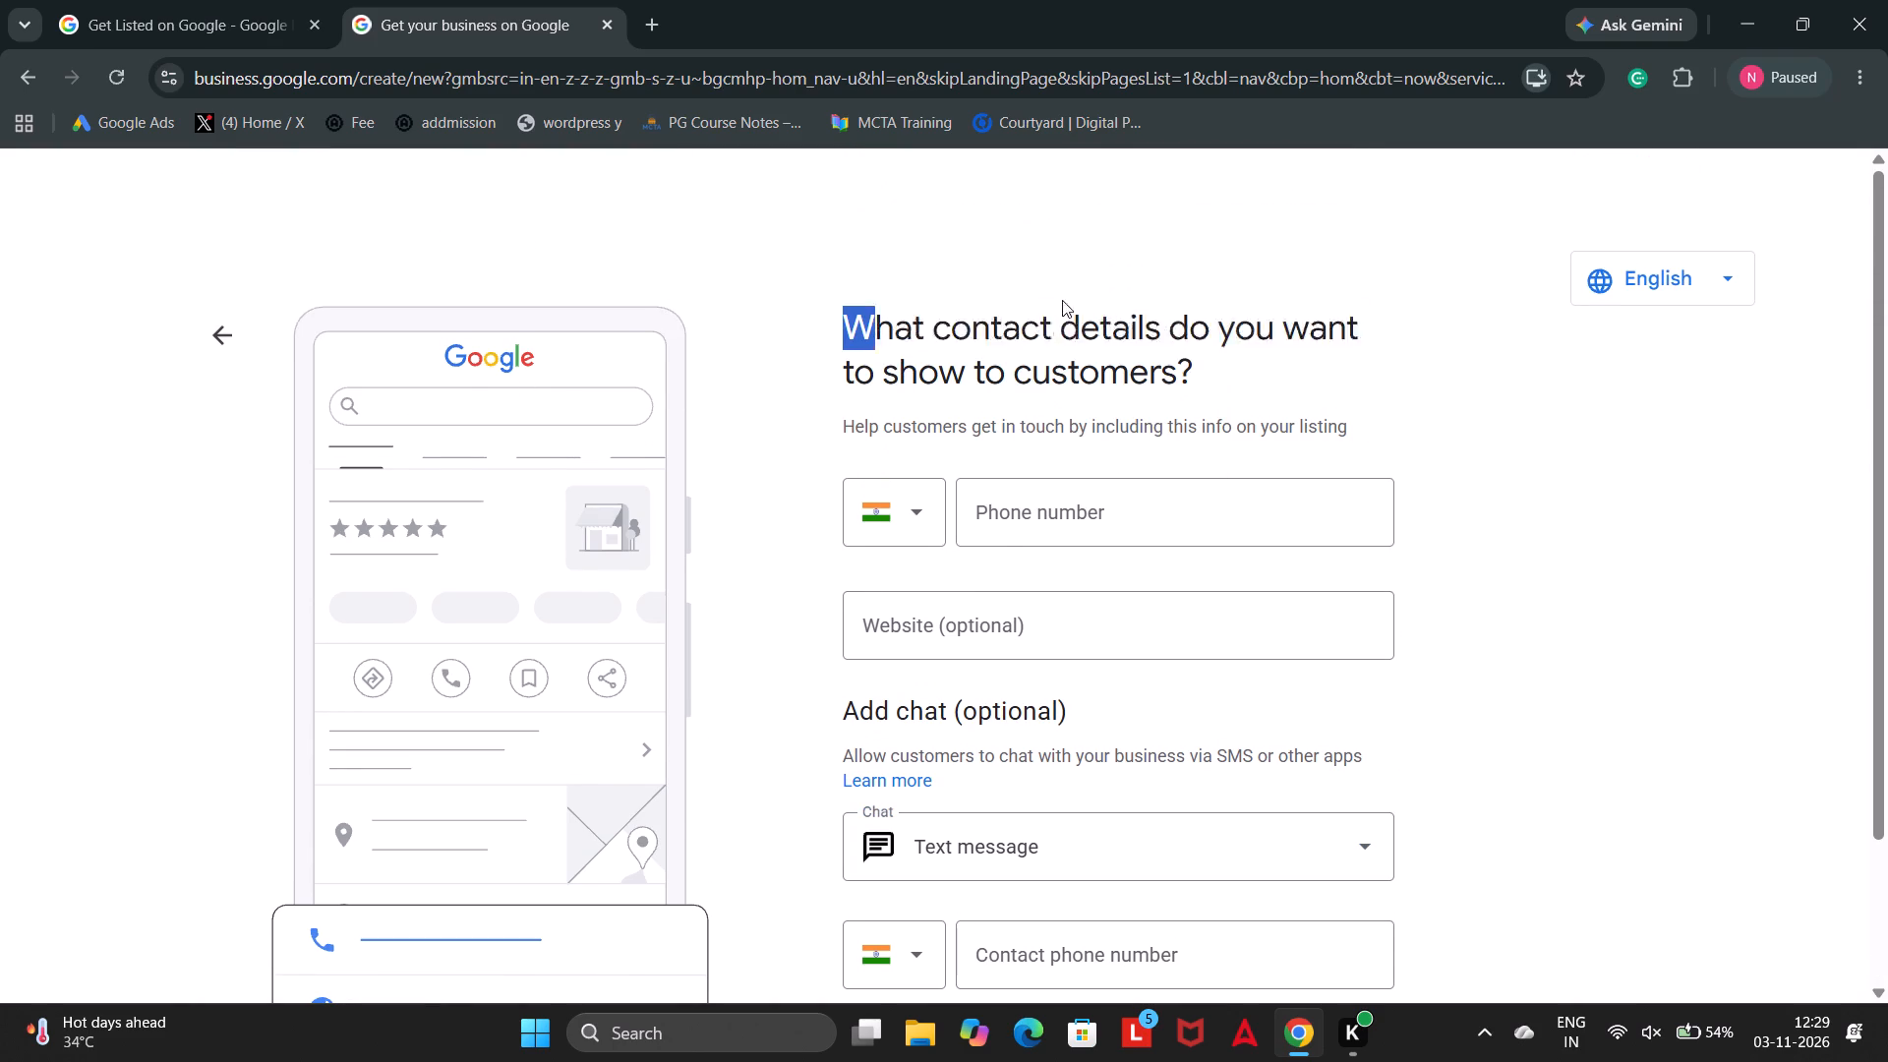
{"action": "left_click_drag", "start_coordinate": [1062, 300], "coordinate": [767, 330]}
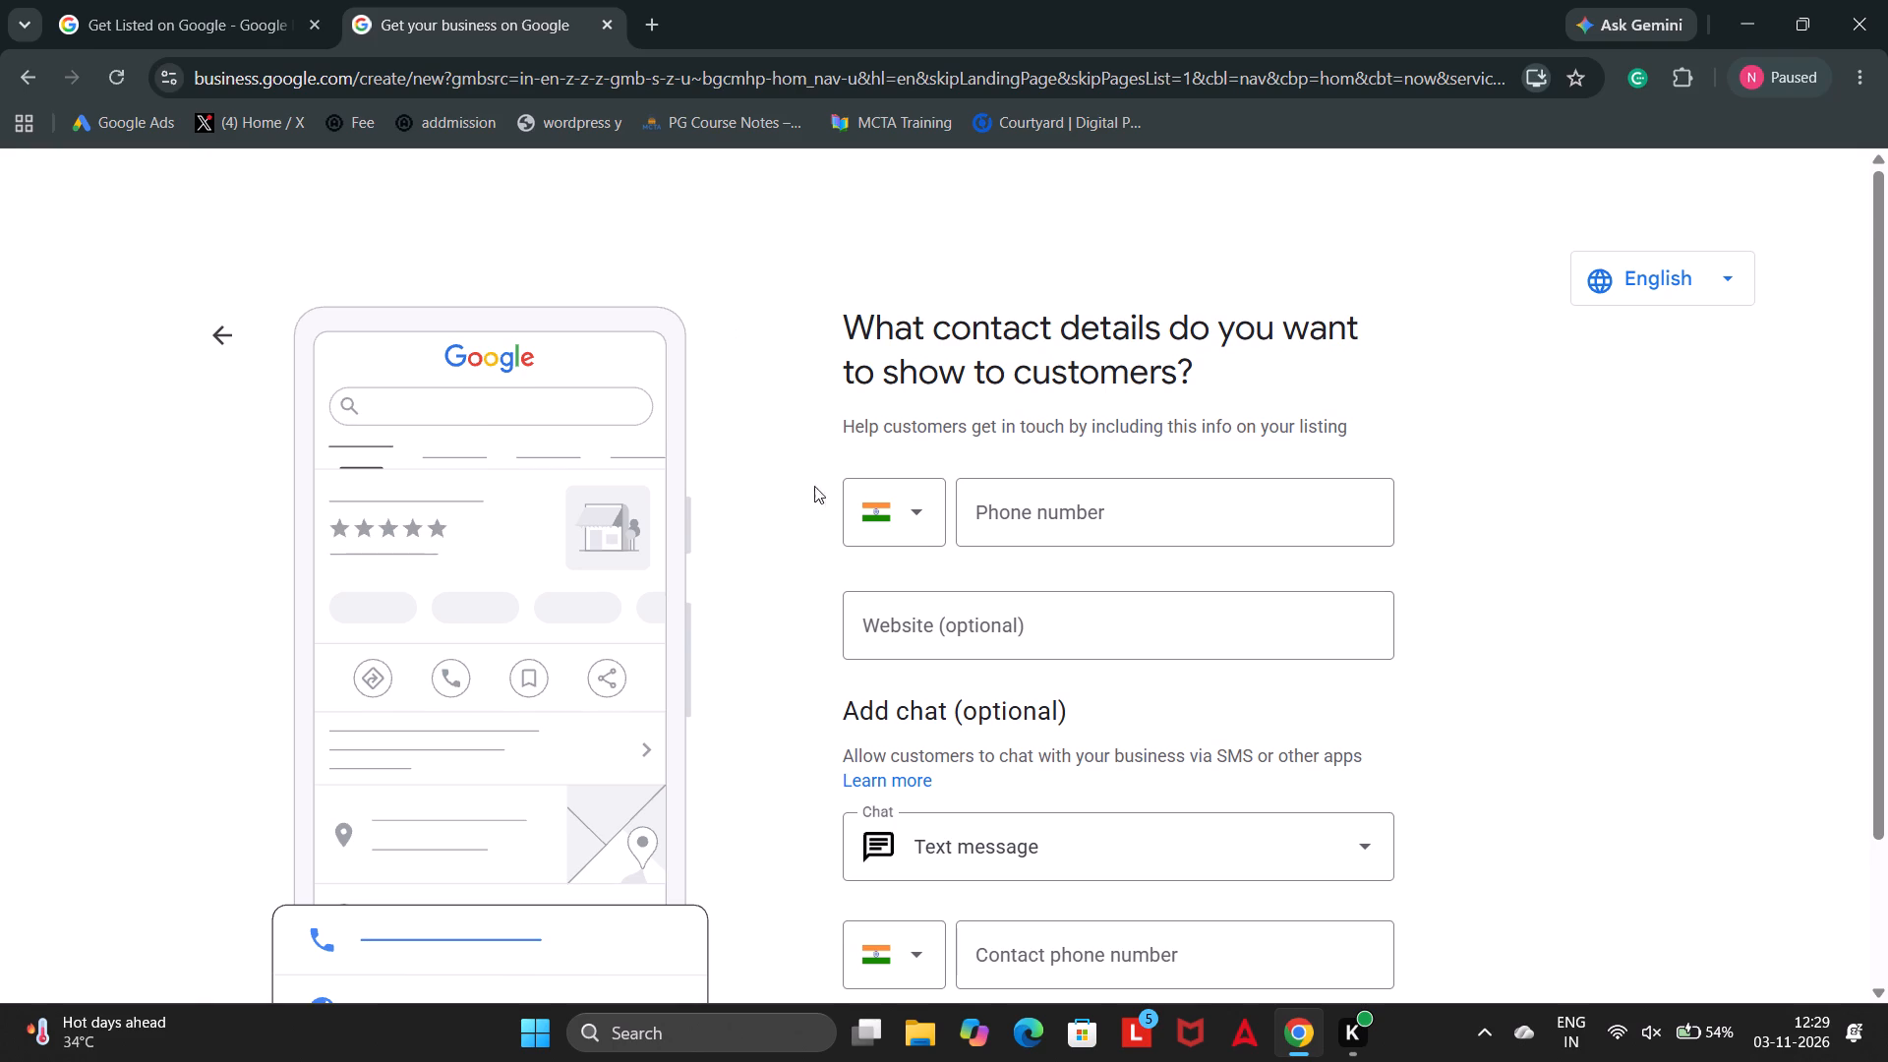
Continue past the contact details form with the phone, website and chat number fields left blank.
{"action": "scroll", "coordinate": [831, 544], "scroll_direction": "down", "scroll_amount": 6}
{"action": "left_click", "coordinate": [994, 909]}
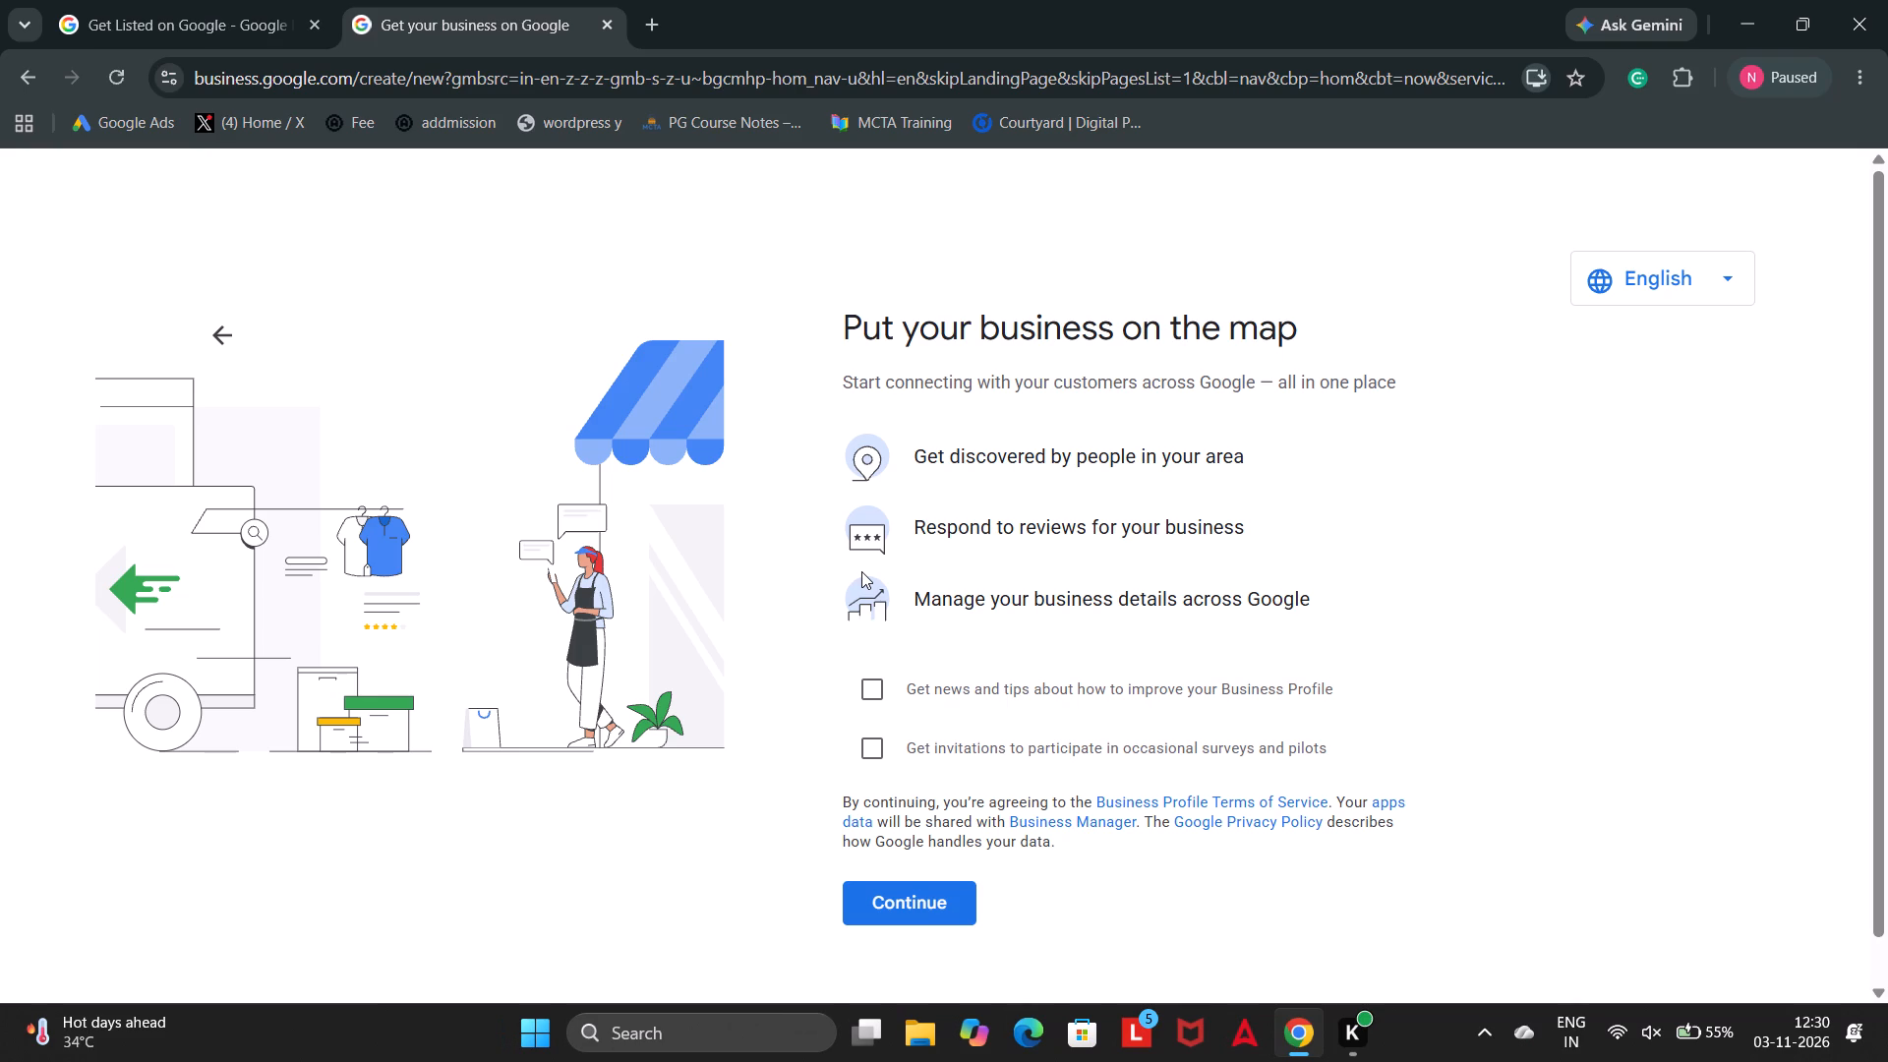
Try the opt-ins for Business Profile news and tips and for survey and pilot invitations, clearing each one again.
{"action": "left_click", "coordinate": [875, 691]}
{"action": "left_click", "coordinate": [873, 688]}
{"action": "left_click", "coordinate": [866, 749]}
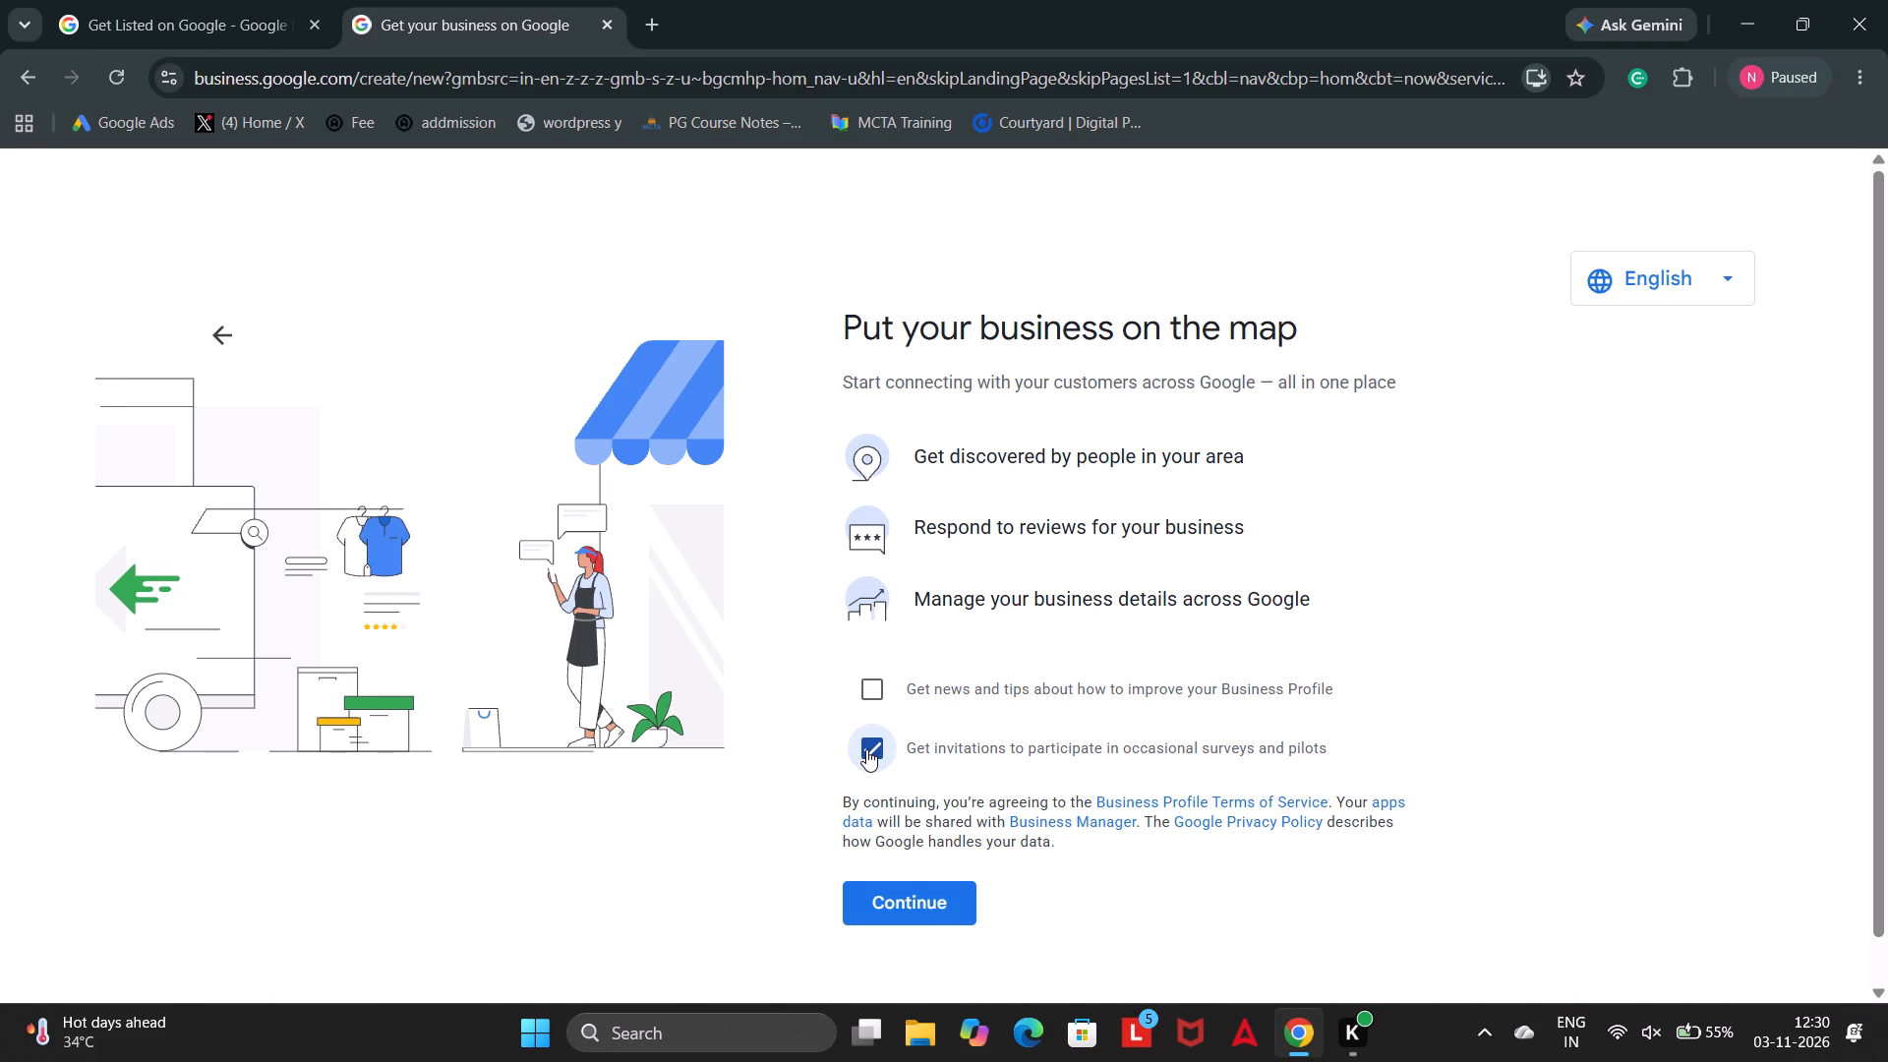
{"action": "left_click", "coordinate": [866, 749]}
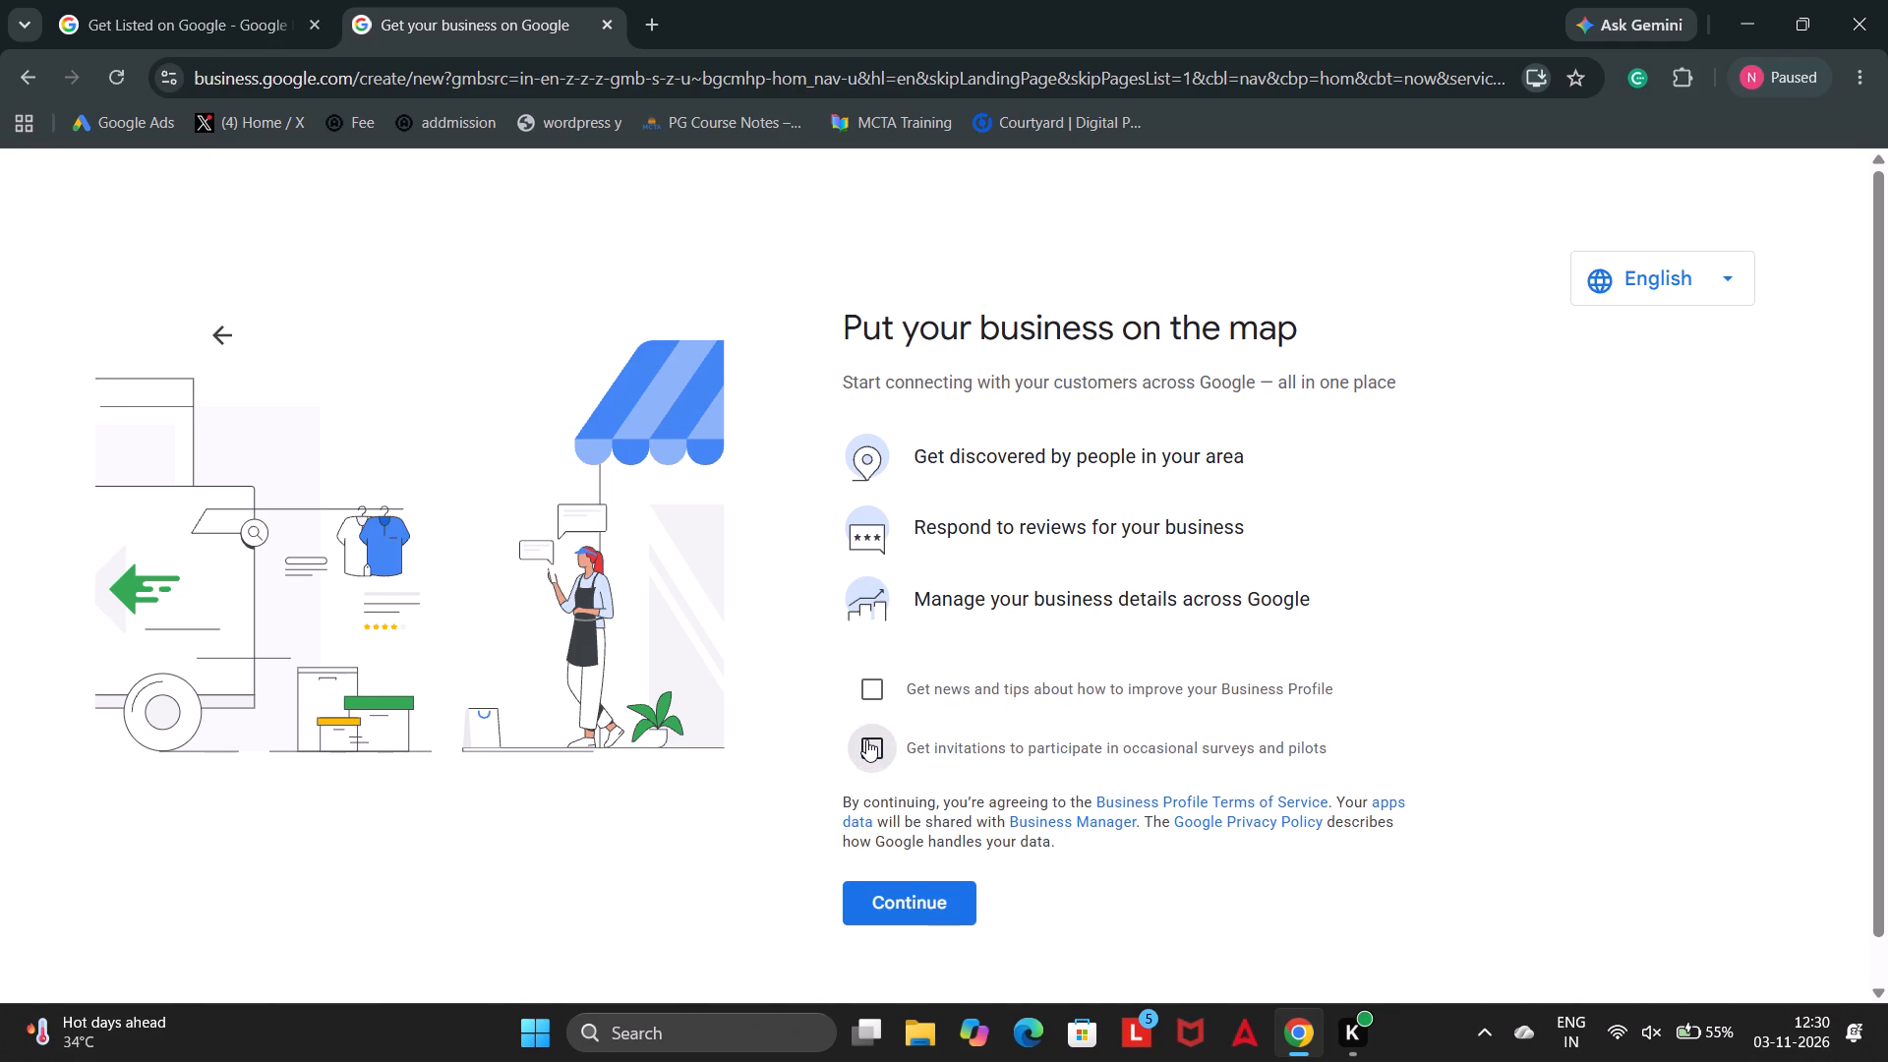
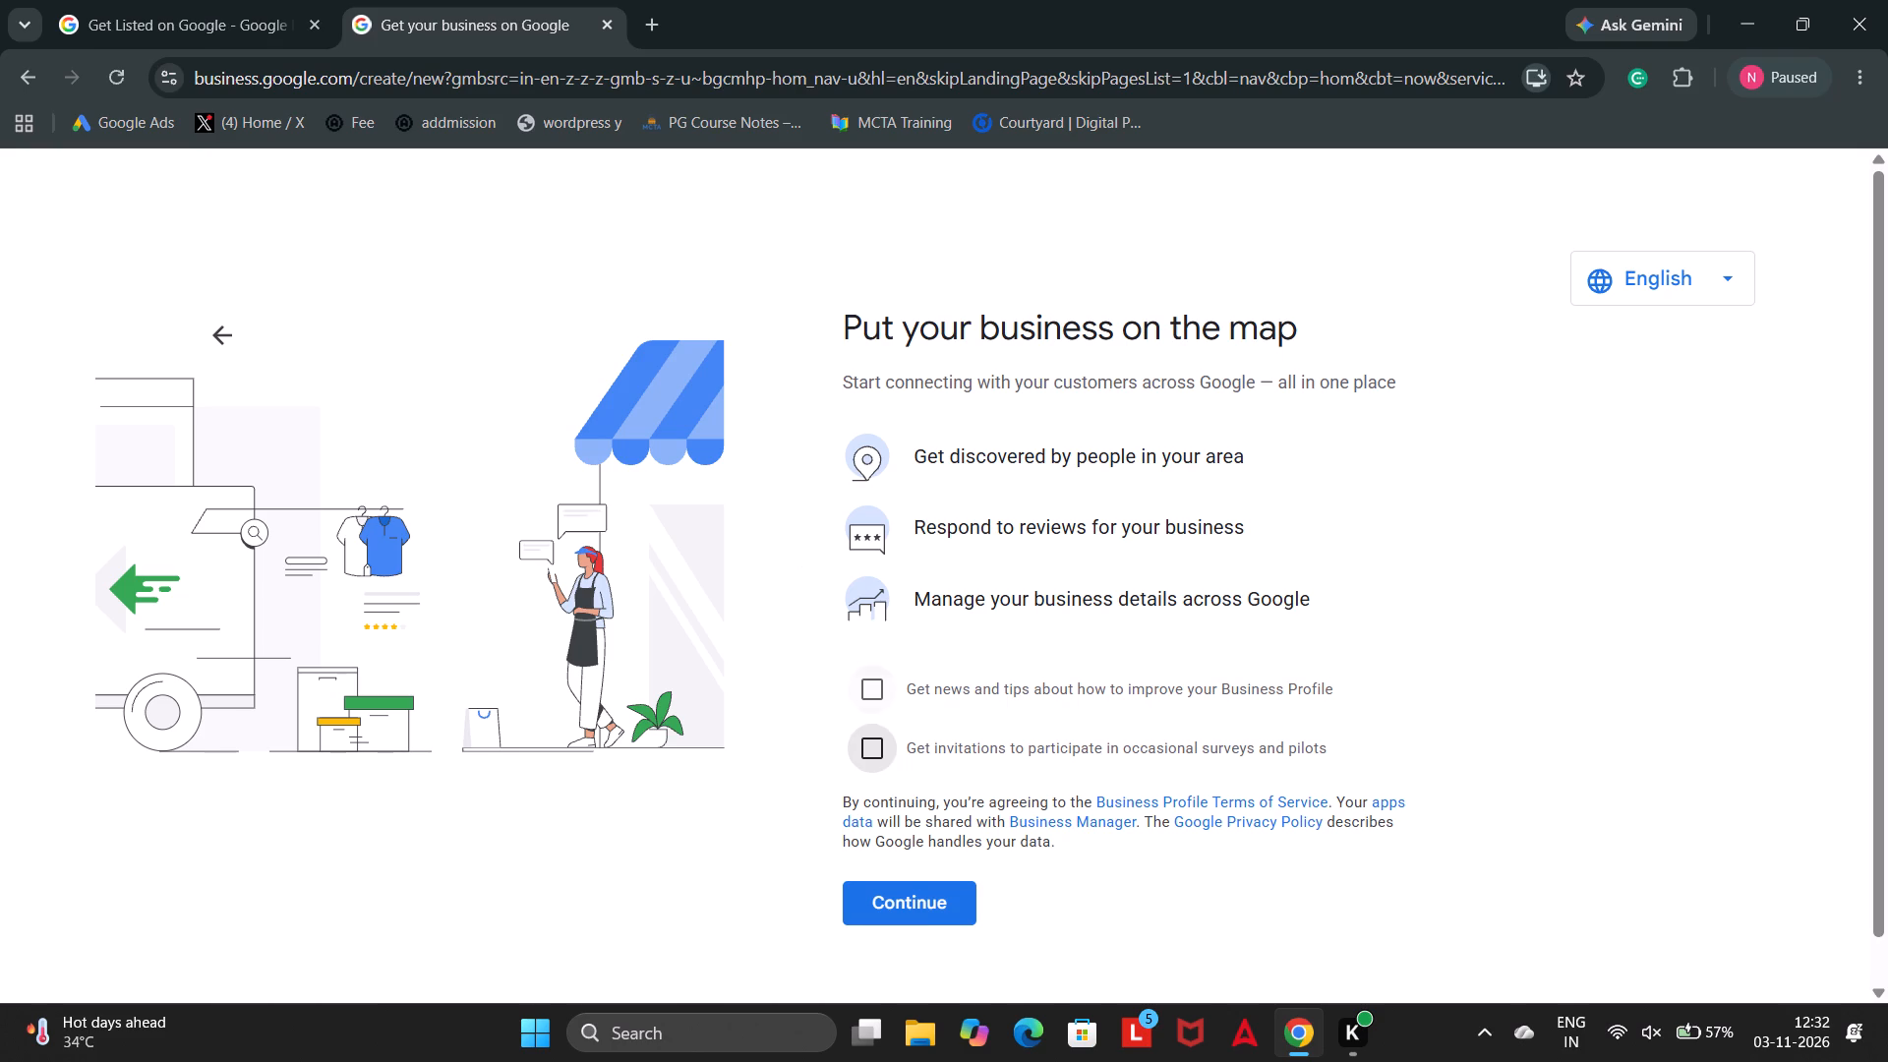
Accept the terms with both email opt-ins cleared and proceed past the verification page to the business hours.
{"action": "left_click", "coordinate": [924, 908]}
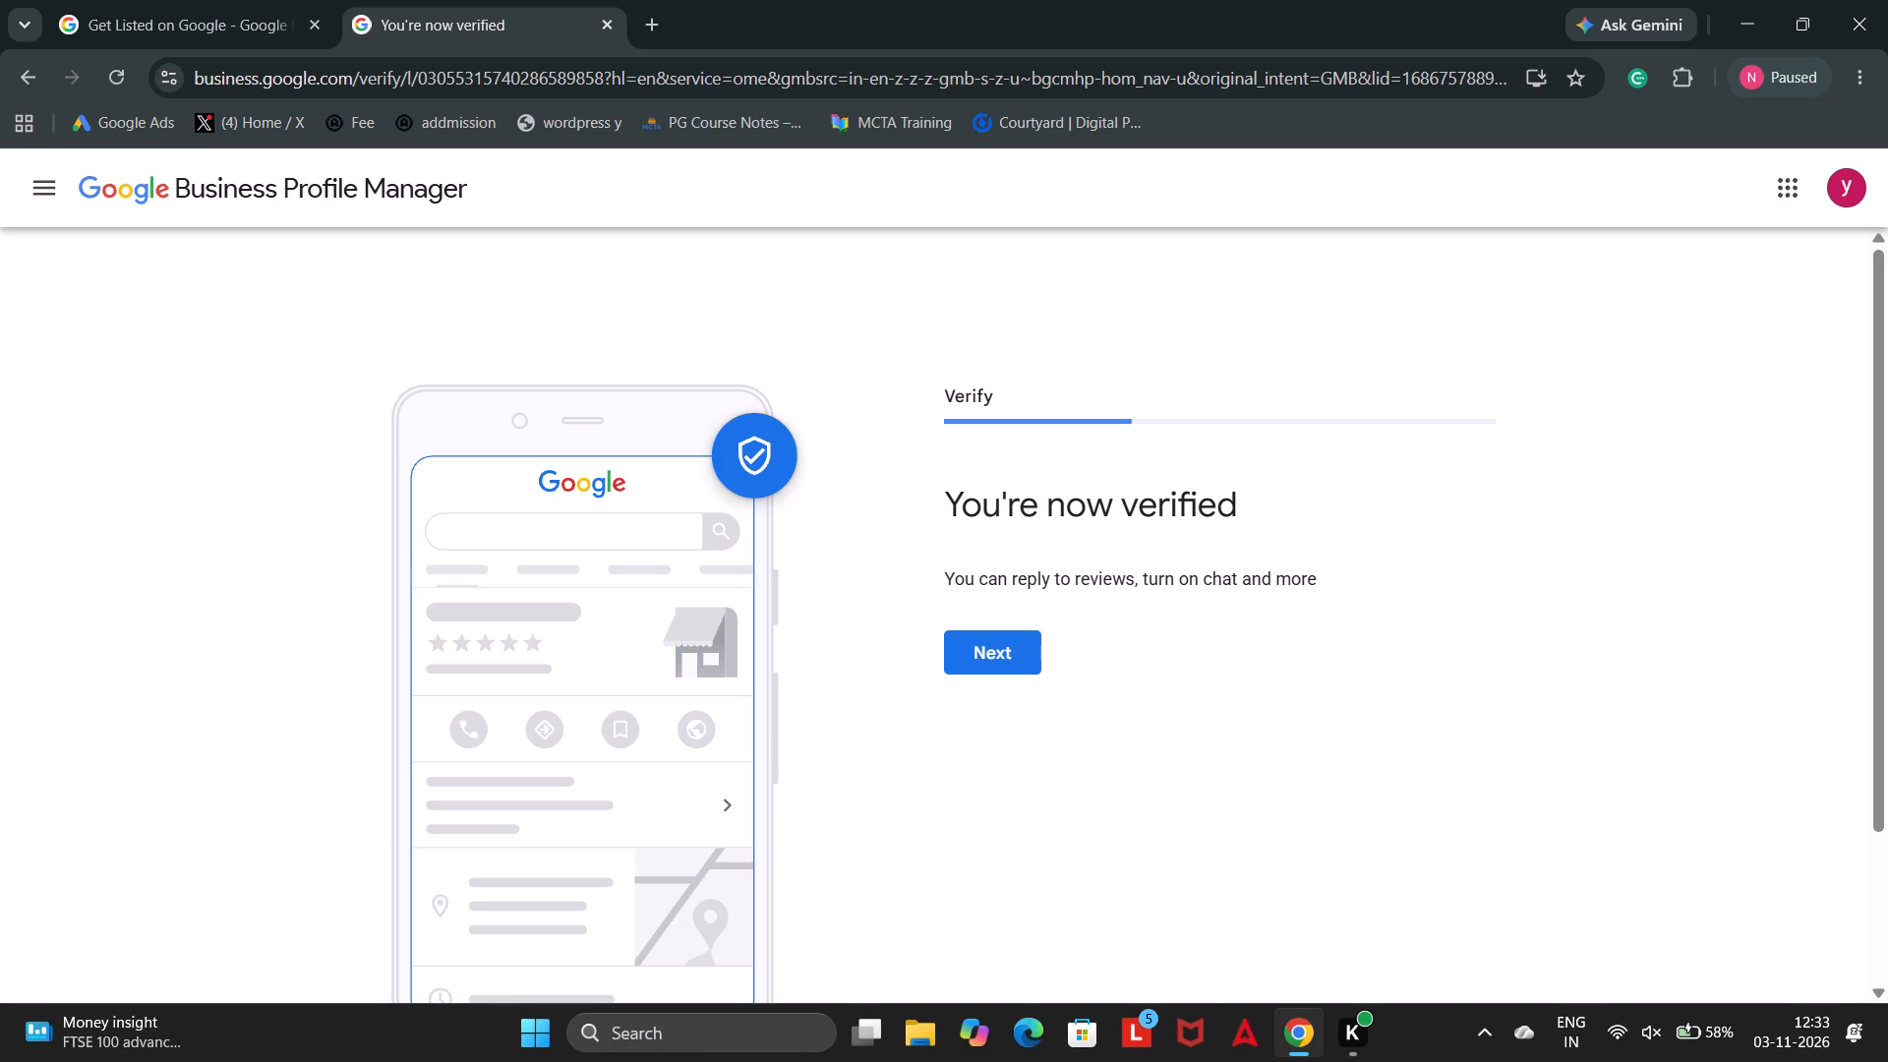
{"action": "left_click", "coordinate": [1013, 639]}
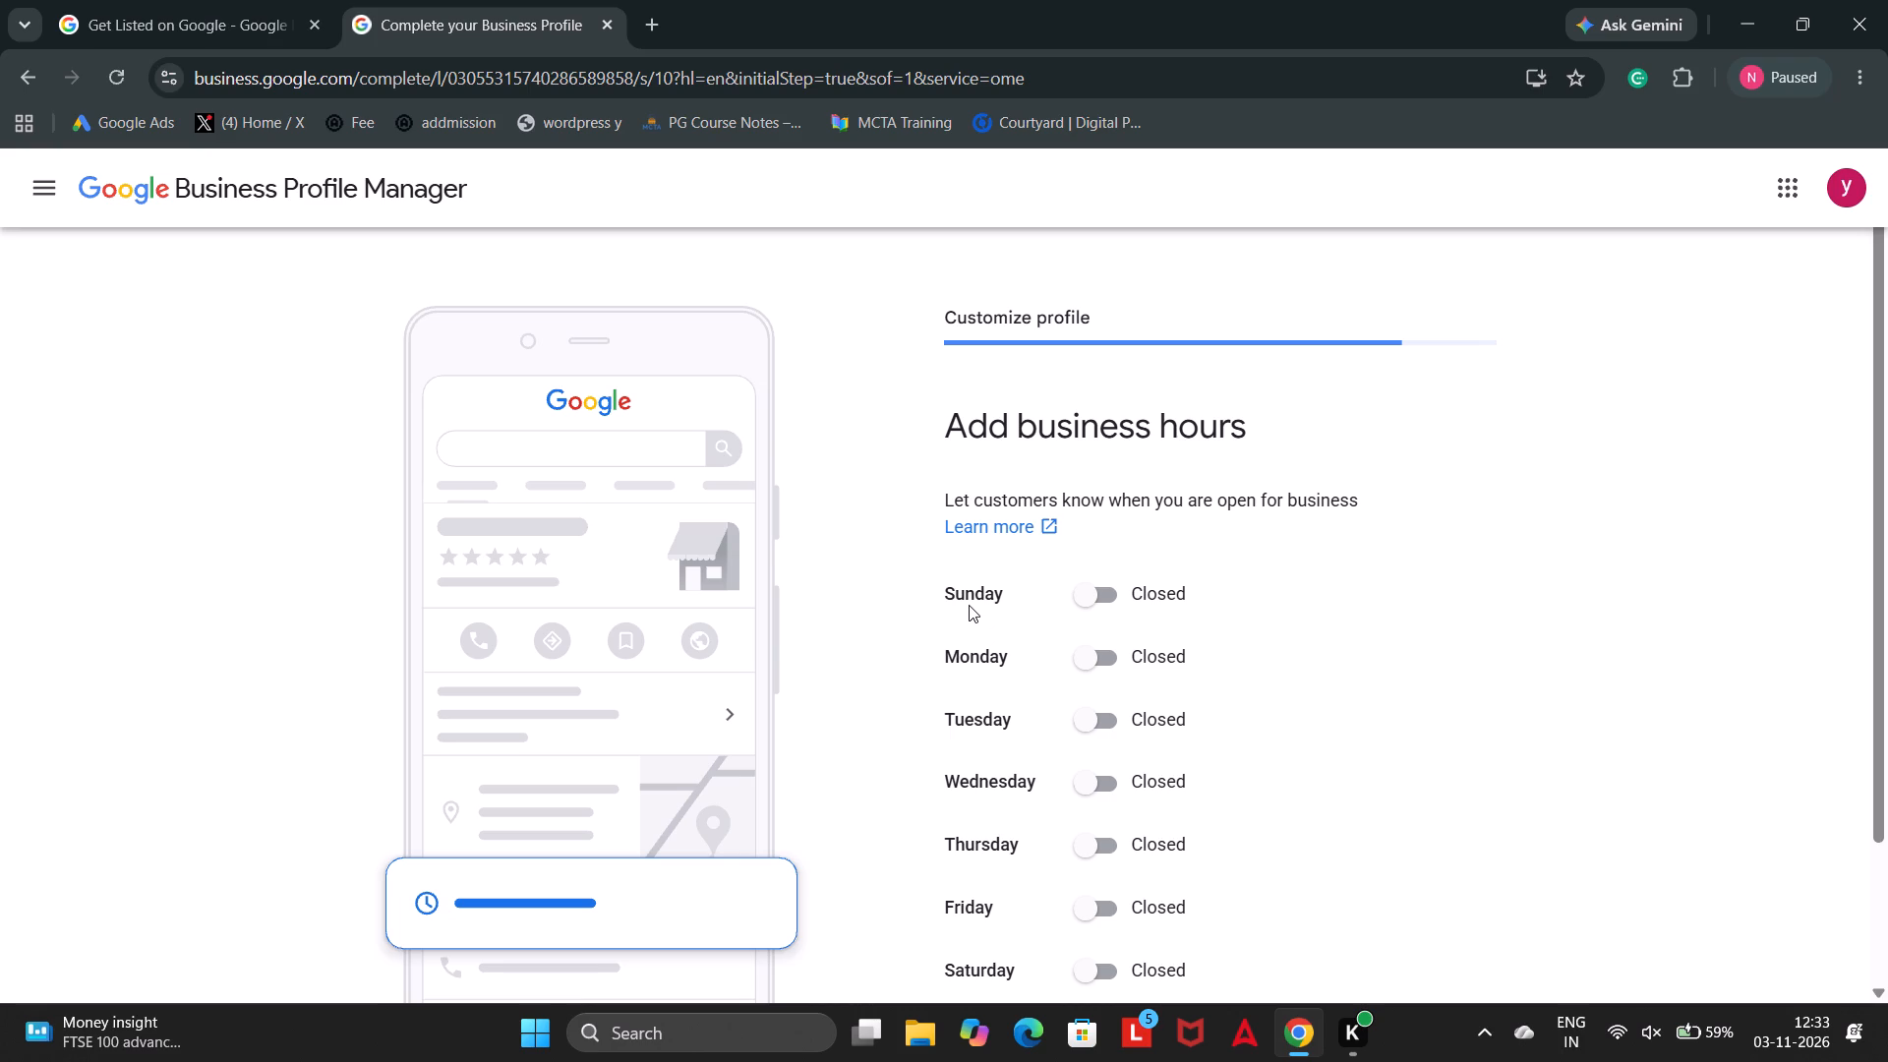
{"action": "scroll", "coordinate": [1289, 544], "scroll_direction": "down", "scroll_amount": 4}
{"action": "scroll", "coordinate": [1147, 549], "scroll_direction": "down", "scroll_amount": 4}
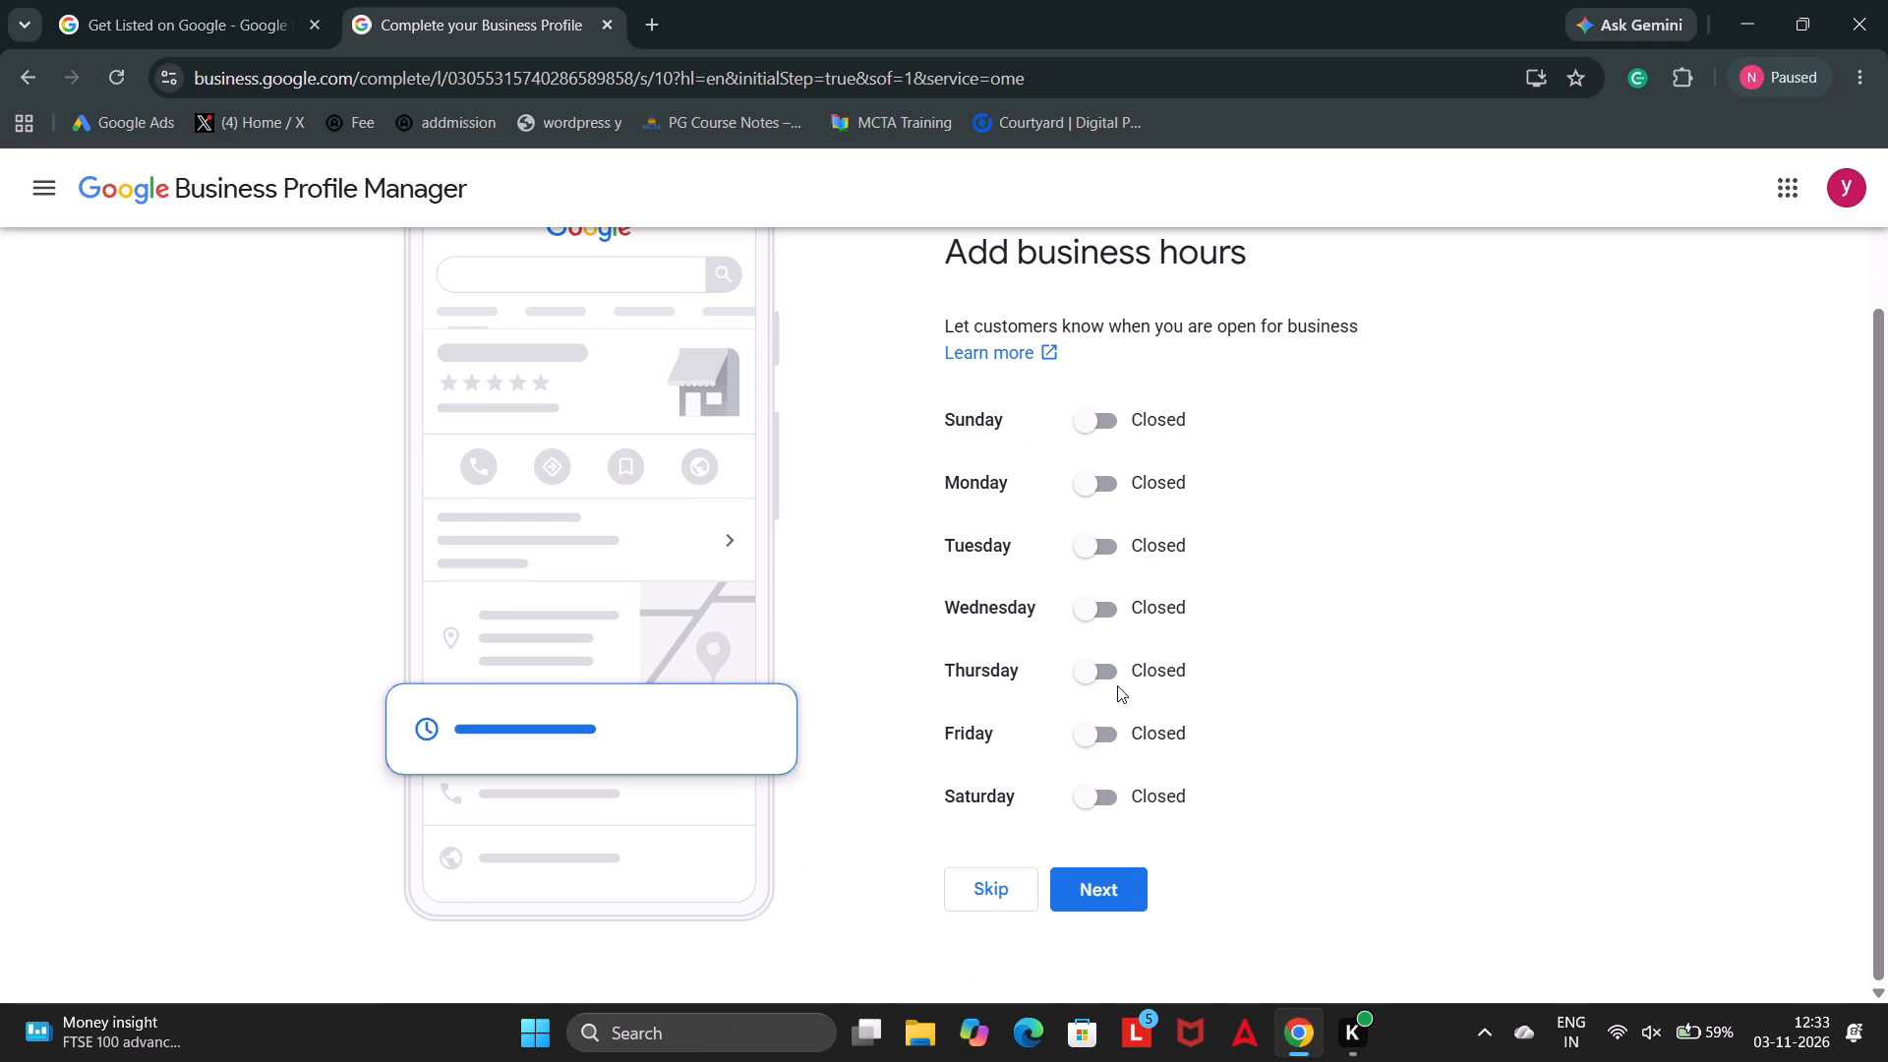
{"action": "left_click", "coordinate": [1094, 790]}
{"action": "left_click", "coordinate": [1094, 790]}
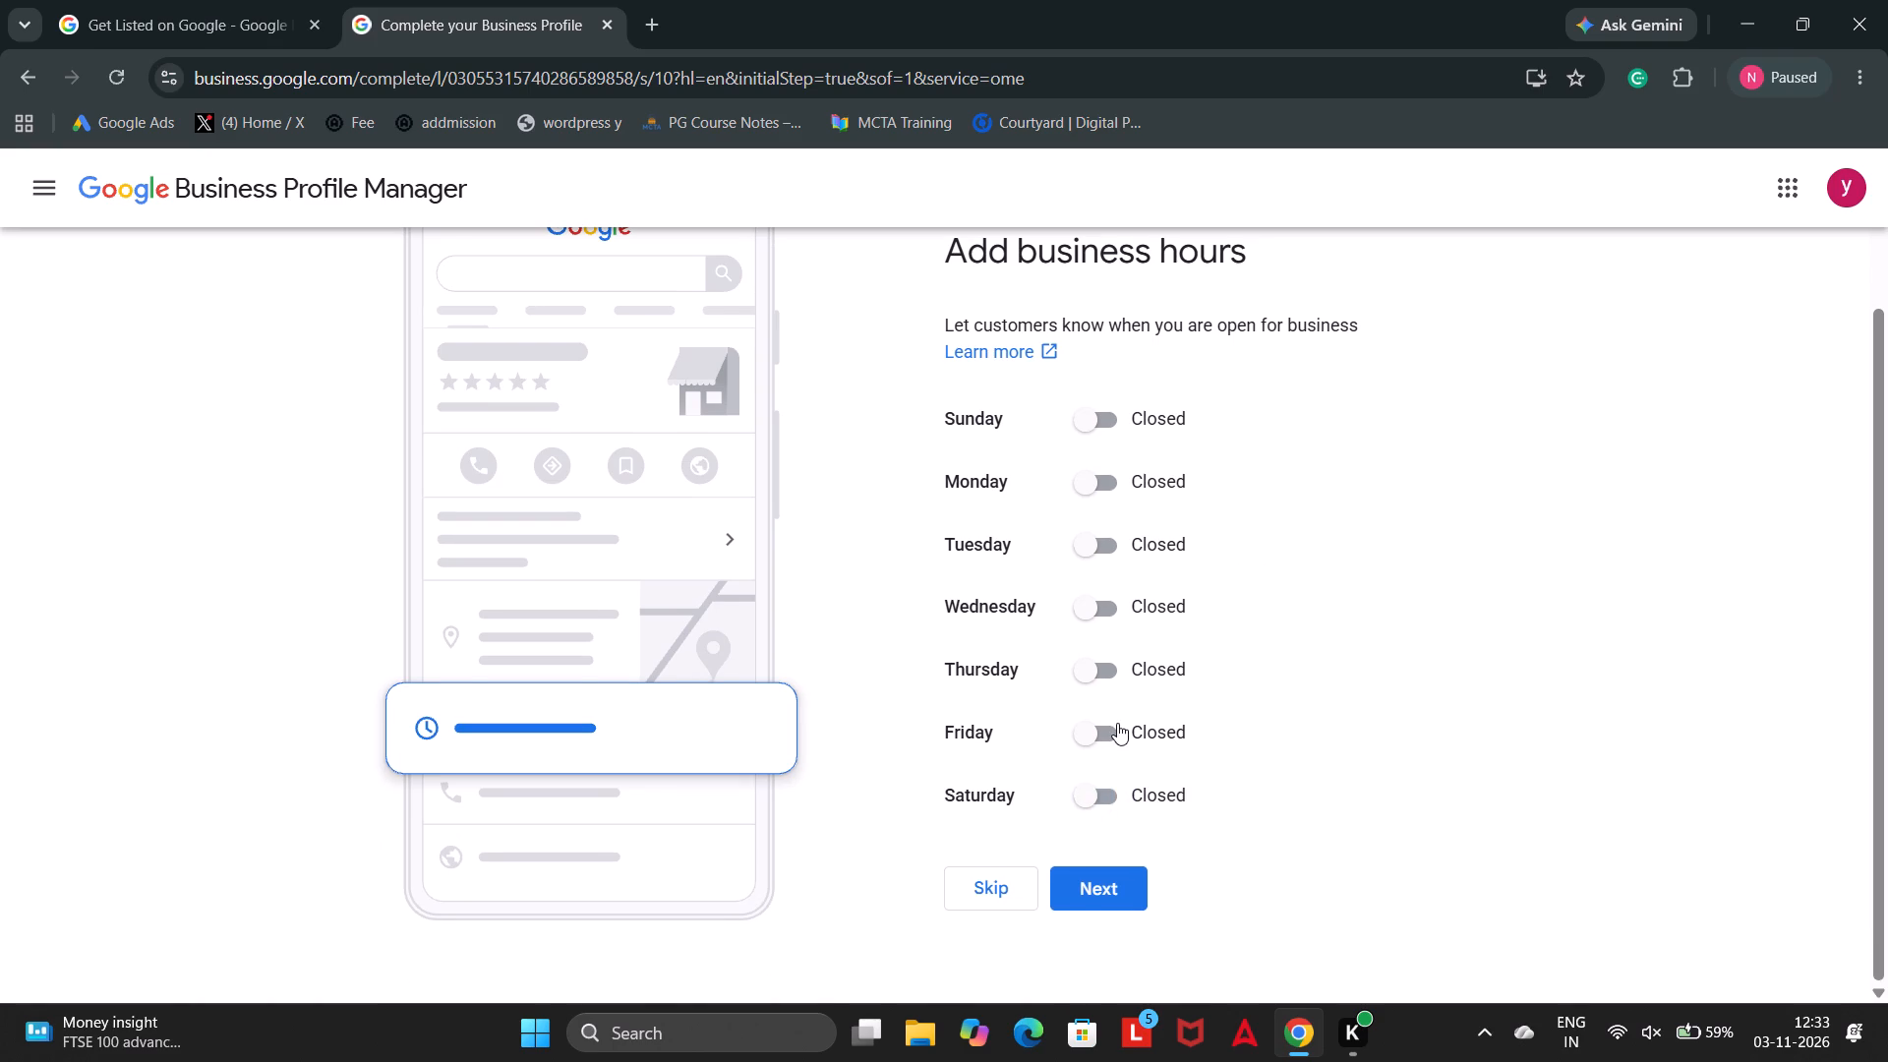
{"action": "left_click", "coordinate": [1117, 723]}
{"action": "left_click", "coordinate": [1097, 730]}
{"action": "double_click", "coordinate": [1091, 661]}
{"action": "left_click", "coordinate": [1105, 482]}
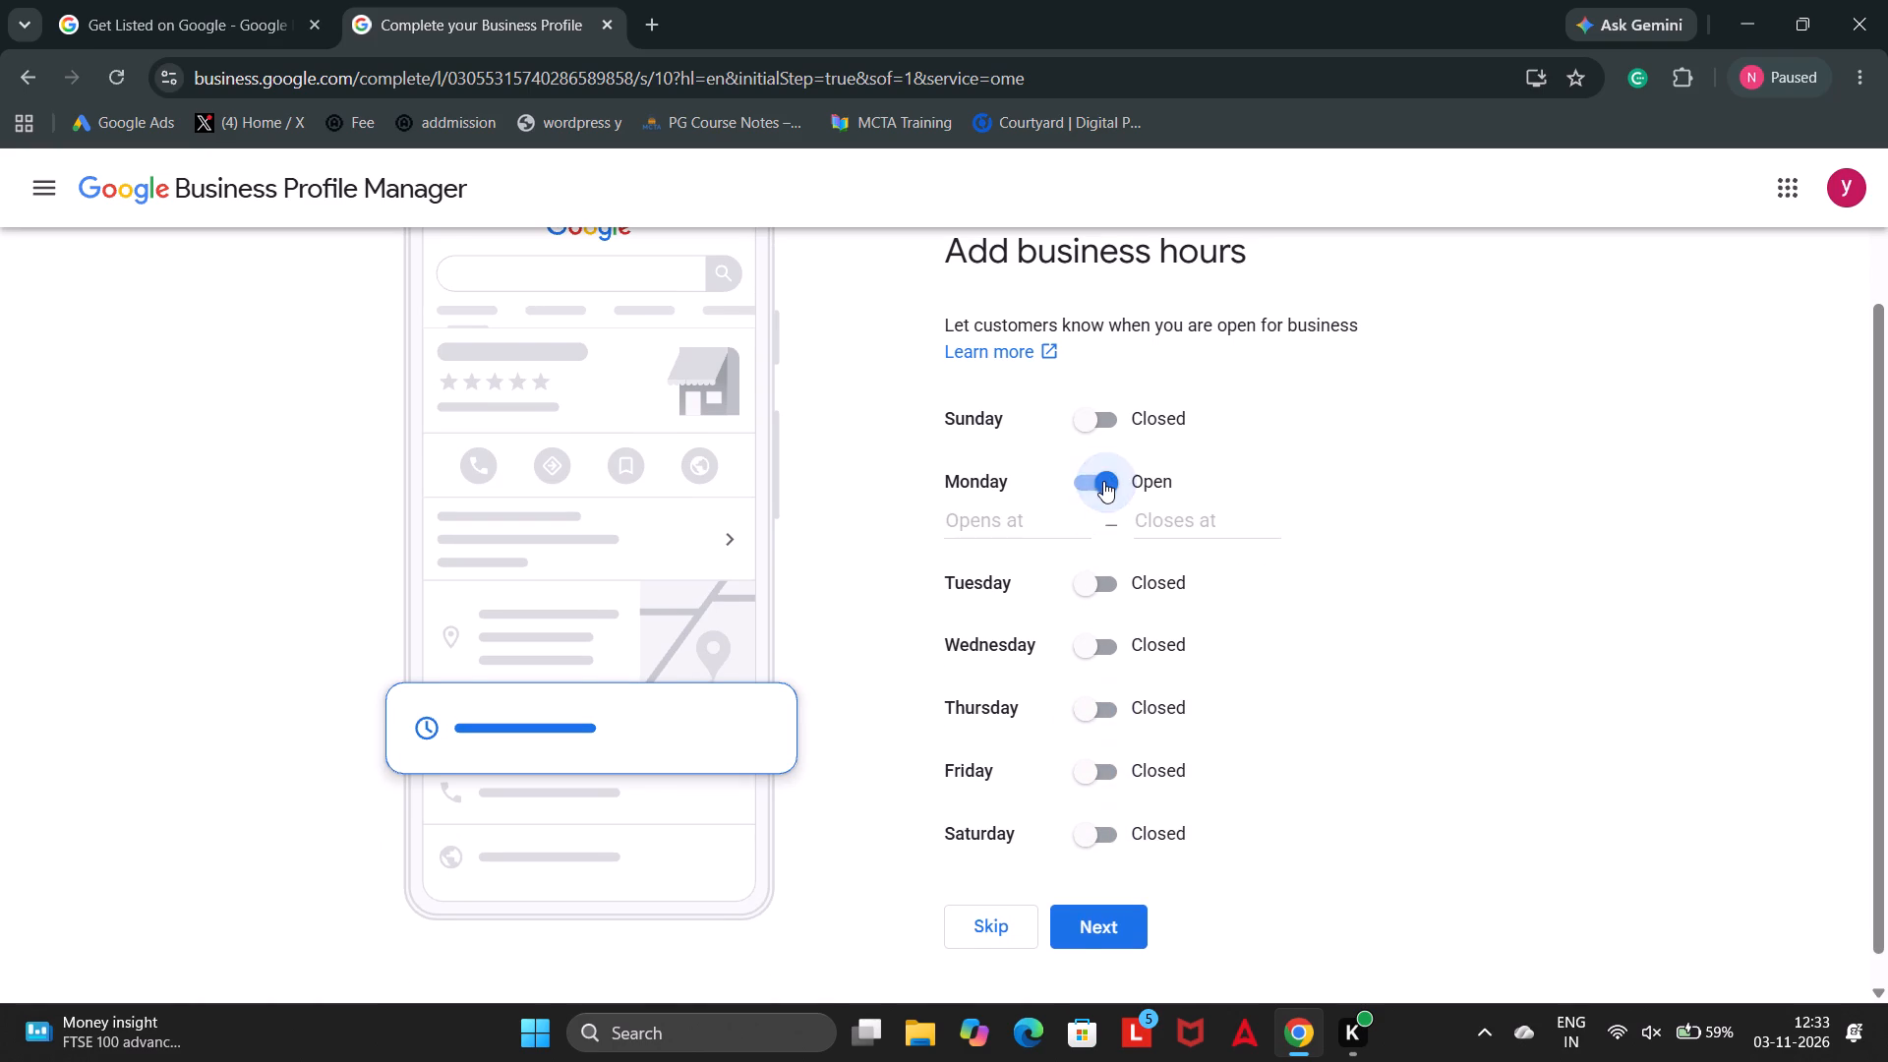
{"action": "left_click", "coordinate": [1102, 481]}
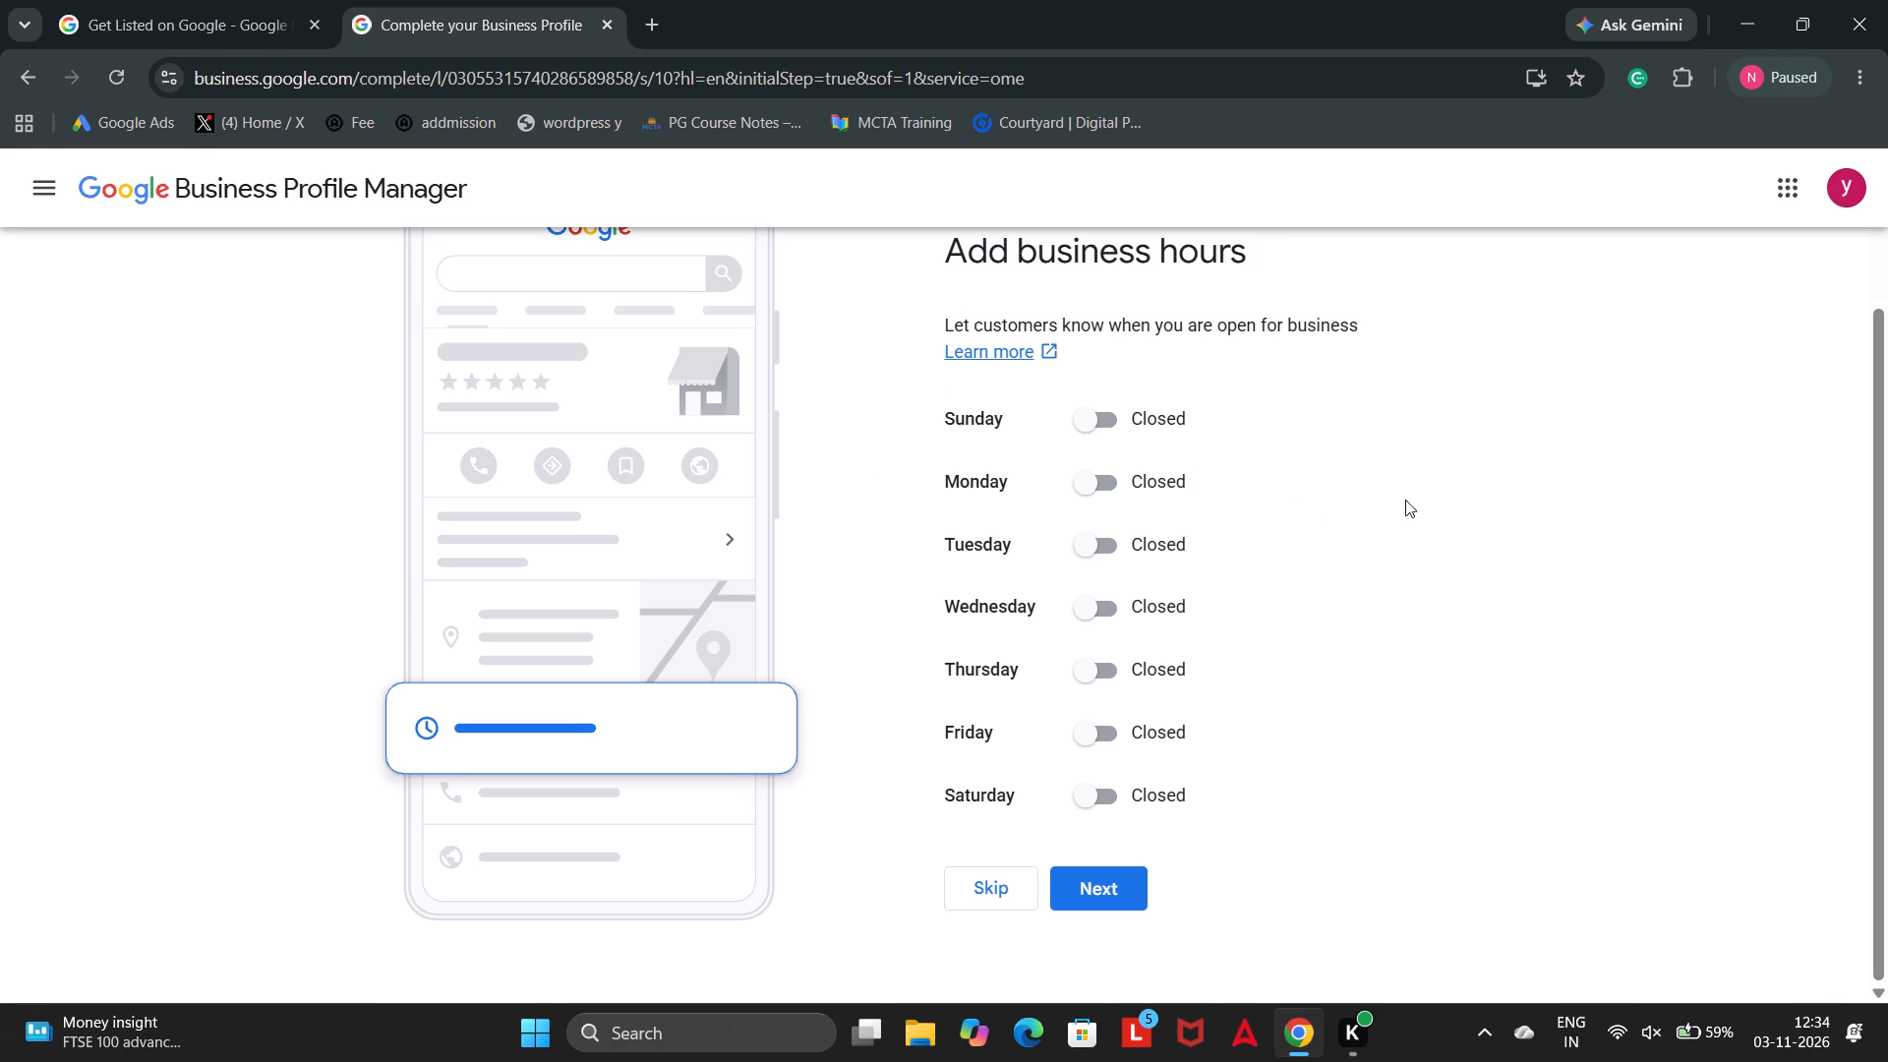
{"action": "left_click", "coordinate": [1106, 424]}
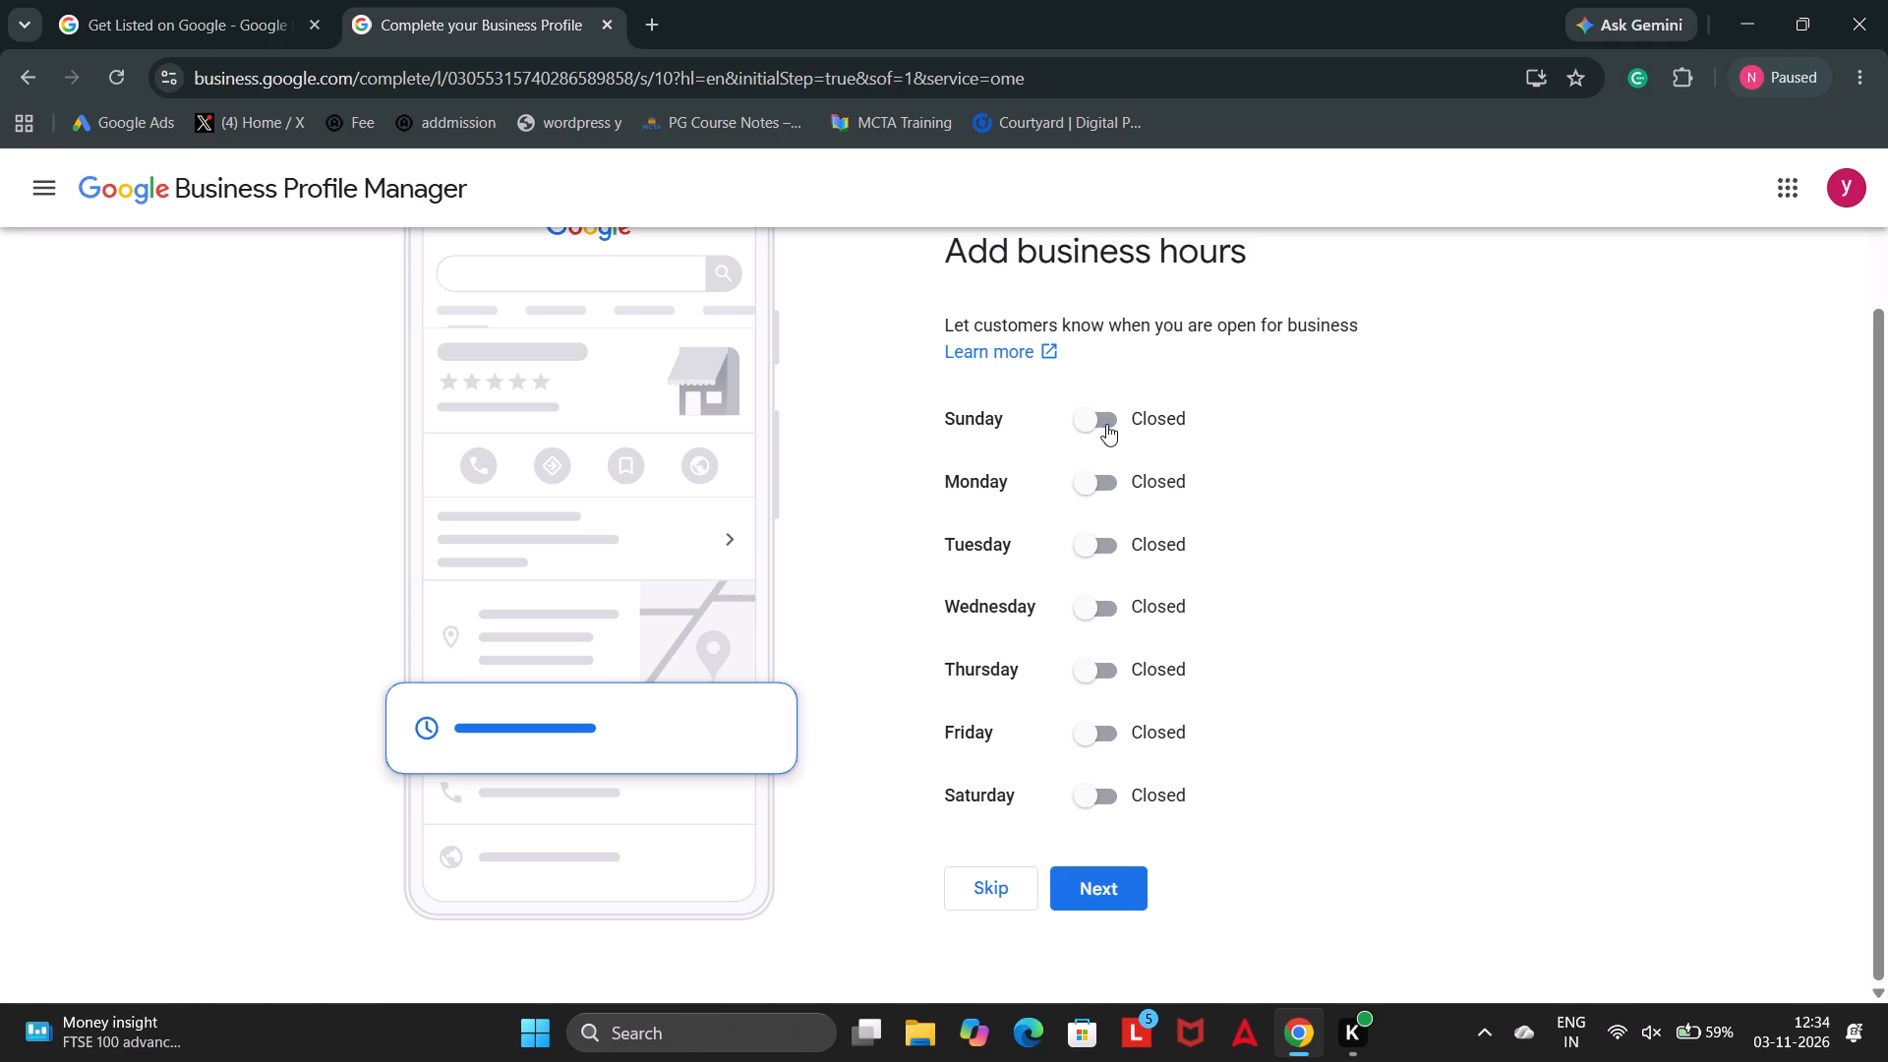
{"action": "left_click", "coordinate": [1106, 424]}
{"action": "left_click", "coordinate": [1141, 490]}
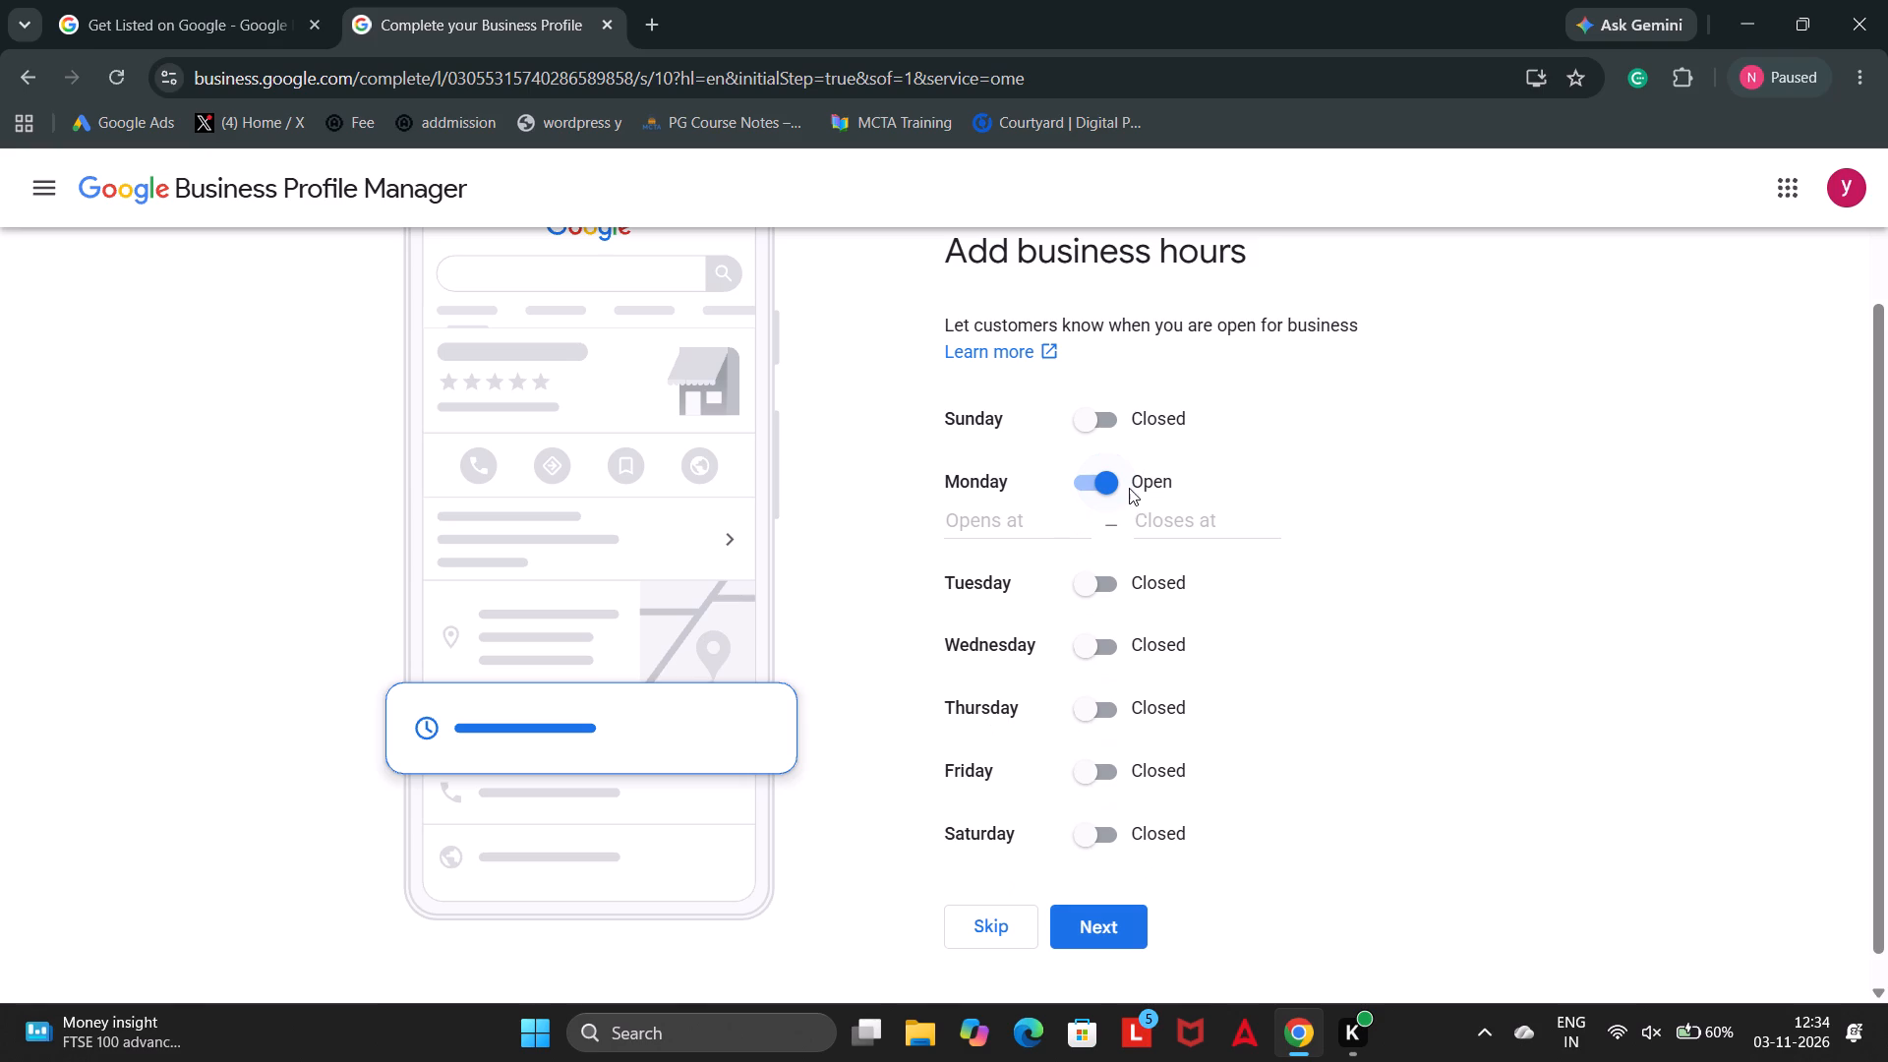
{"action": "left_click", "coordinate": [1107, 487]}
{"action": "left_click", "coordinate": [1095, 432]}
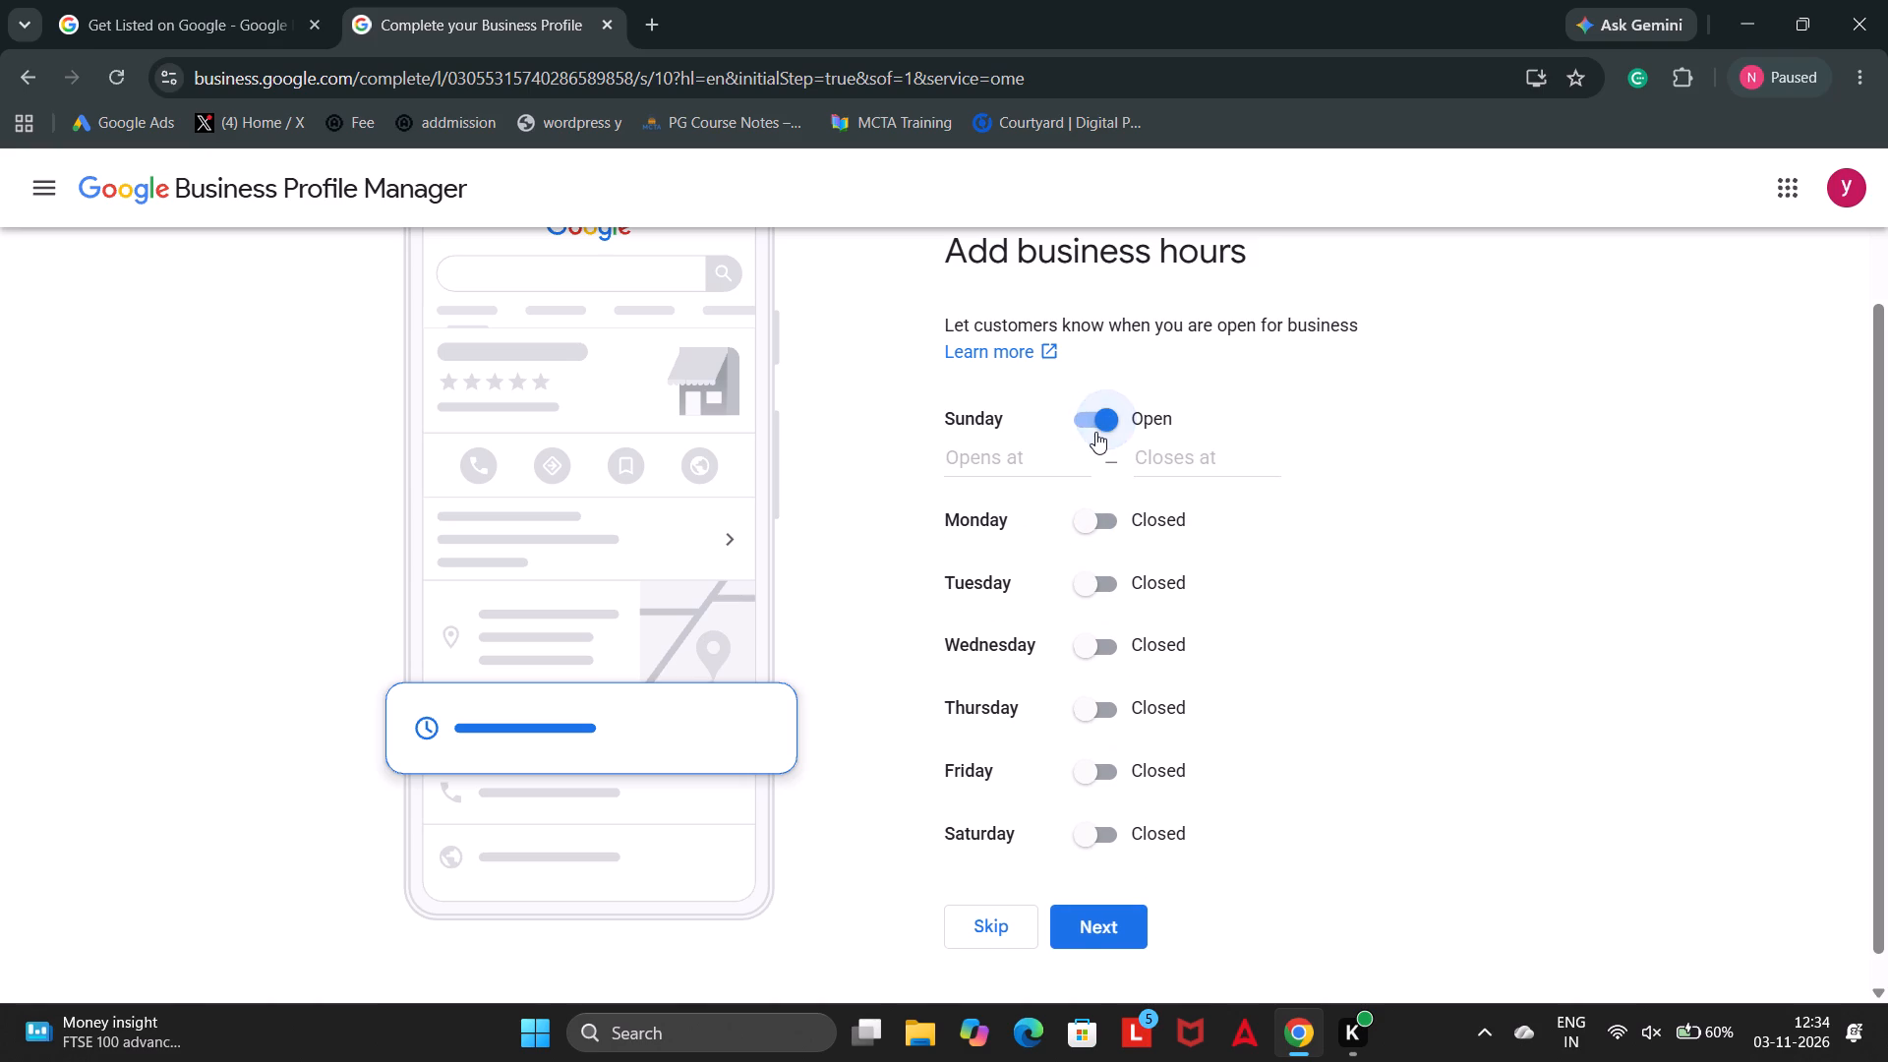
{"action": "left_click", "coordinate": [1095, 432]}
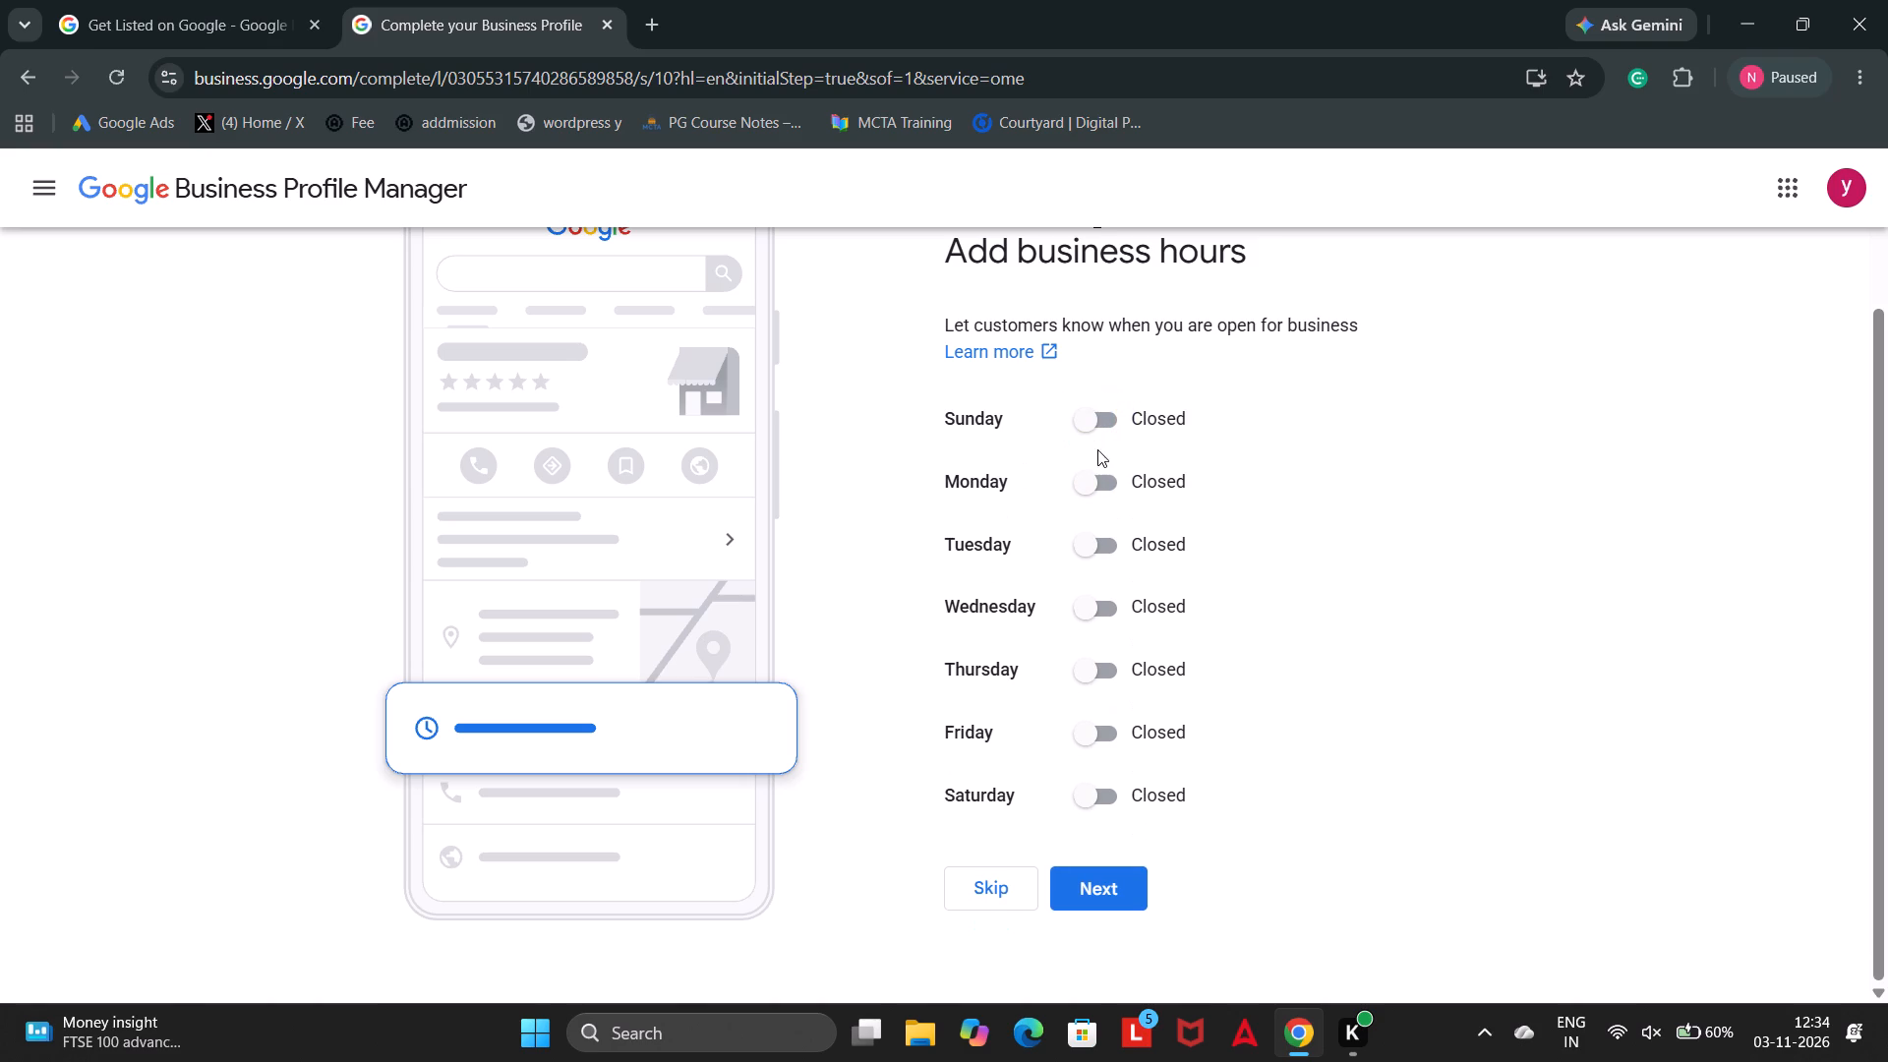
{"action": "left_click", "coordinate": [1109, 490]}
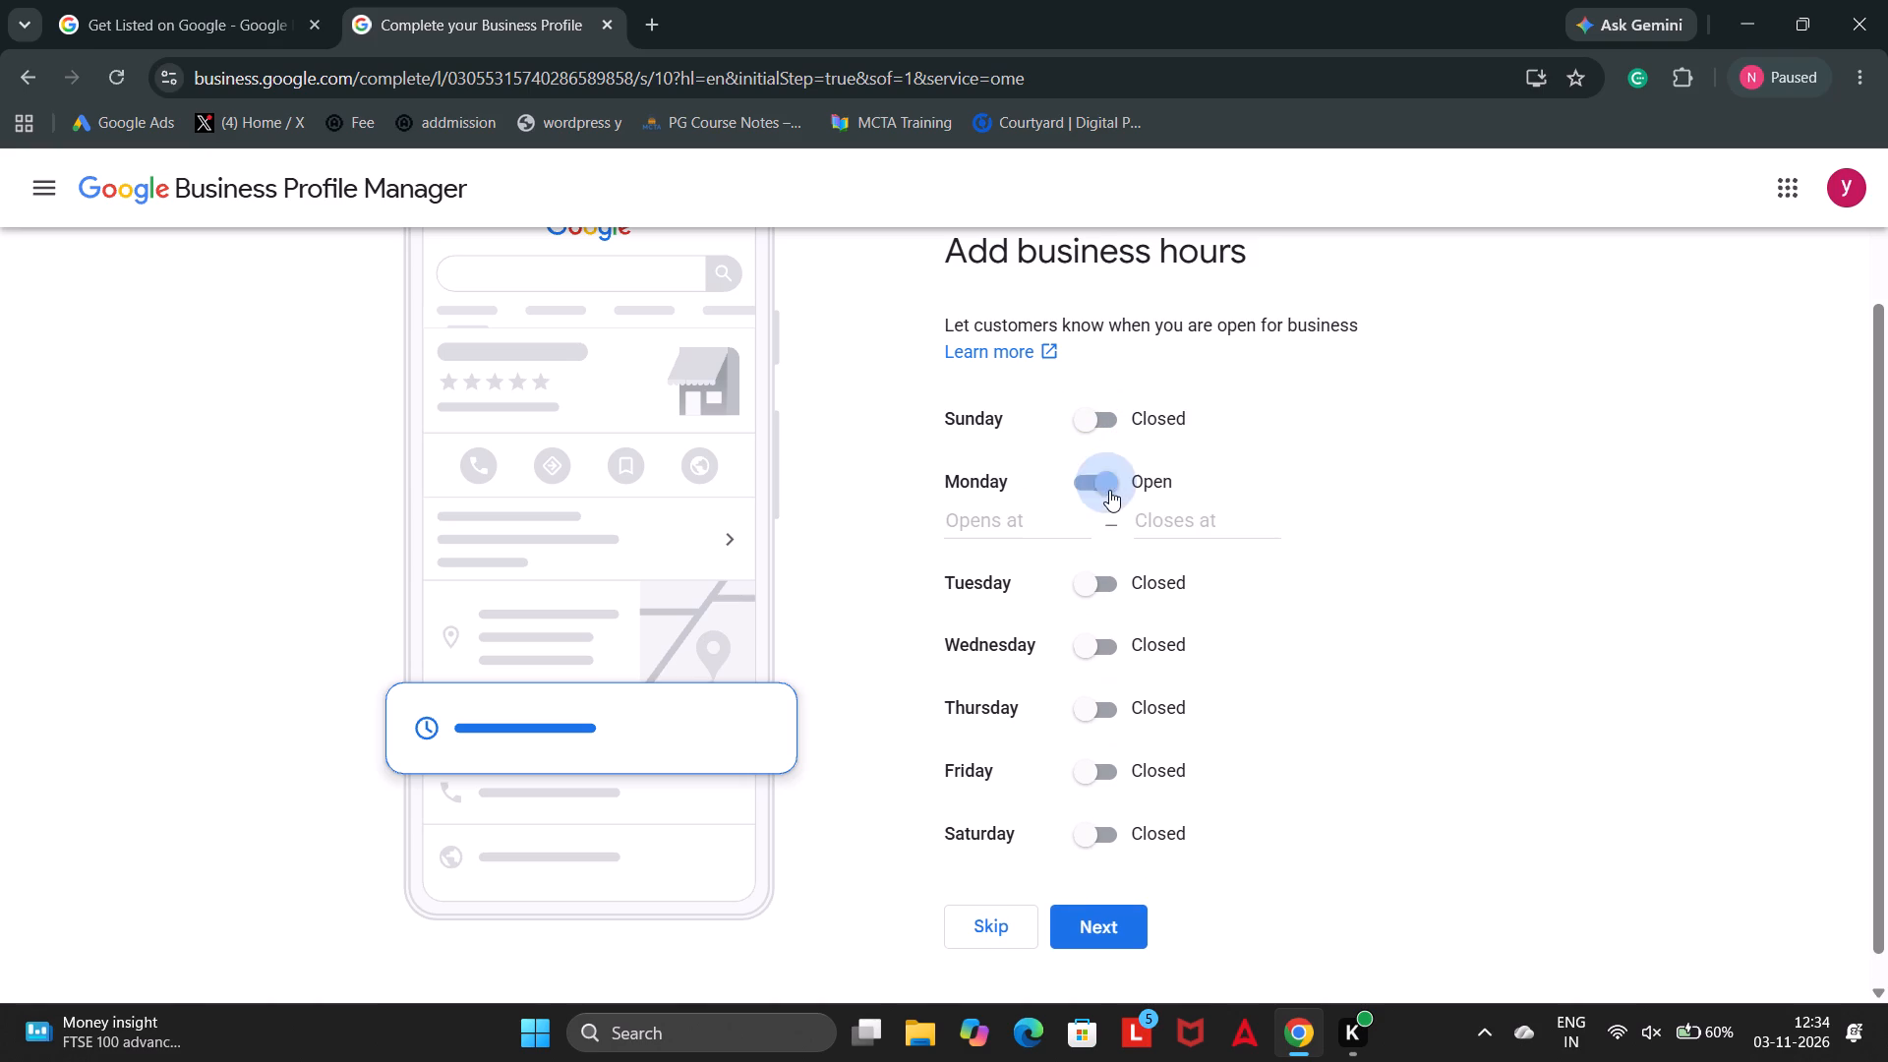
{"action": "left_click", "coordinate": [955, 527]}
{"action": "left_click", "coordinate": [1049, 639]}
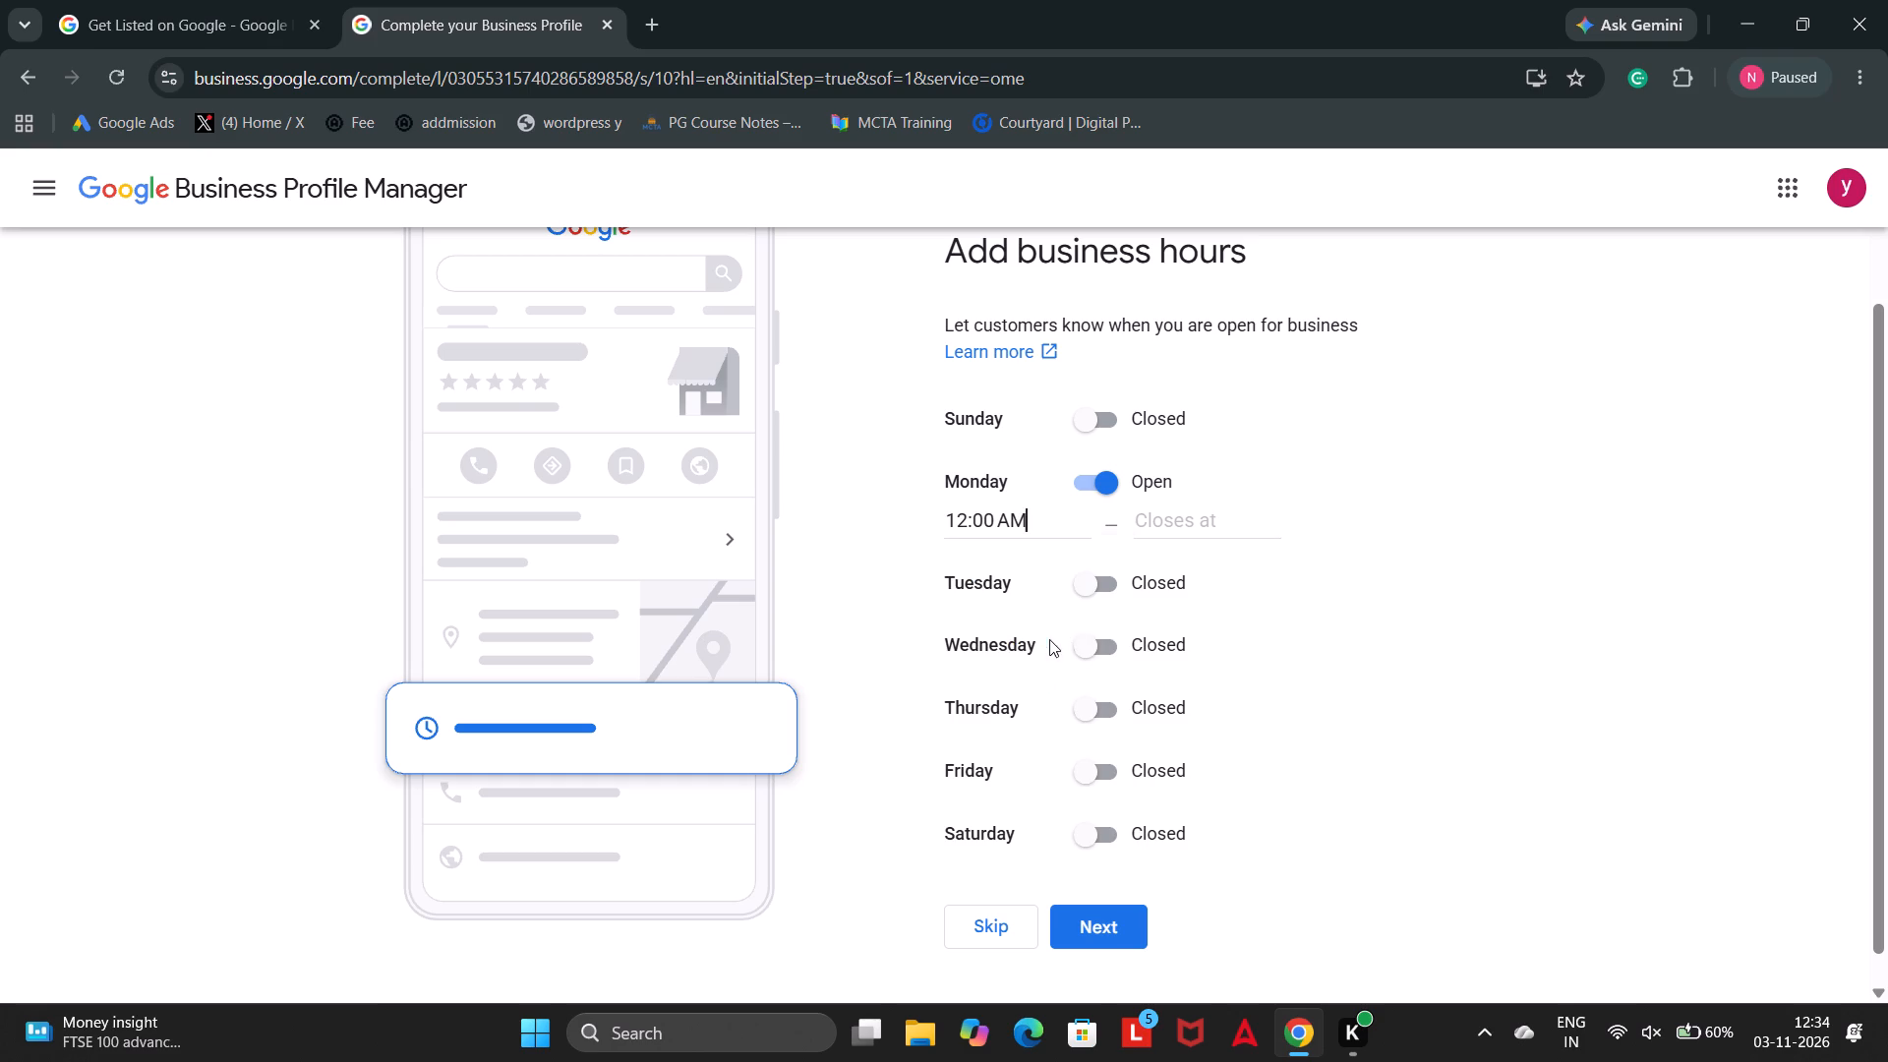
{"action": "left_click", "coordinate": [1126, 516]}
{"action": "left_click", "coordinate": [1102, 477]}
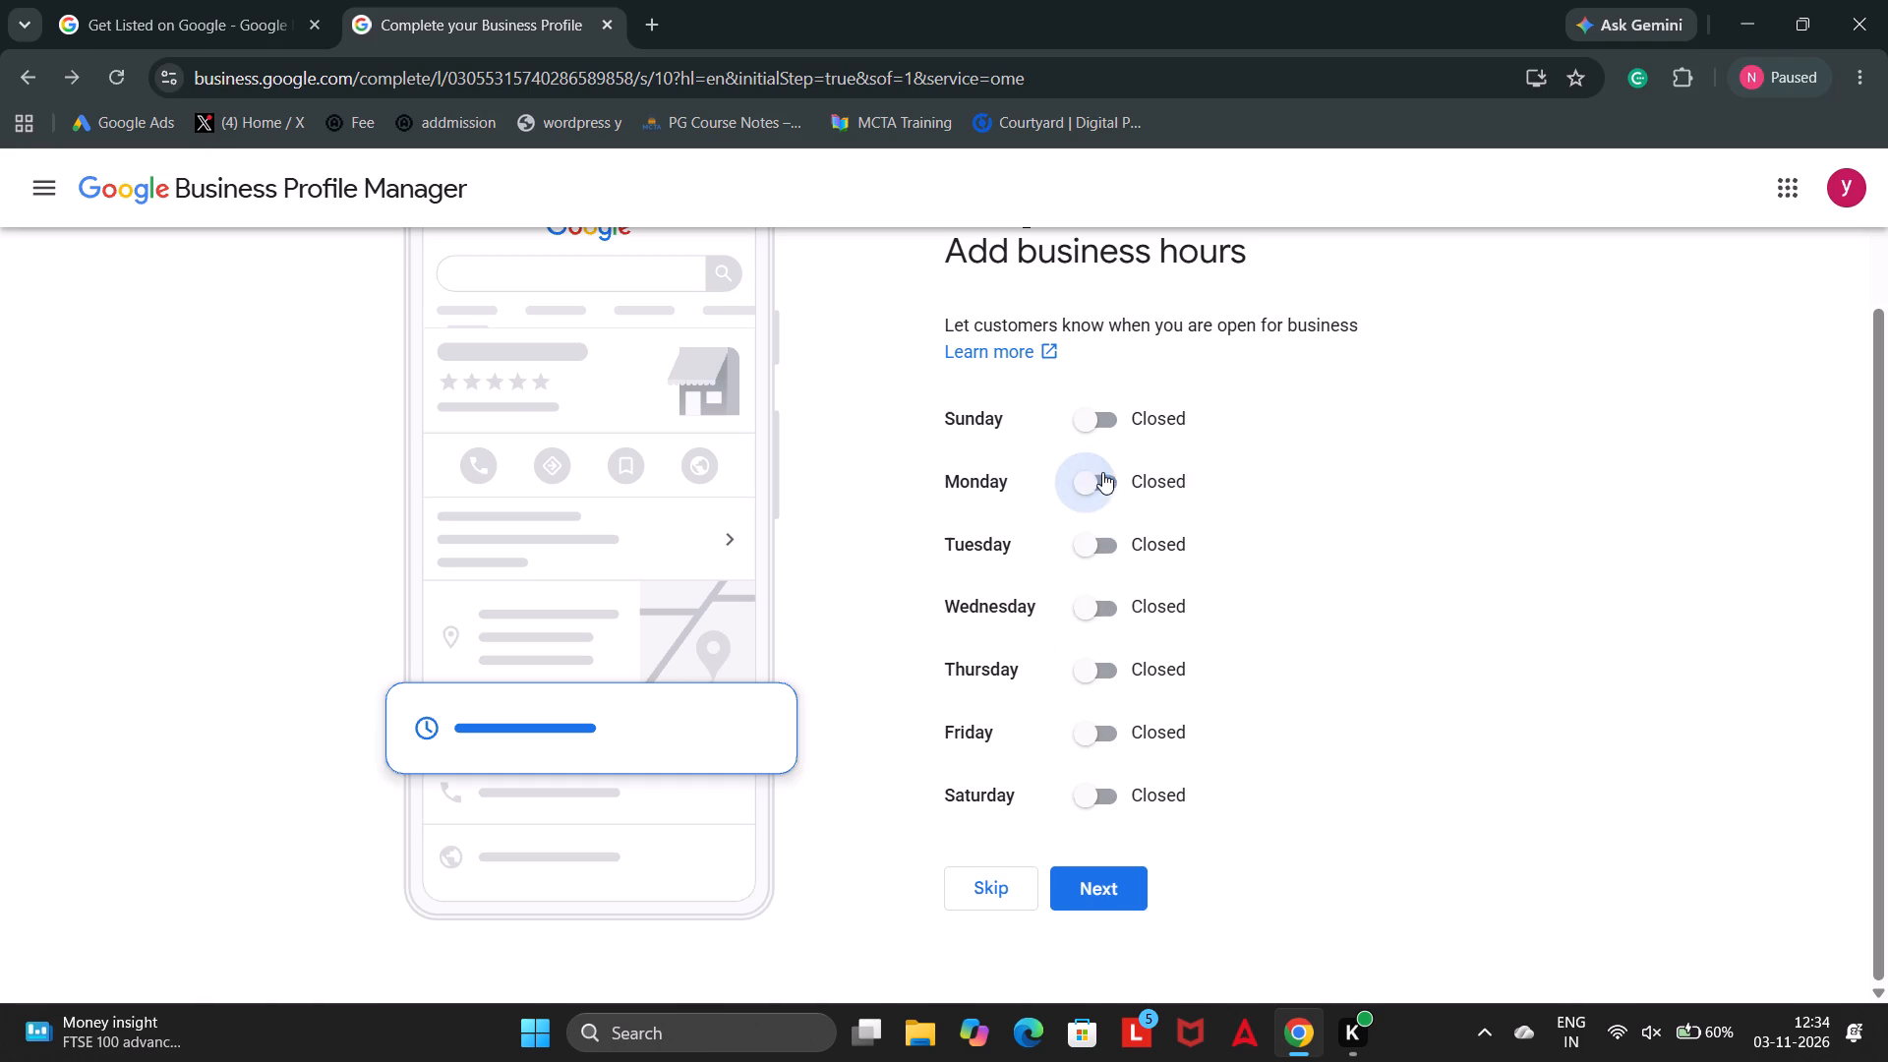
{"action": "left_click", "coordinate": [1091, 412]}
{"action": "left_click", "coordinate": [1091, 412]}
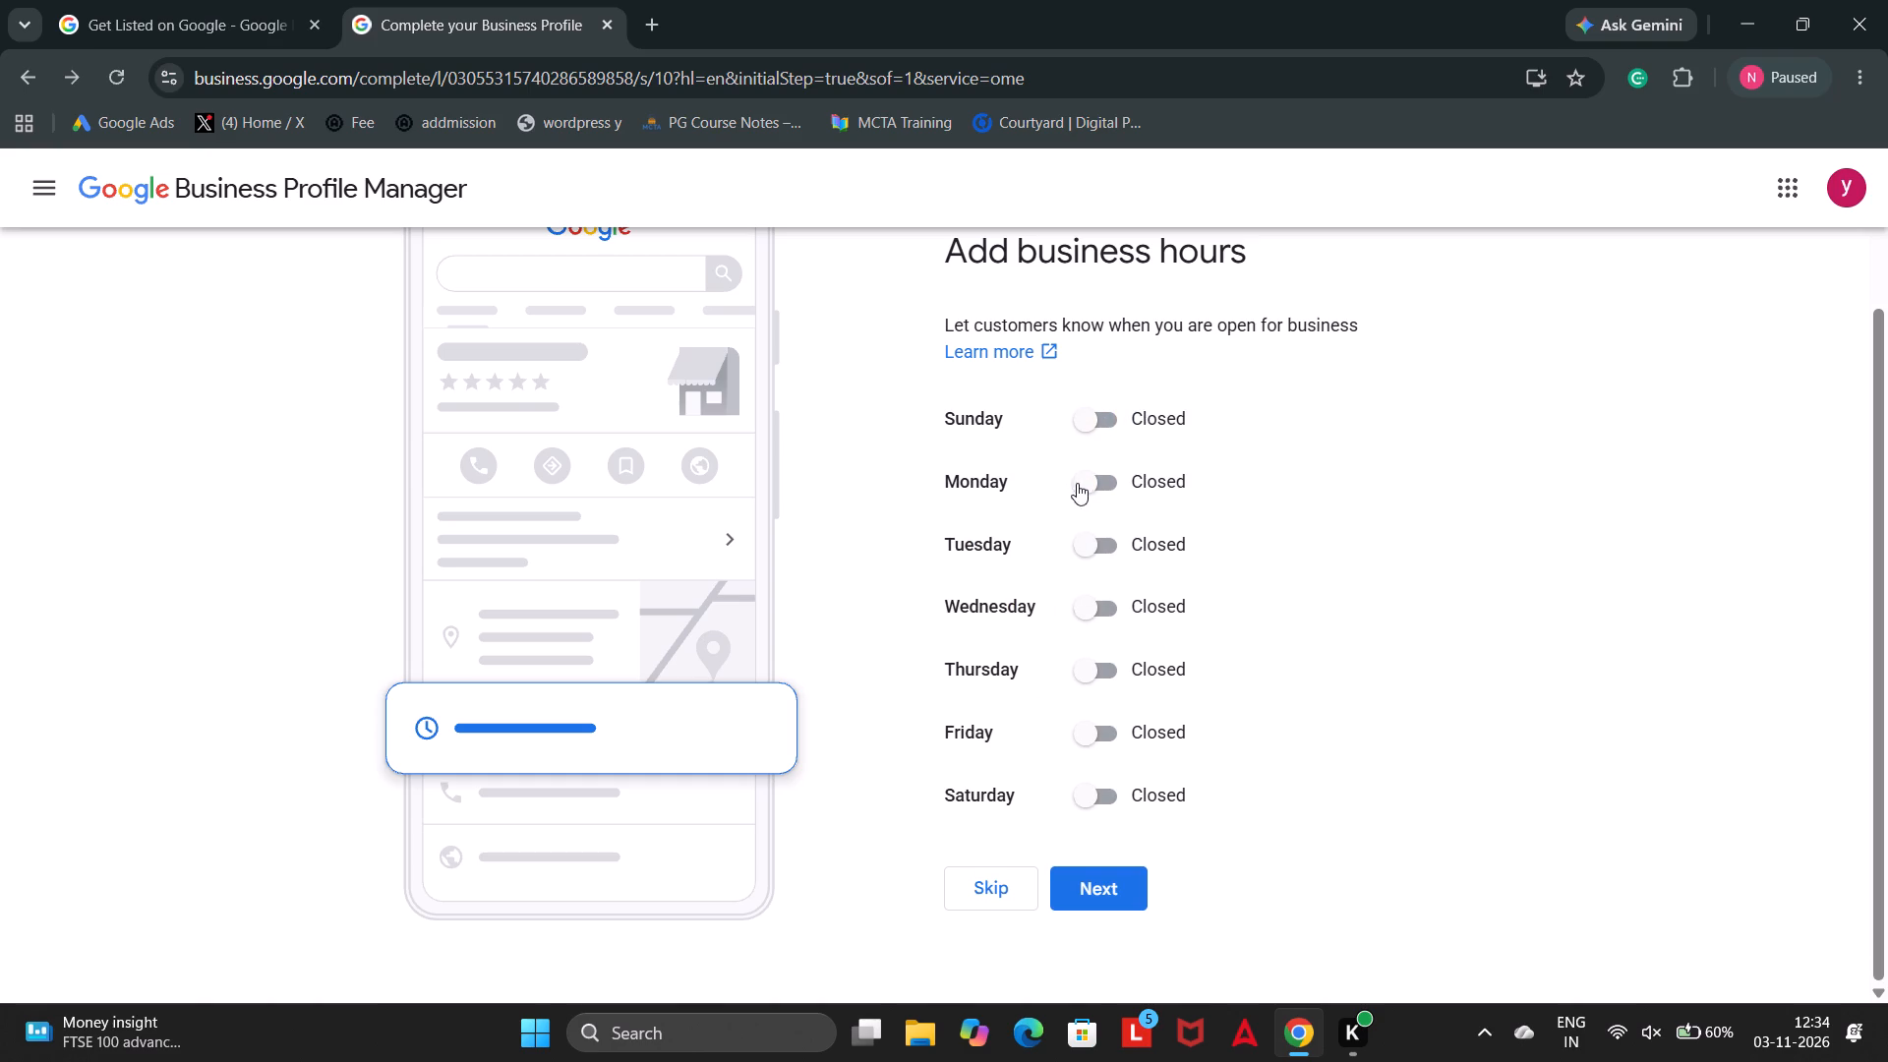
Mark Monday as open and set its hours to 24 hours.
{"action": "left_click", "coordinate": [1079, 483]}
{"action": "left_click", "coordinate": [1025, 516]}
{"action": "left_click", "coordinate": [1018, 574]}
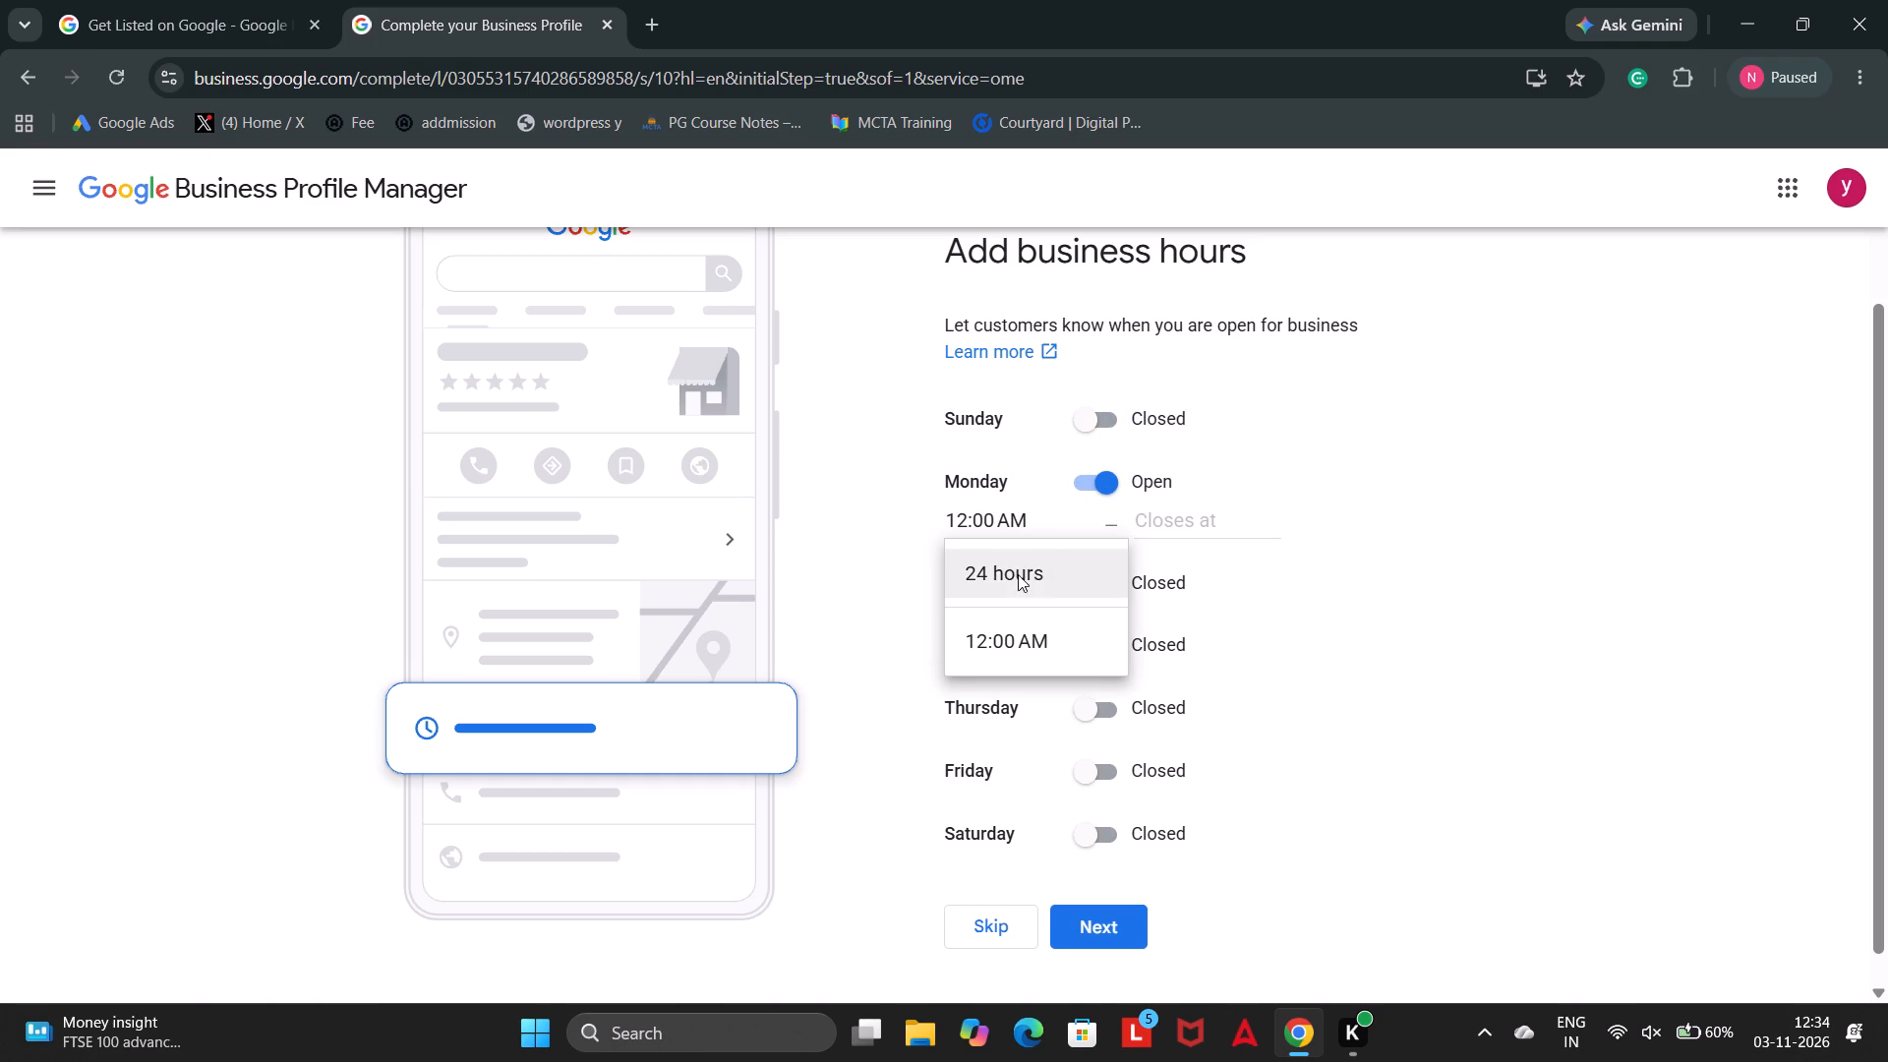
{"action": "left_click", "coordinate": [1111, 483]}
{"action": "left_click", "coordinate": [1060, 487]}
{"action": "left_click", "coordinate": [1091, 485]}
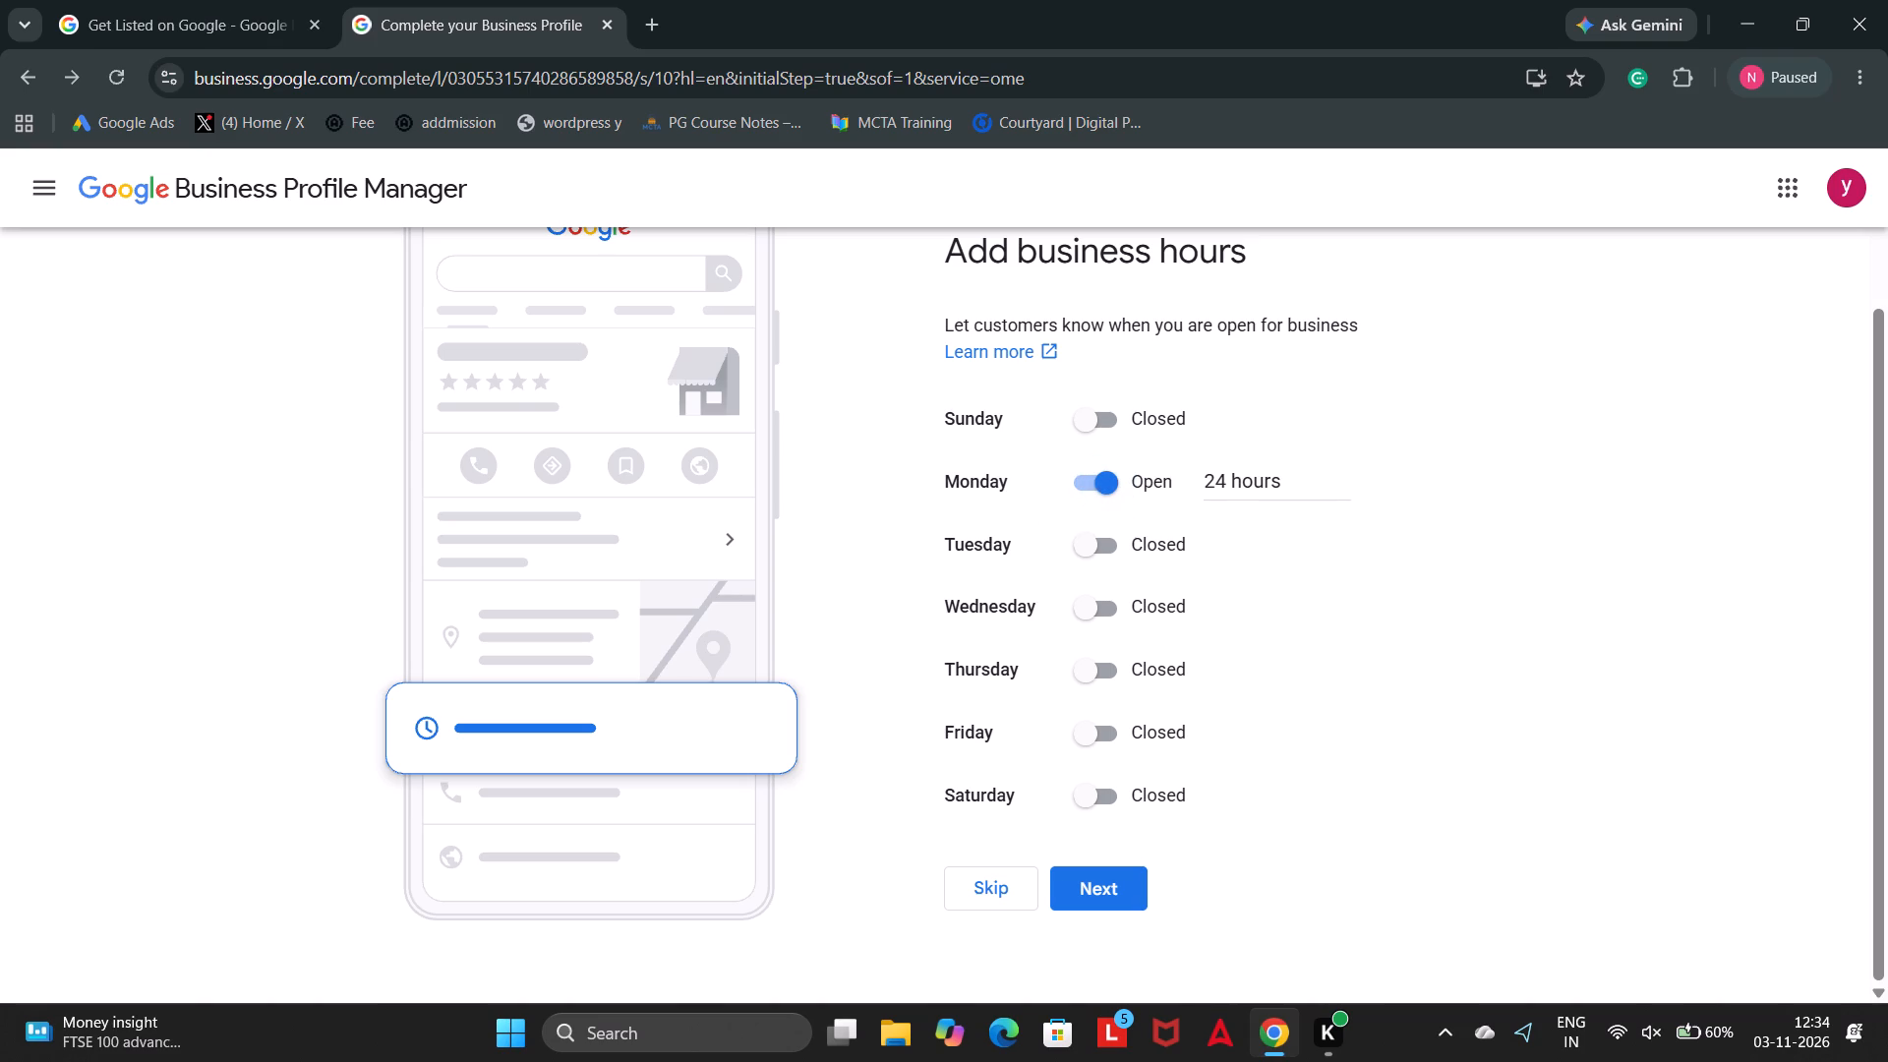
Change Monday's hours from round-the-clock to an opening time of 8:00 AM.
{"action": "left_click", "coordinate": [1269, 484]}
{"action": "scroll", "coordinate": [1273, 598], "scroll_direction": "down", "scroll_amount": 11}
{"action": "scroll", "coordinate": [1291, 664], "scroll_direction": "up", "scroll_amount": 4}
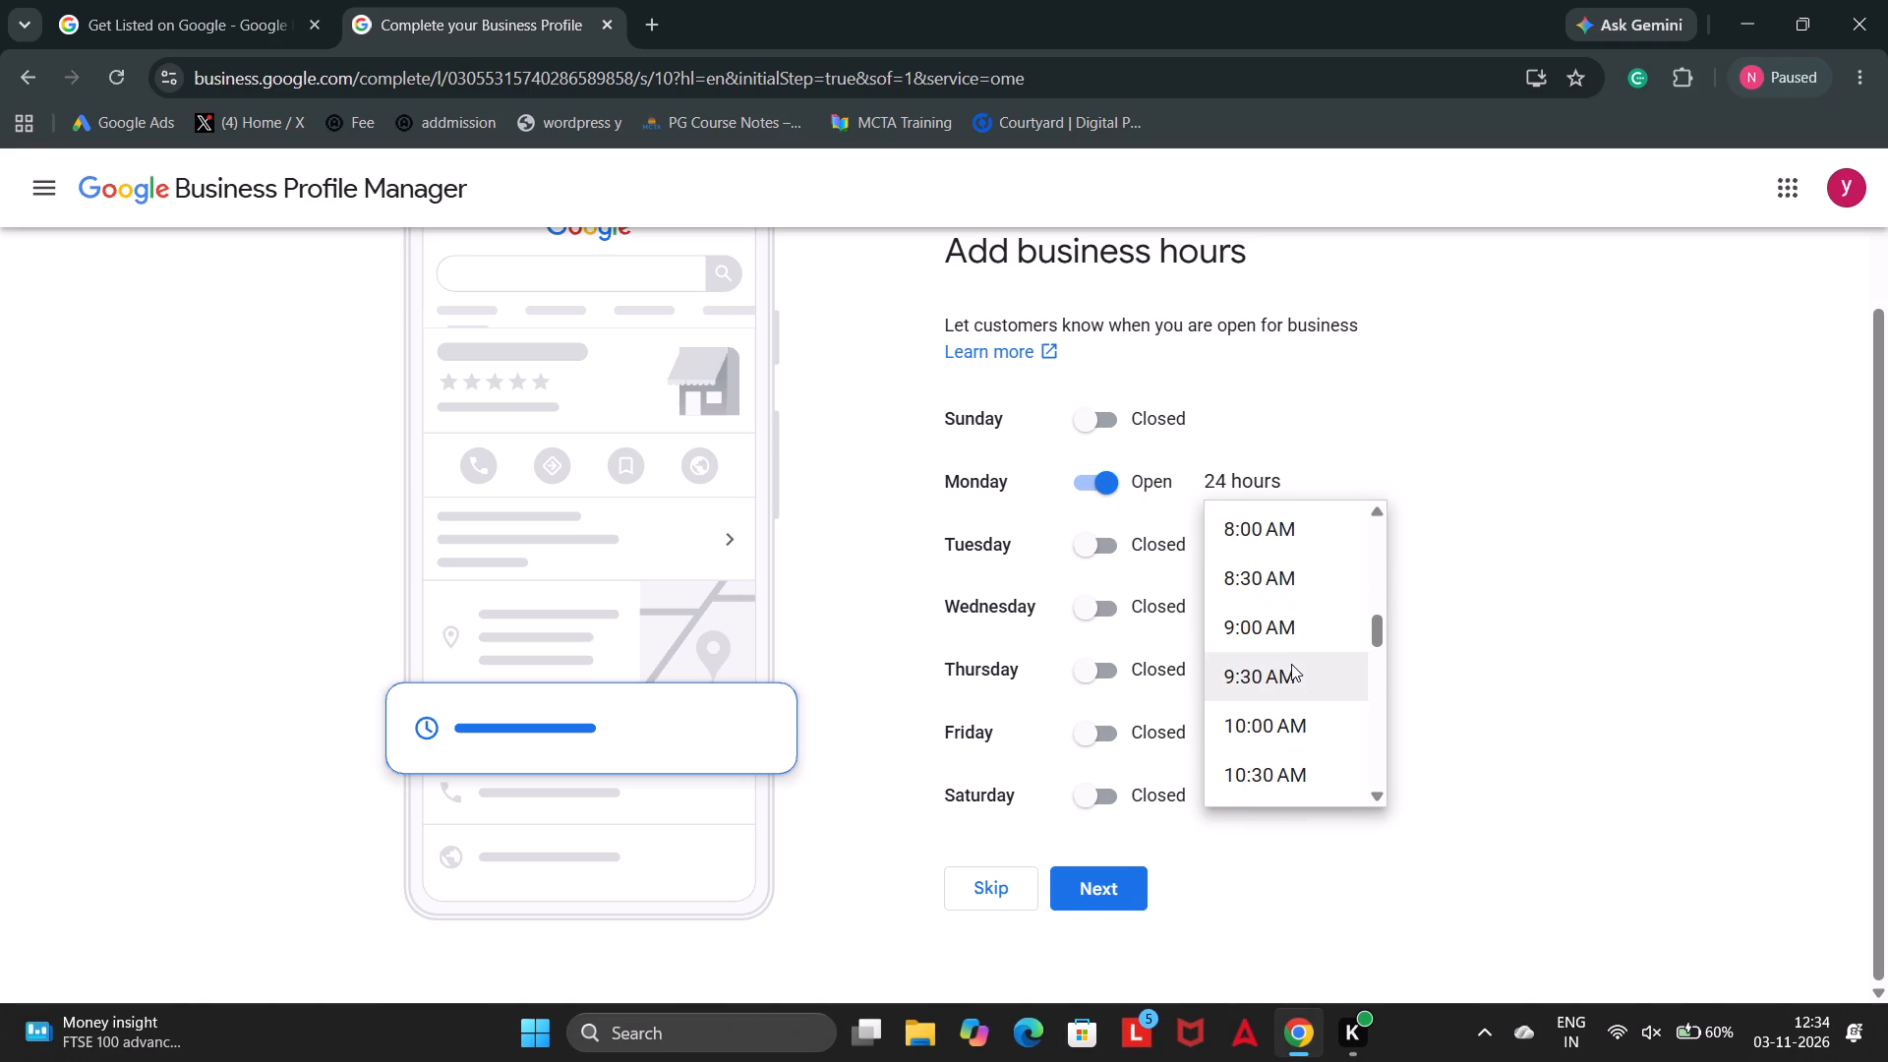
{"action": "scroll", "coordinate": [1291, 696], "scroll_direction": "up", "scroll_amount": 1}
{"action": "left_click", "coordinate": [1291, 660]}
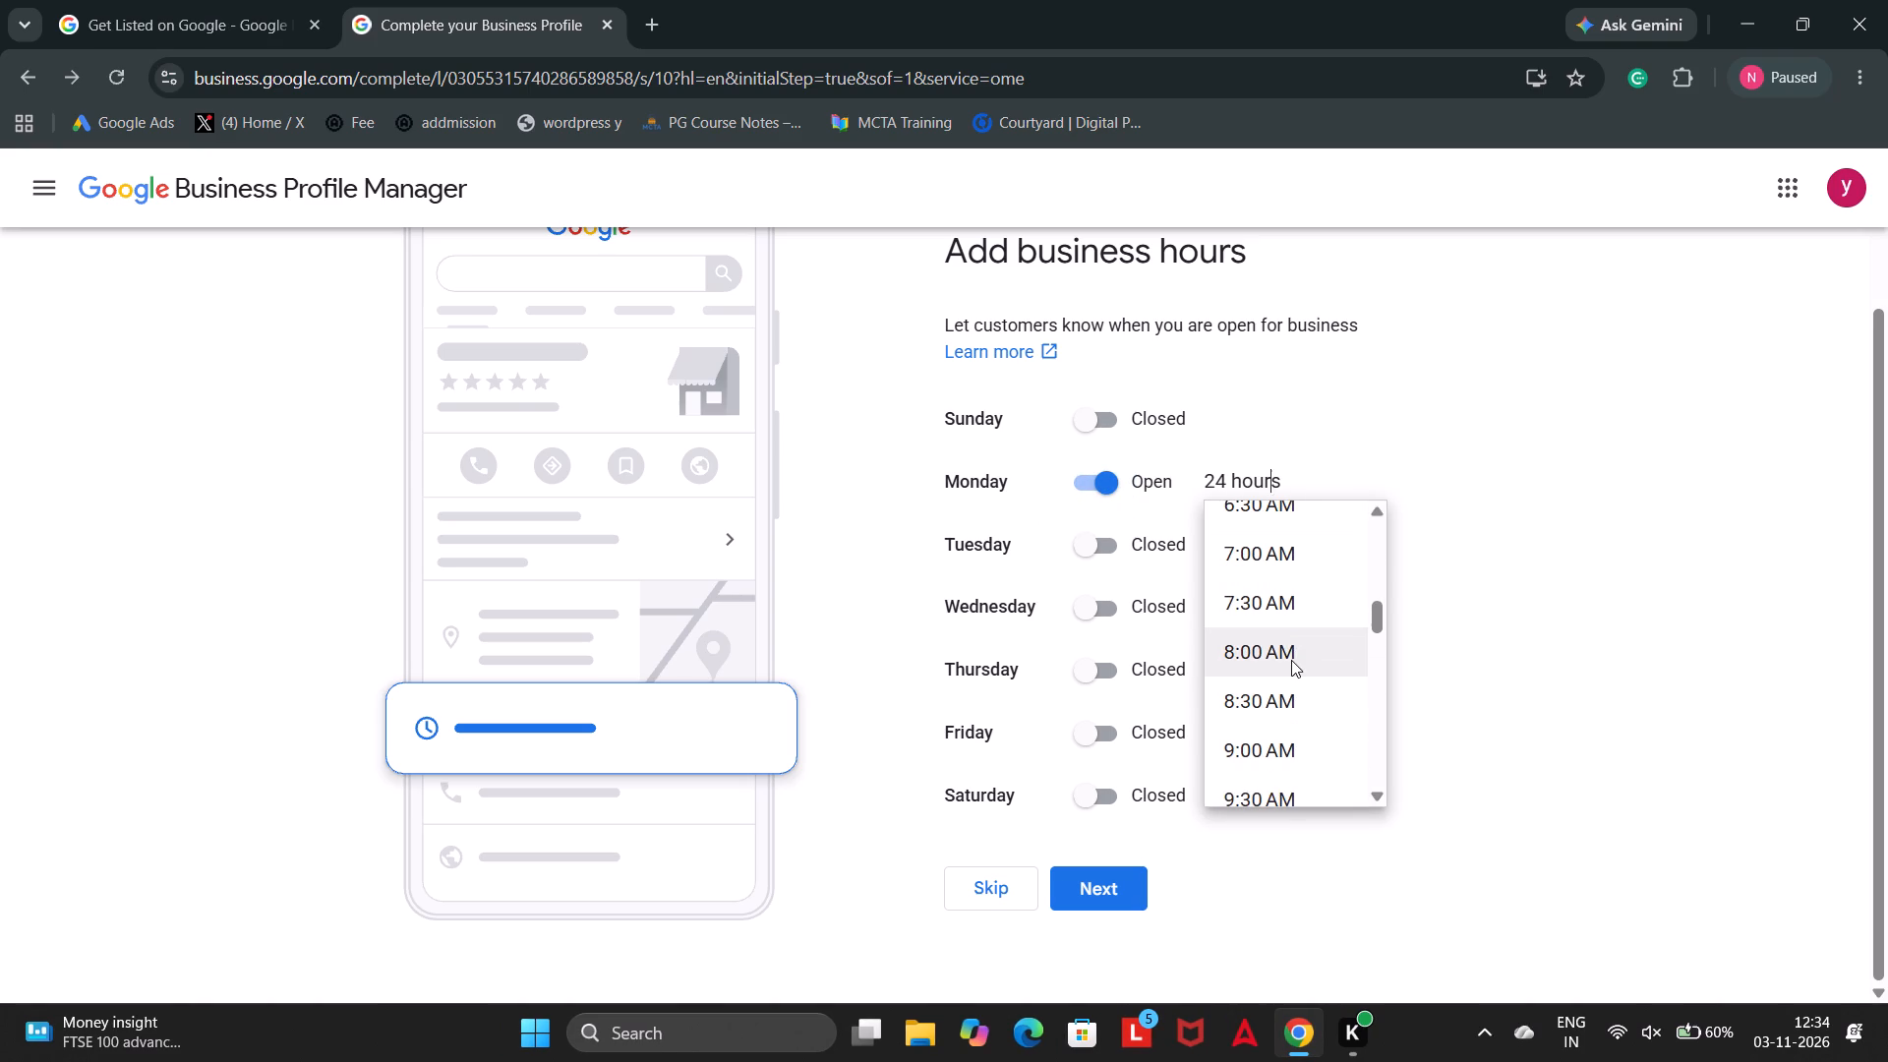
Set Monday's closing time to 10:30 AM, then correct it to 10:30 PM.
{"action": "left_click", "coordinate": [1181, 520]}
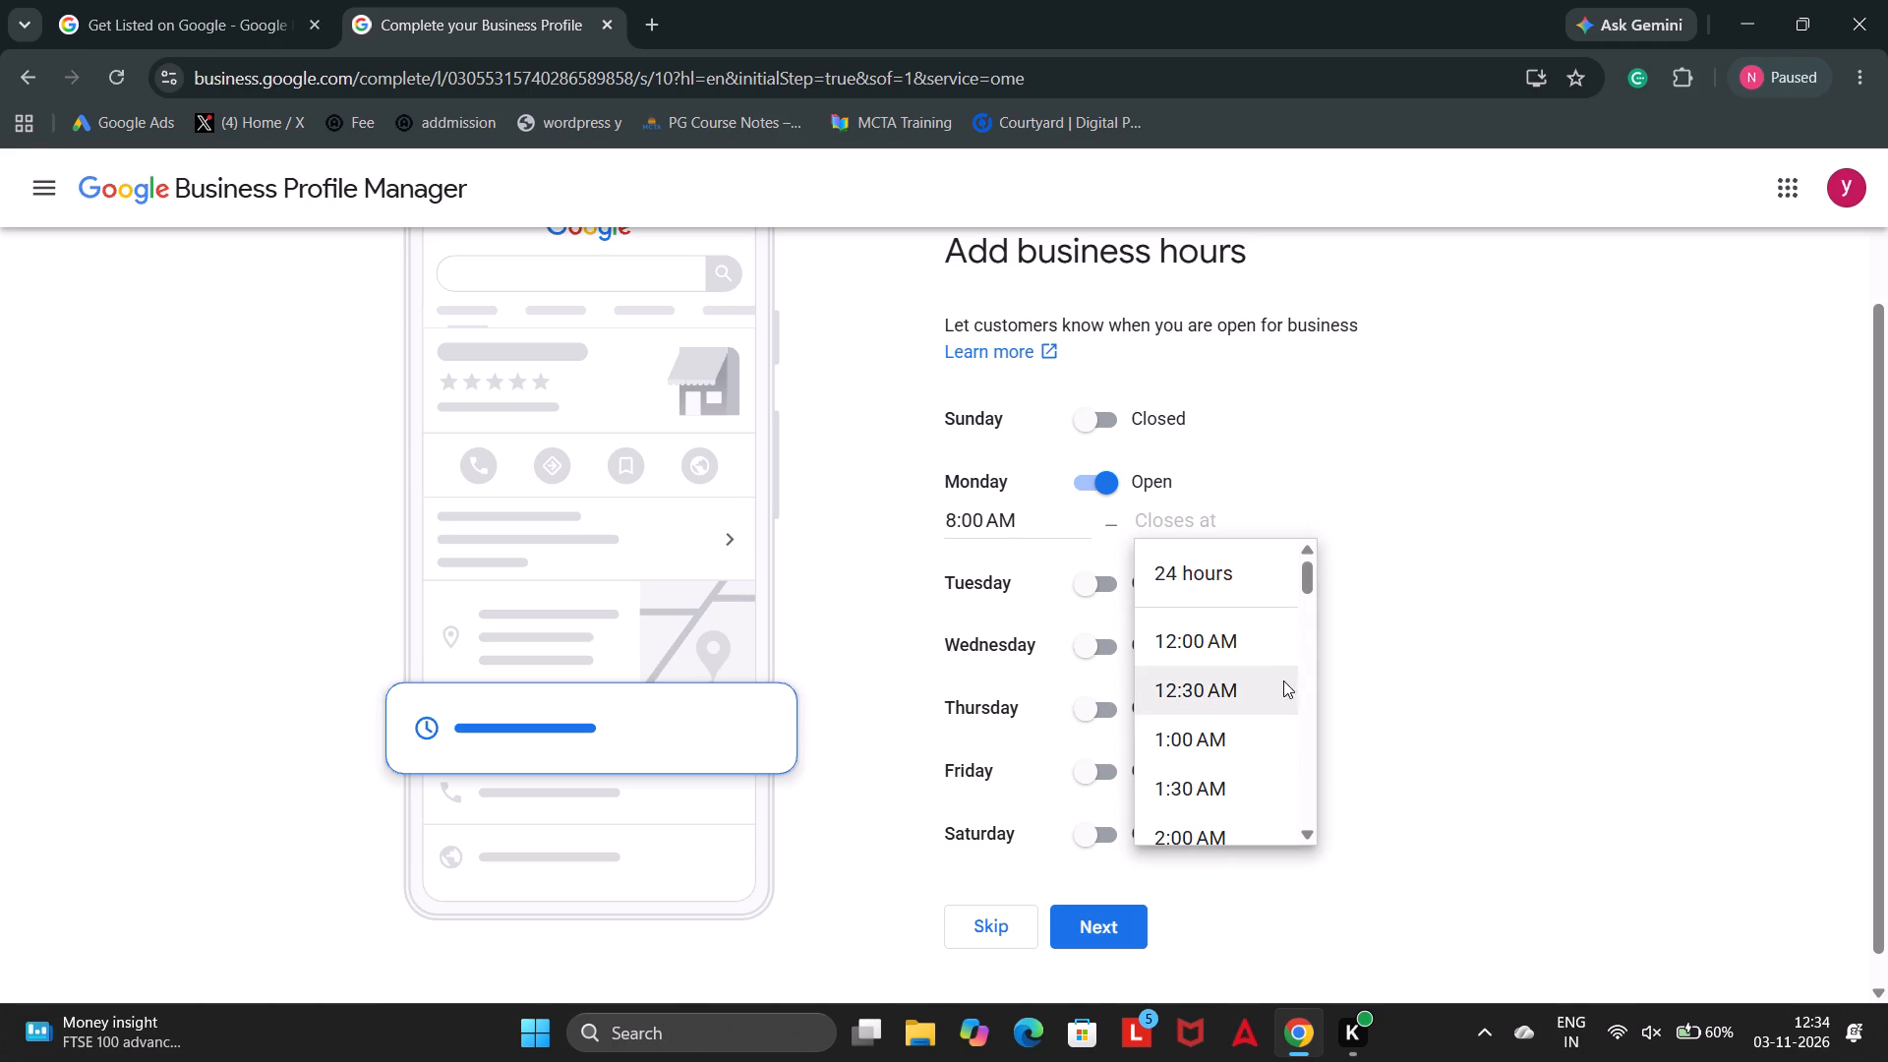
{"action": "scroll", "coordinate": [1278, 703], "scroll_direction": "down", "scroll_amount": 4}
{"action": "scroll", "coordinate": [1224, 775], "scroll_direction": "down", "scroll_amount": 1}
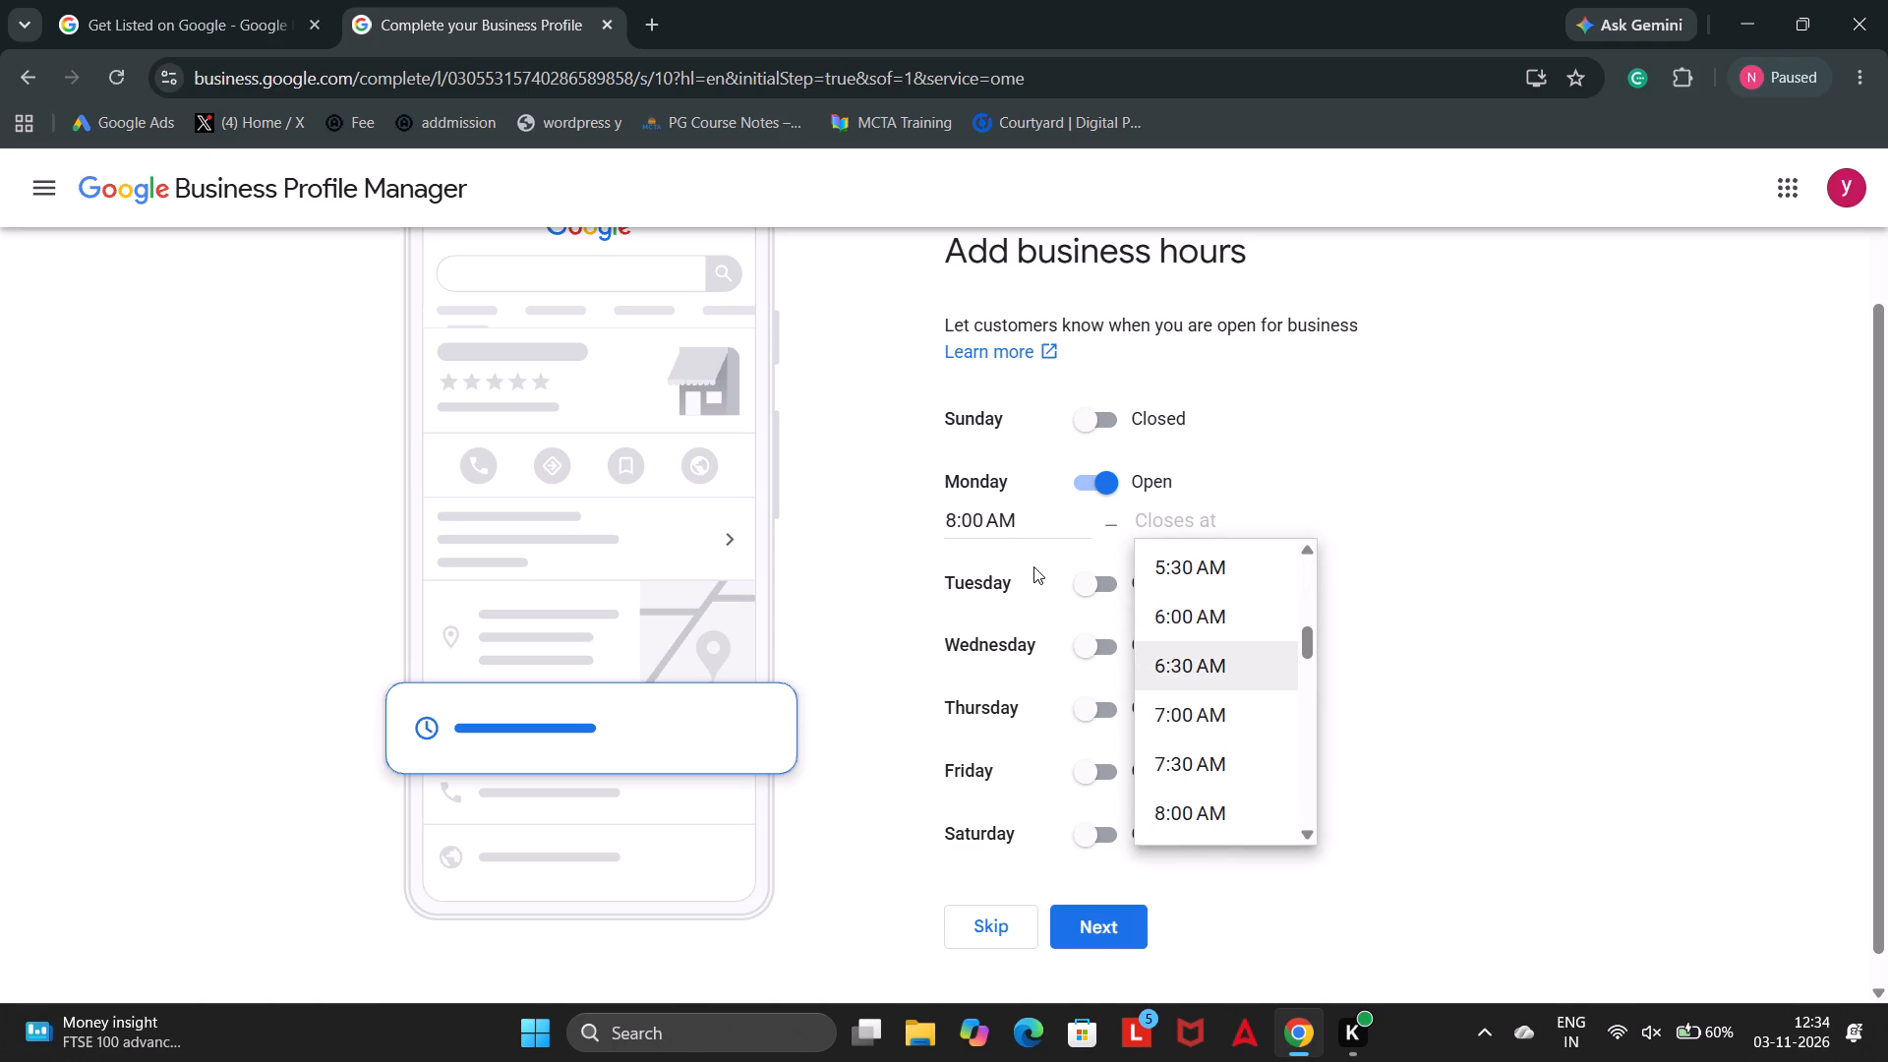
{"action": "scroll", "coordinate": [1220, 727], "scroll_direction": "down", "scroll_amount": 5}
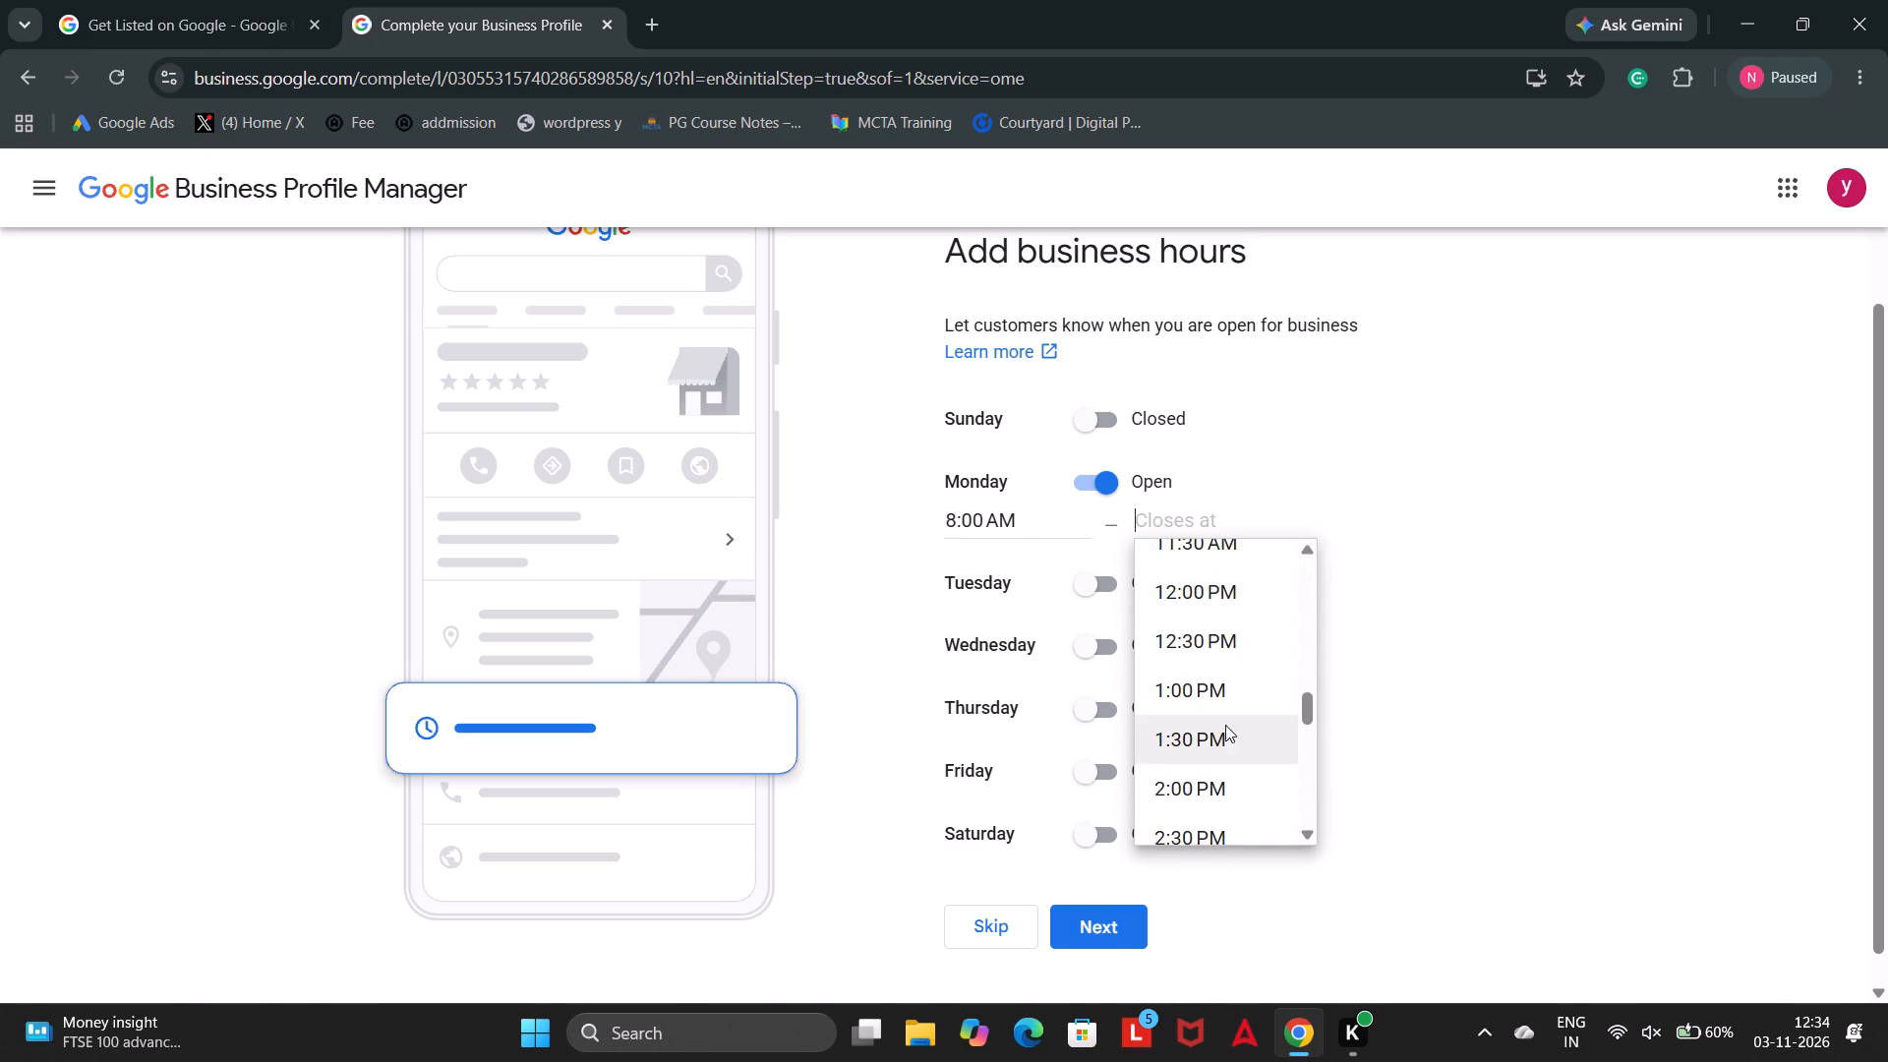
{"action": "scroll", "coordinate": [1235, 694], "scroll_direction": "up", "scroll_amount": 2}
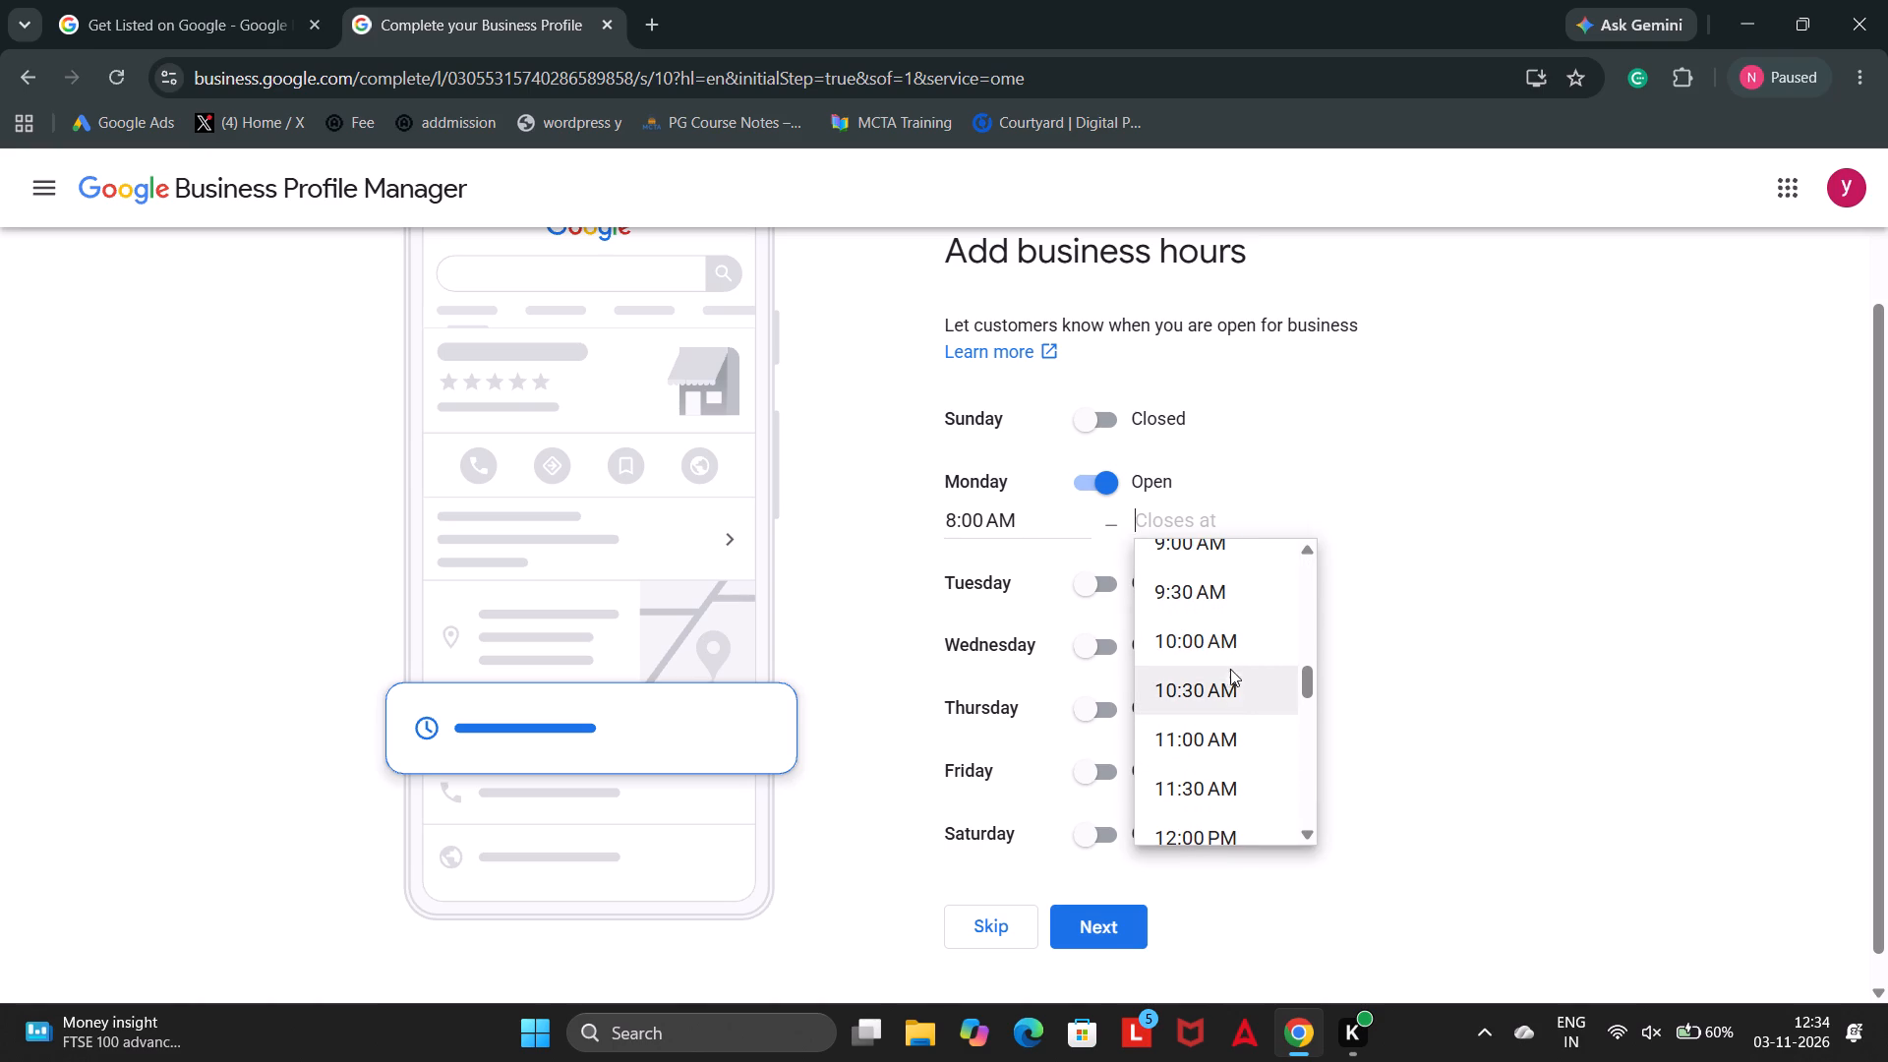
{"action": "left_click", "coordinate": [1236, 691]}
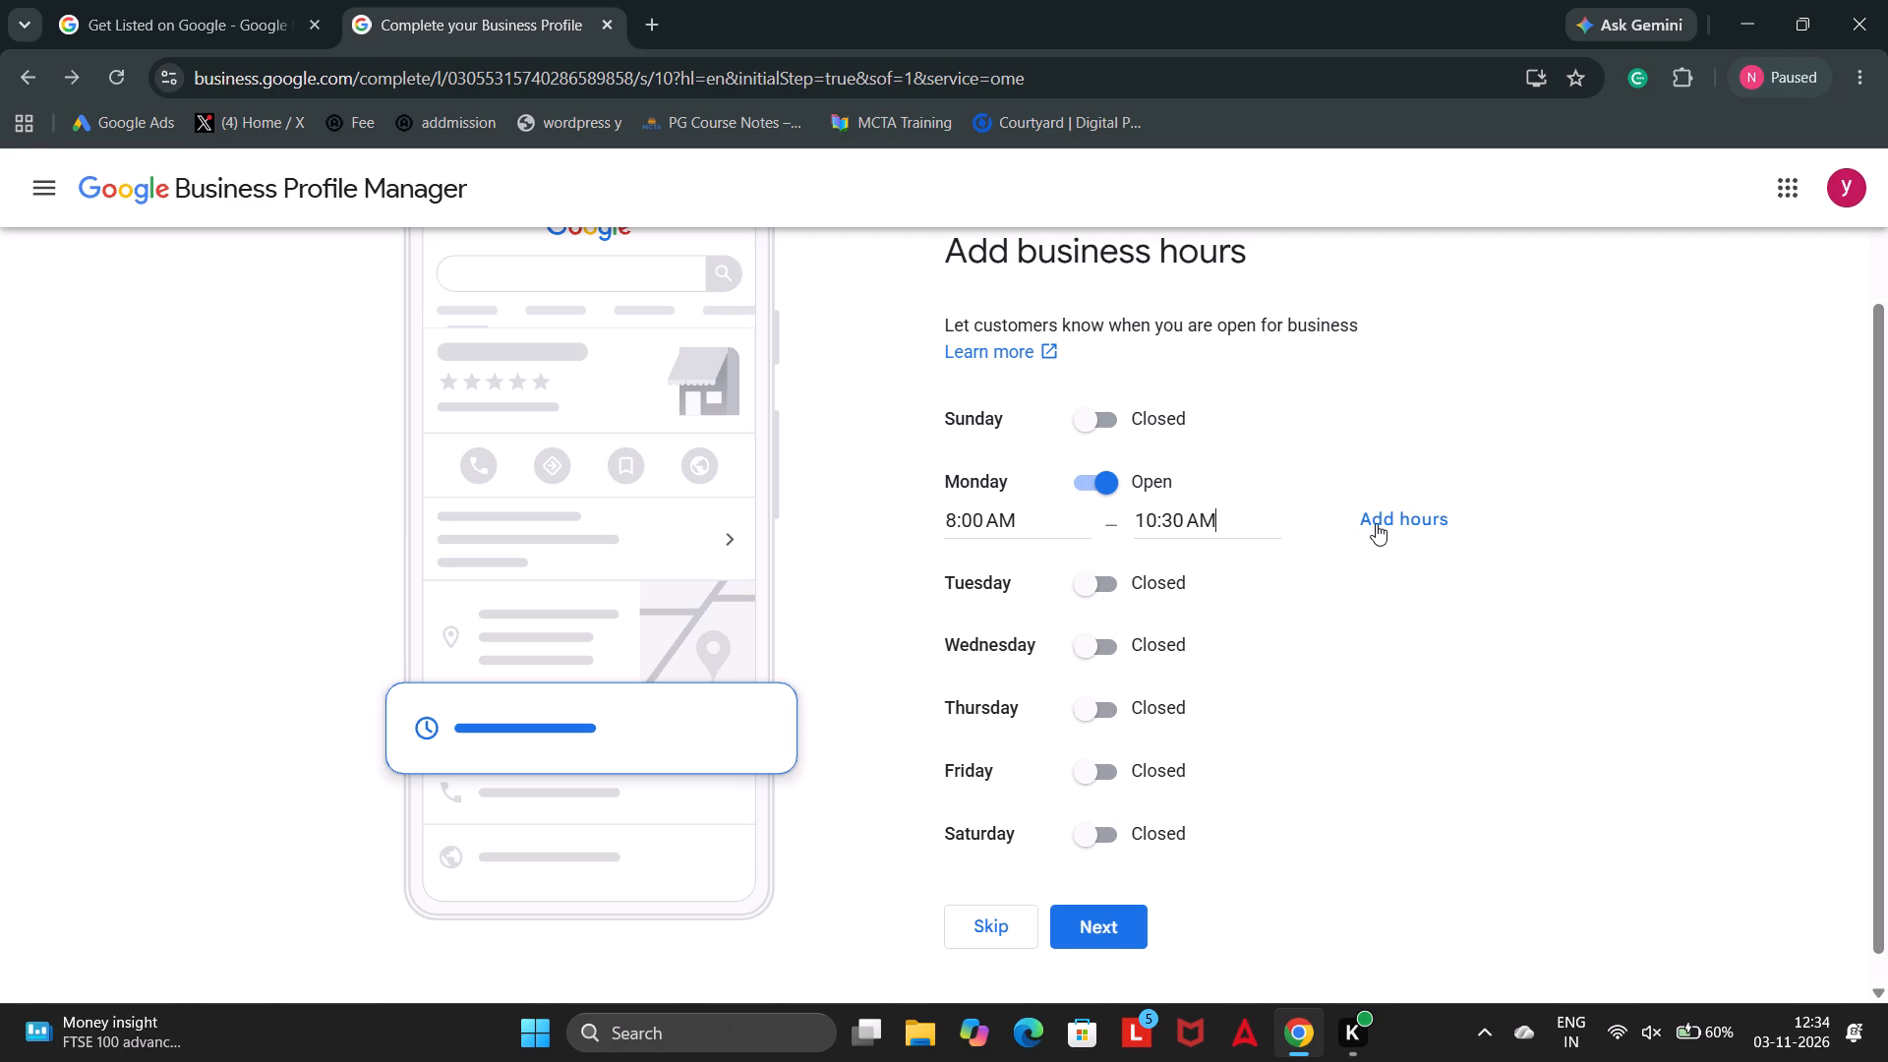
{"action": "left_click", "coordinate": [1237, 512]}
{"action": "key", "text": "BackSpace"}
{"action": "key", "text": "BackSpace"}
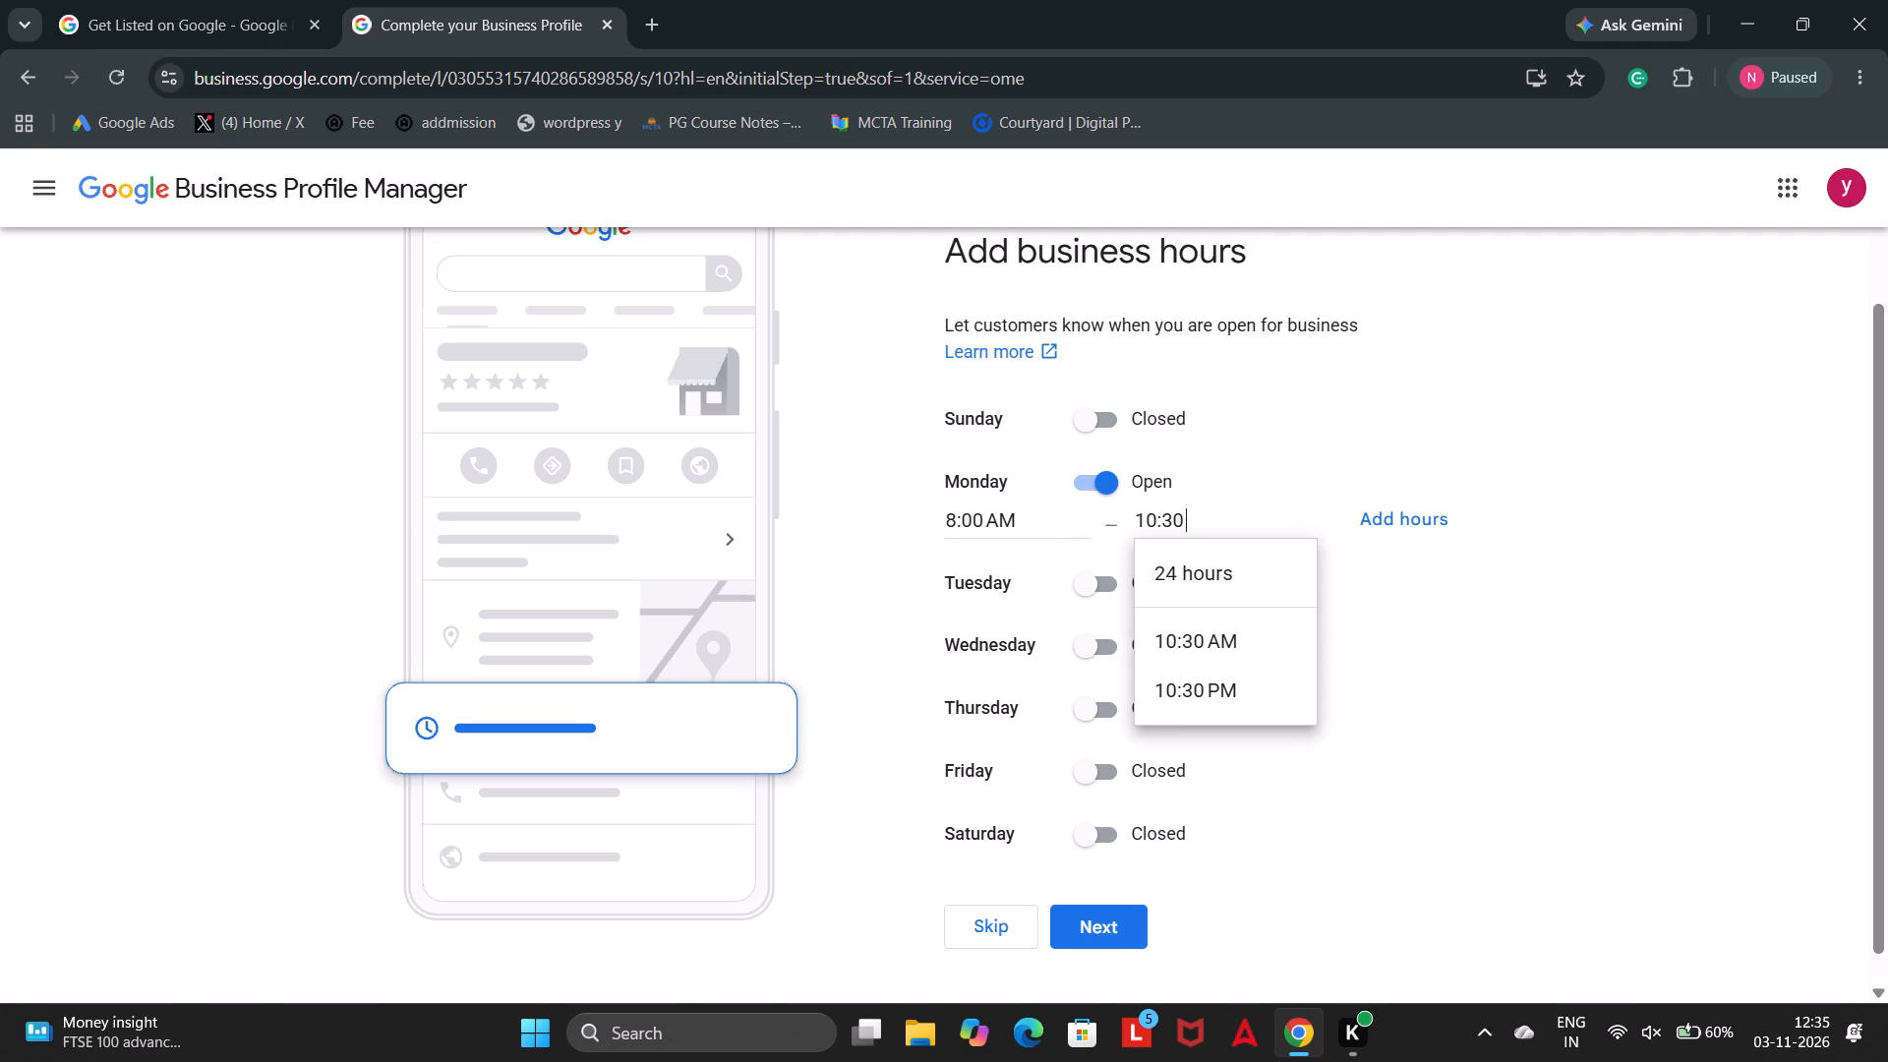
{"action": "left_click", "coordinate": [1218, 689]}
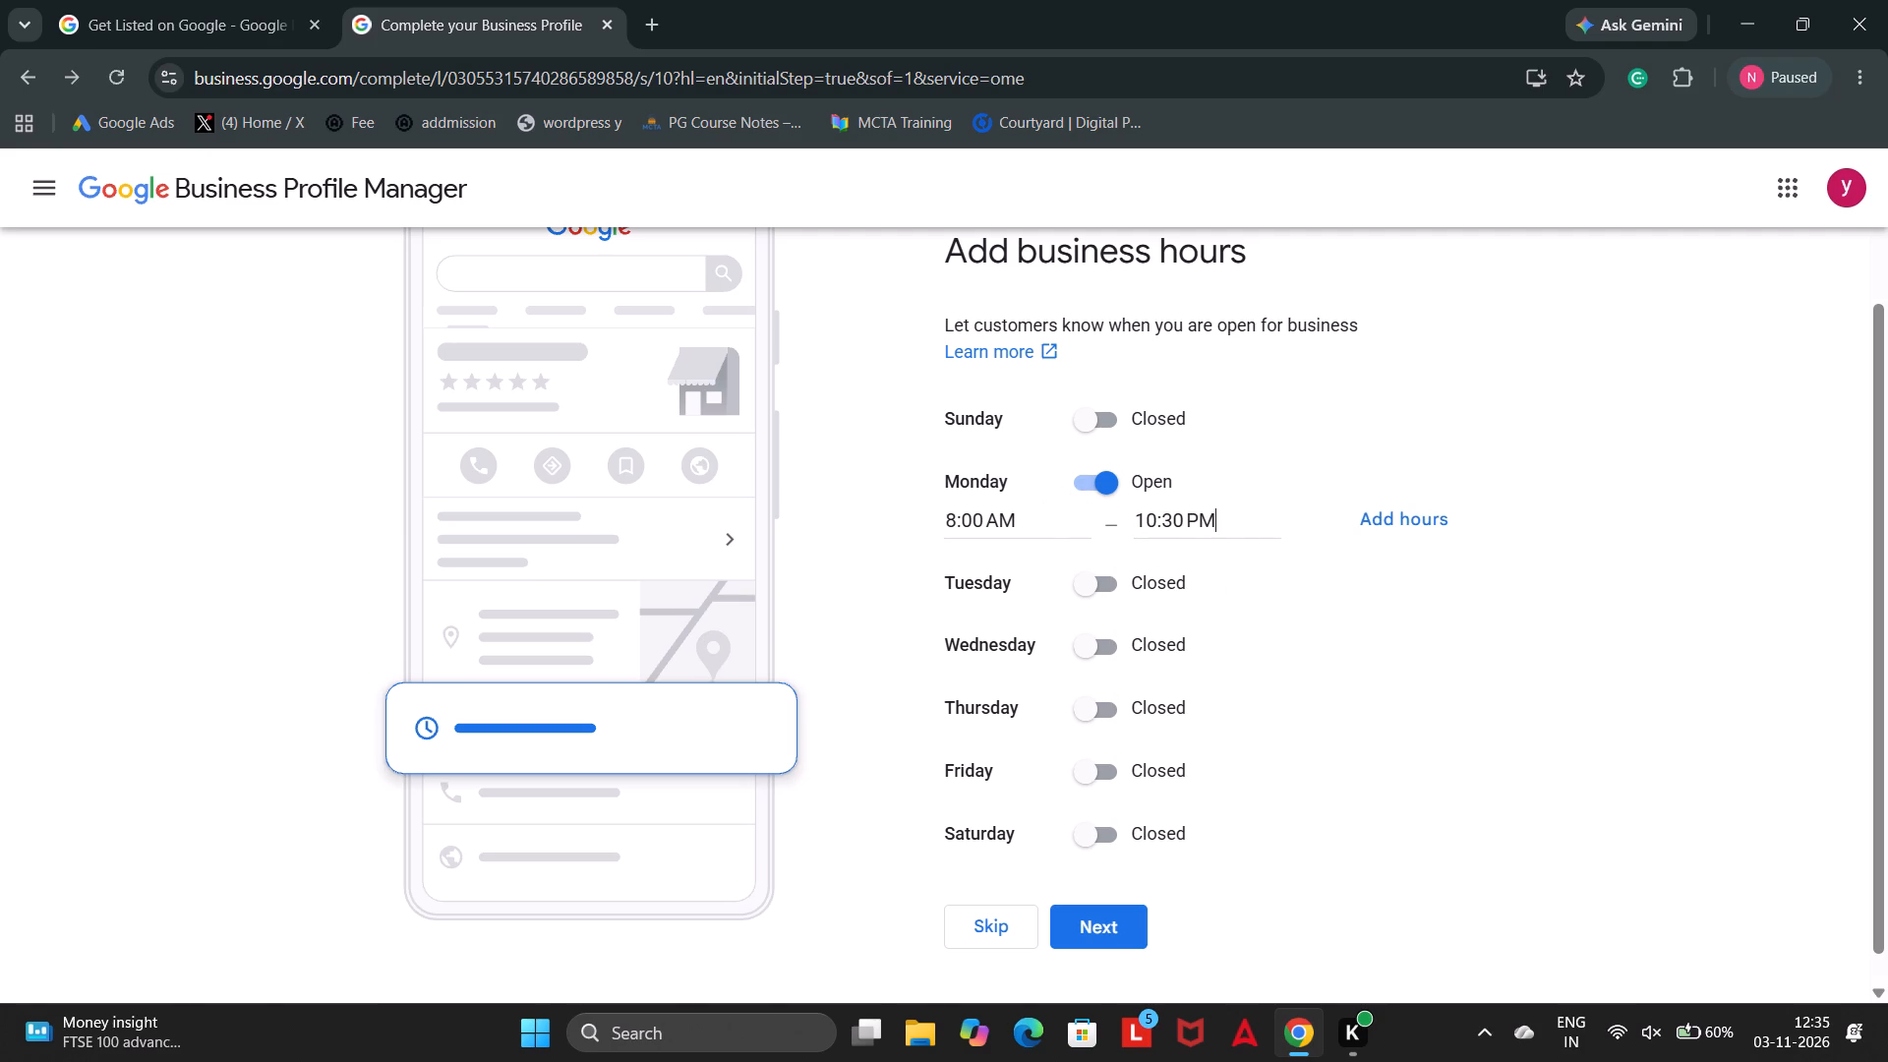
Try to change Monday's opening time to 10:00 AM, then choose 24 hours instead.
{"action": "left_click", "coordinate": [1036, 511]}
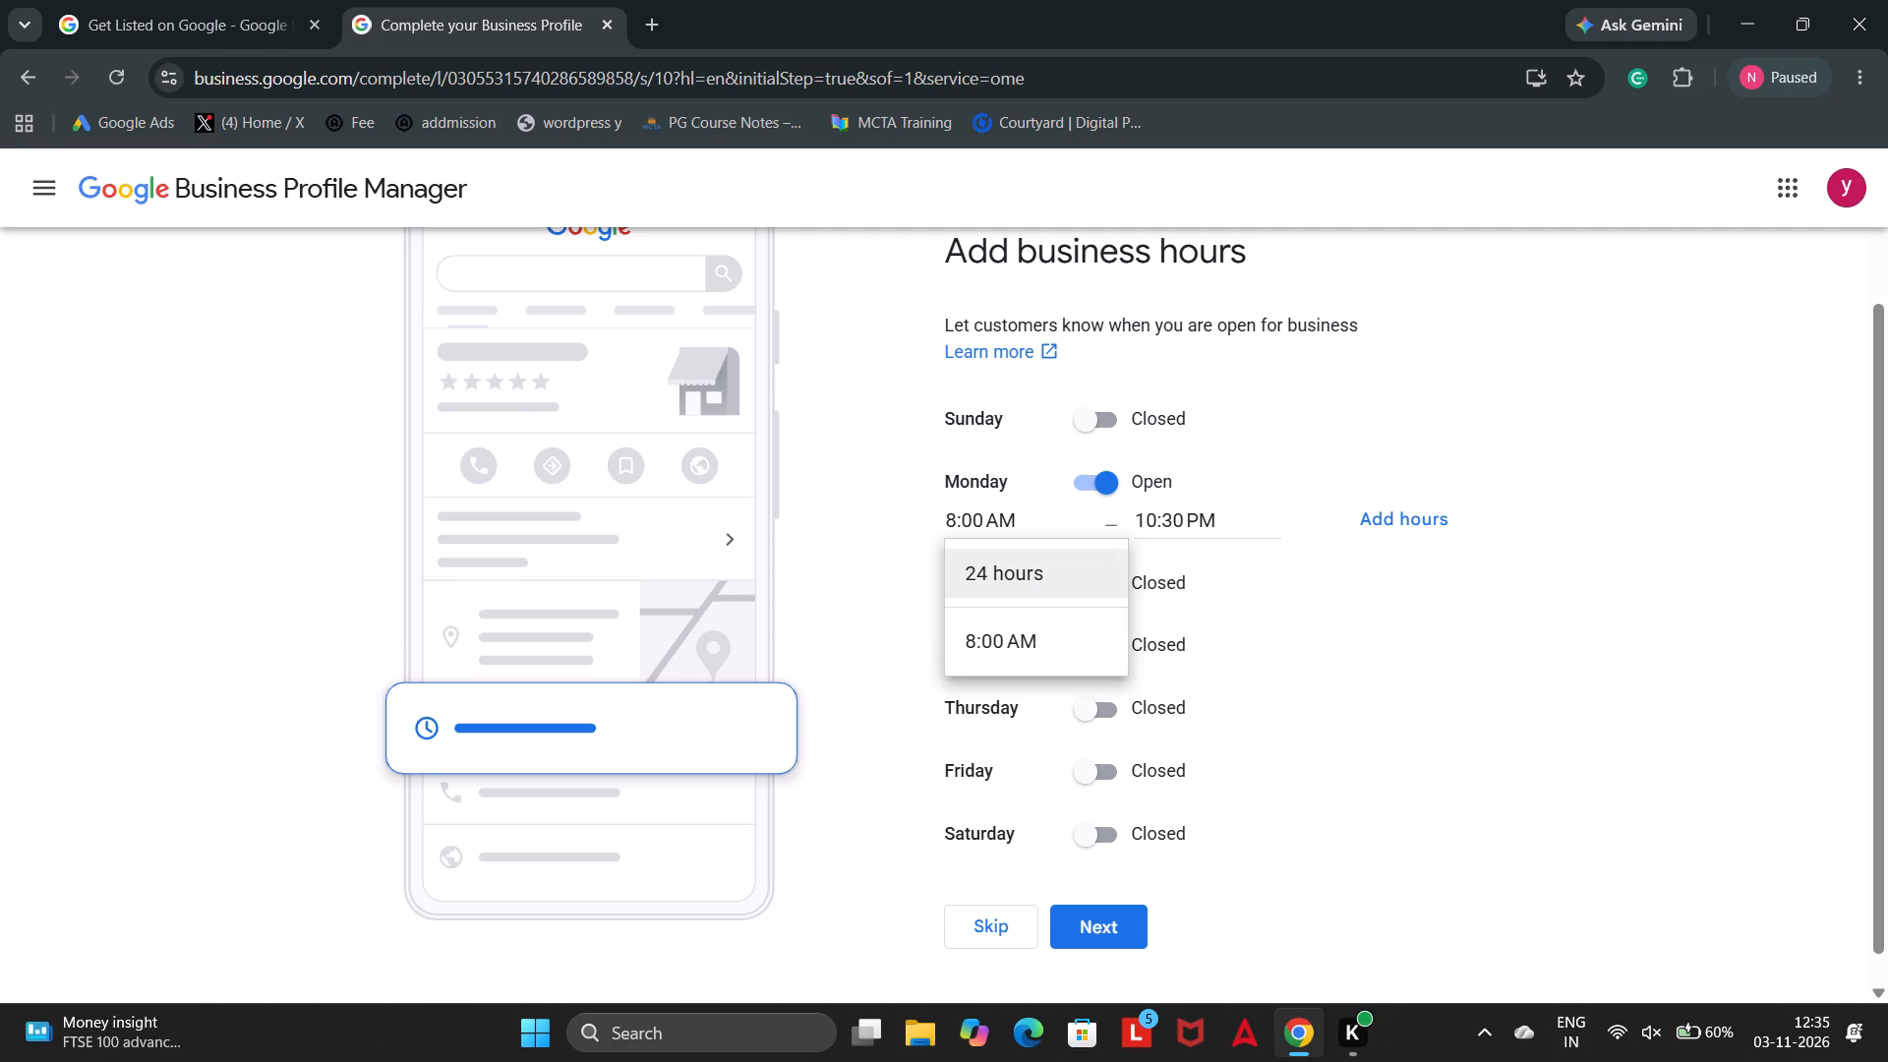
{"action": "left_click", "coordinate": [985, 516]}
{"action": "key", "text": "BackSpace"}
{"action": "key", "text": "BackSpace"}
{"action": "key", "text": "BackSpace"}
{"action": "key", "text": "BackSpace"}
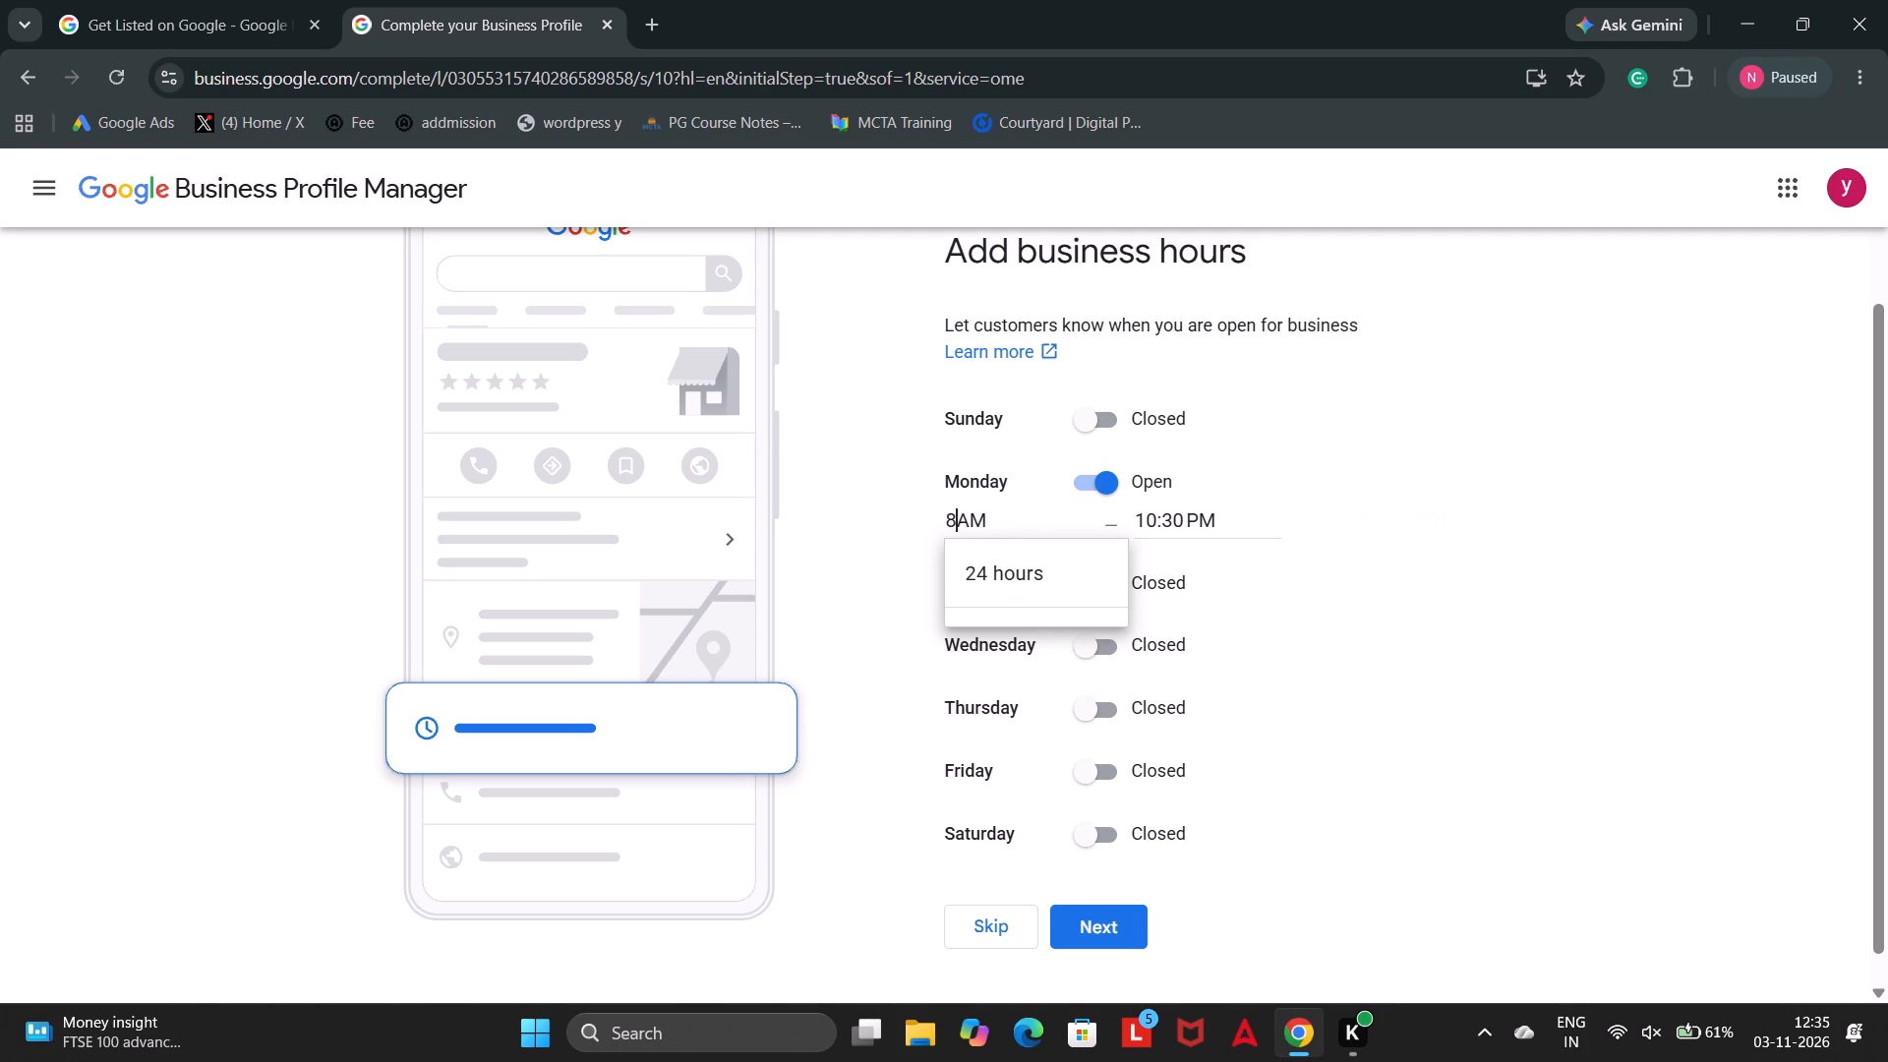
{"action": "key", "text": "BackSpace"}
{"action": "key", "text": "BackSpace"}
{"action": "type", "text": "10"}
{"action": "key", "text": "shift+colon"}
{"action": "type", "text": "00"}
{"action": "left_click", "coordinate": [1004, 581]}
Replace Monday's 24-hour setting with an opening time of 10:30 AM.
{"action": "left_click", "coordinate": [1250, 483]}
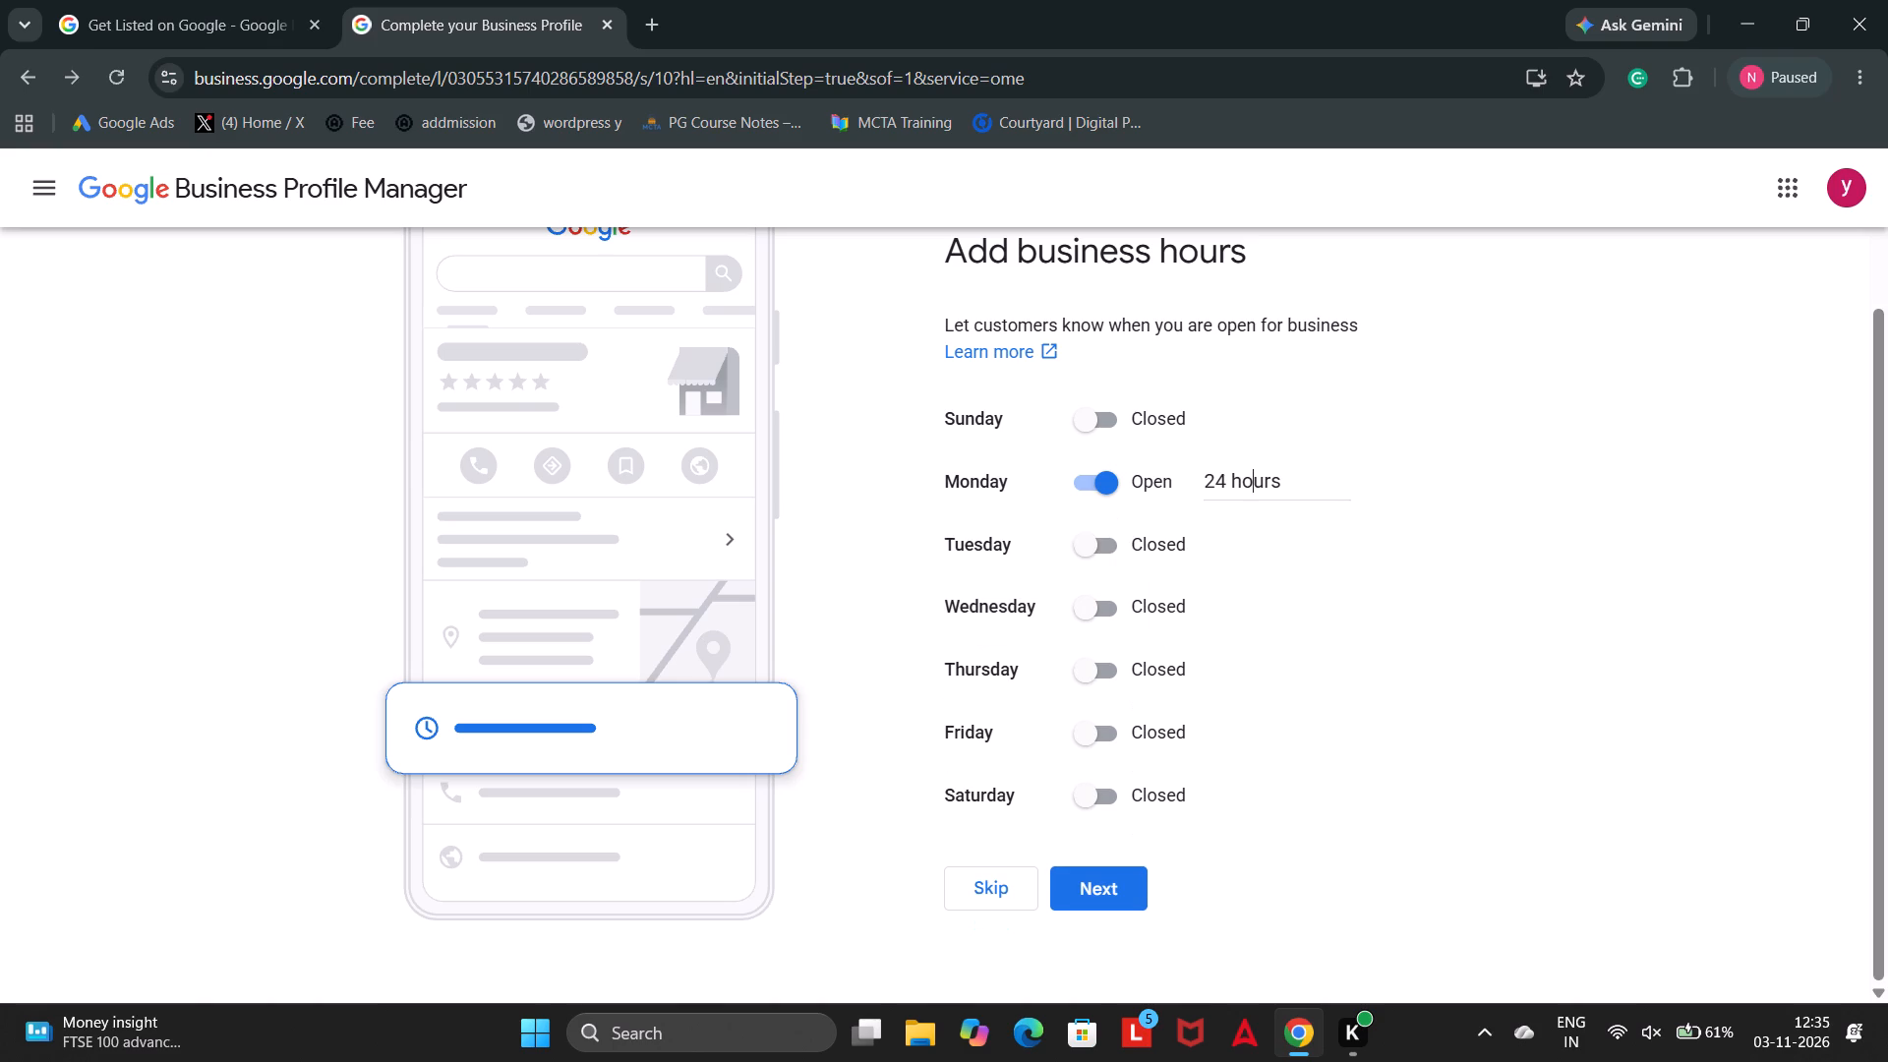
{"action": "left_click", "coordinate": [1269, 479]}
{"action": "left_click", "coordinate": [1277, 477]}
{"action": "key", "text": "BackSpace"}
{"action": "left_click", "coordinate": [1279, 477]}
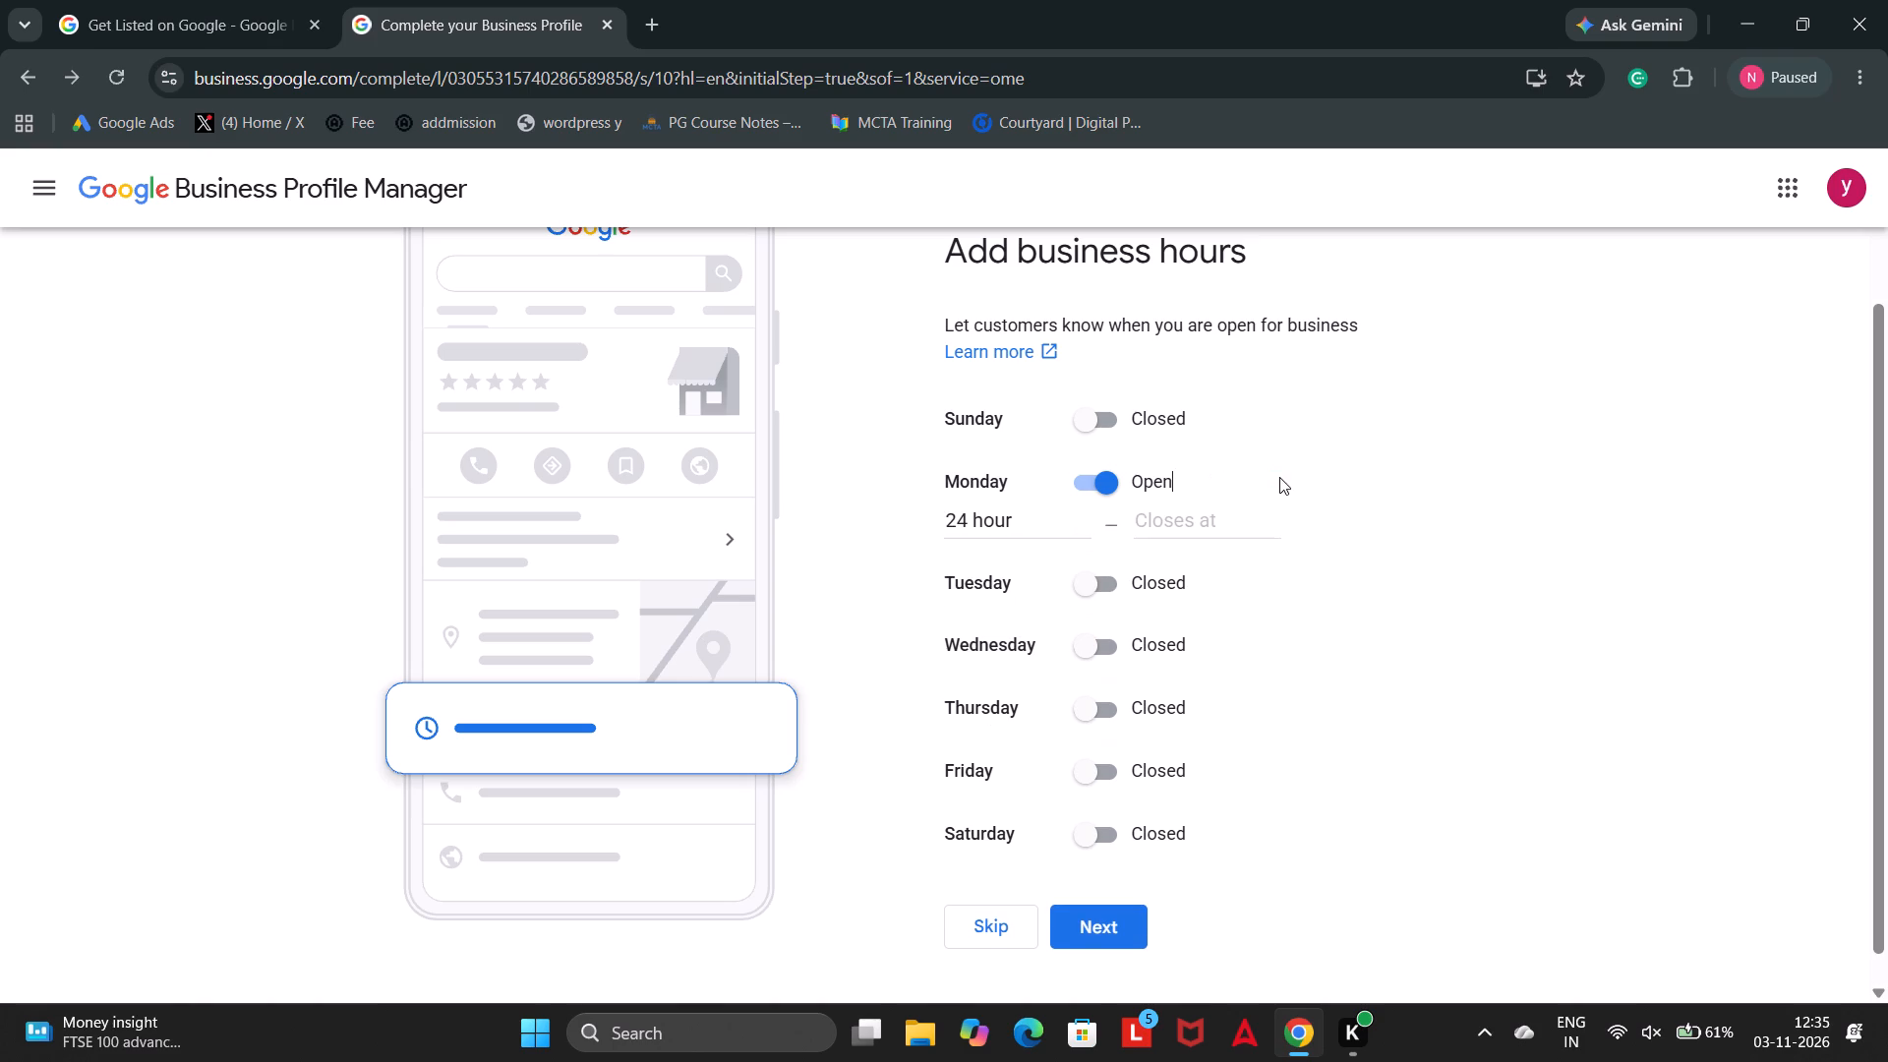
{"action": "left_click", "coordinate": [1060, 508]}
{"action": "key", "text": "BackSpace"}
{"action": "key", "text": "BackSpace"}
{"action": "key", "text": "BackSpace"}
{"action": "key", "text": "BackSpace"}
{"action": "key", "text": "BackSpace"}
{"action": "key", "text": "BackSpace"}
{"action": "key", "text": "BackSpace"}
{"action": "key", "text": "BackSpace"}
{"action": "key", "text": "BackSpace"}
{"action": "key", "text": "BackSpace"}
{"action": "key", "text": "BackSpace"}
{"action": "key", "text": "BackSpace"}
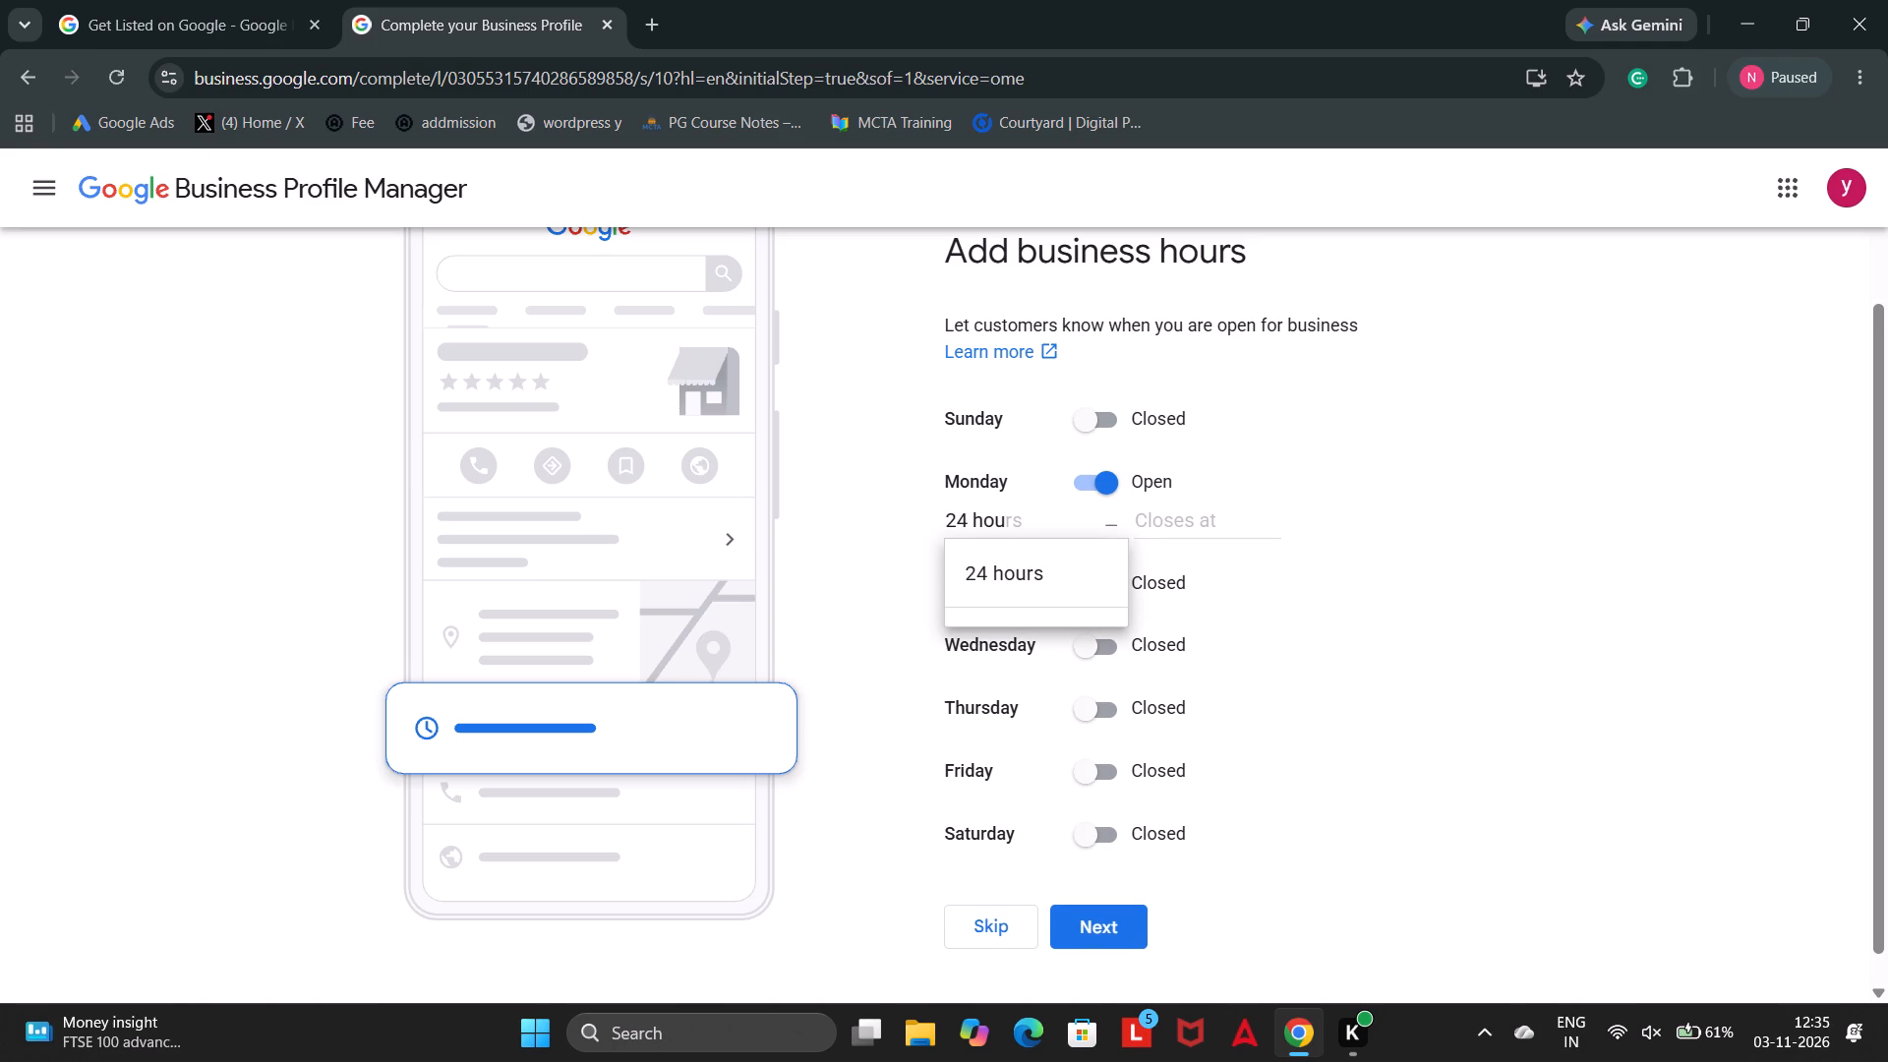
{"action": "scroll", "coordinate": [1000, 756], "scroll_direction": "down", "scroll_amount": 3}
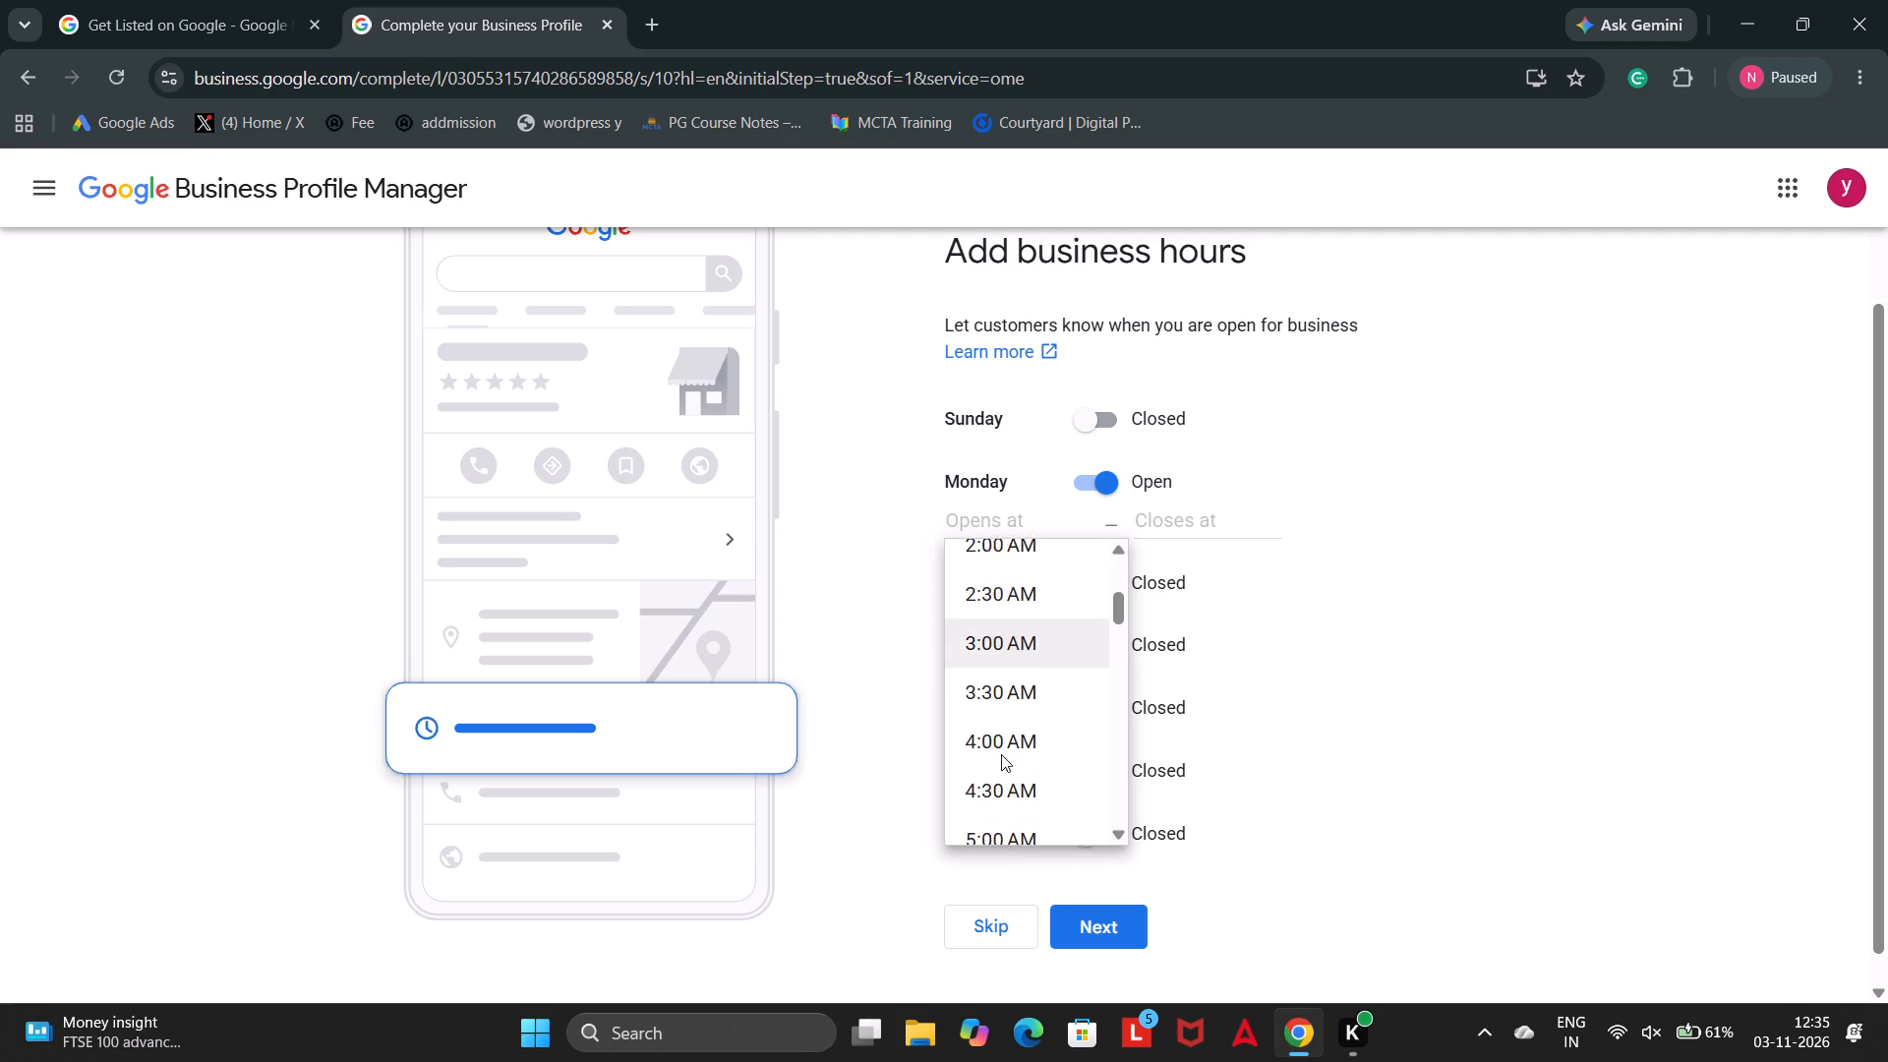
{"action": "scroll", "coordinate": [1001, 753], "scroll_direction": "down", "scroll_amount": 5}
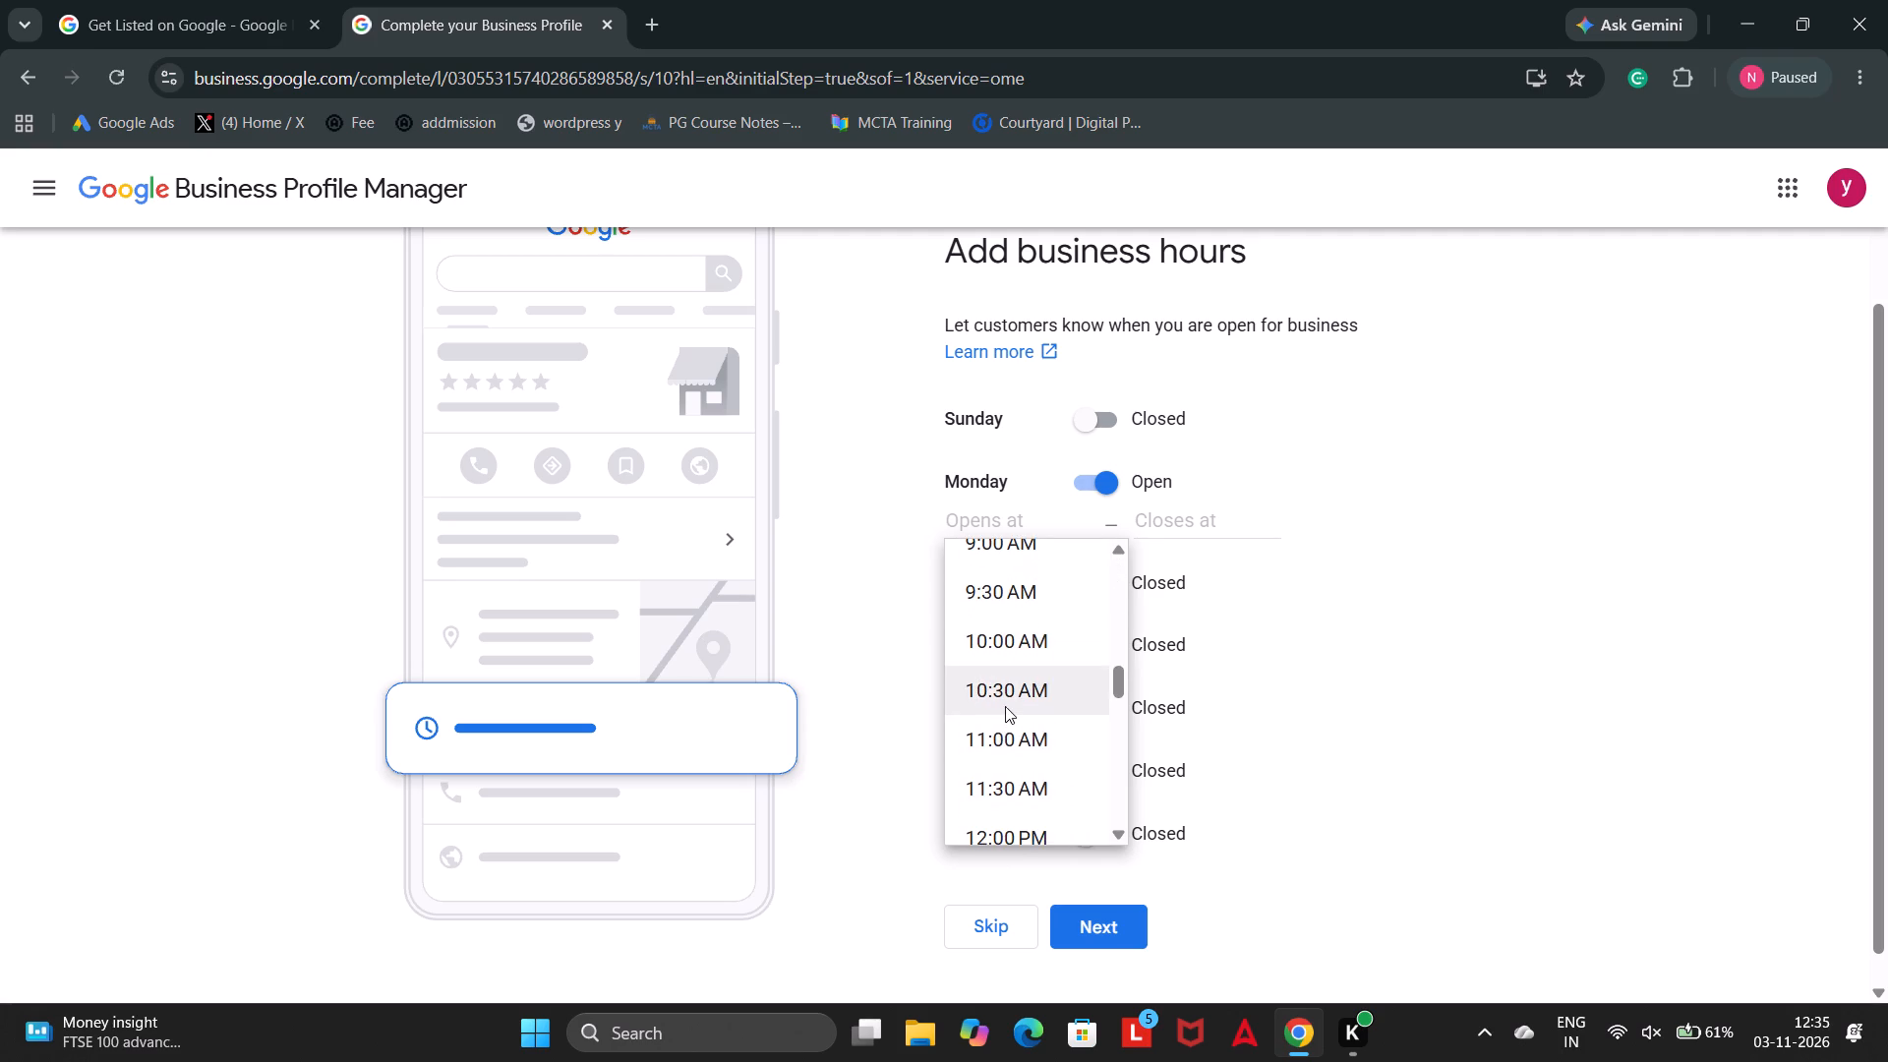
{"action": "left_click", "coordinate": [1005, 698]}
Set Monday's closing time to 10:30 PM and submit the business hours.
{"action": "left_click", "coordinate": [1207, 509]}
{"action": "scroll", "coordinate": [1181, 653], "scroll_direction": "down", "scroll_amount": 6}
{"action": "scroll", "coordinate": [1196, 745], "scroll_direction": "down", "scroll_amount": 1}
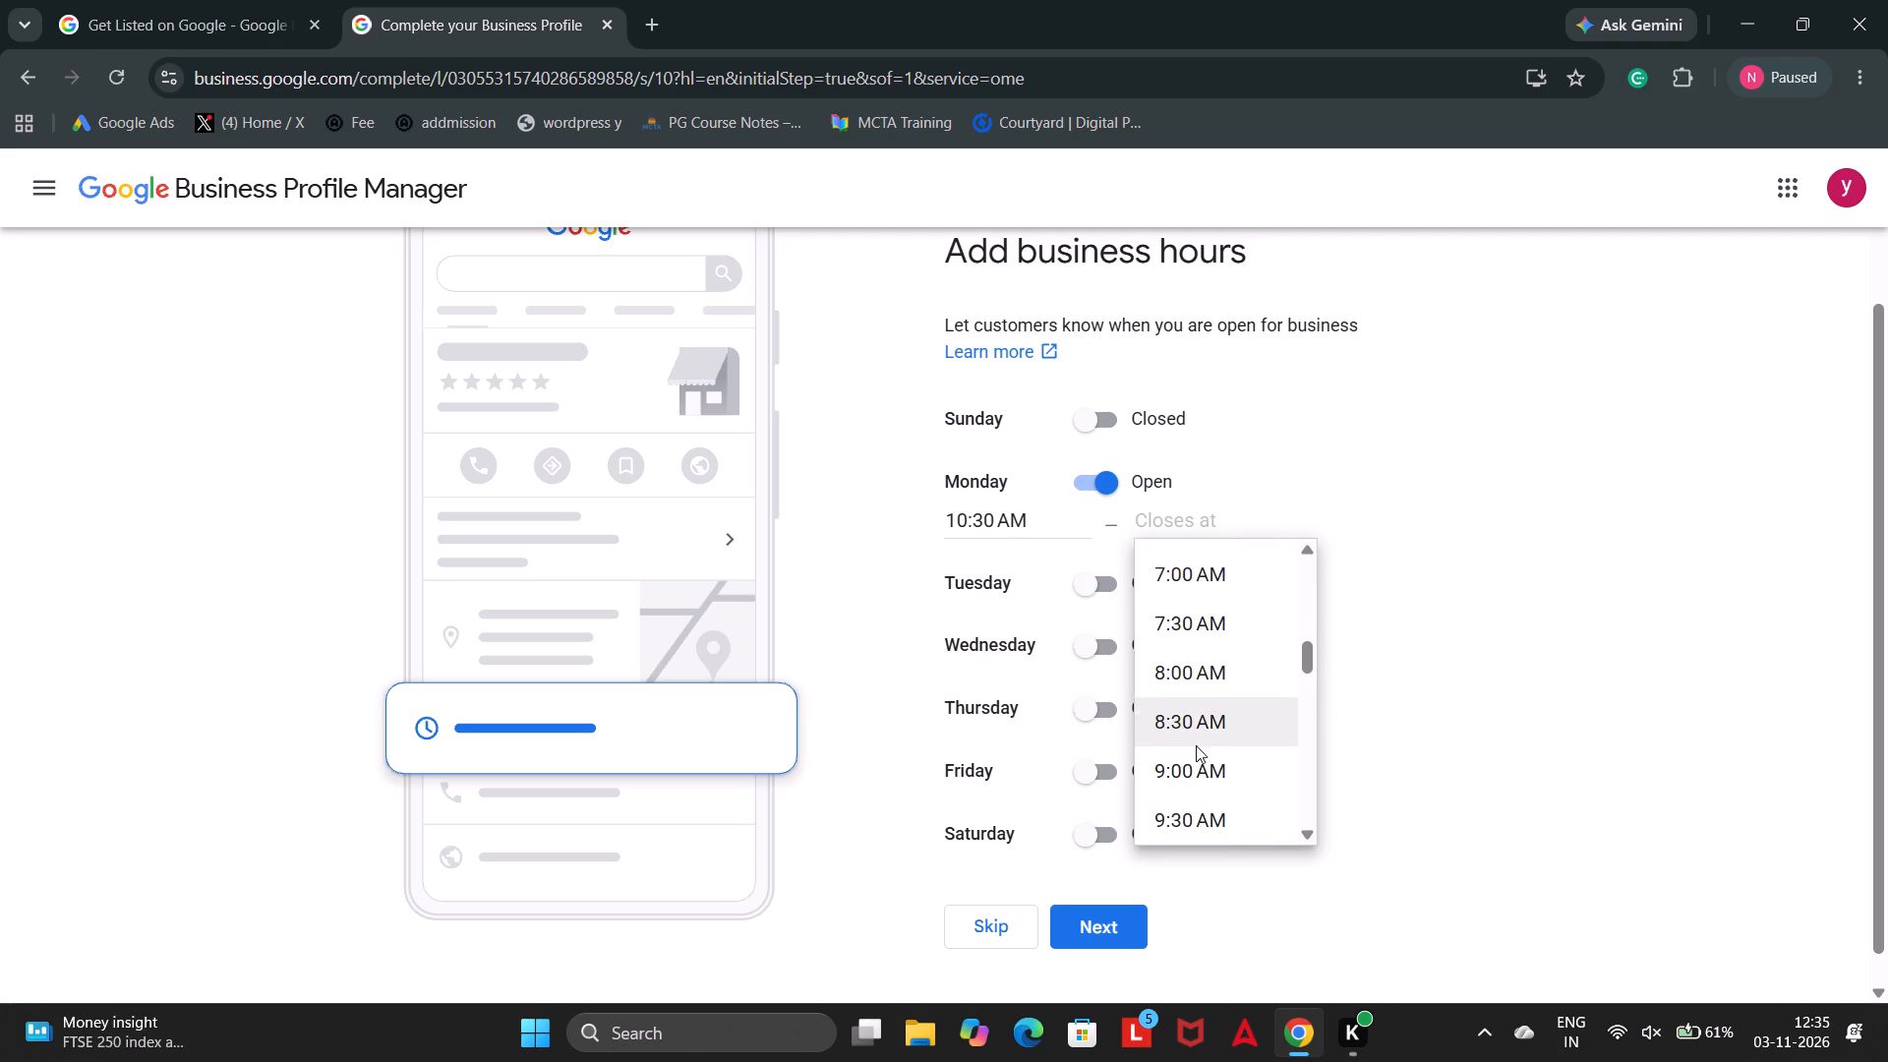
{"action": "scroll", "coordinate": [1196, 745], "scroll_direction": "down", "scroll_amount": 1}
{"action": "left_click", "coordinate": [1205, 700]}
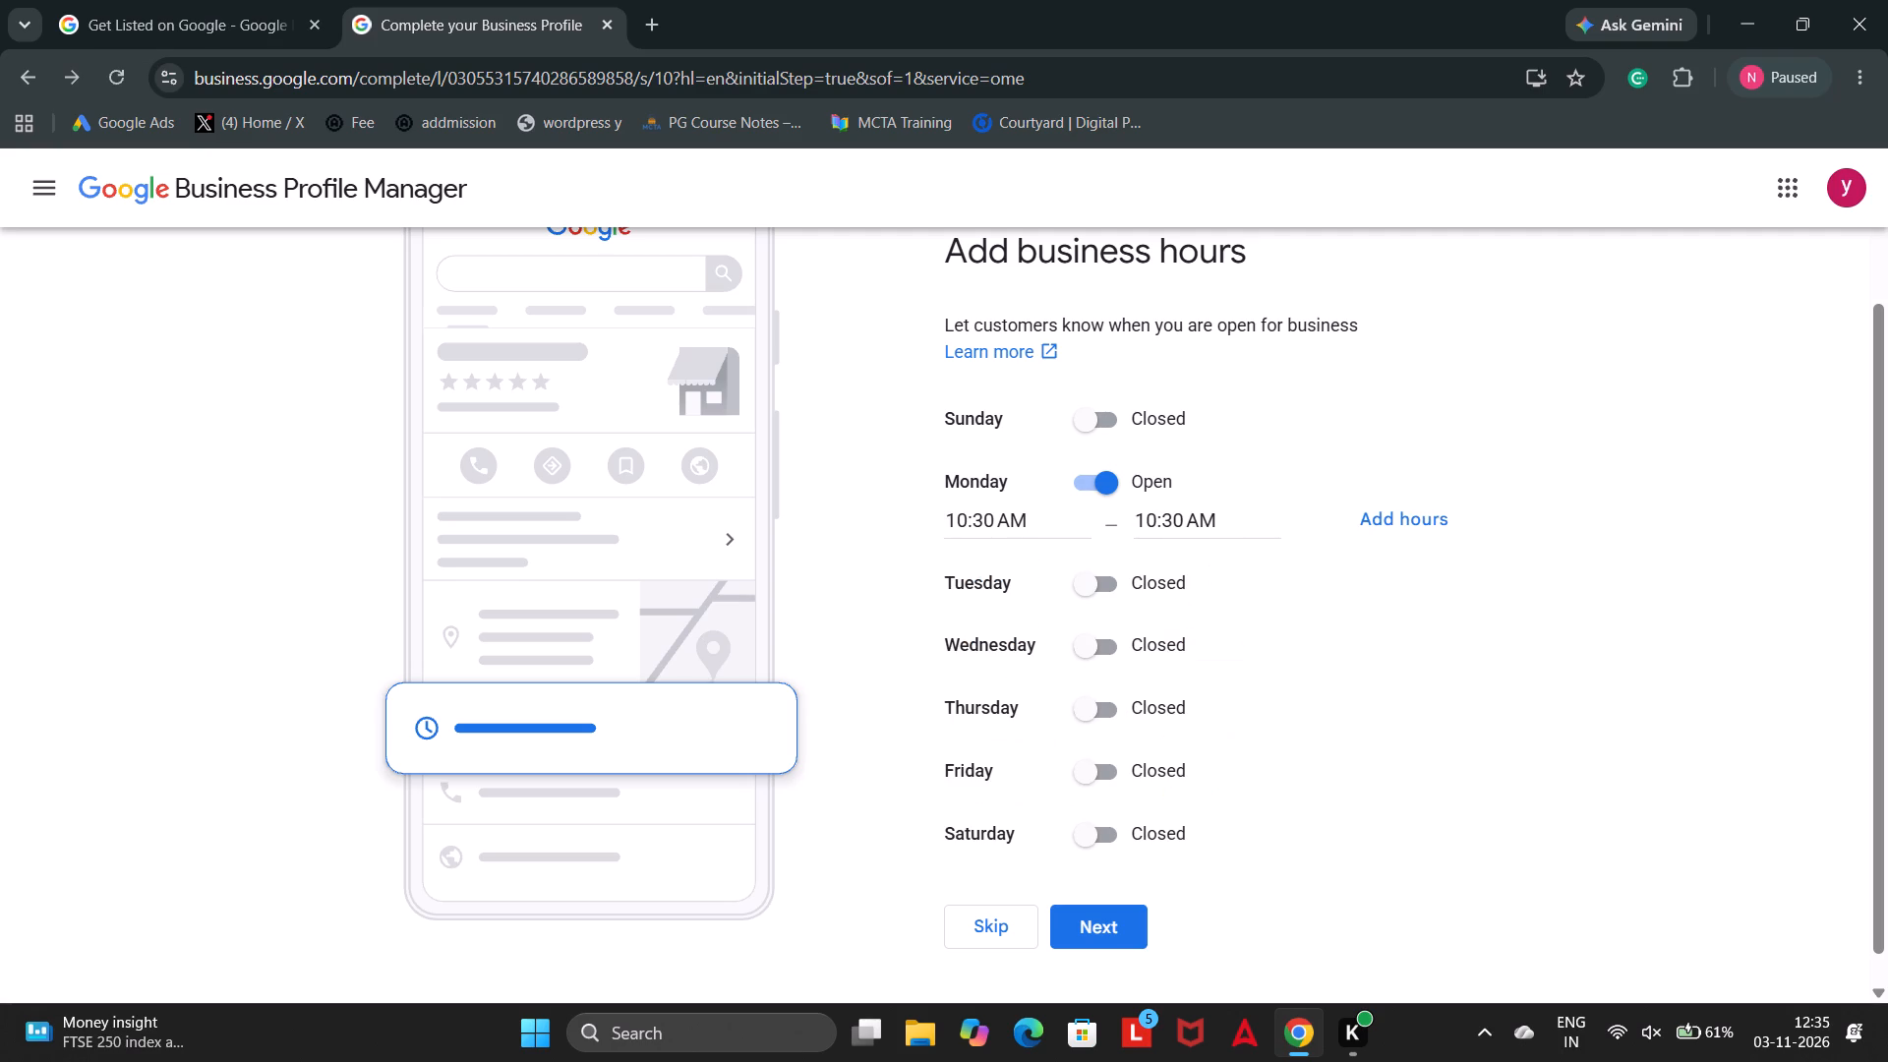
{"action": "key", "text": "BackSpace"}
{"action": "key", "text": "BackSpace"}
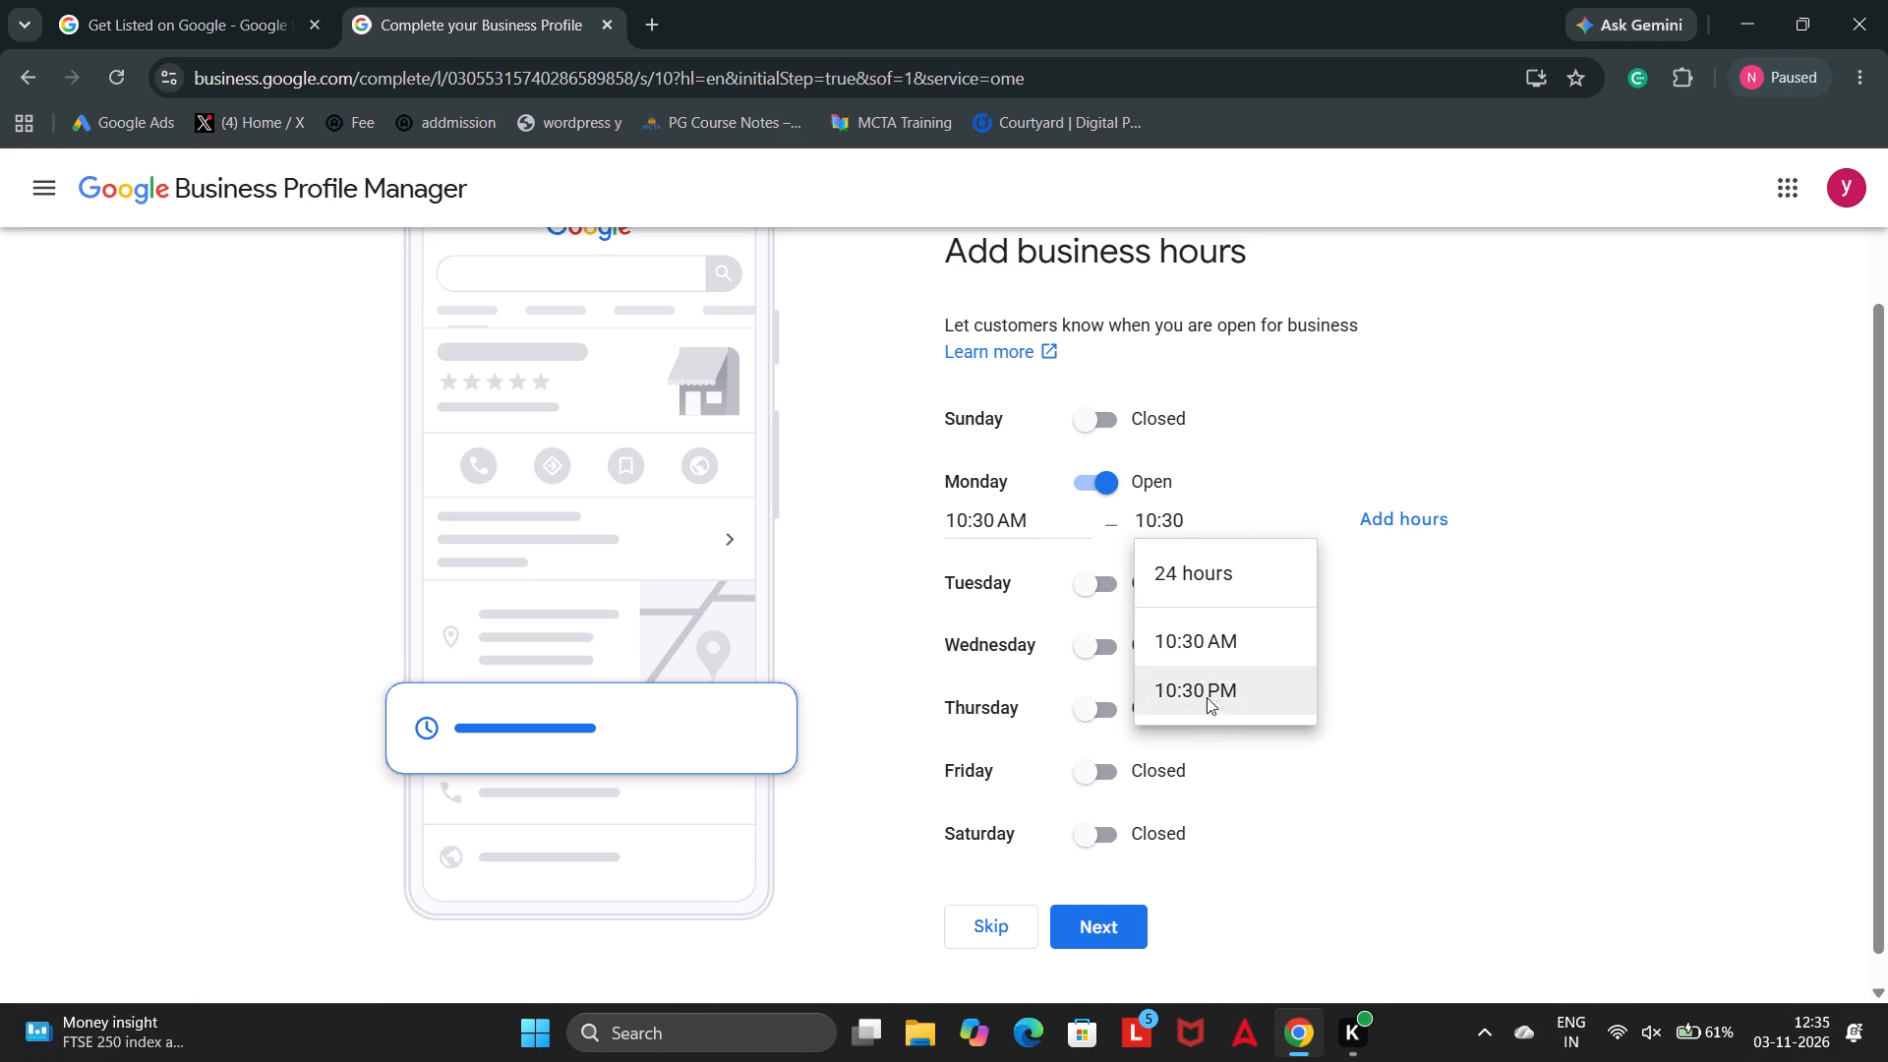
{"action": "left_click", "coordinate": [1207, 679]}
{"action": "scroll", "coordinate": [1155, 715], "scroll_direction": "down", "scroll_amount": 3}
{"action": "left_click", "coordinate": [1109, 883]}
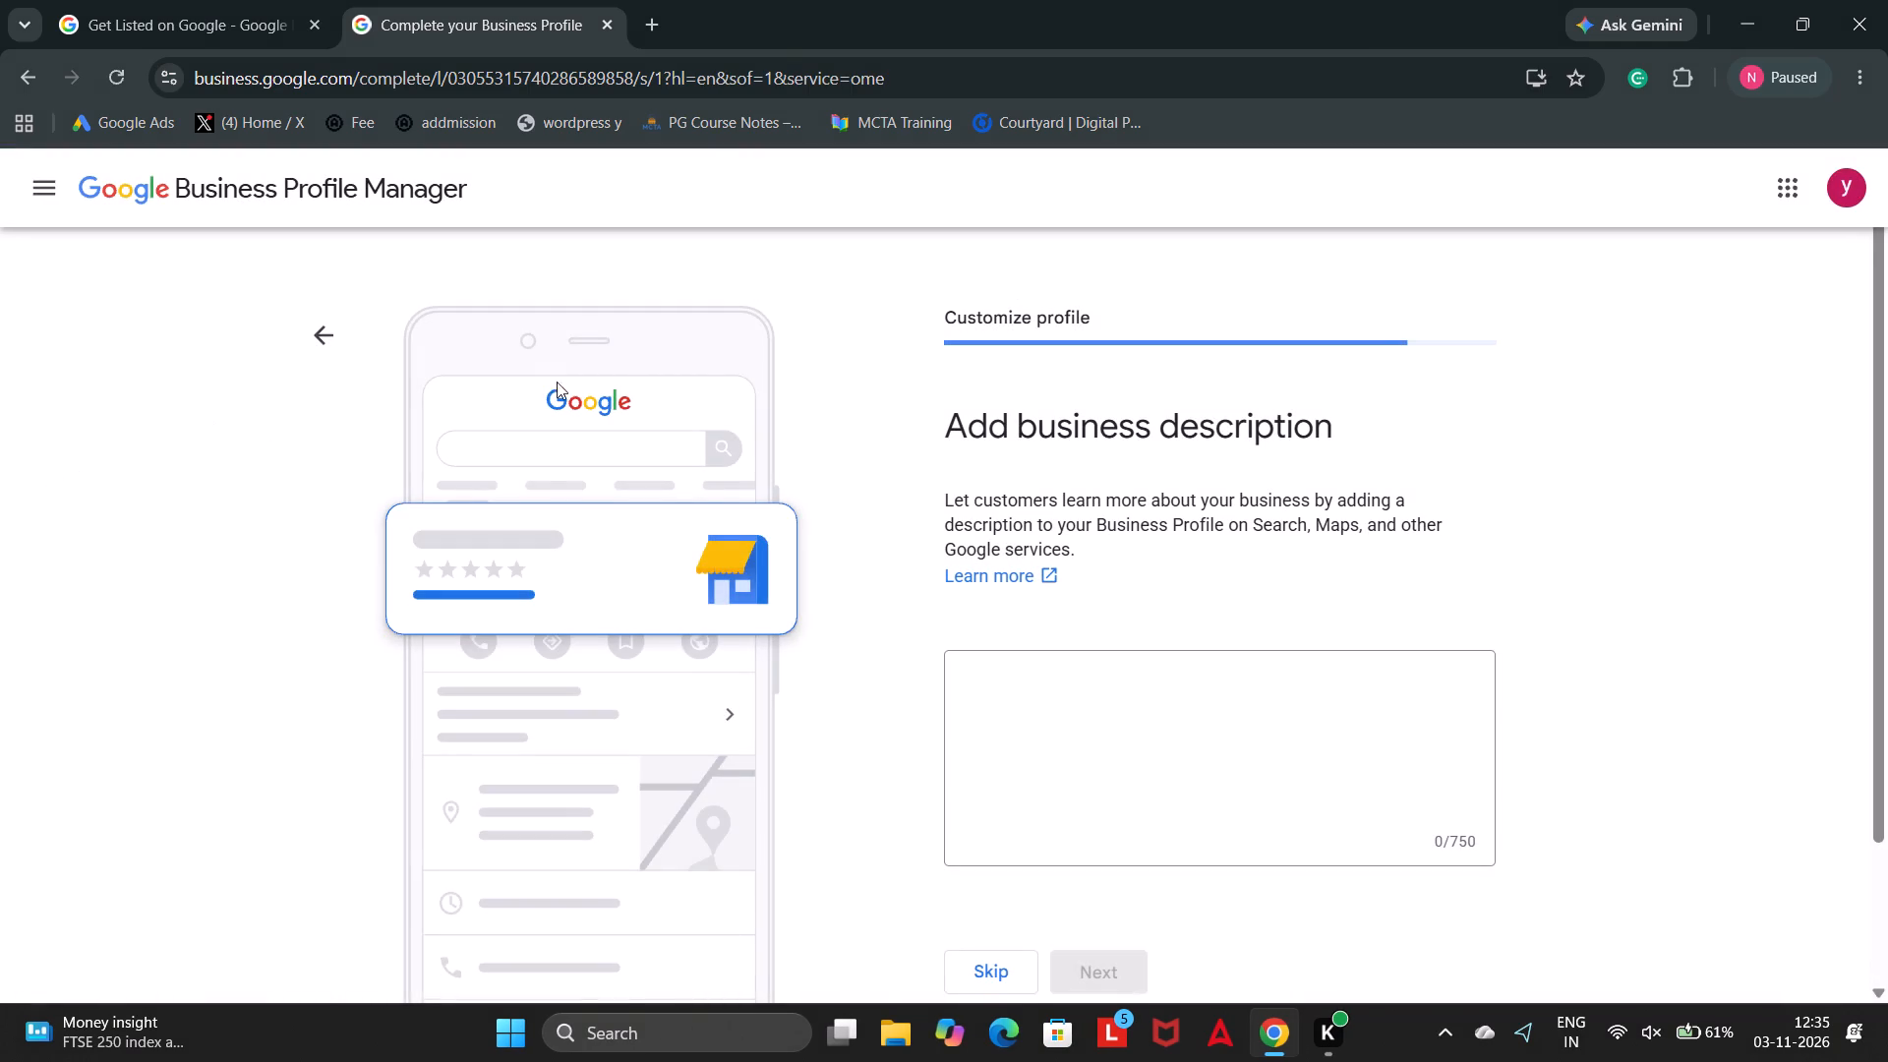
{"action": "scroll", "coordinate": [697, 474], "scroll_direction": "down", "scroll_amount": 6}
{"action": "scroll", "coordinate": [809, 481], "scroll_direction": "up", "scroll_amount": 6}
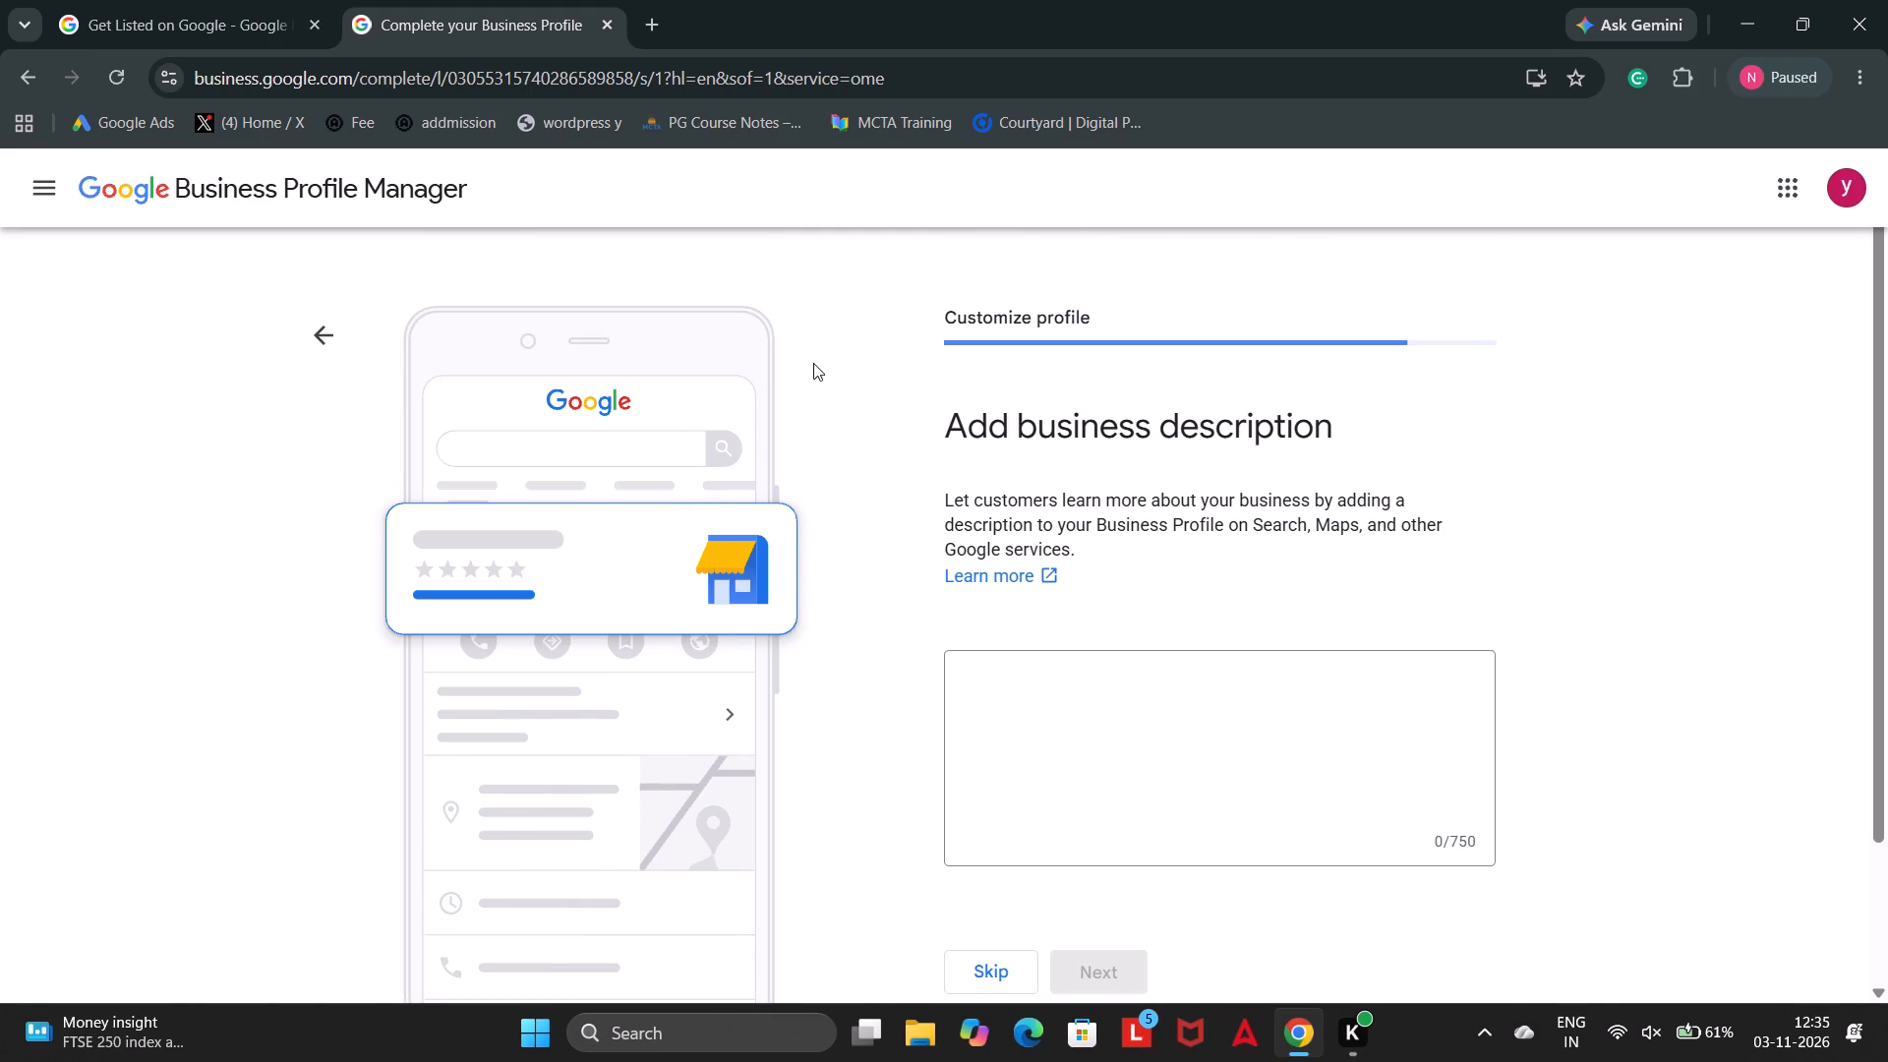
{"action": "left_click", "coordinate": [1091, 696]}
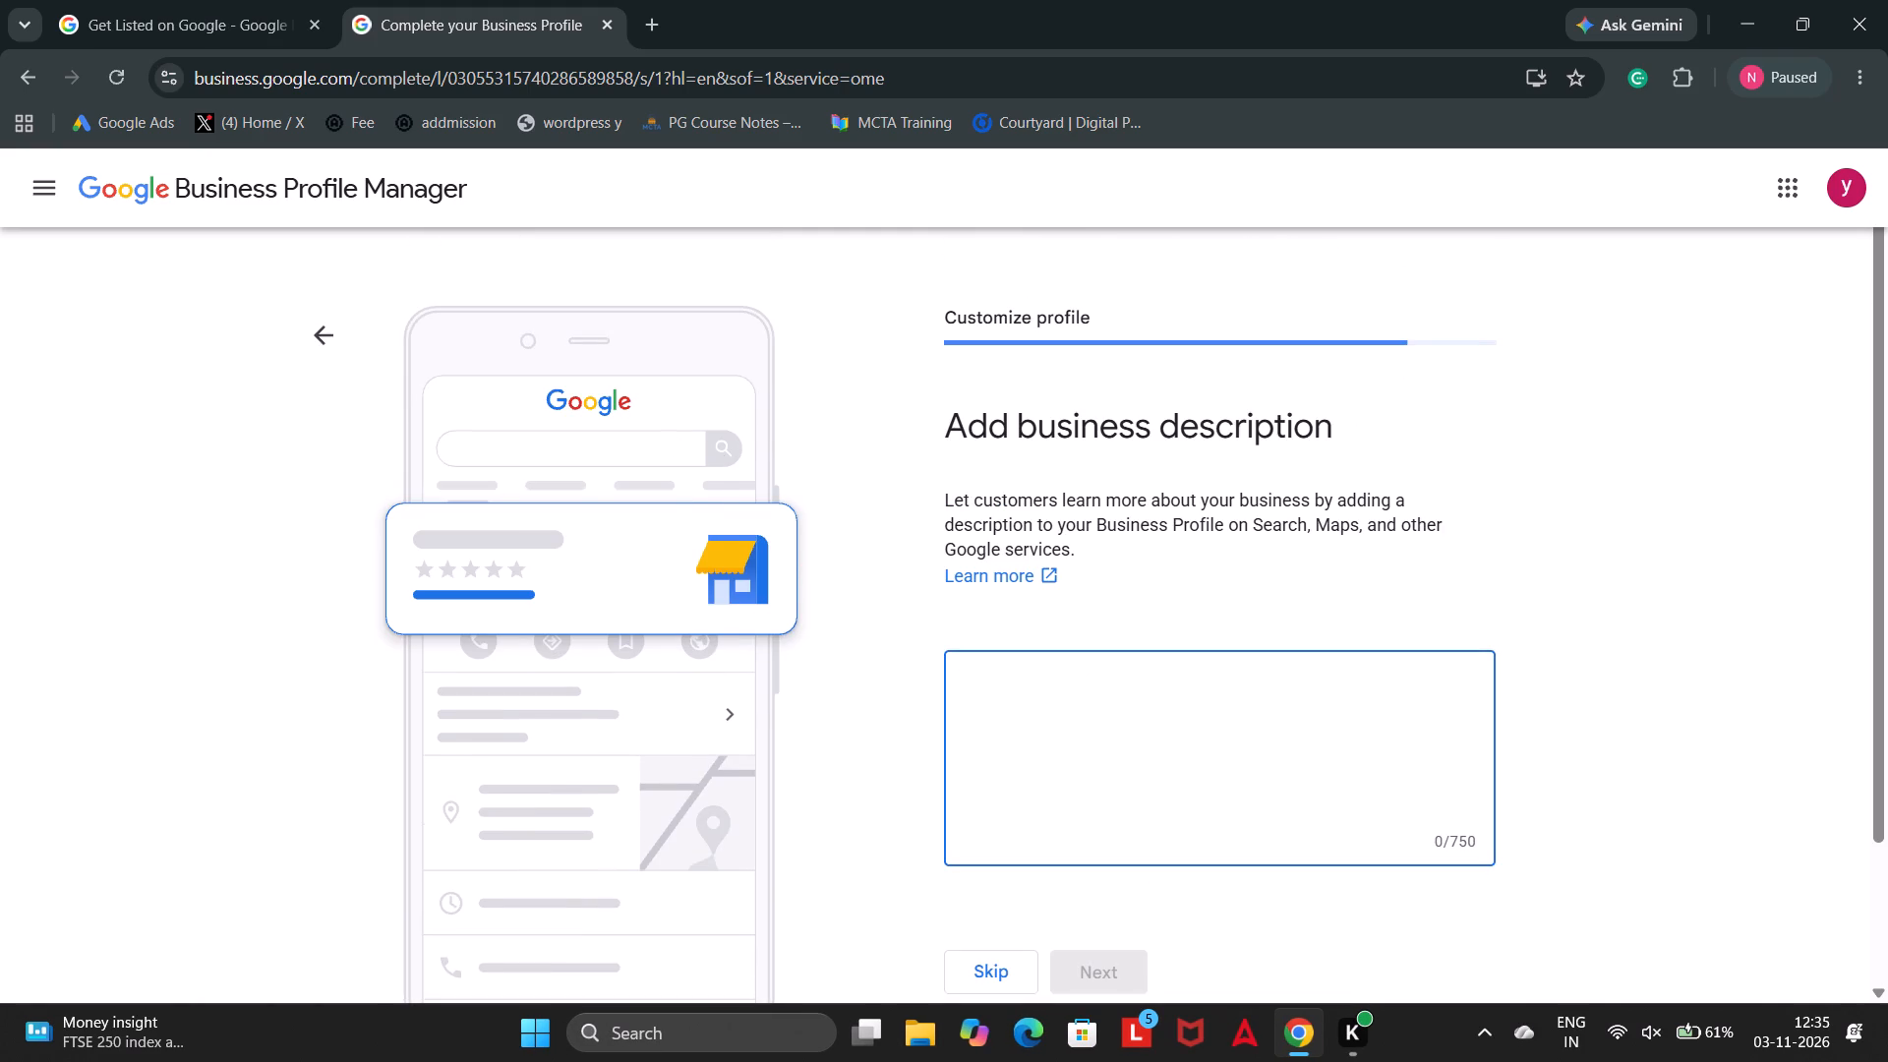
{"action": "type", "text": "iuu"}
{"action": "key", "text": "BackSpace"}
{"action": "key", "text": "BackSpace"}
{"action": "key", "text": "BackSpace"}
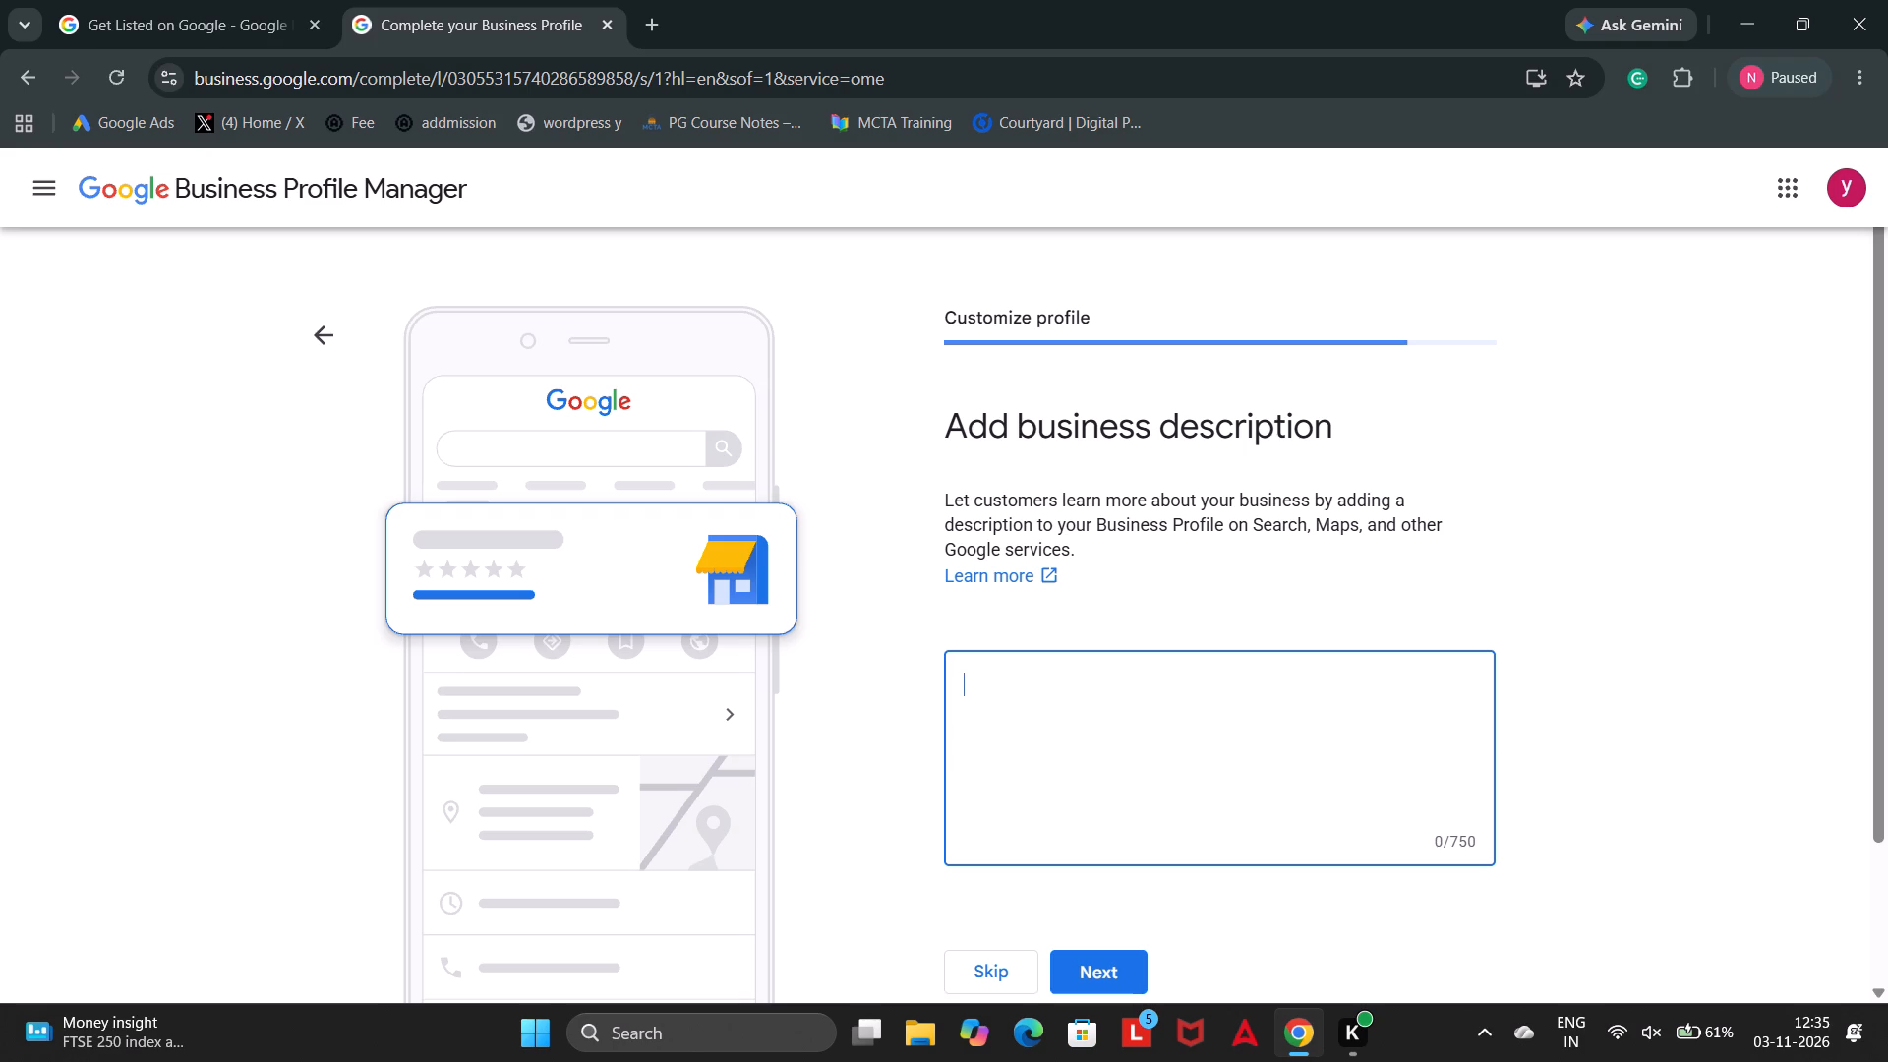
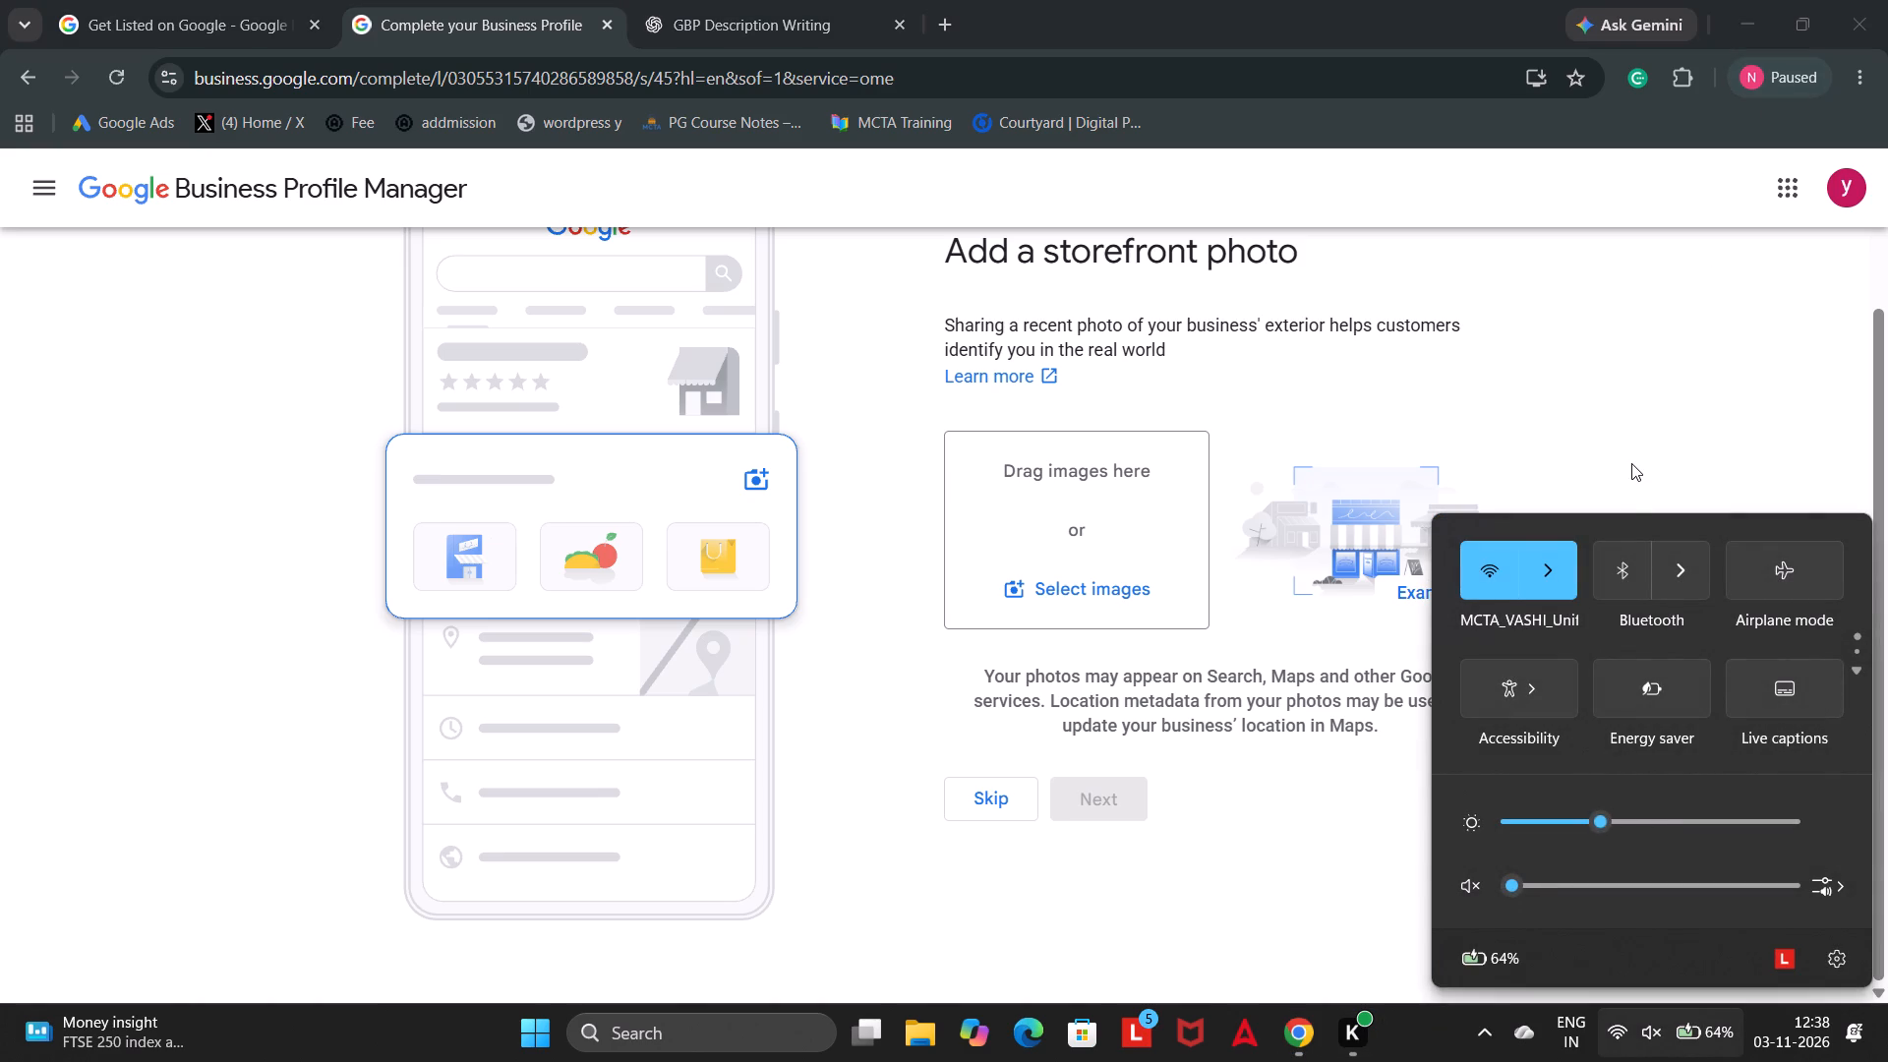
{"action": "left_click", "coordinate": [1631, 463]}
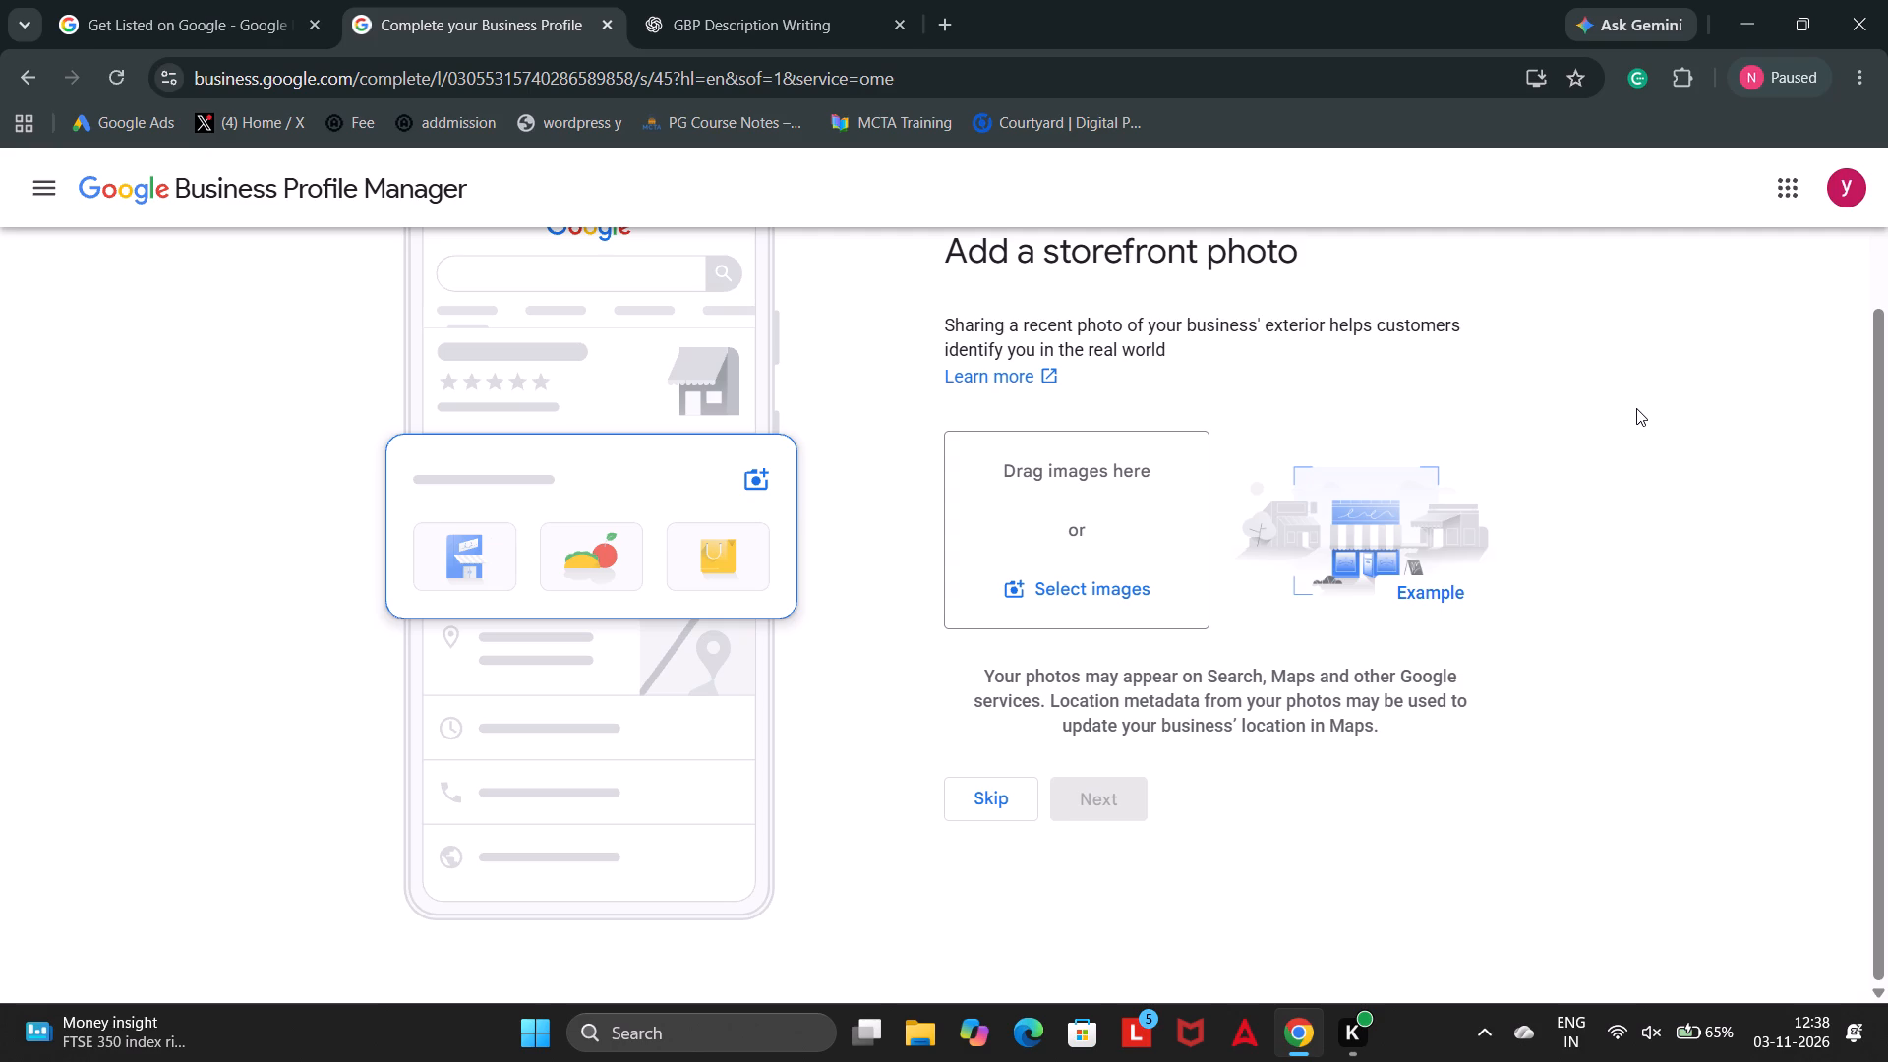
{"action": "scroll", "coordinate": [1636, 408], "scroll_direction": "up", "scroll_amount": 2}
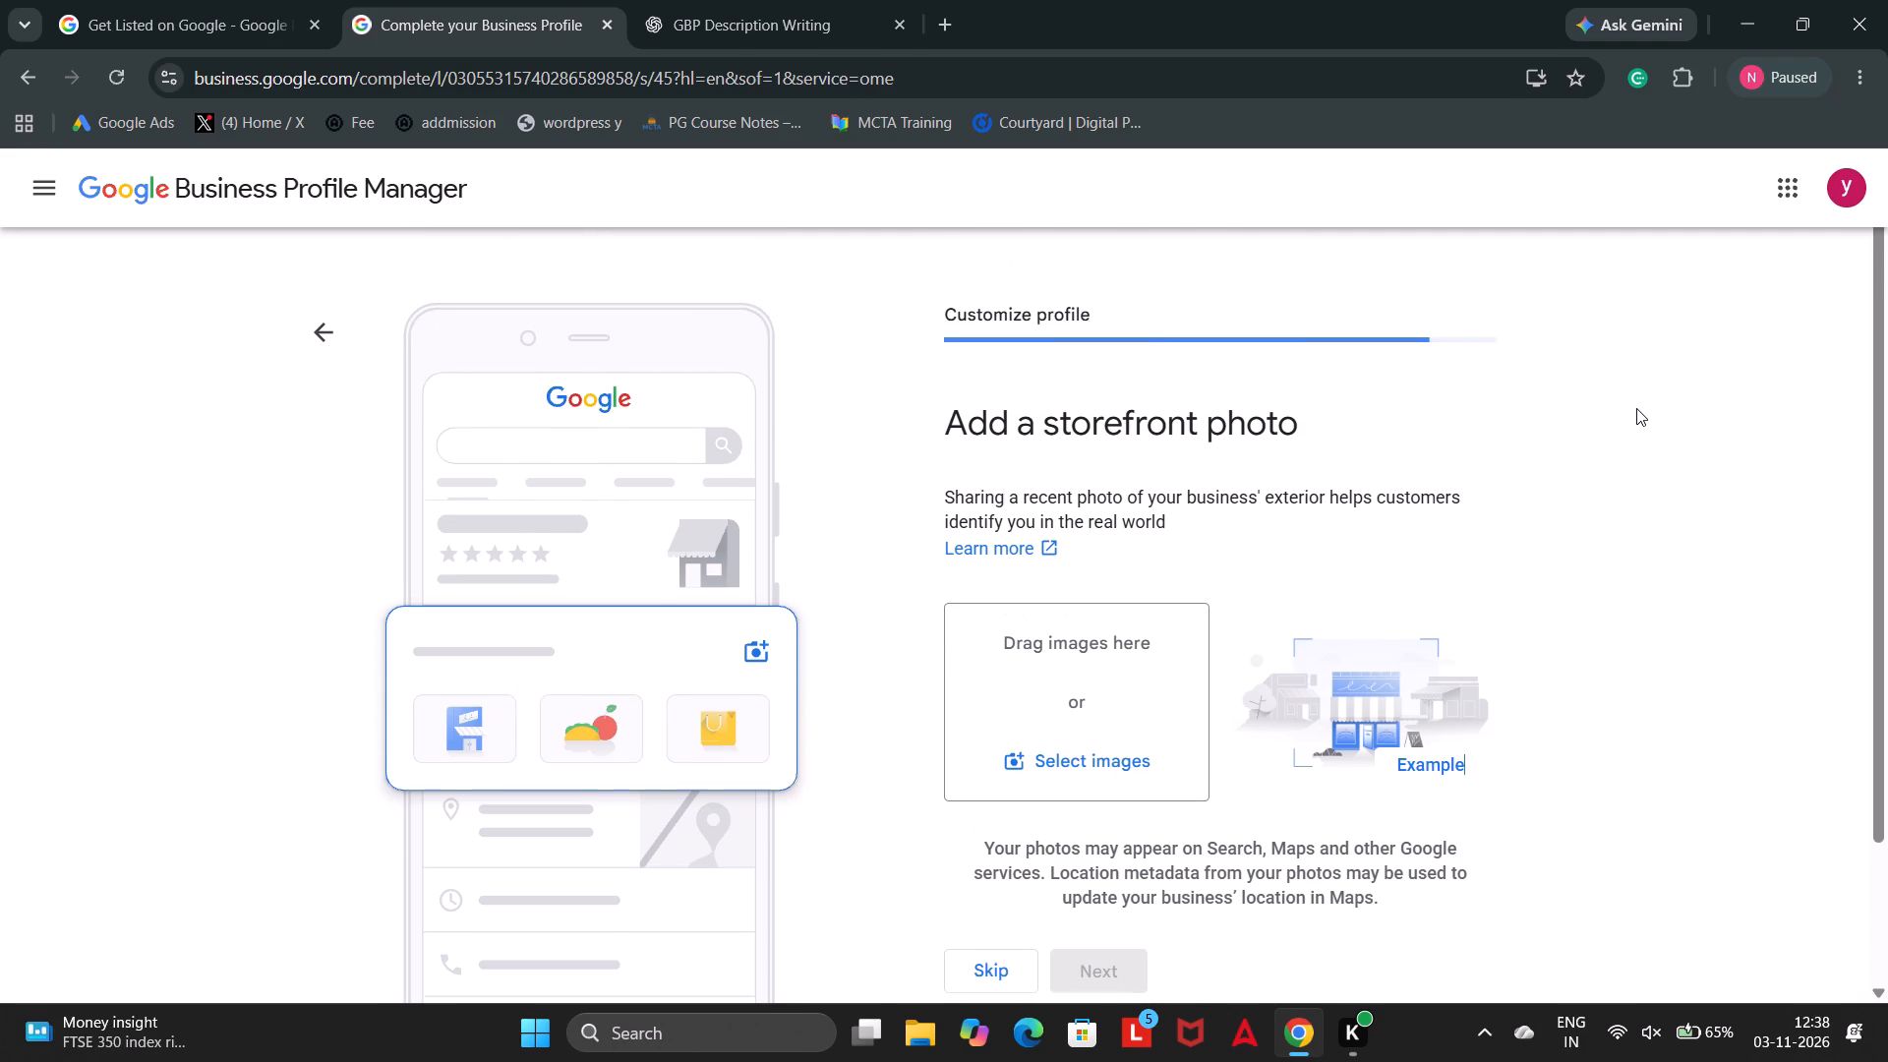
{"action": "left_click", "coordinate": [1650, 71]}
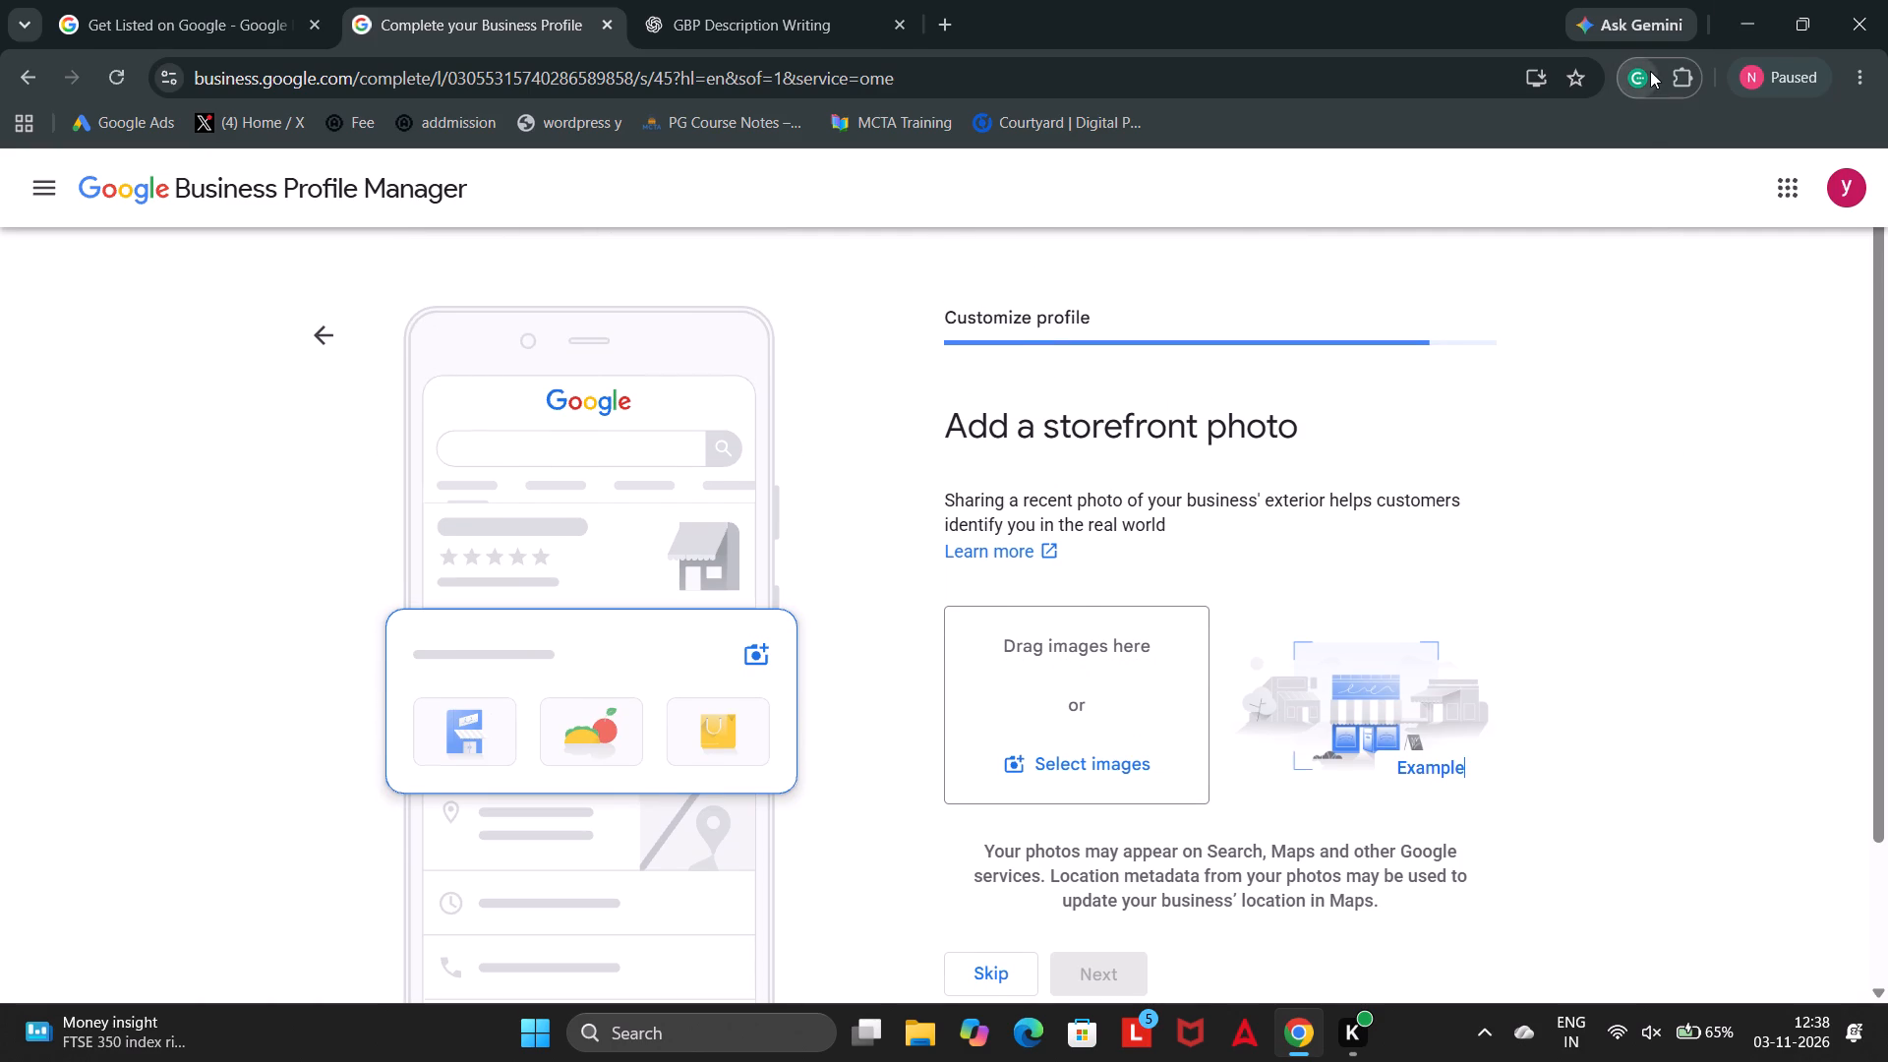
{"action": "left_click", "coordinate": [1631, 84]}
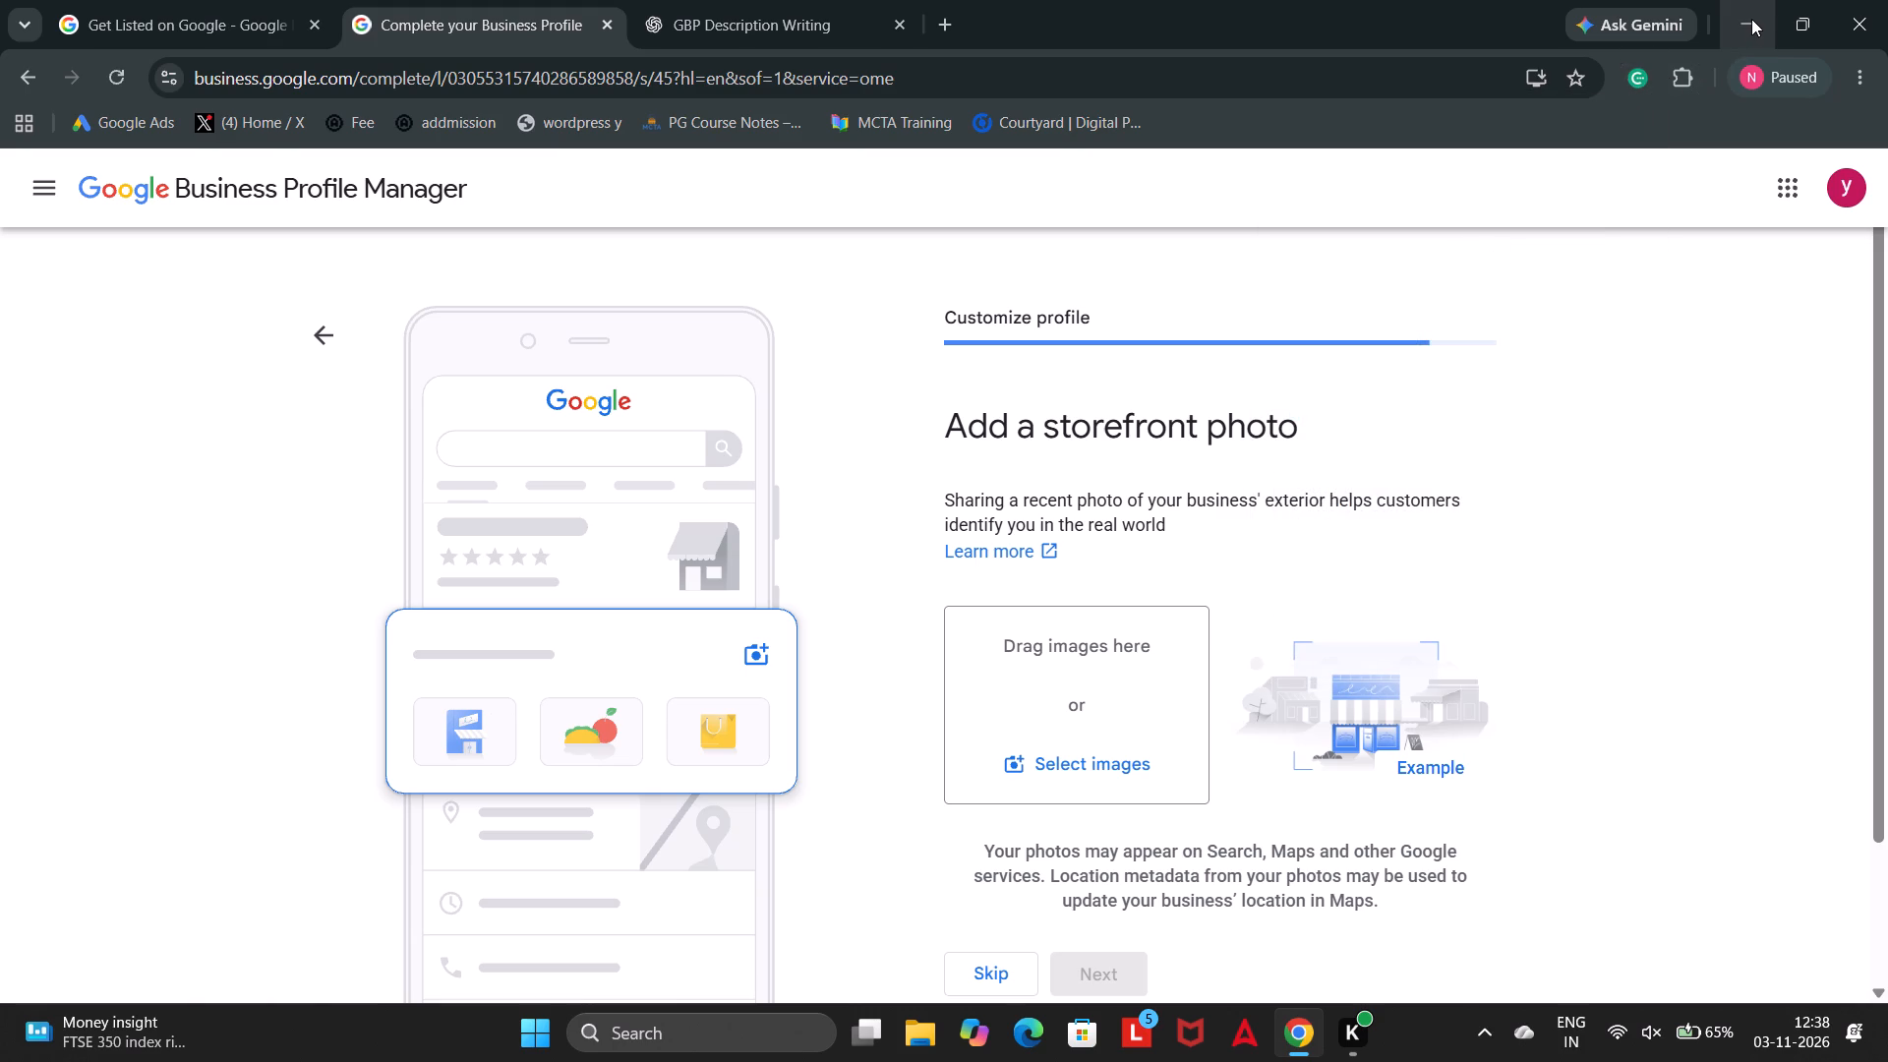
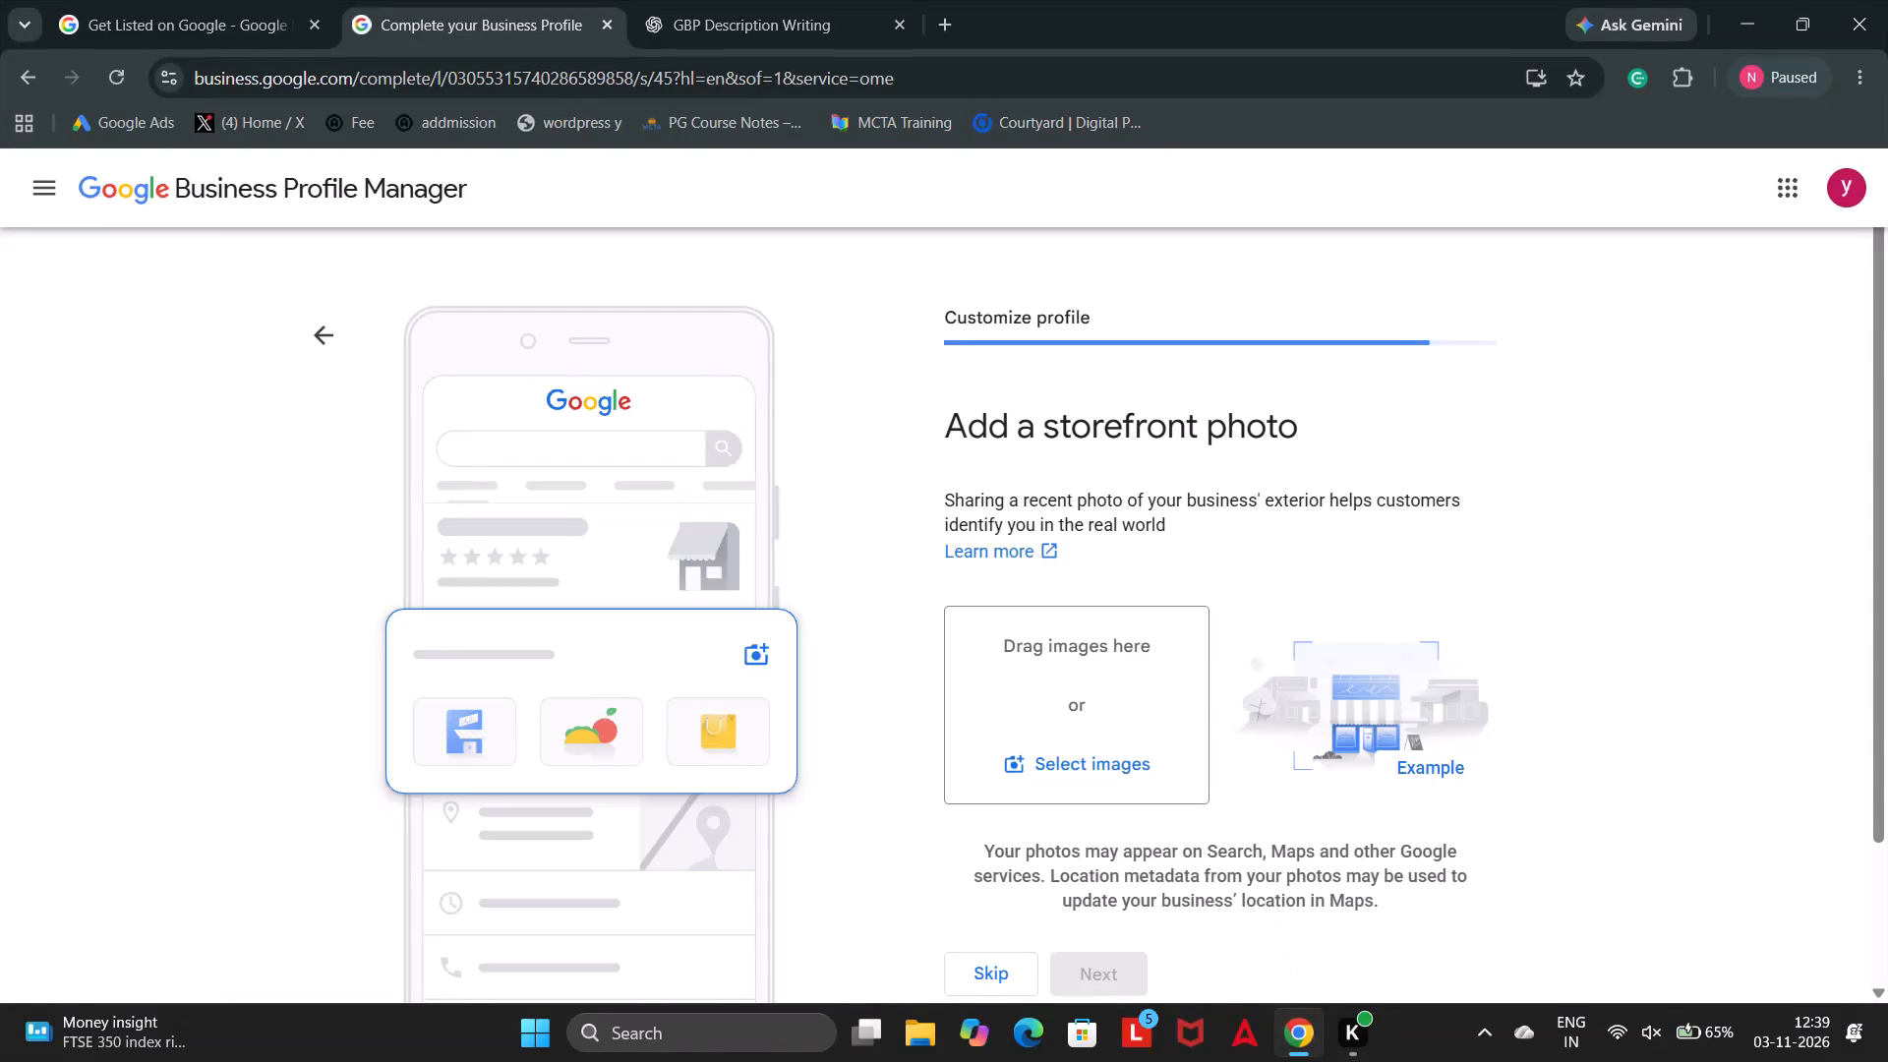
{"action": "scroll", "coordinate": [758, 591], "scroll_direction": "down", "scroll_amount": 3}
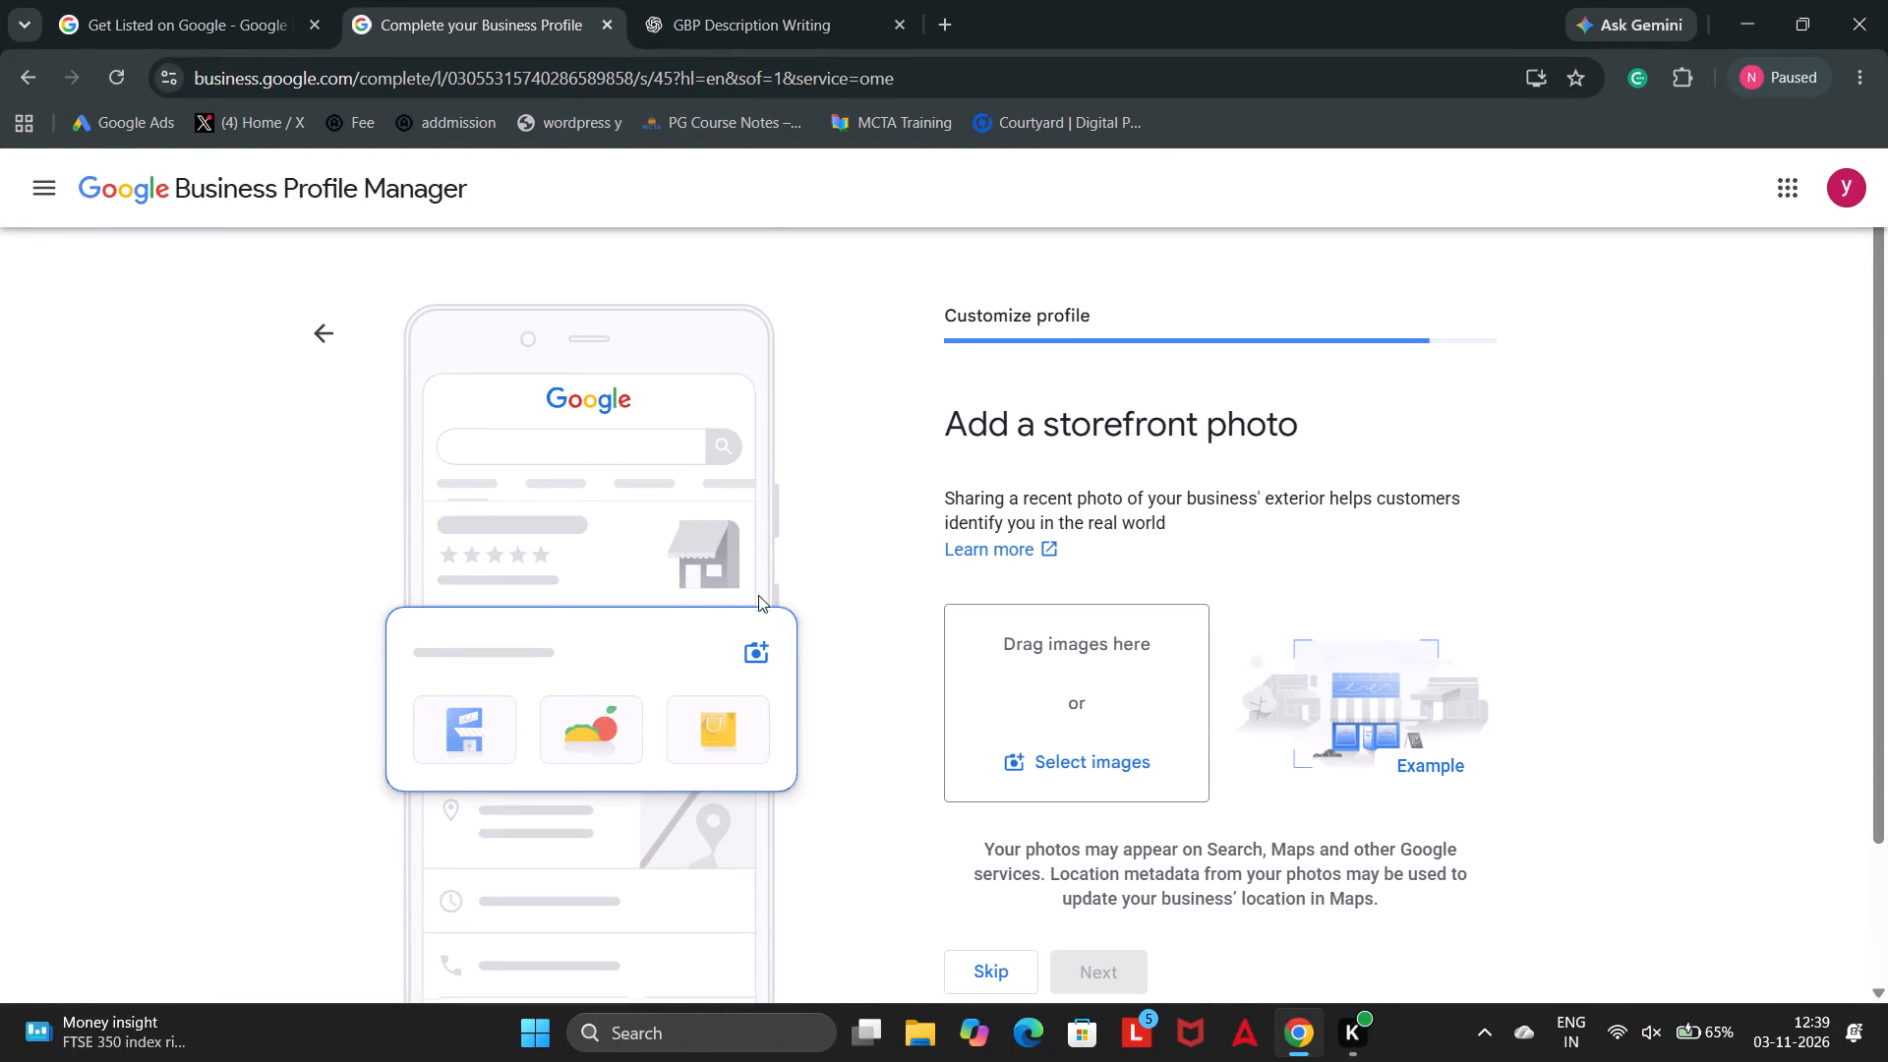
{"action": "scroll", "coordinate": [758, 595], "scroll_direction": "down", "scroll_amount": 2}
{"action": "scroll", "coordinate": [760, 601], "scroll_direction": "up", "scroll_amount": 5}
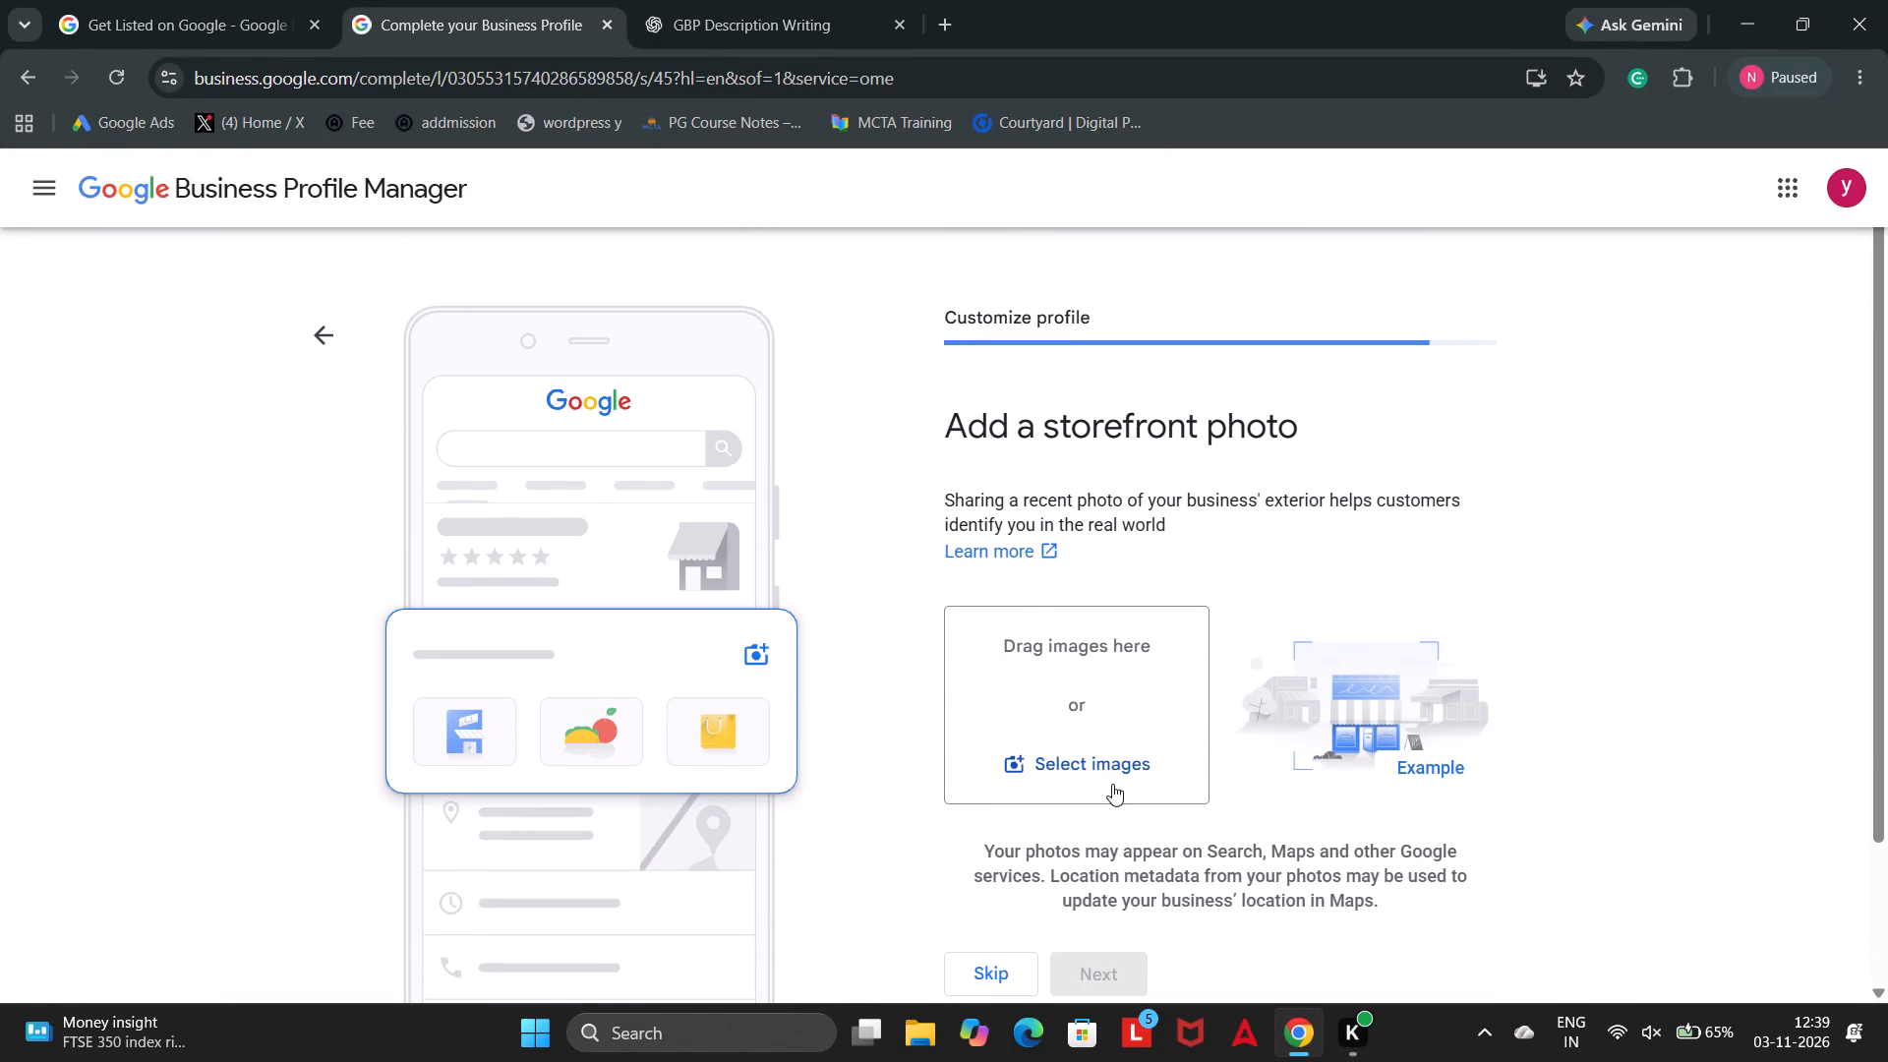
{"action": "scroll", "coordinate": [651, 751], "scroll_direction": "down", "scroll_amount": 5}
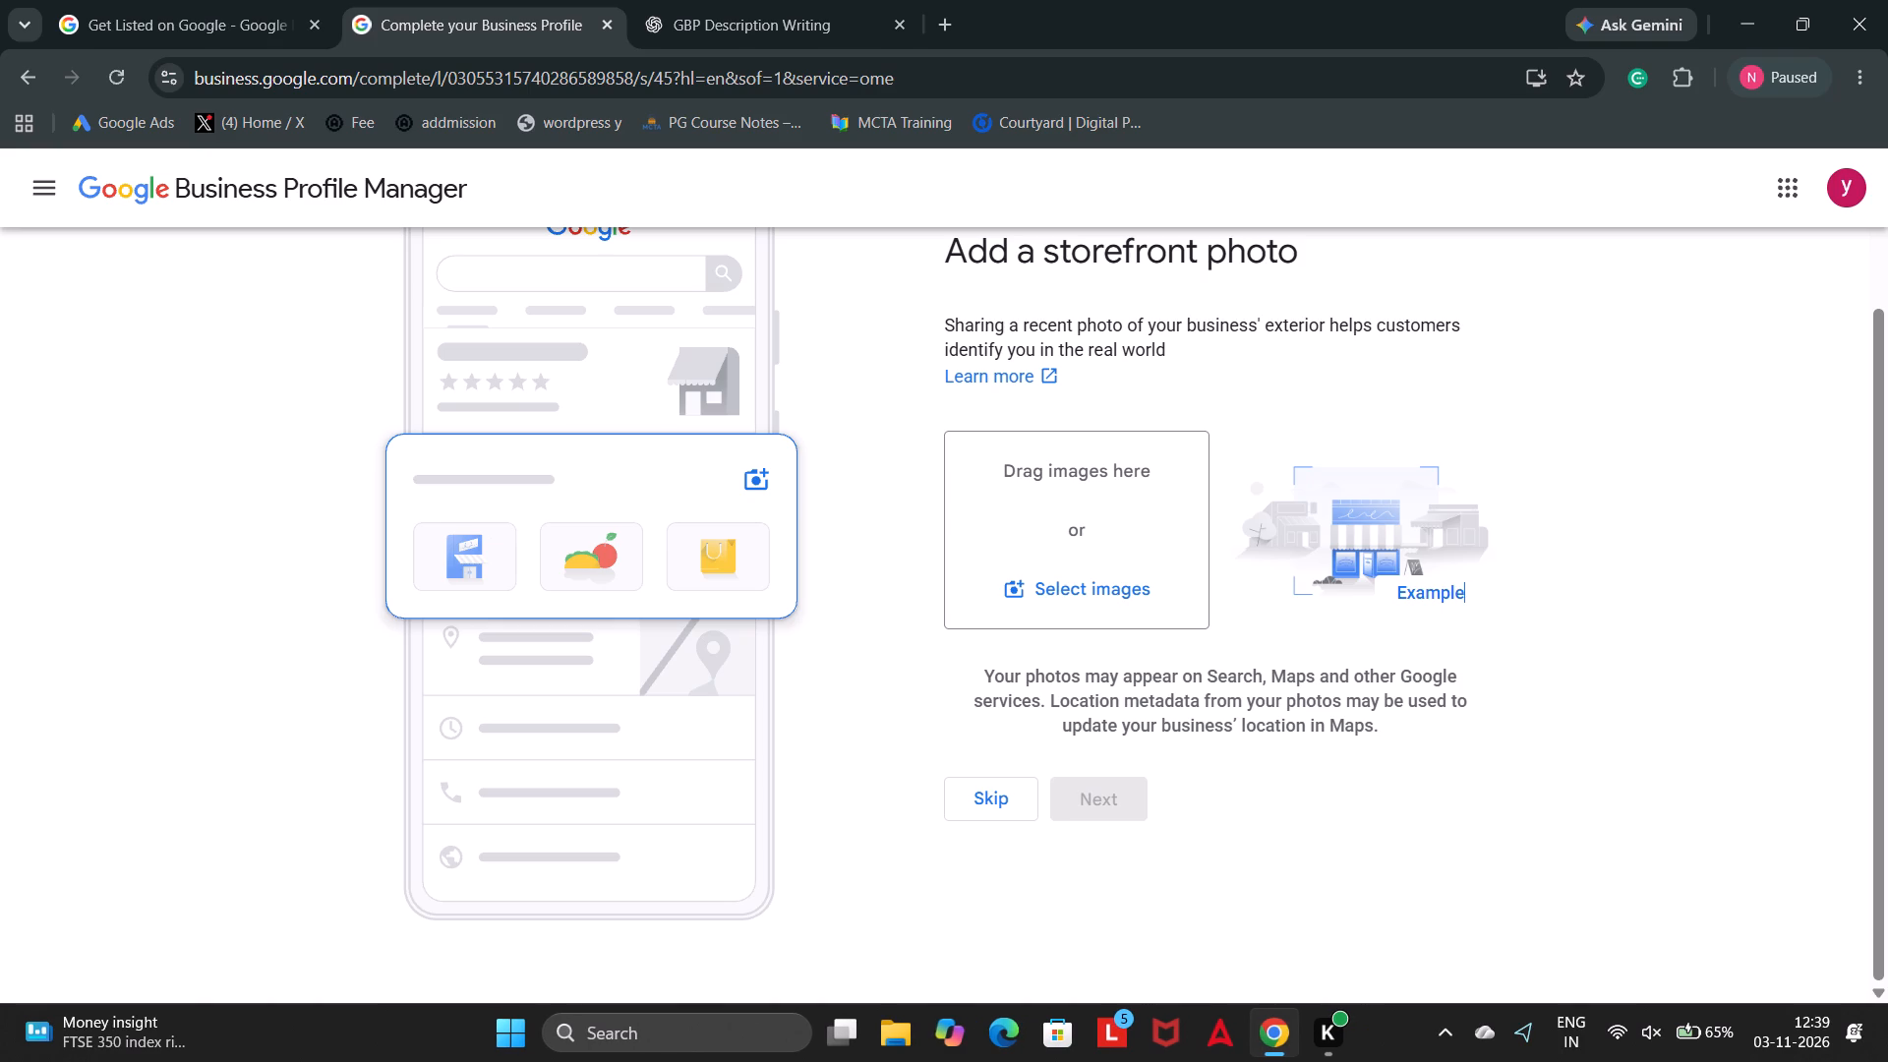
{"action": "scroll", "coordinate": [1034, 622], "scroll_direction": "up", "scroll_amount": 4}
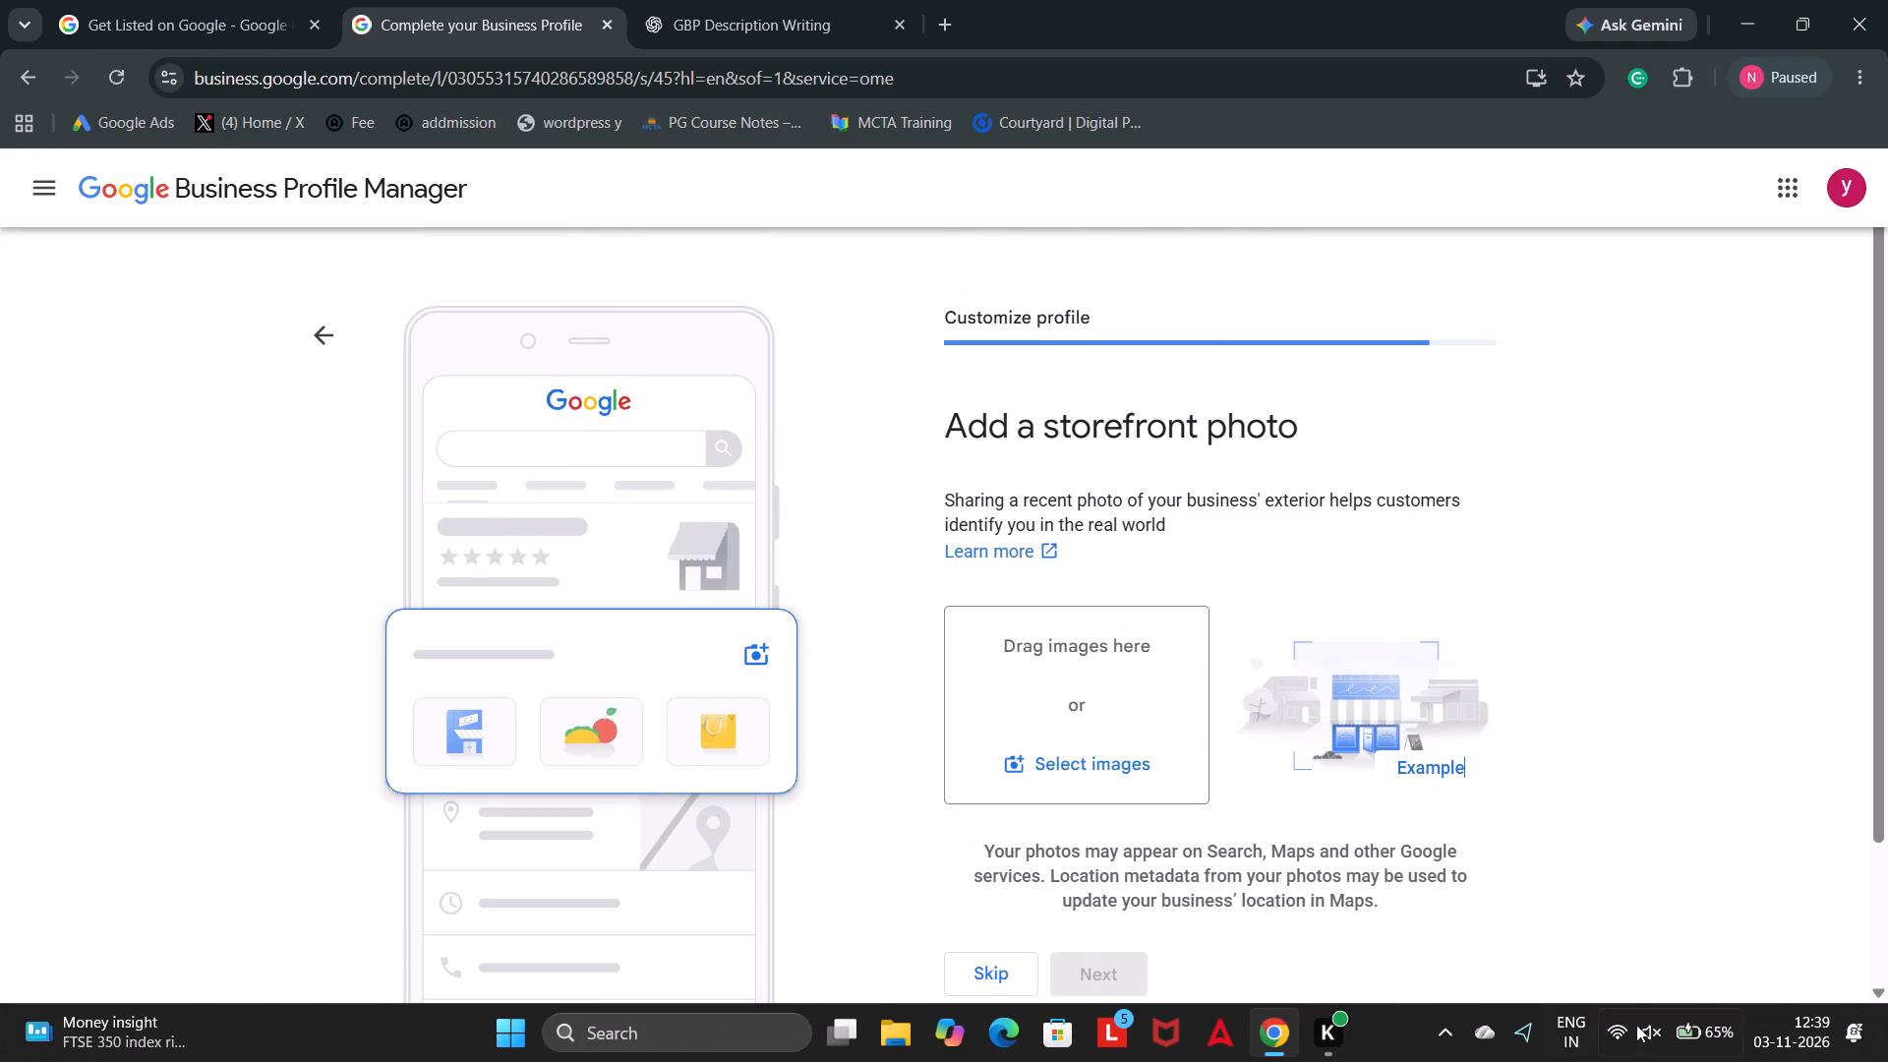
Raise the computer's display brightness slightly in the system quick settings, and return to the storefront photo page.
{"action": "left_click", "coordinate": [1720, 1016]}
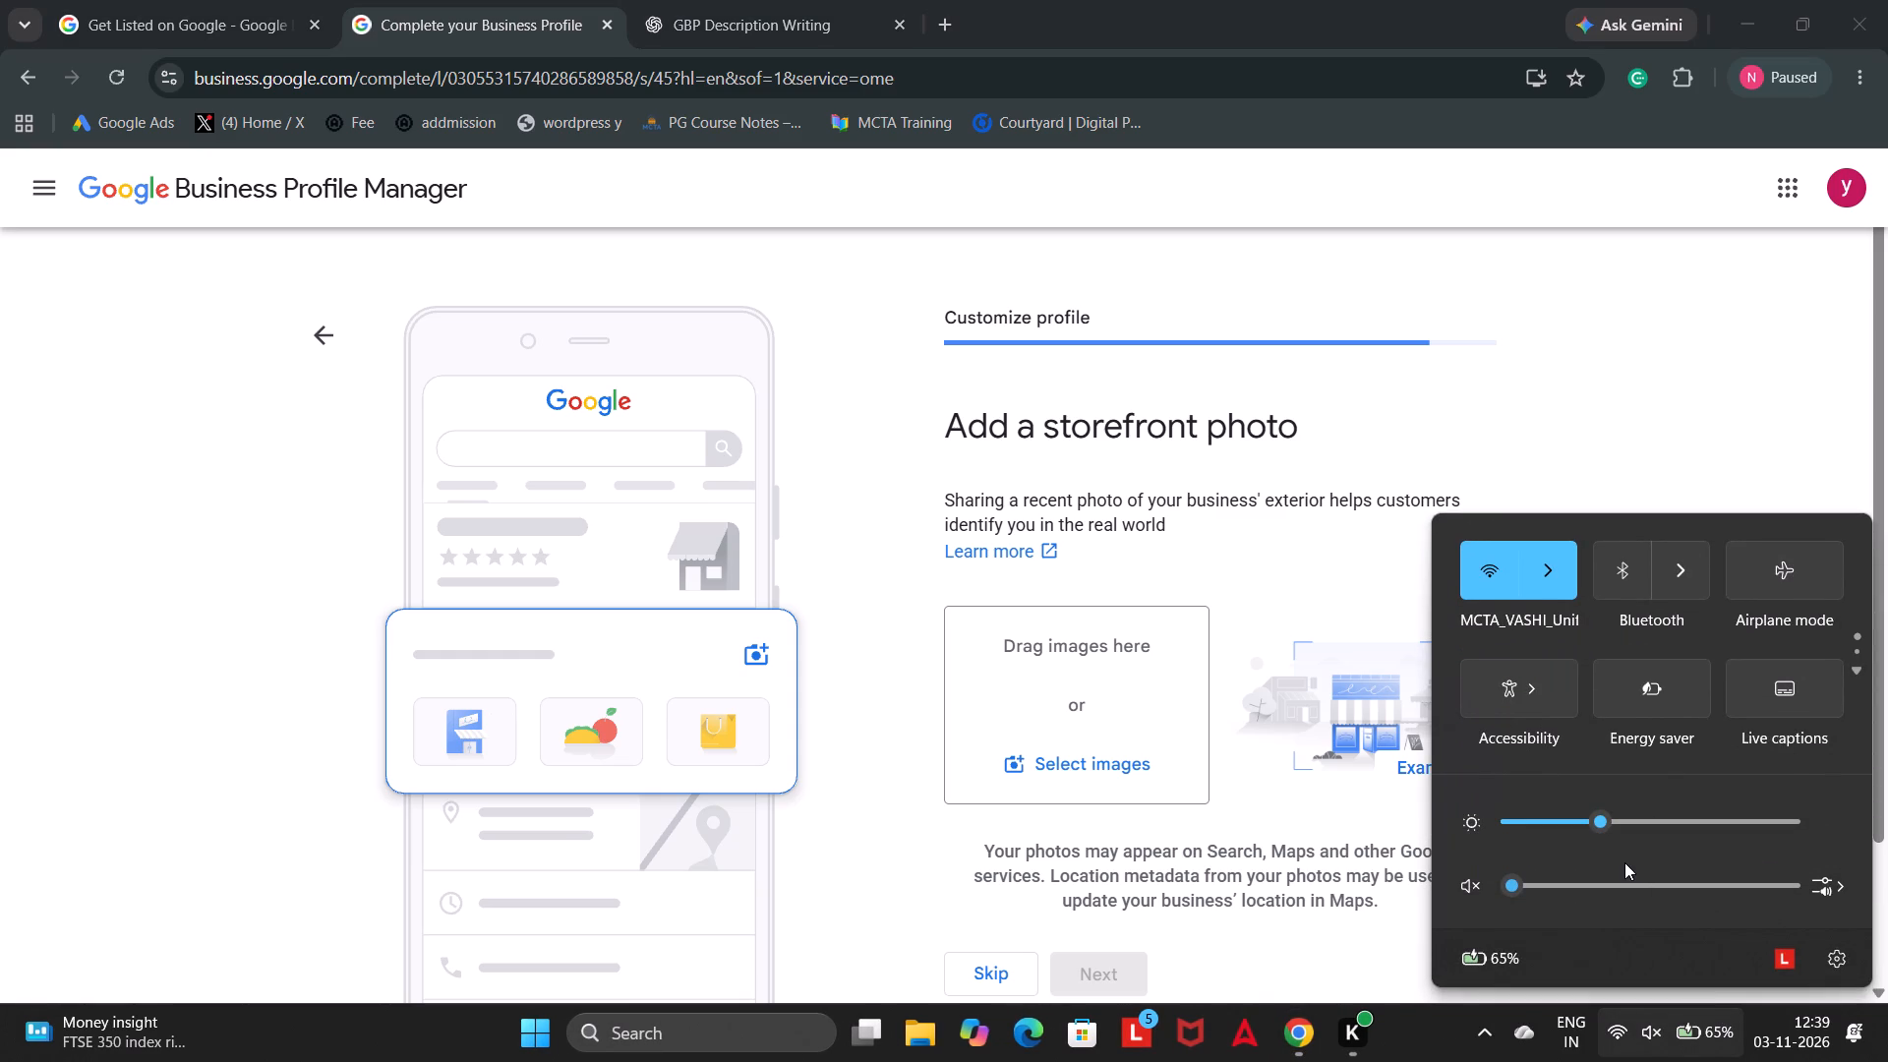
{"action": "left_click_drag", "start_coordinate": [1645, 804], "coordinate": [1659, 807]}
{"action": "left_click", "coordinate": [1594, 456]}
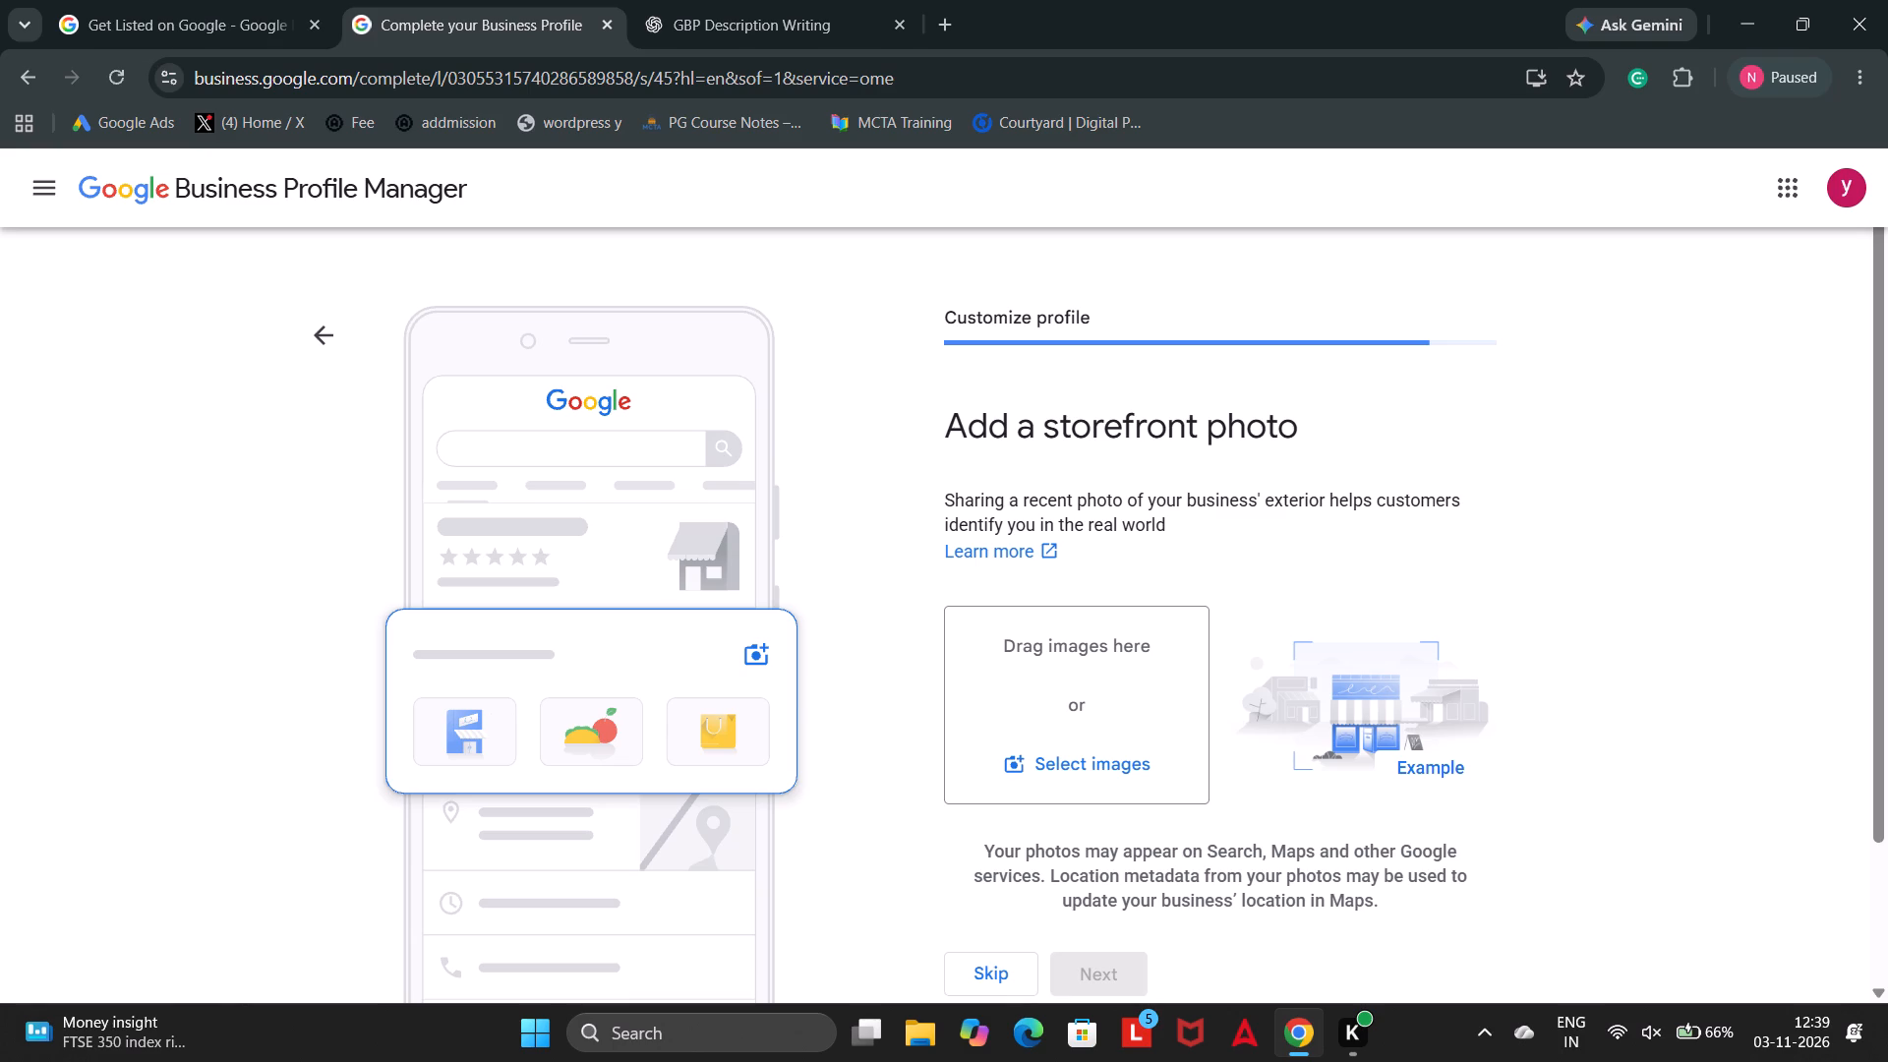
Look over the storefront photo page and skip it without adding an image.
{"action": "scroll", "coordinate": [1121, 481], "scroll_direction": "down", "scroll_amount": 4}
{"action": "scroll", "coordinate": [1241, 574], "scroll_direction": "down", "scroll_amount": 1}
{"action": "left_click", "coordinate": [1330, 377]}
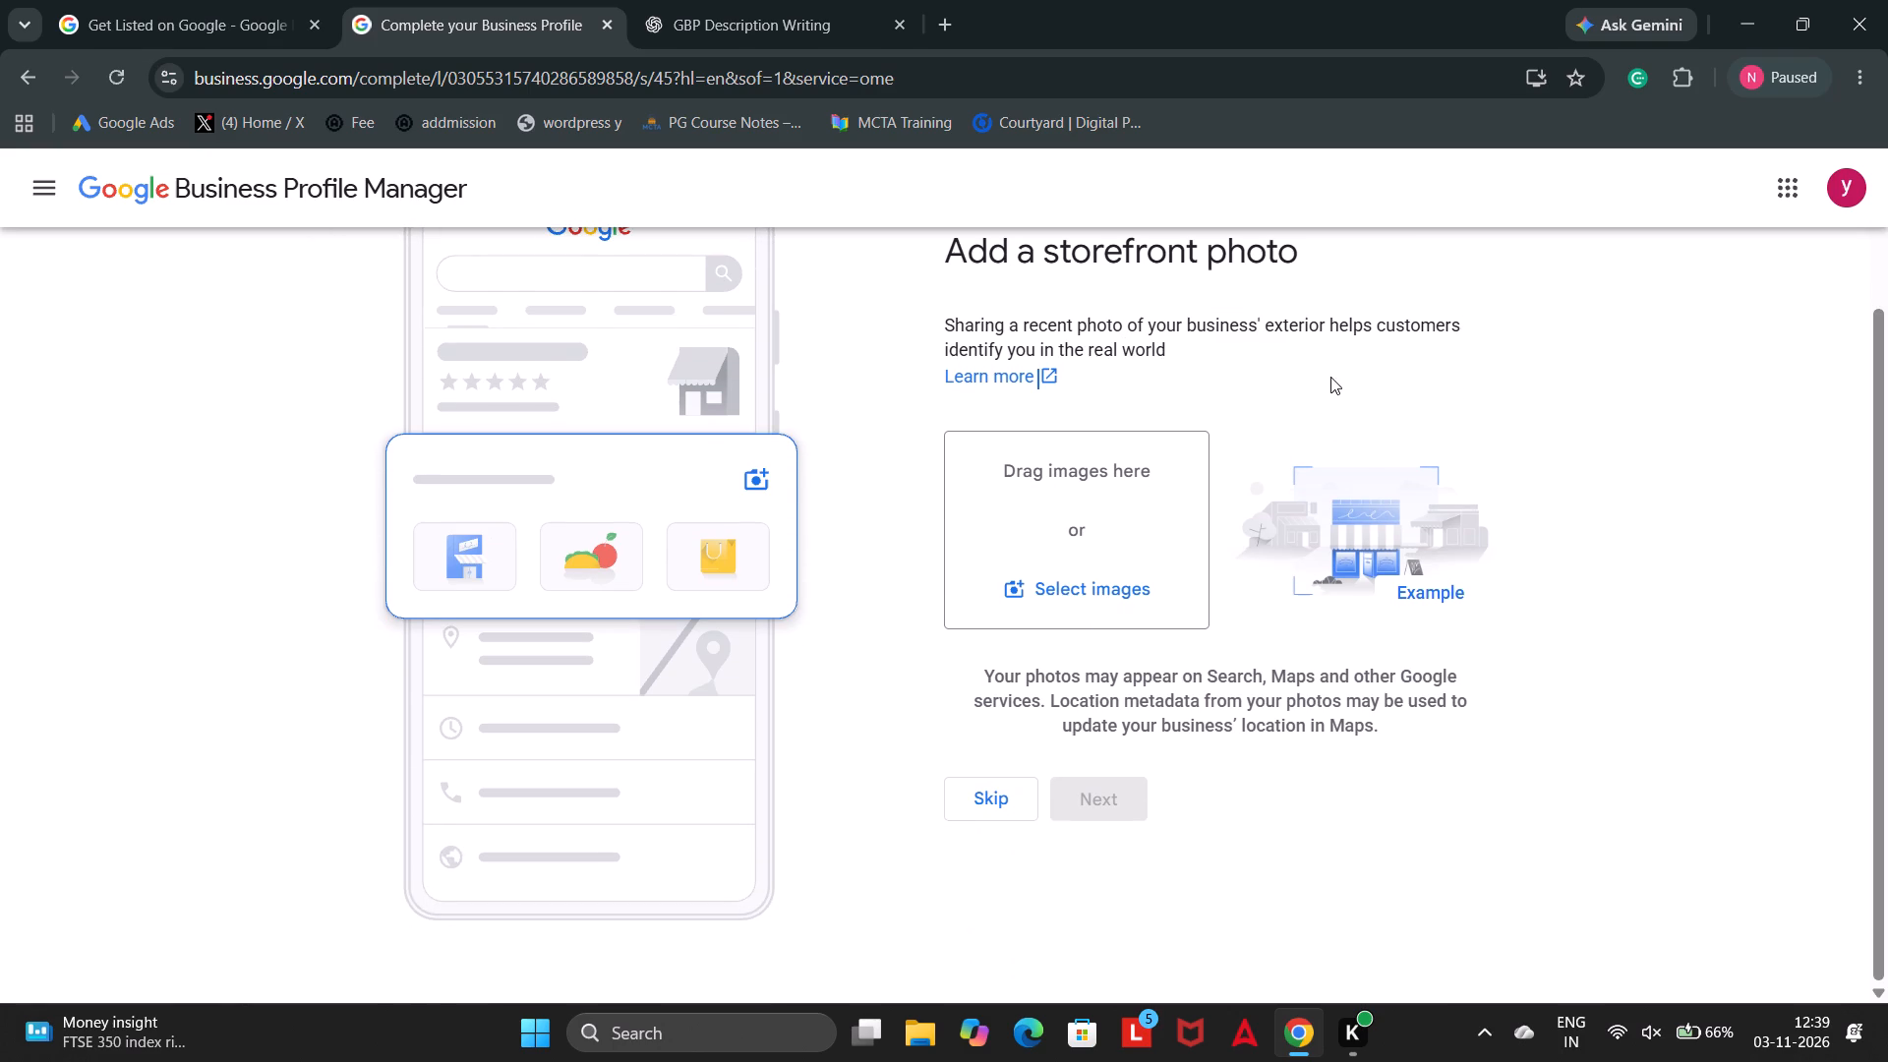
{"action": "left_click", "coordinate": [1072, 367]}
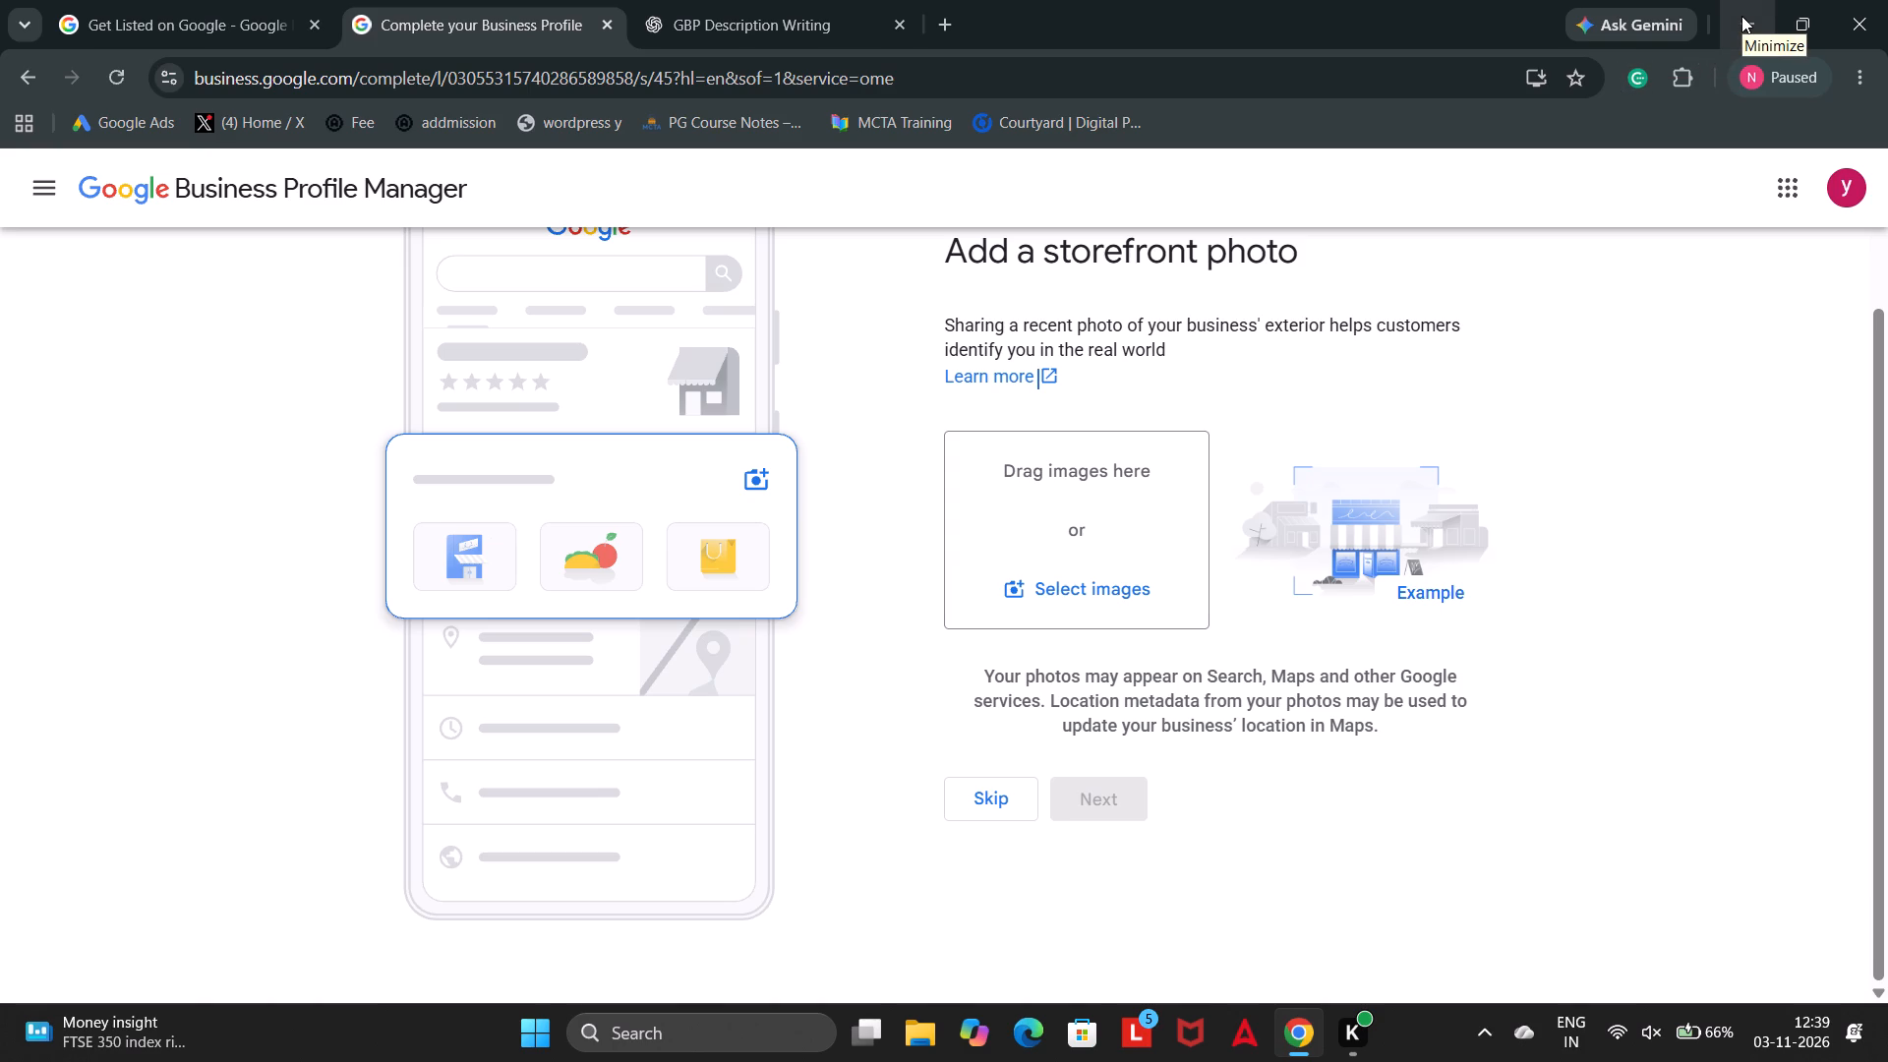
{"action": "scroll", "coordinate": [1410, 465], "scroll_direction": "down", "scroll_amount": 1}
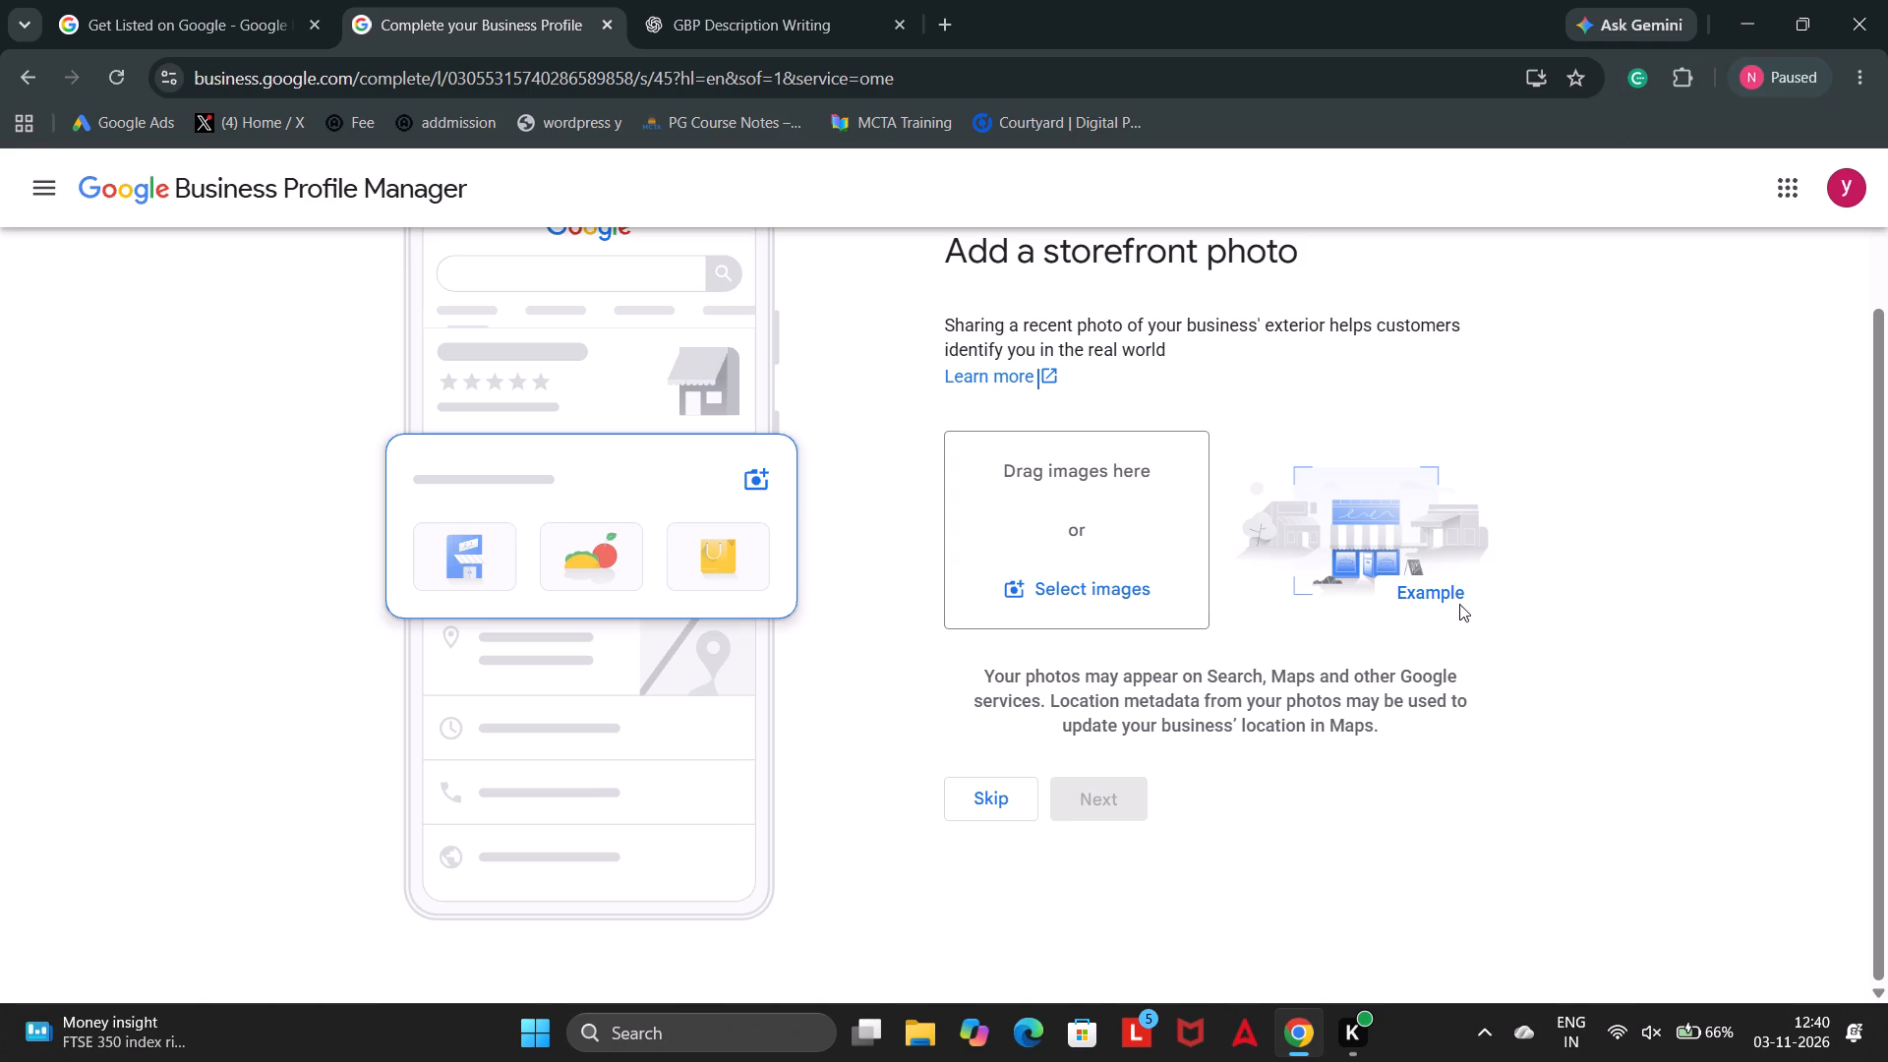
{"action": "left_click", "coordinate": [1440, 589]}
{"action": "scroll", "coordinate": [1301, 437], "scroll_direction": "up", "scroll_amount": 2}
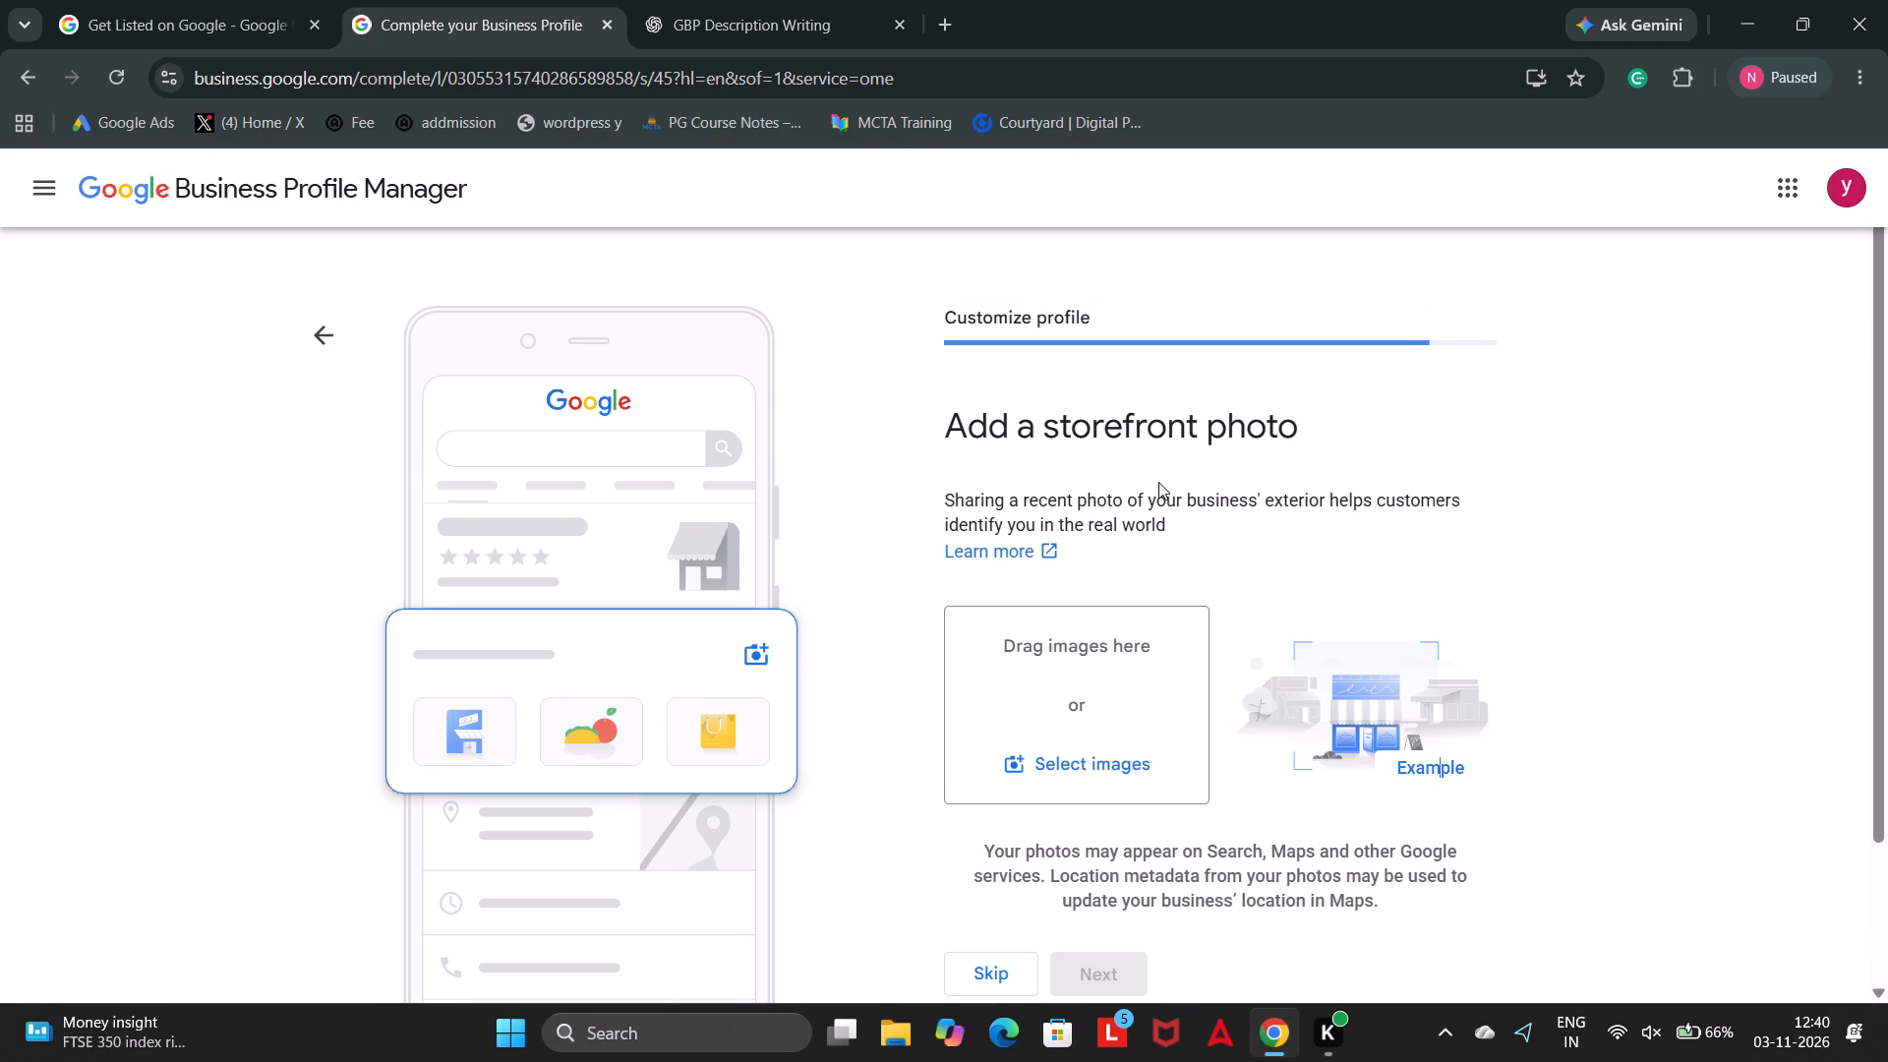
{"action": "scroll", "coordinate": [1154, 578], "scroll_direction": "down", "scroll_amount": 5}
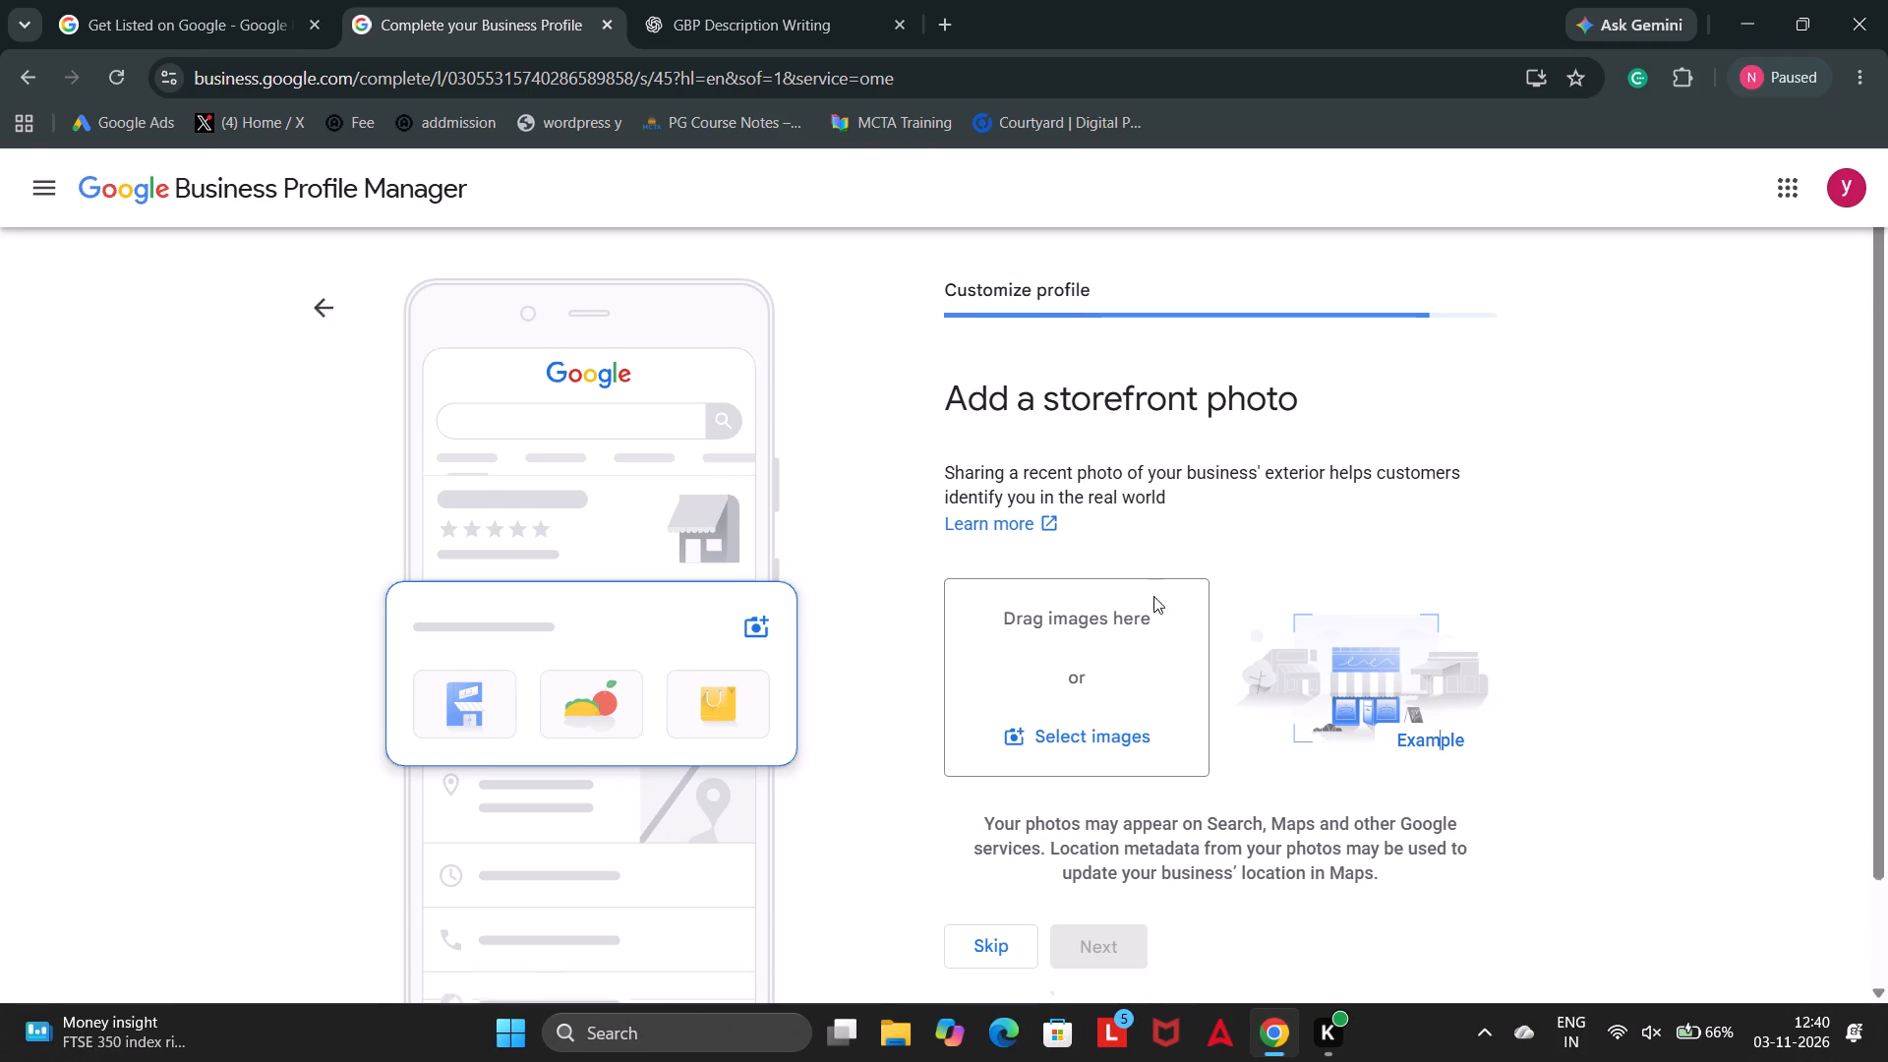
{"action": "left_click", "coordinate": [1012, 793]}
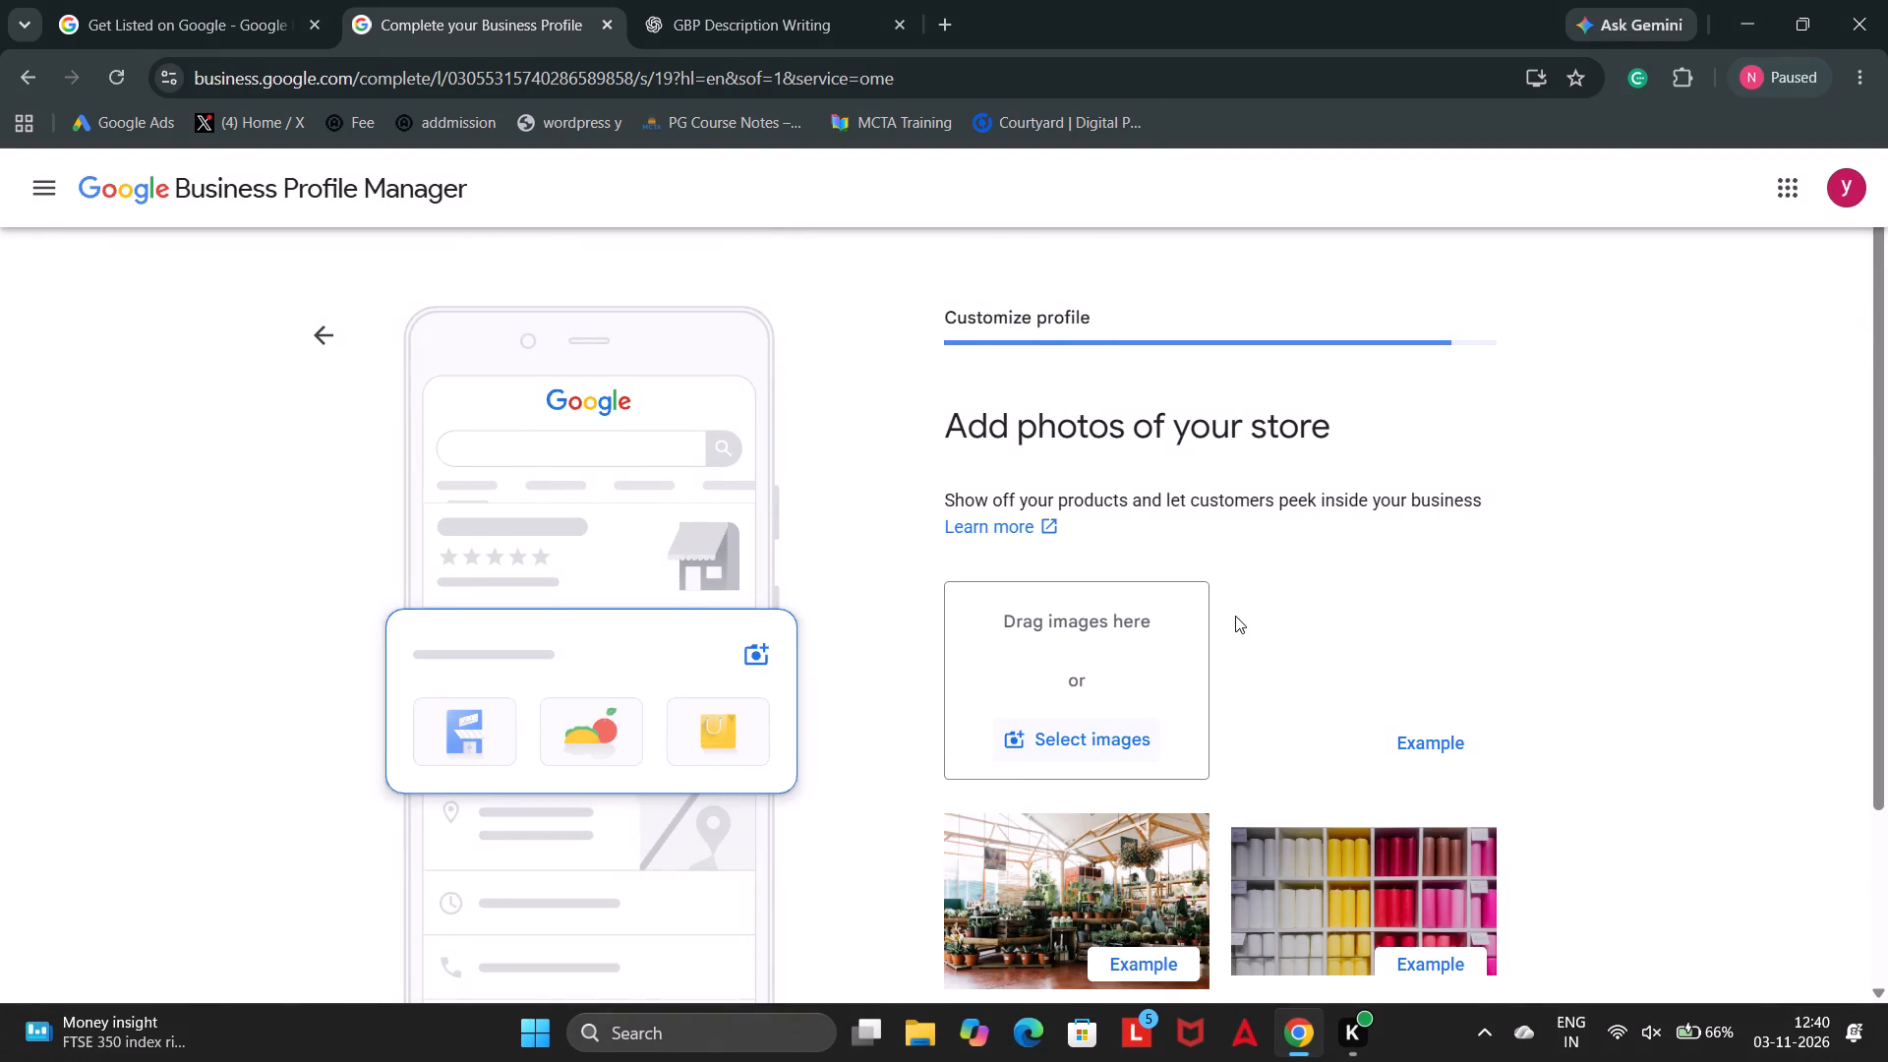
Skip adding photos of the store's interior and products.
{"action": "scroll", "coordinate": [1235, 626], "scroll_direction": "down", "scroll_amount": 7}
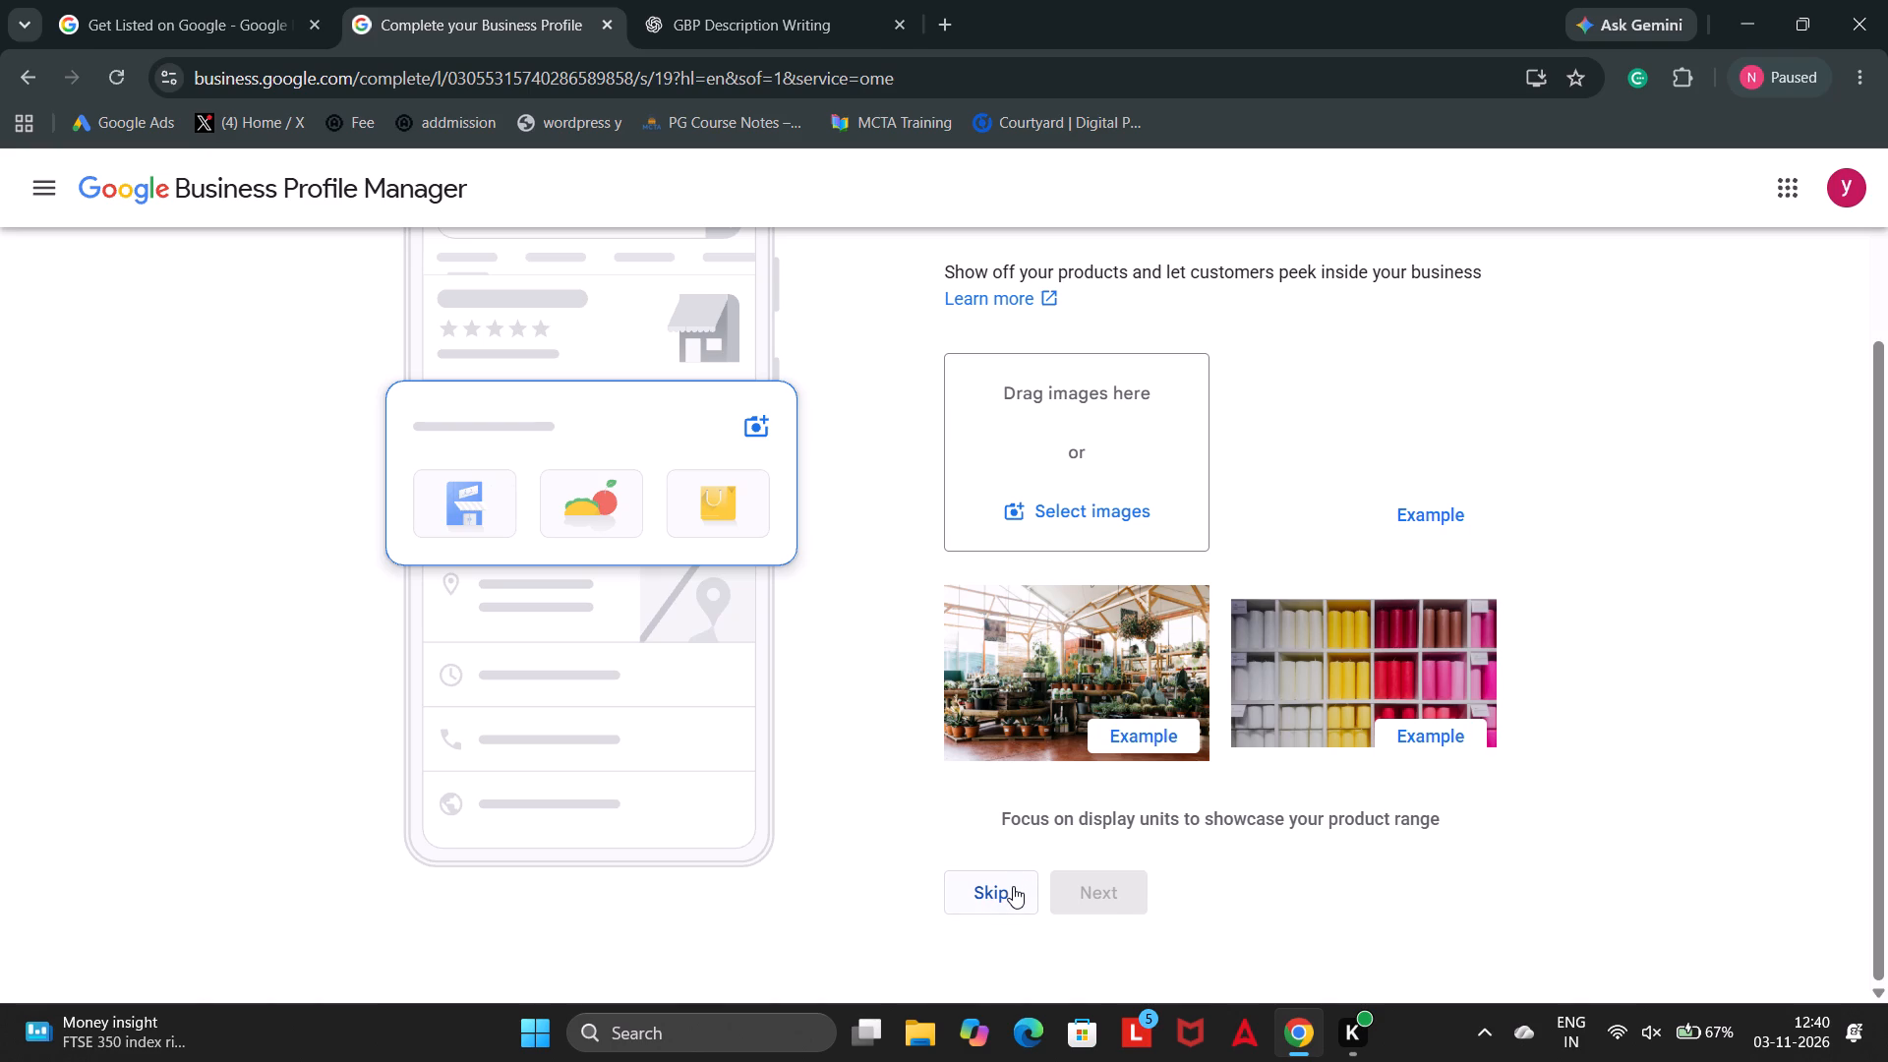
{"action": "left_click", "coordinate": [1013, 886]}
Read through the Google Workspace offer for a custom domain name and custom email address, including its listed features.
{"action": "scroll", "coordinate": [1118, 764], "scroll_direction": "down", "scroll_amount": 3}
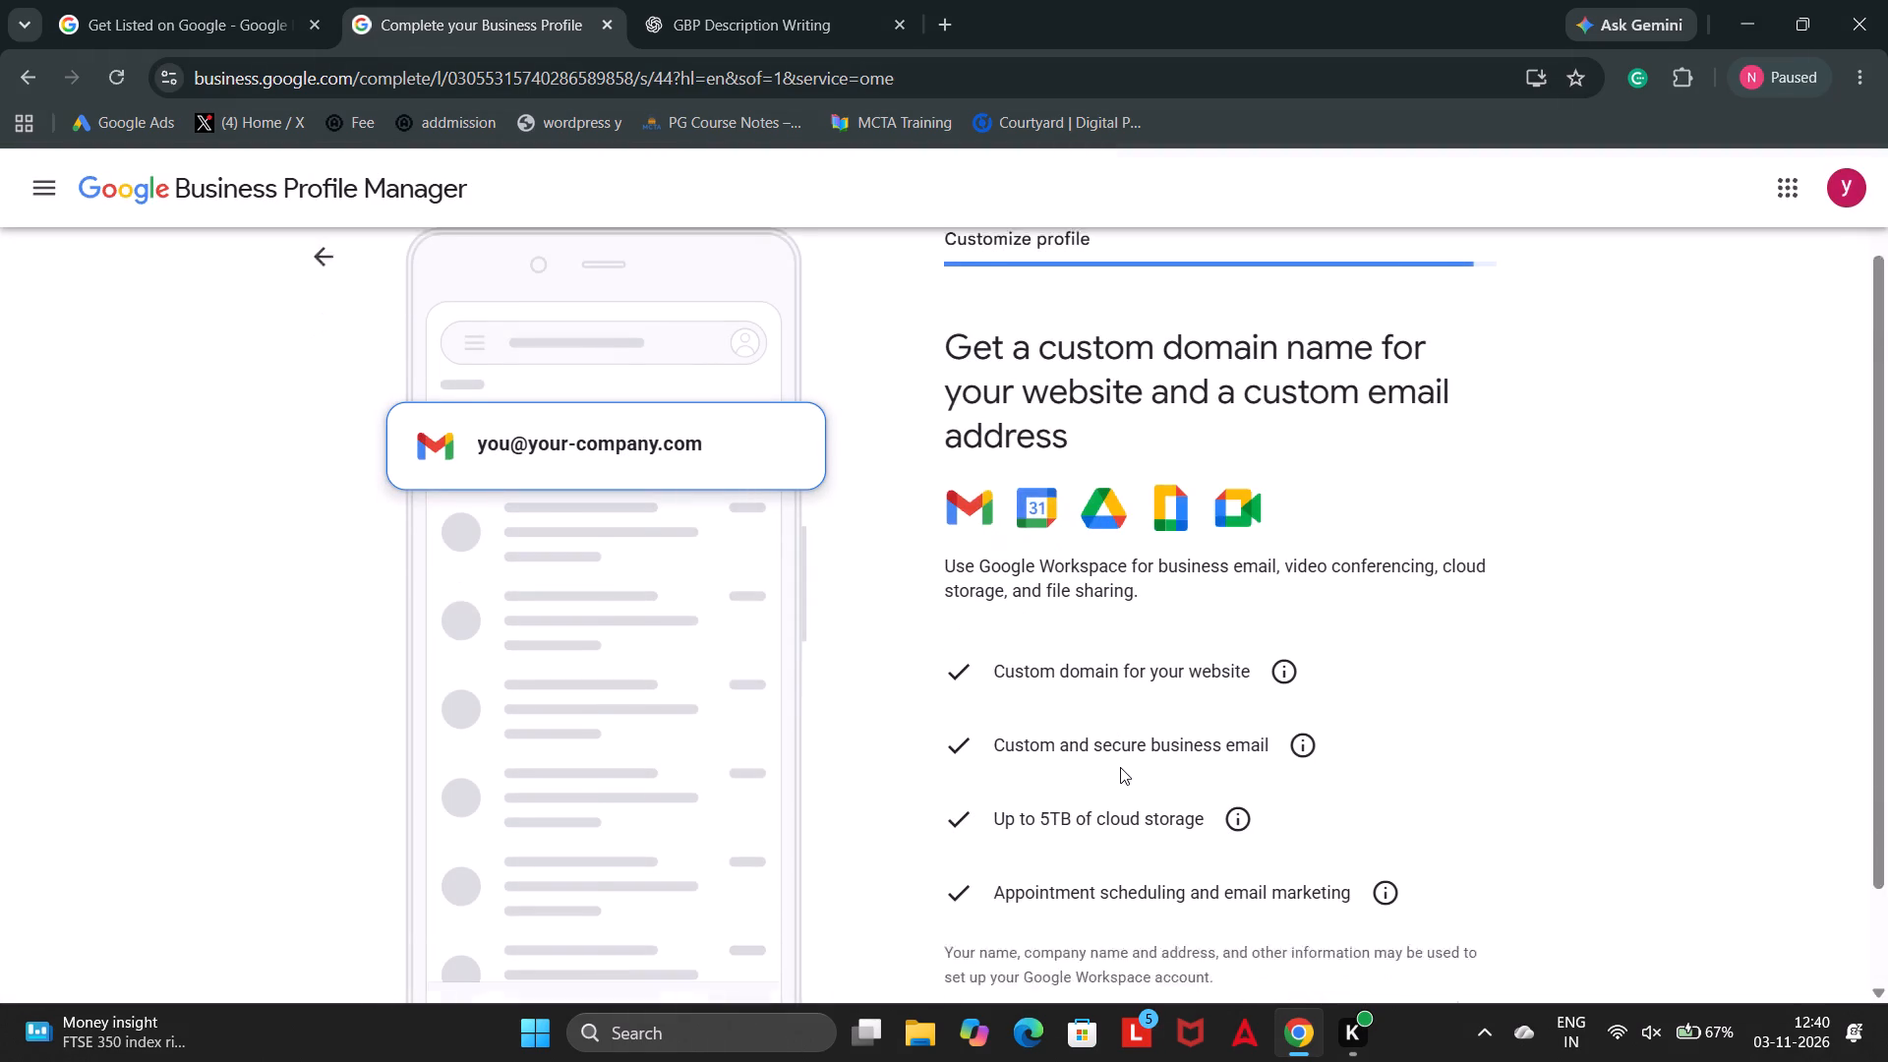
{"action": "scroll", "coordinate": [1120, 767], "scroll_direction": "down", "scroll_amount": 3}
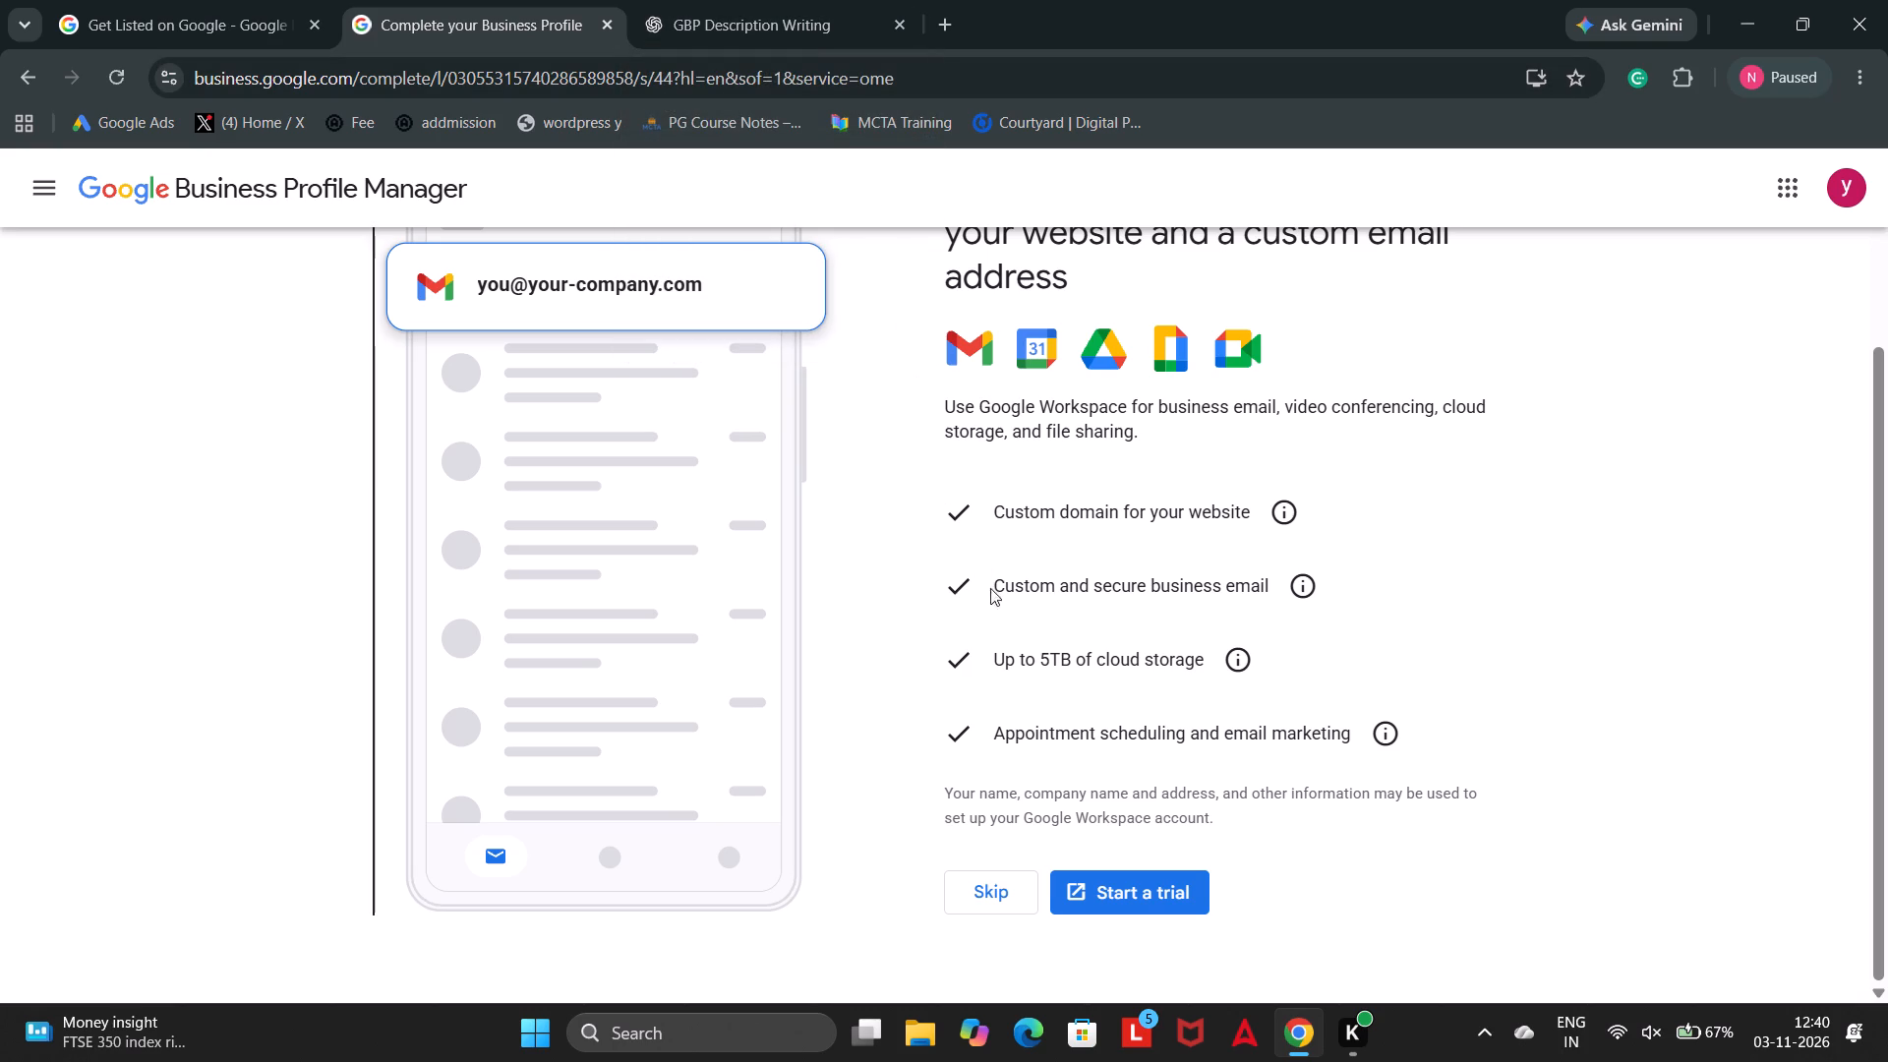
{"action": "scroll", "coordinate": [976, 589], "scroll_direction": "up", "scroll_amount": 2}
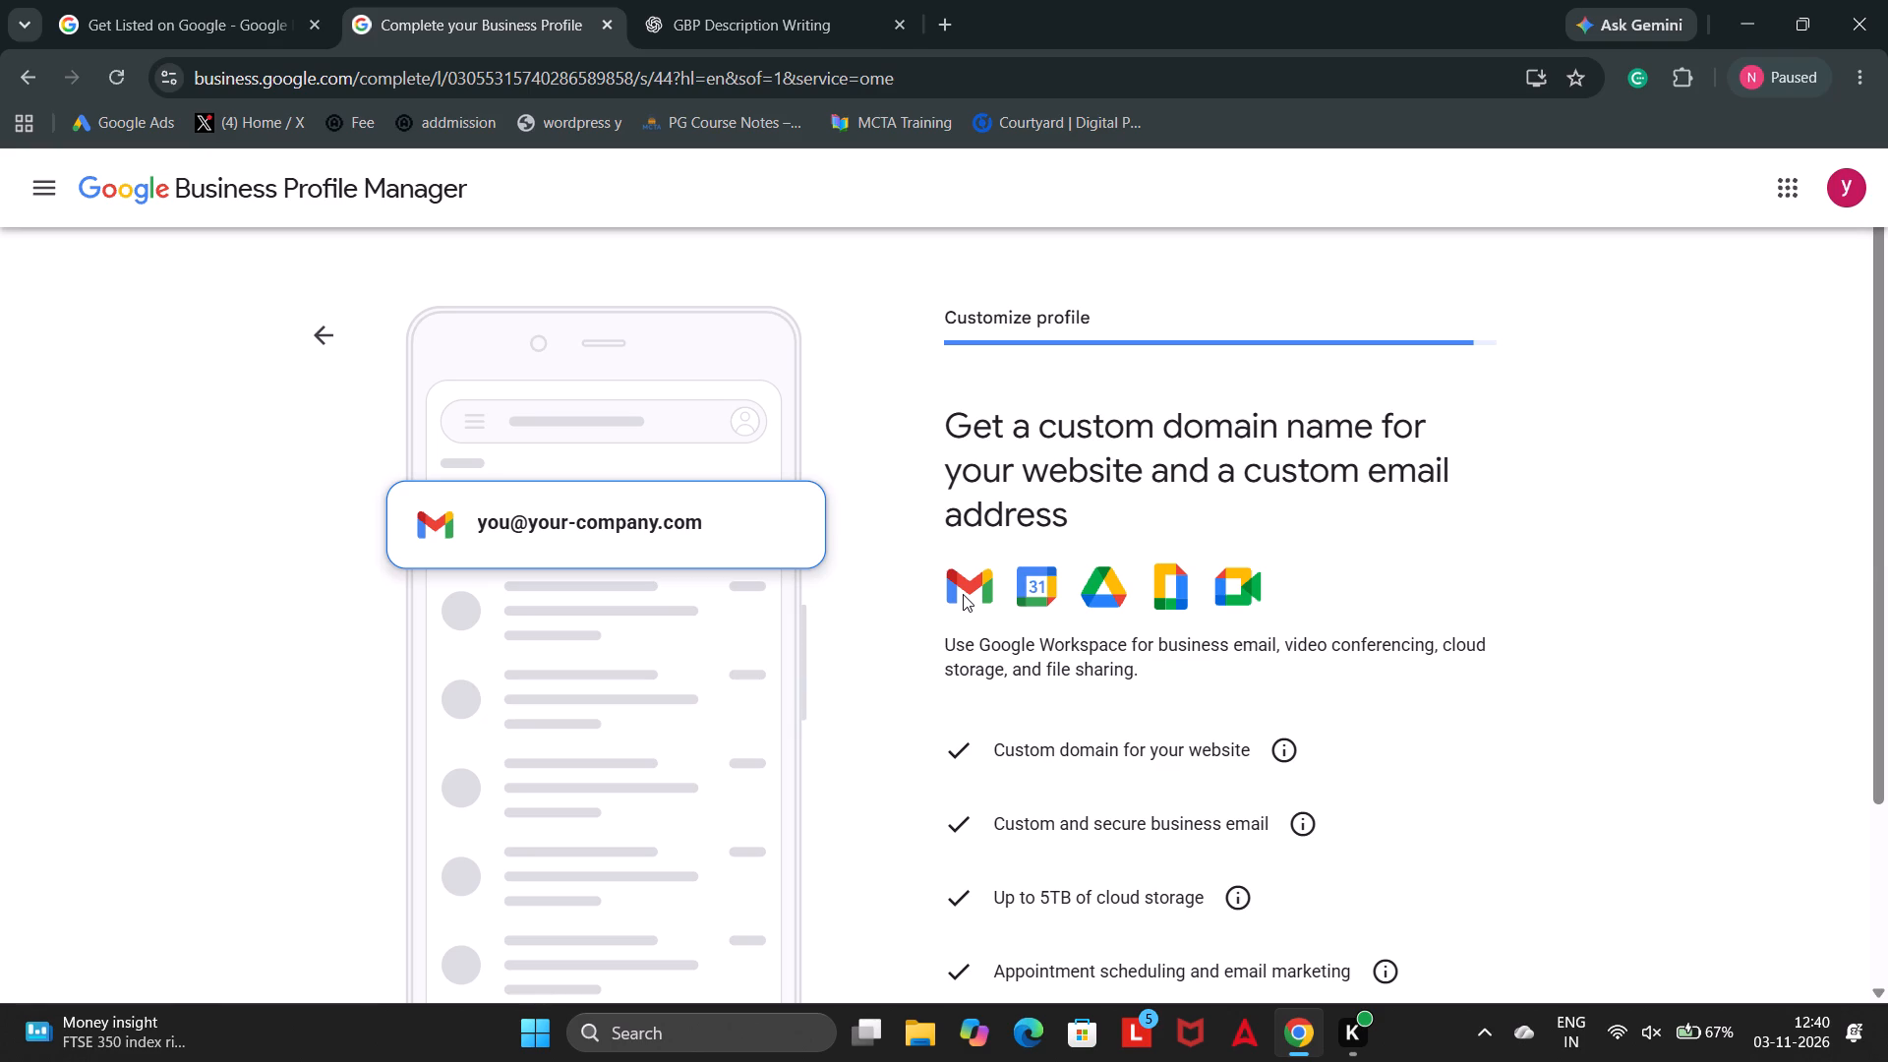
{"action": "scroll", "coordinate": [964, 597], "scroll_direction": "down", "scroll_amount": 4}
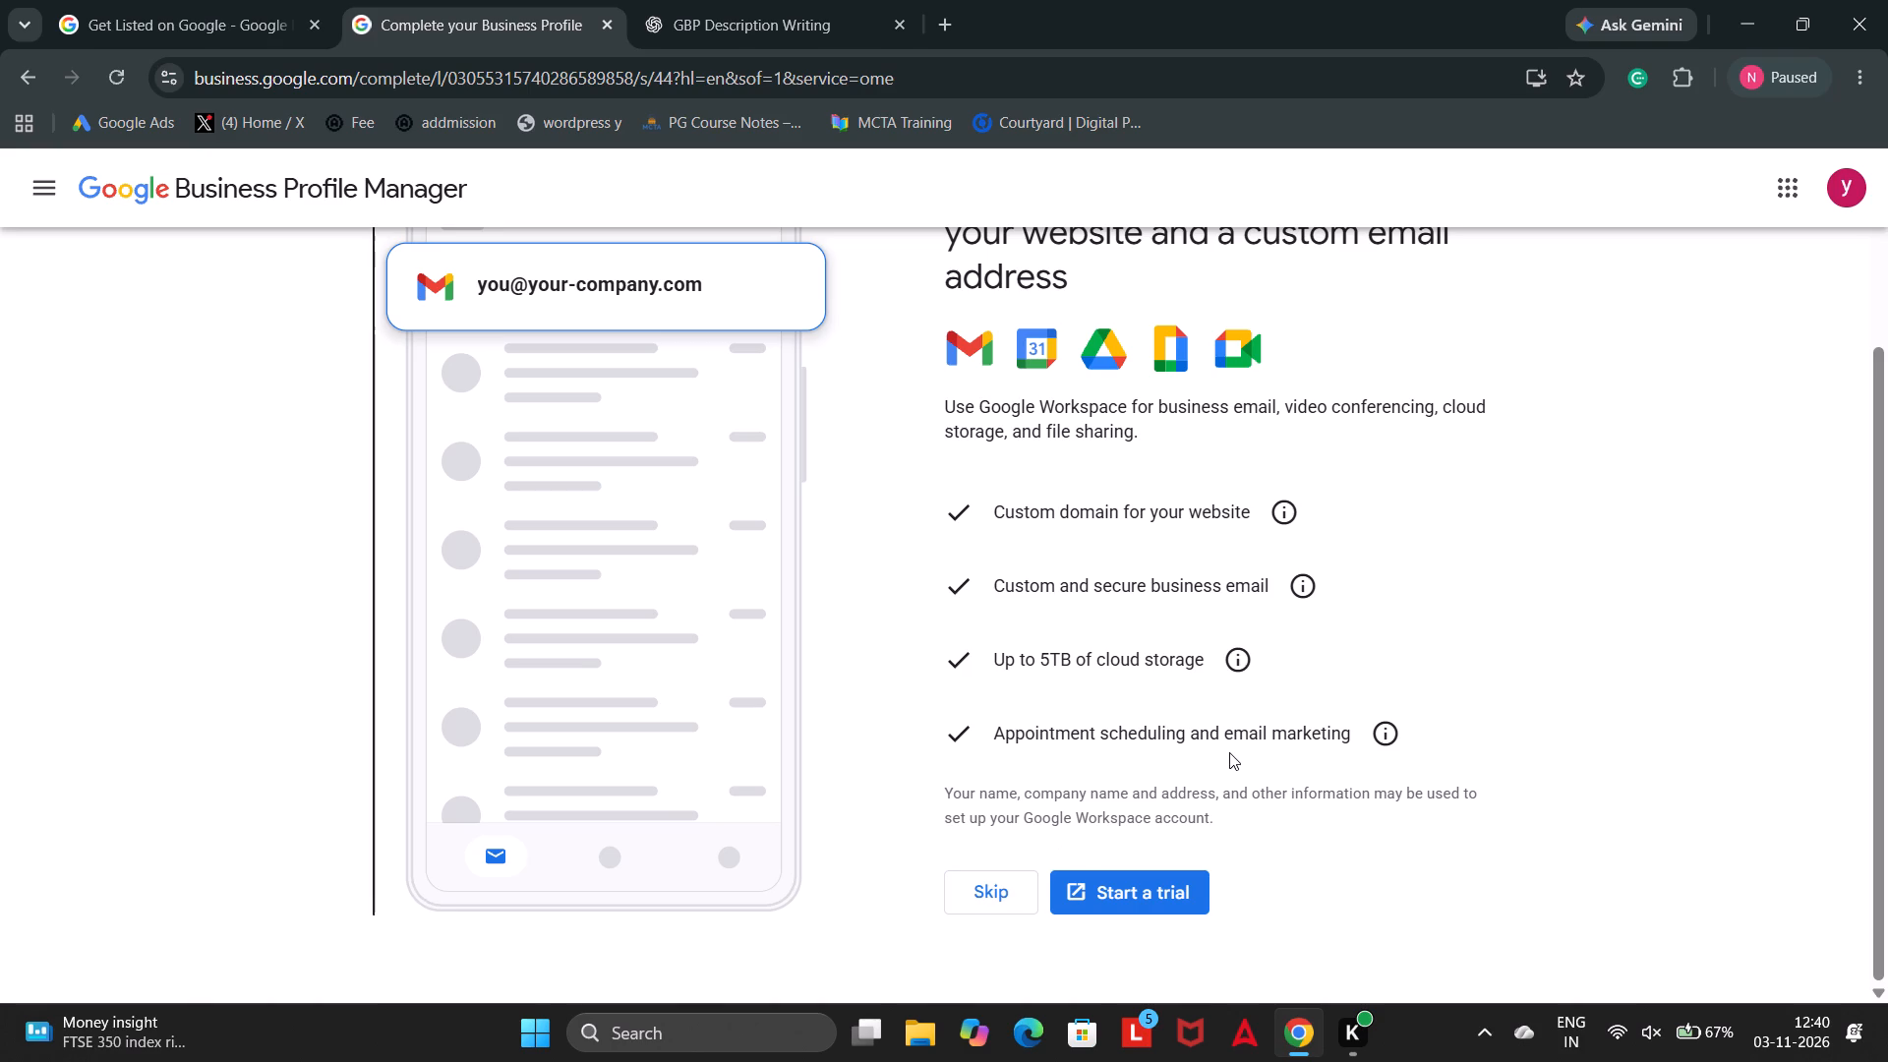
{"action": "scroll", "coordinate": [1229, 752], "scroll_direction": "down", "scroll_amount": 1}
{"action": "scroll", "coordinate": [1238, 739], "scroll_direction": "up", "scroll_amount": 4}
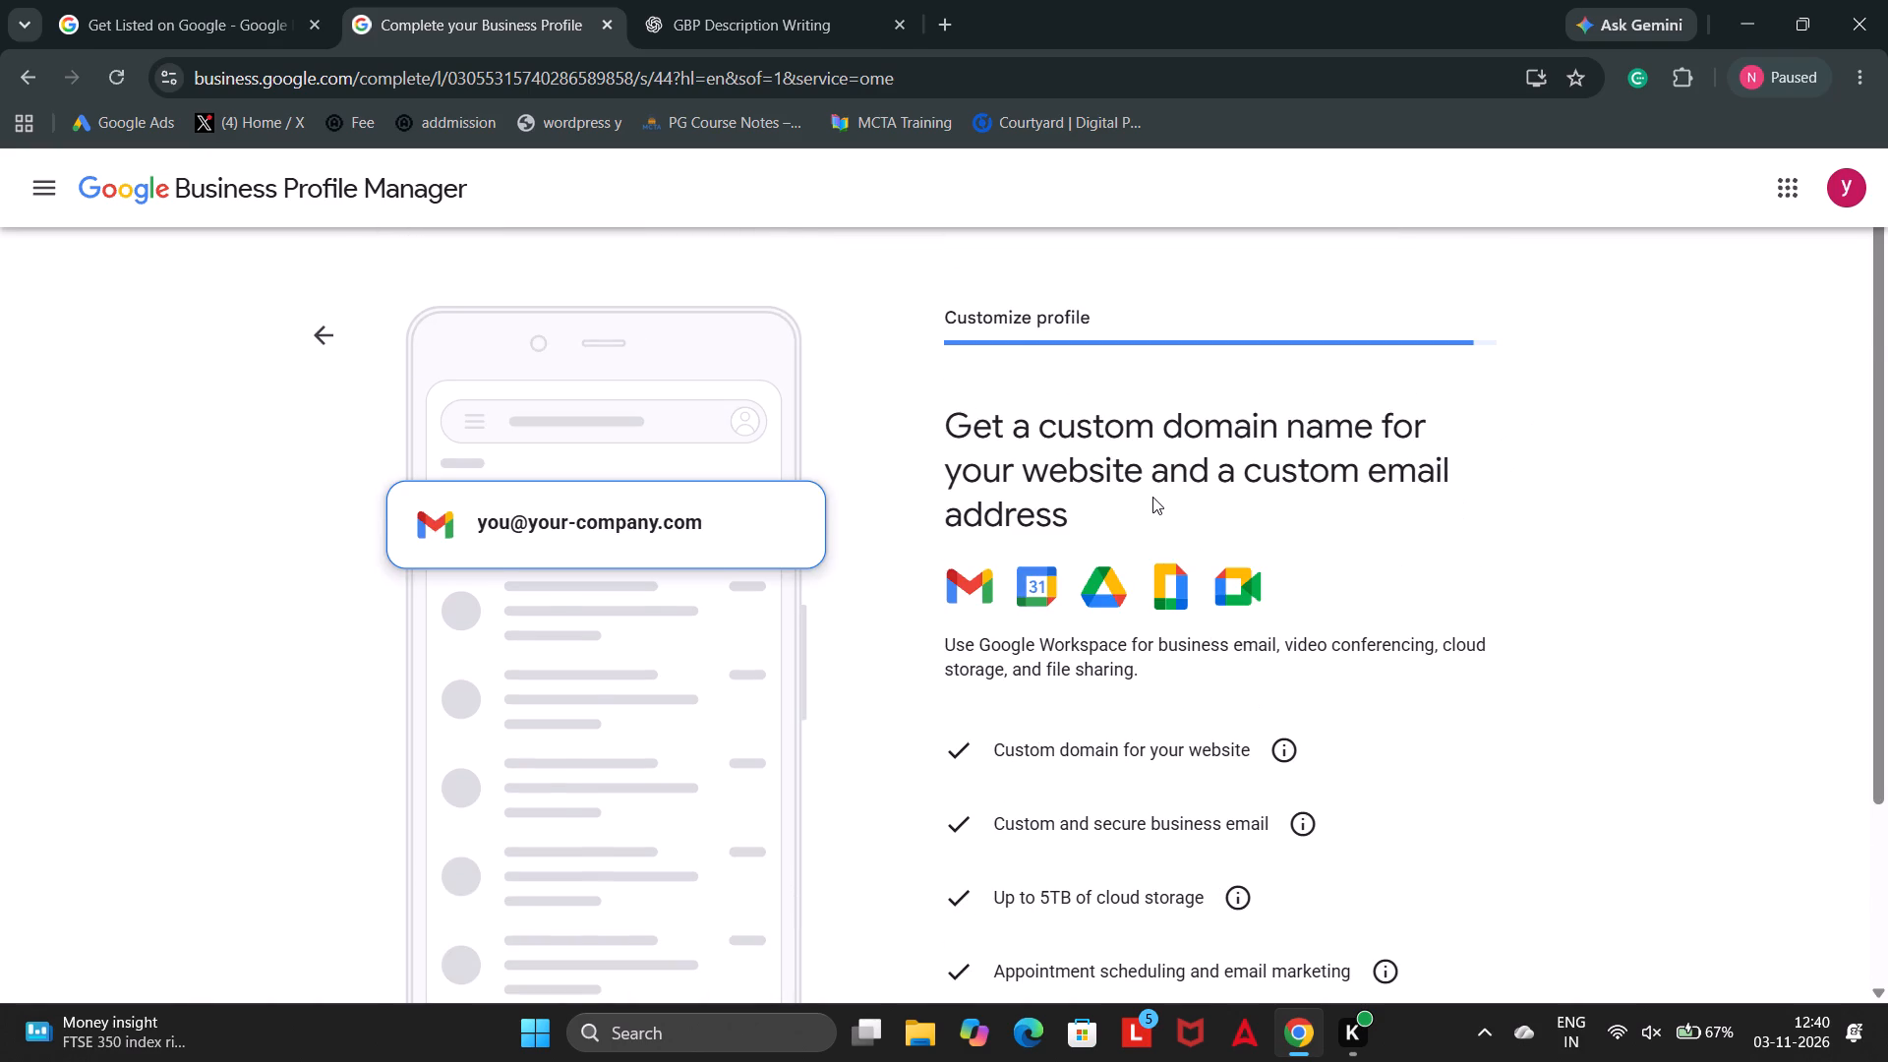
{"action": "scroll", "coordinate": [1150, 507], "scroll_direction": "down", "scroll_amount": 4}
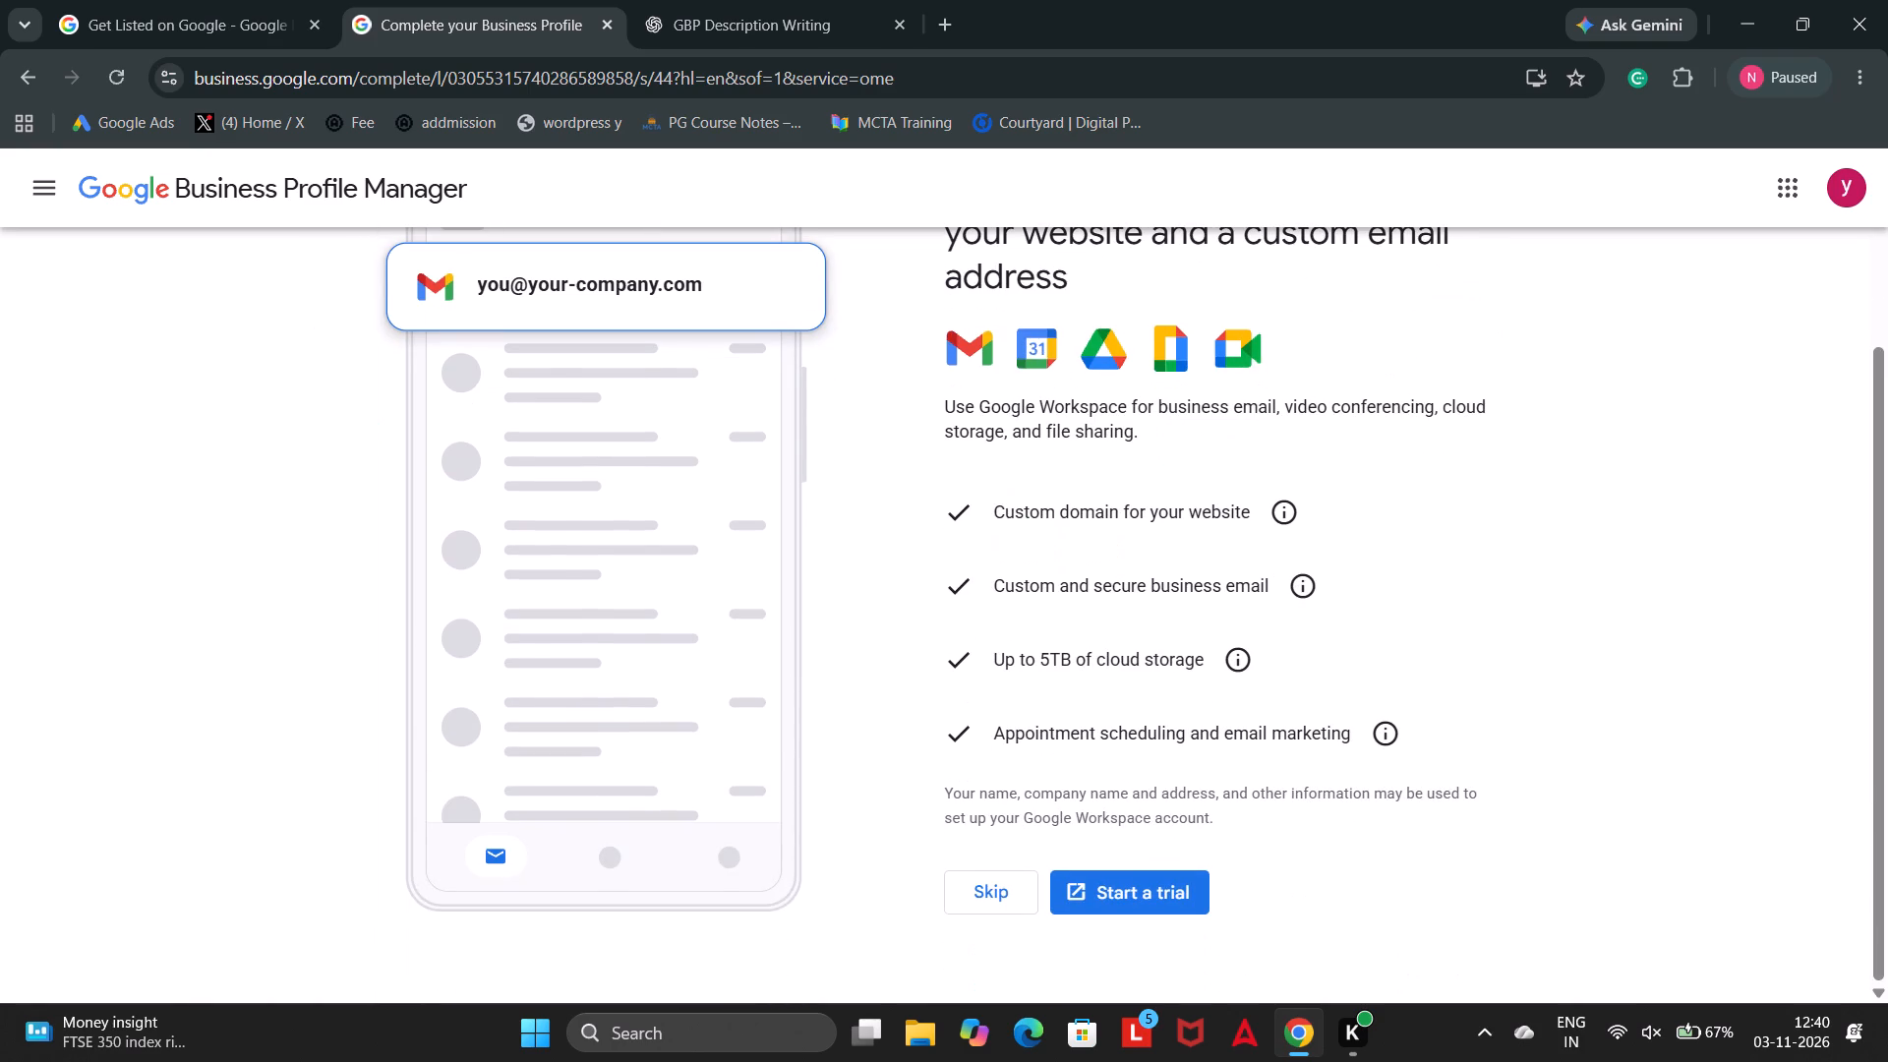
{"action": "scroll", "coordinate": [1150, 508], "scroll_direction": "up", "scroll_amount": 2}
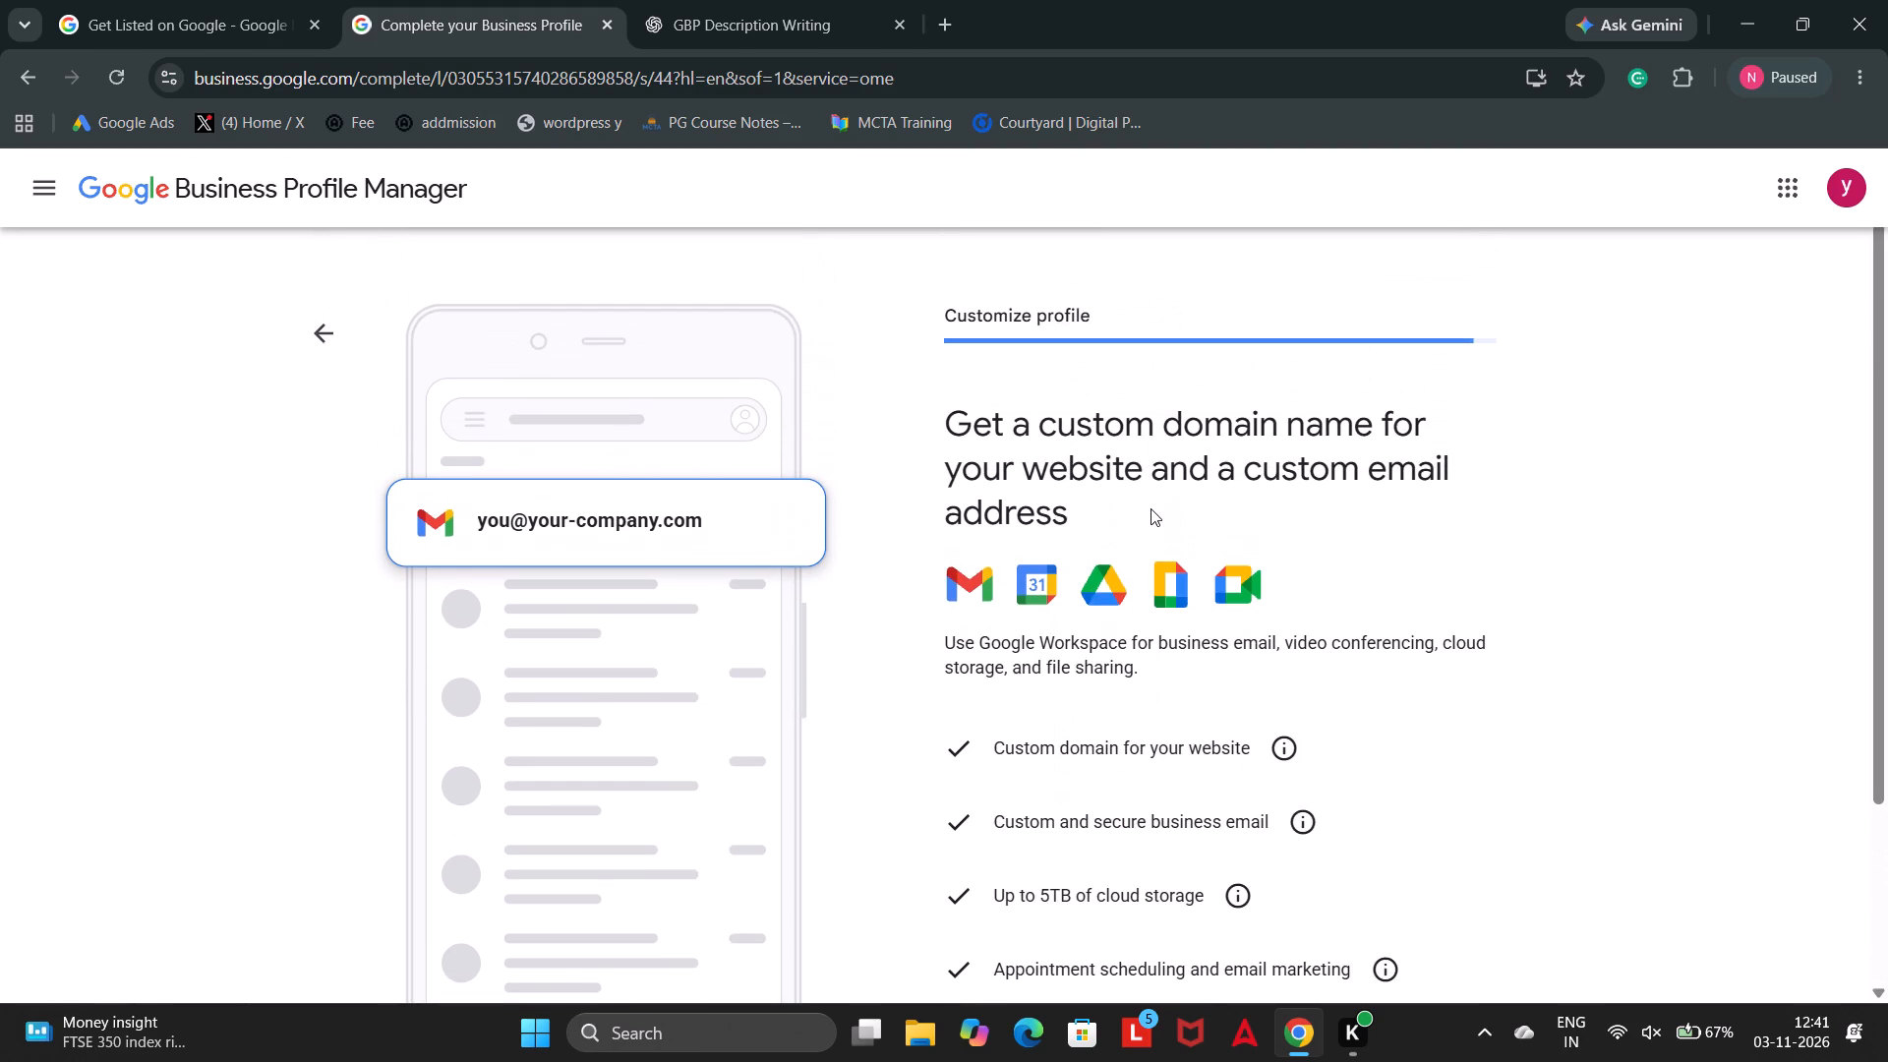
{"action": "scroll", "coordinate": [1150, 508], "scroll_direction": "up", "scroll_amount": 1}
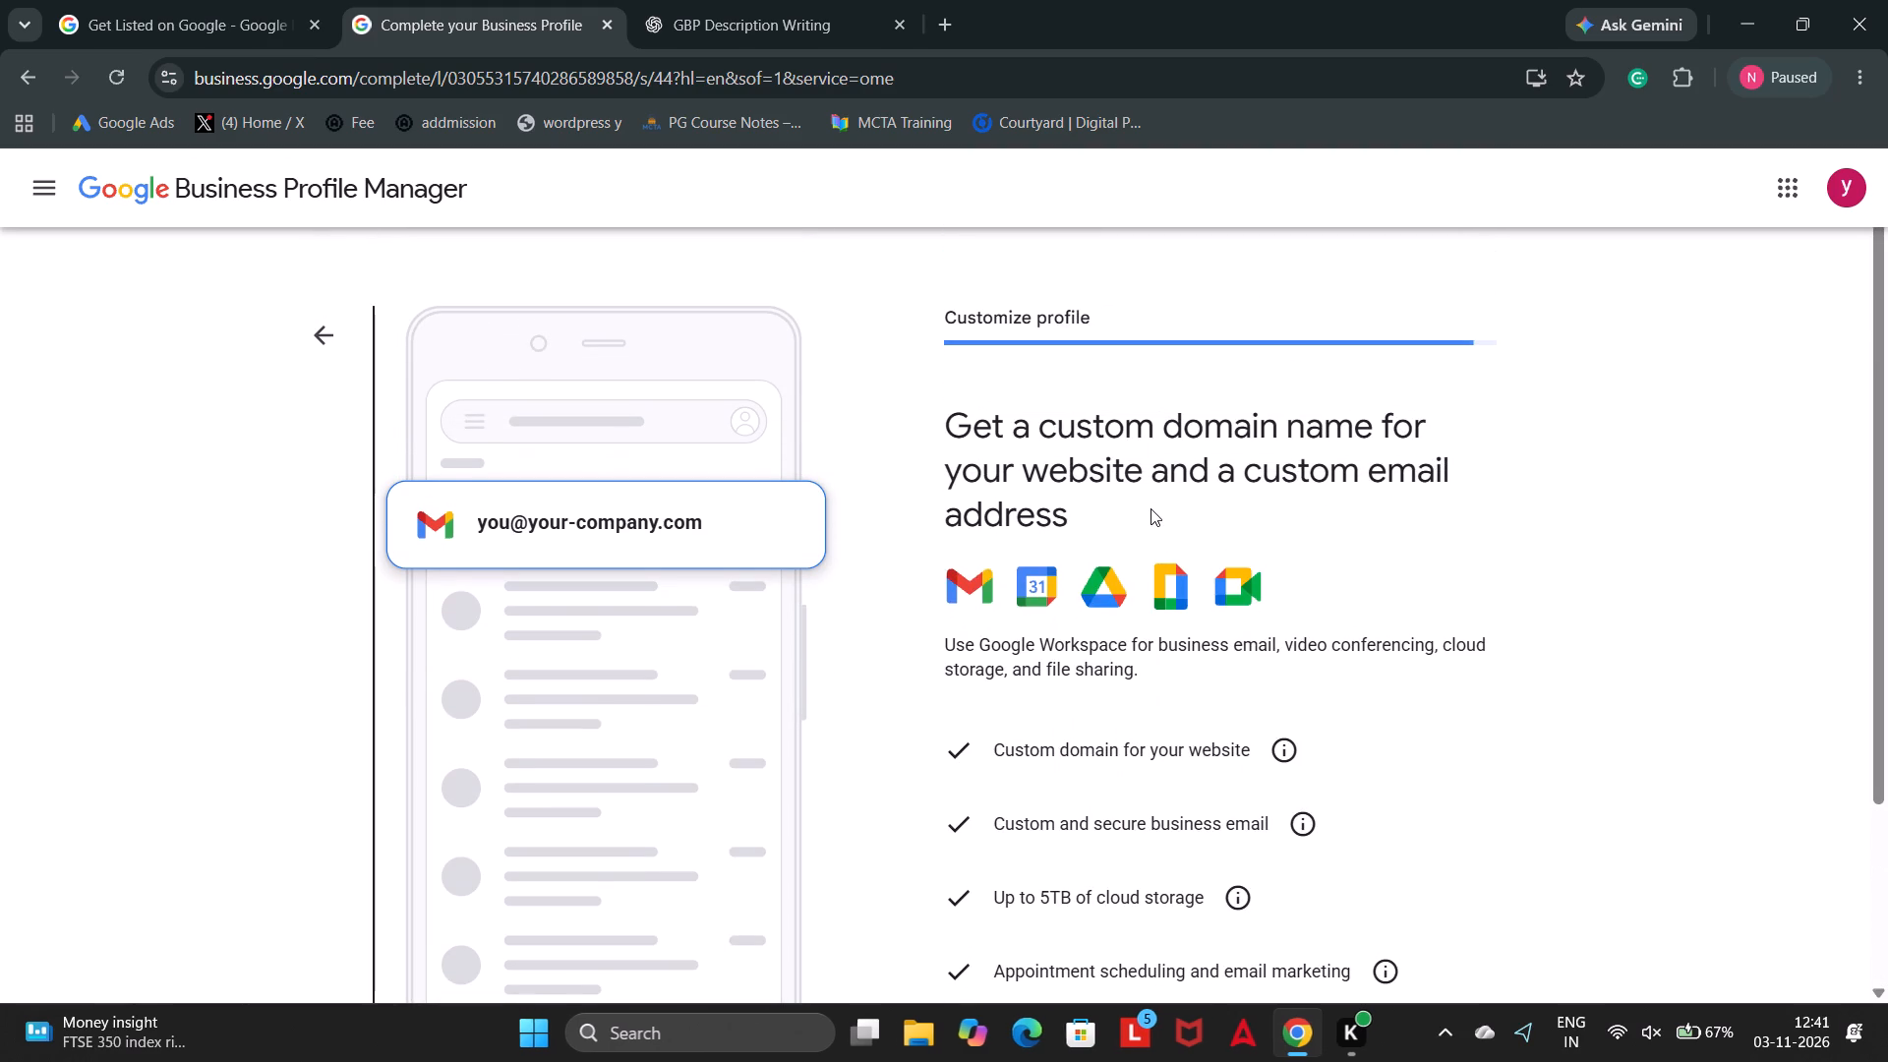
{"action": "scroll", "coordinate": [1143, 543], "scroll_direction": "down", "scroll_amount": 5}
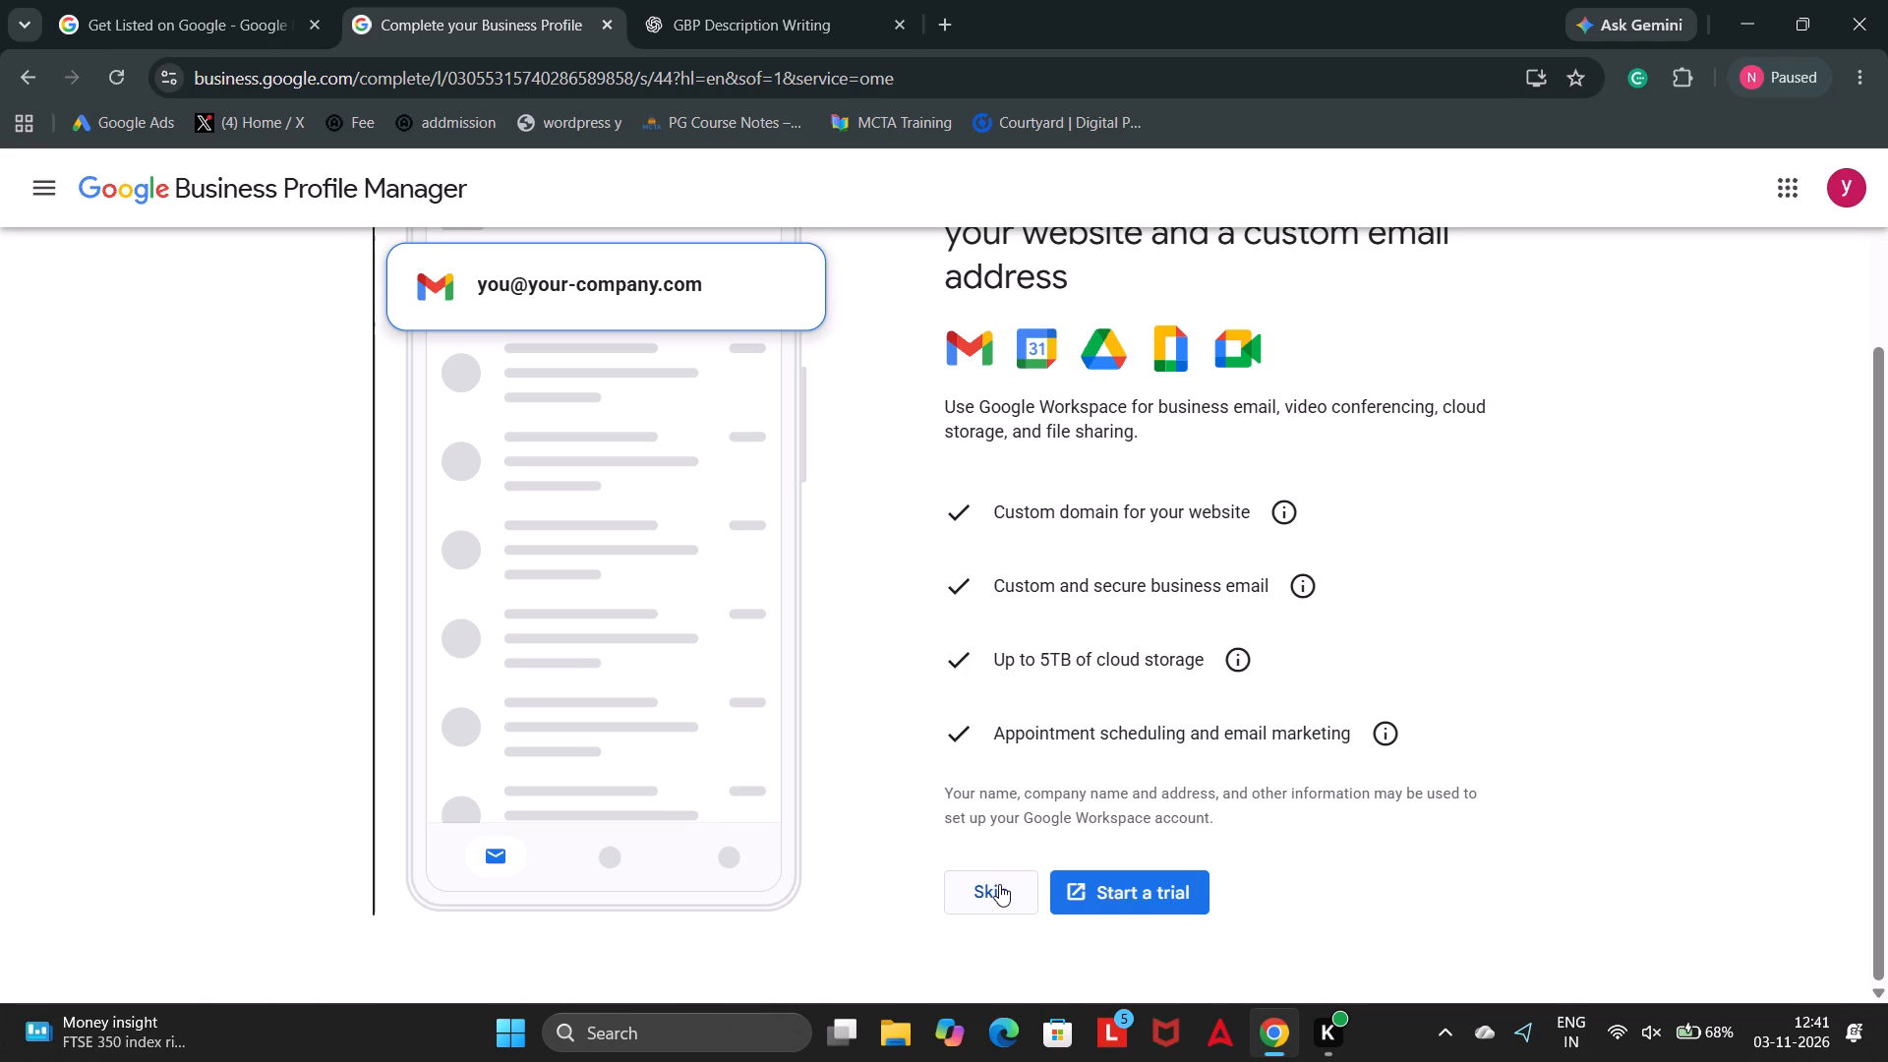
{"action": "scroll", "coordinate": [1123, 688], "scroll_direction": "down", "scroll_amount": 2}
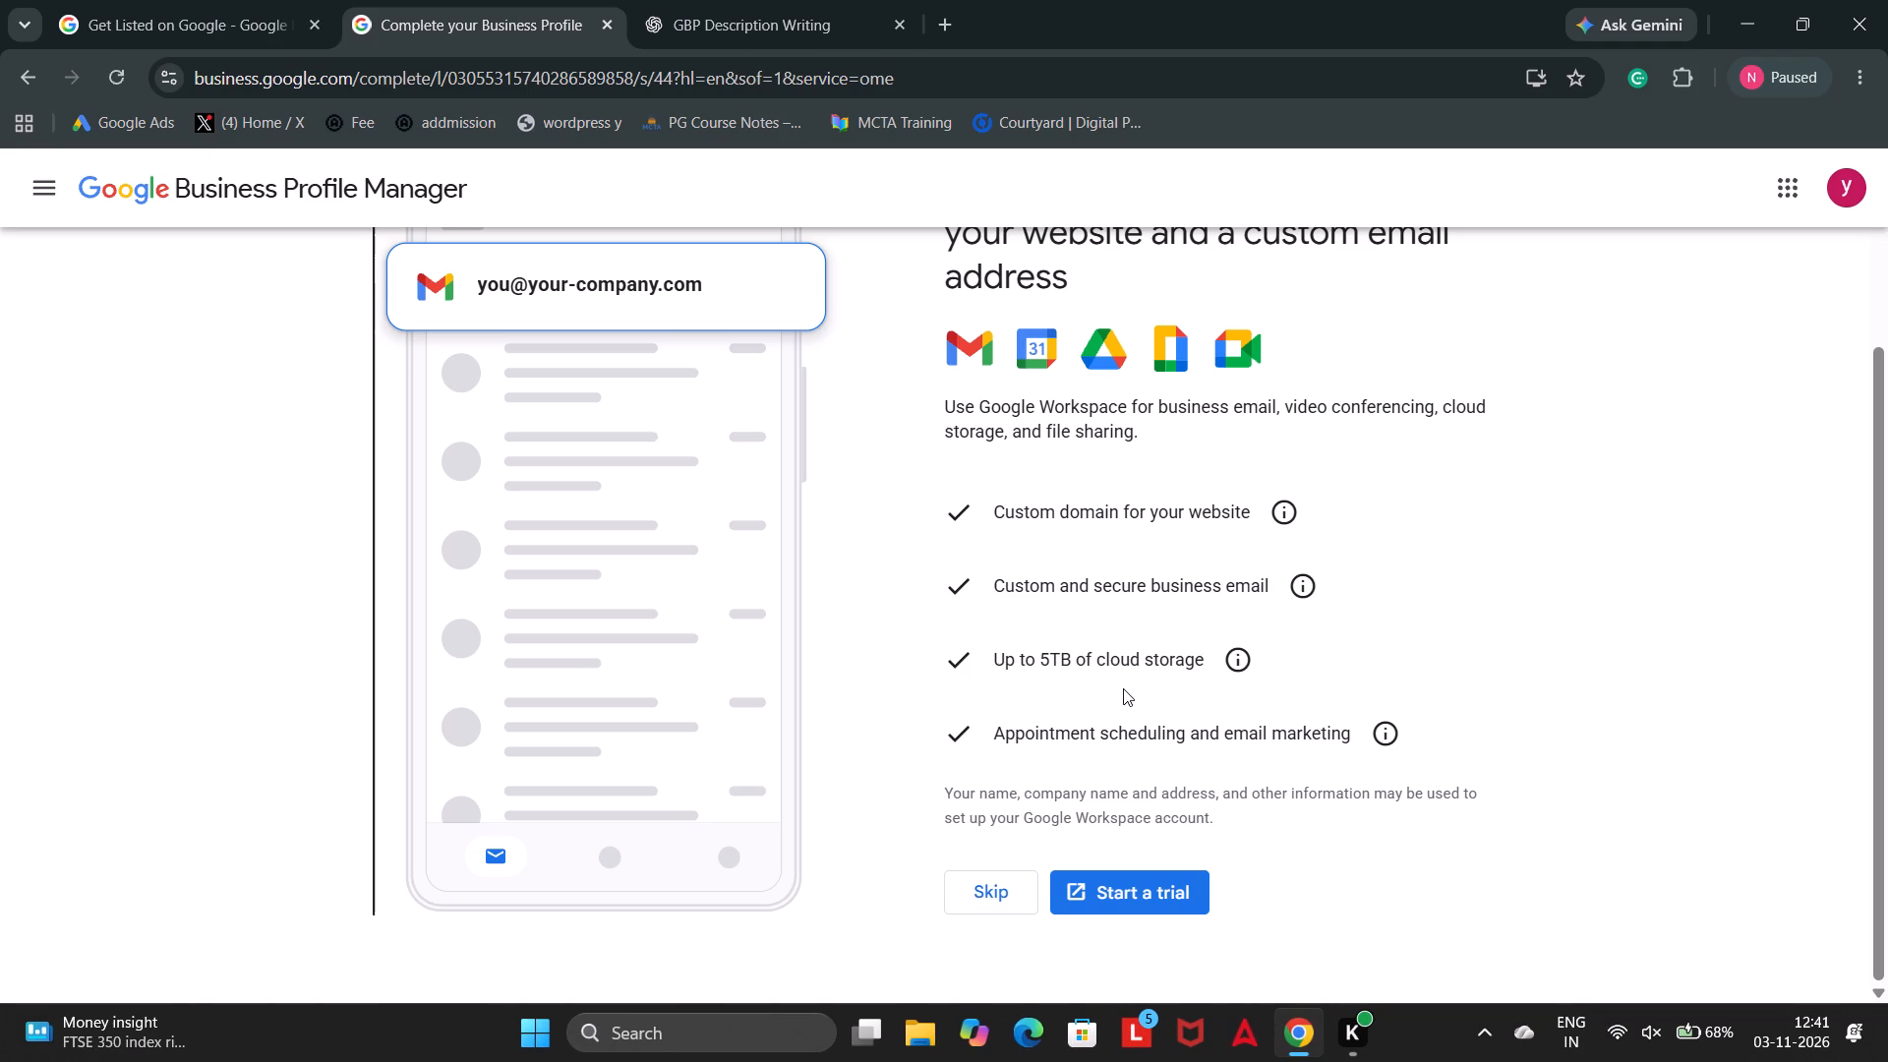
{"action": "scroll", "coordinate": [1123, 688], "scroll_direction": "down", "scroll_amount": 4}
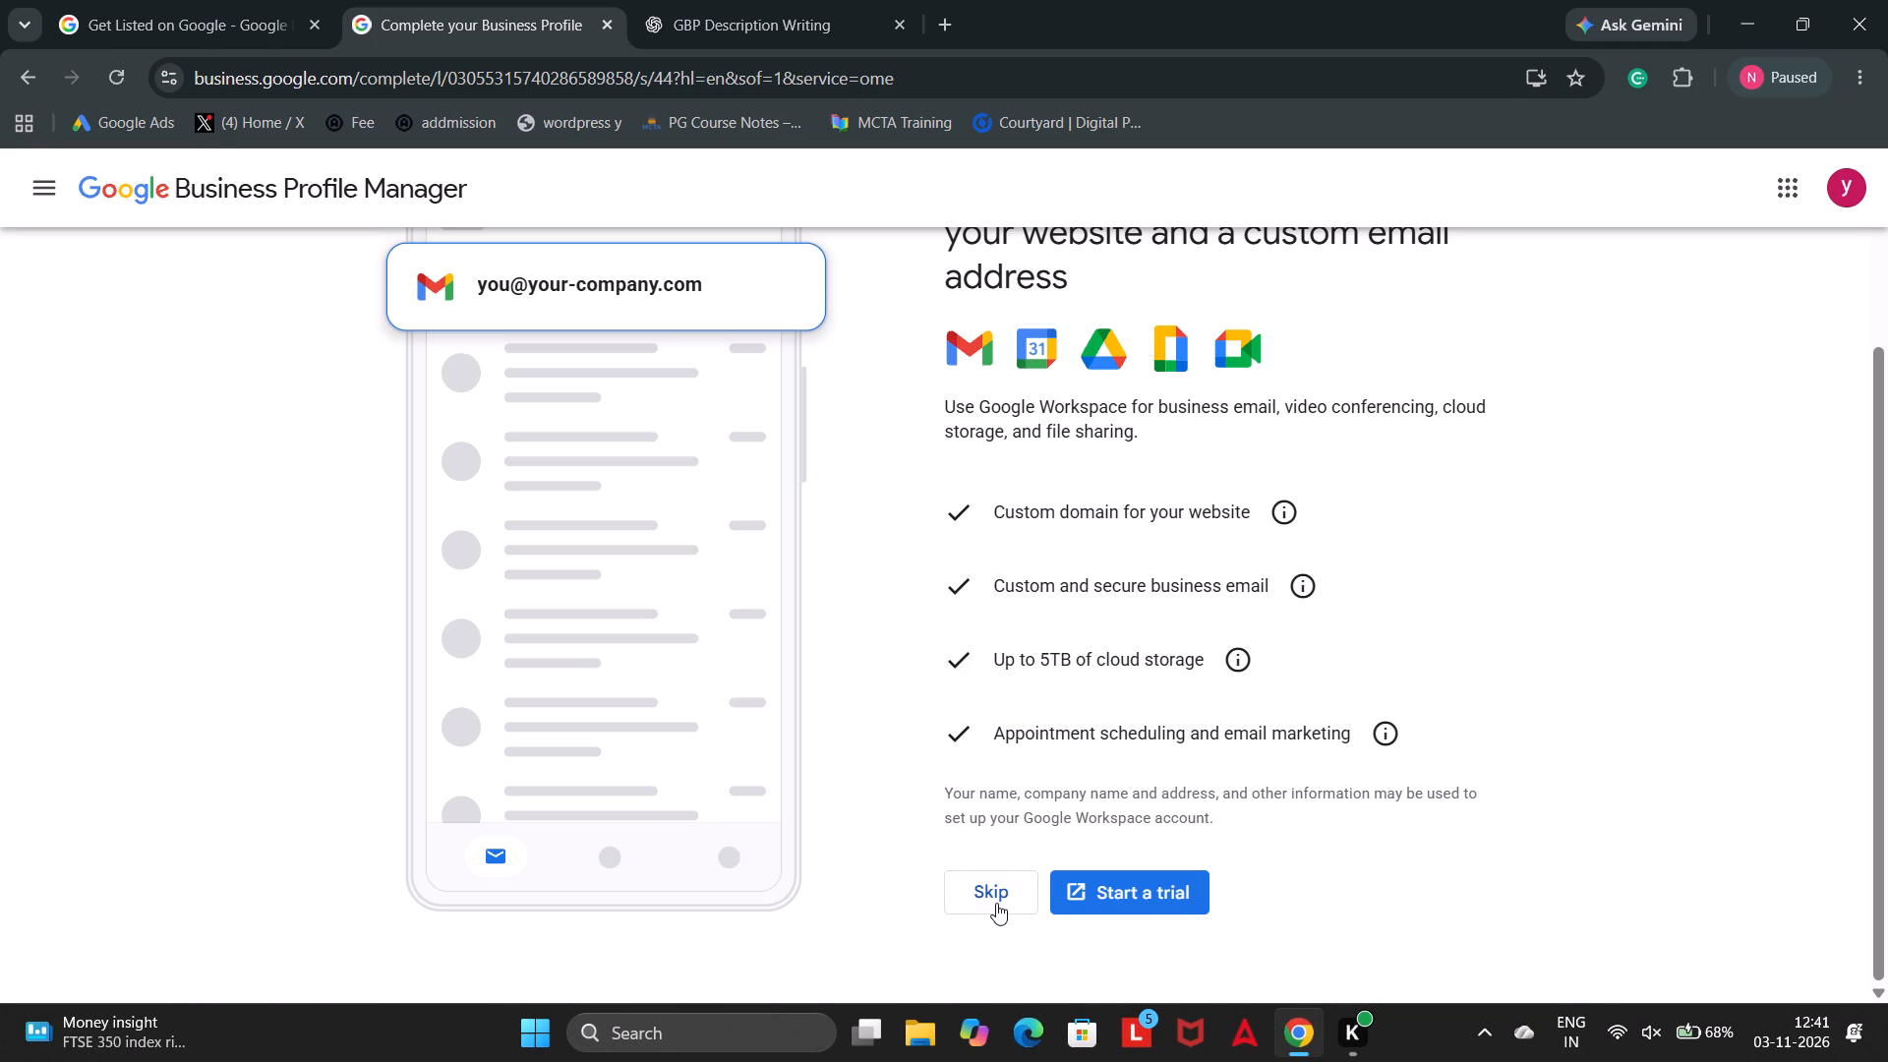
Skip the custom domain and email offer, and continue past the final customization page to the business's management view.
{"action": "left_click", "coordinate": [996, 904]}
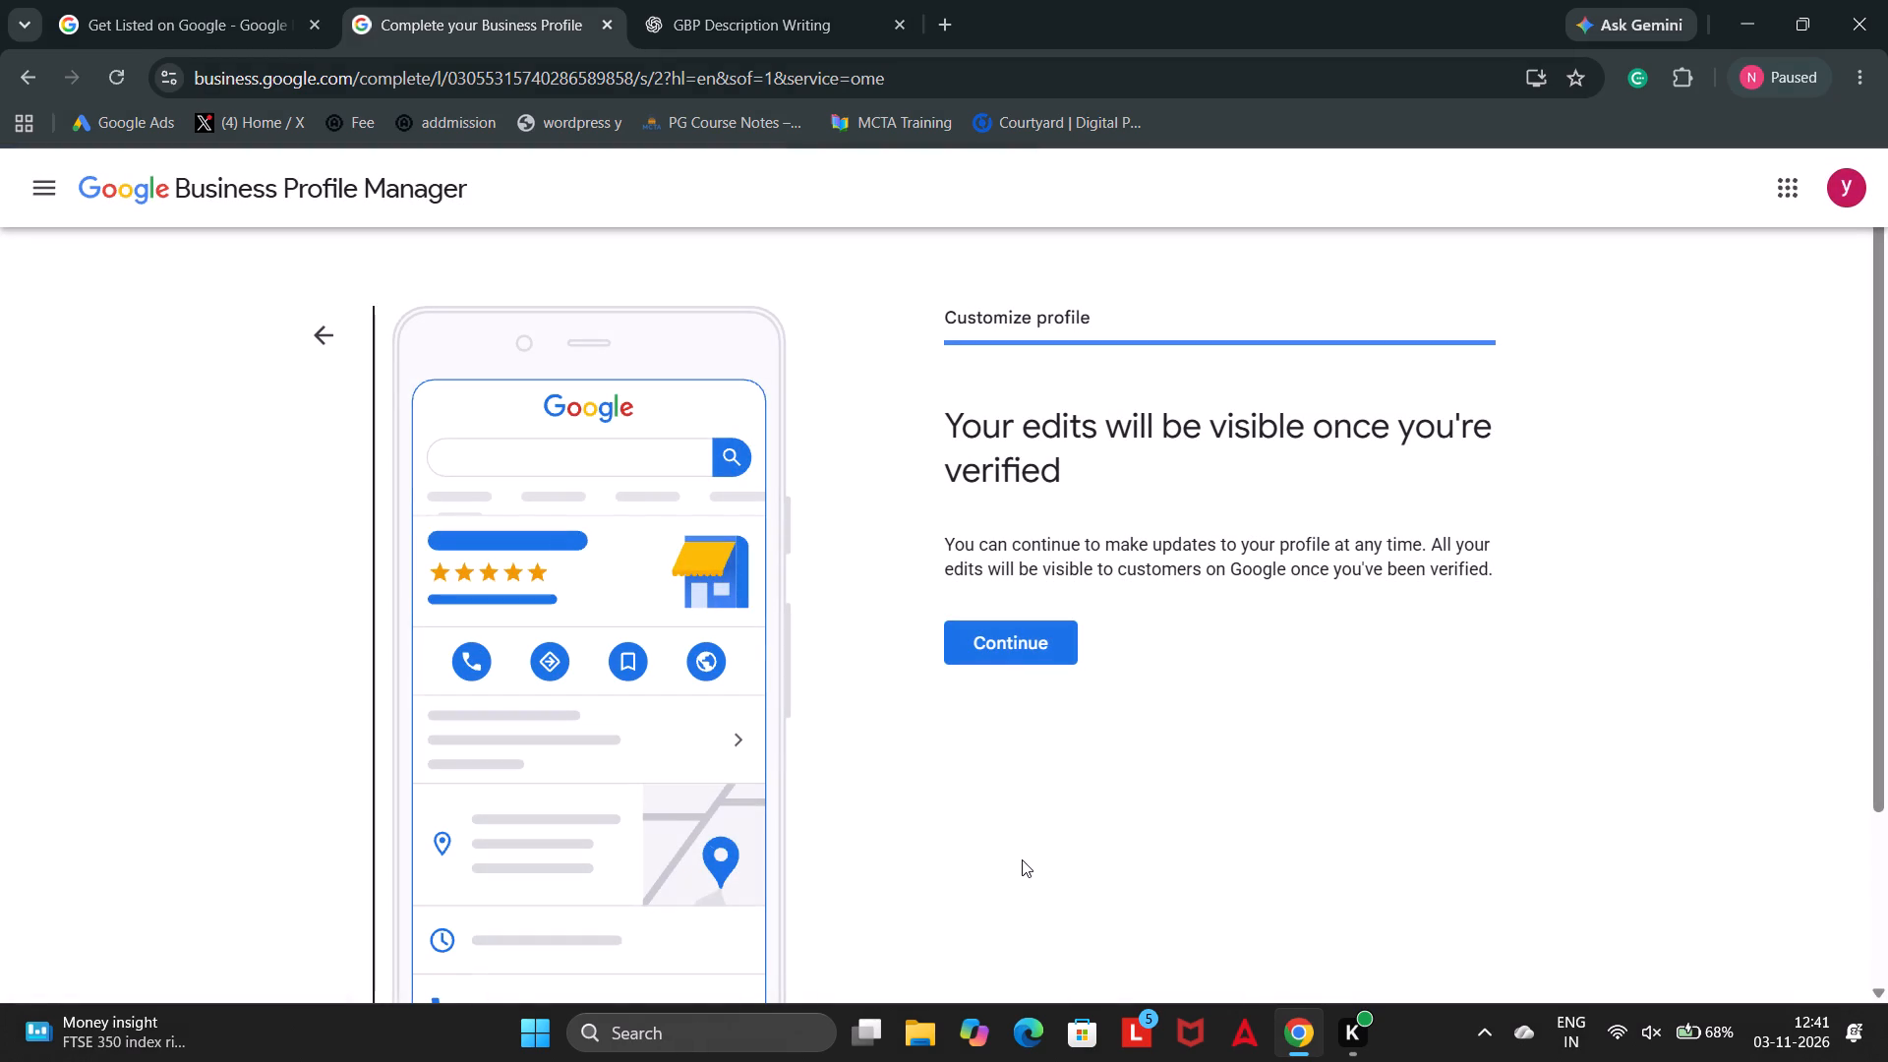
{"action": "scroll", "coordinate": [1076, 812], "scroll_direction": "down", "scroll_amount": 5}
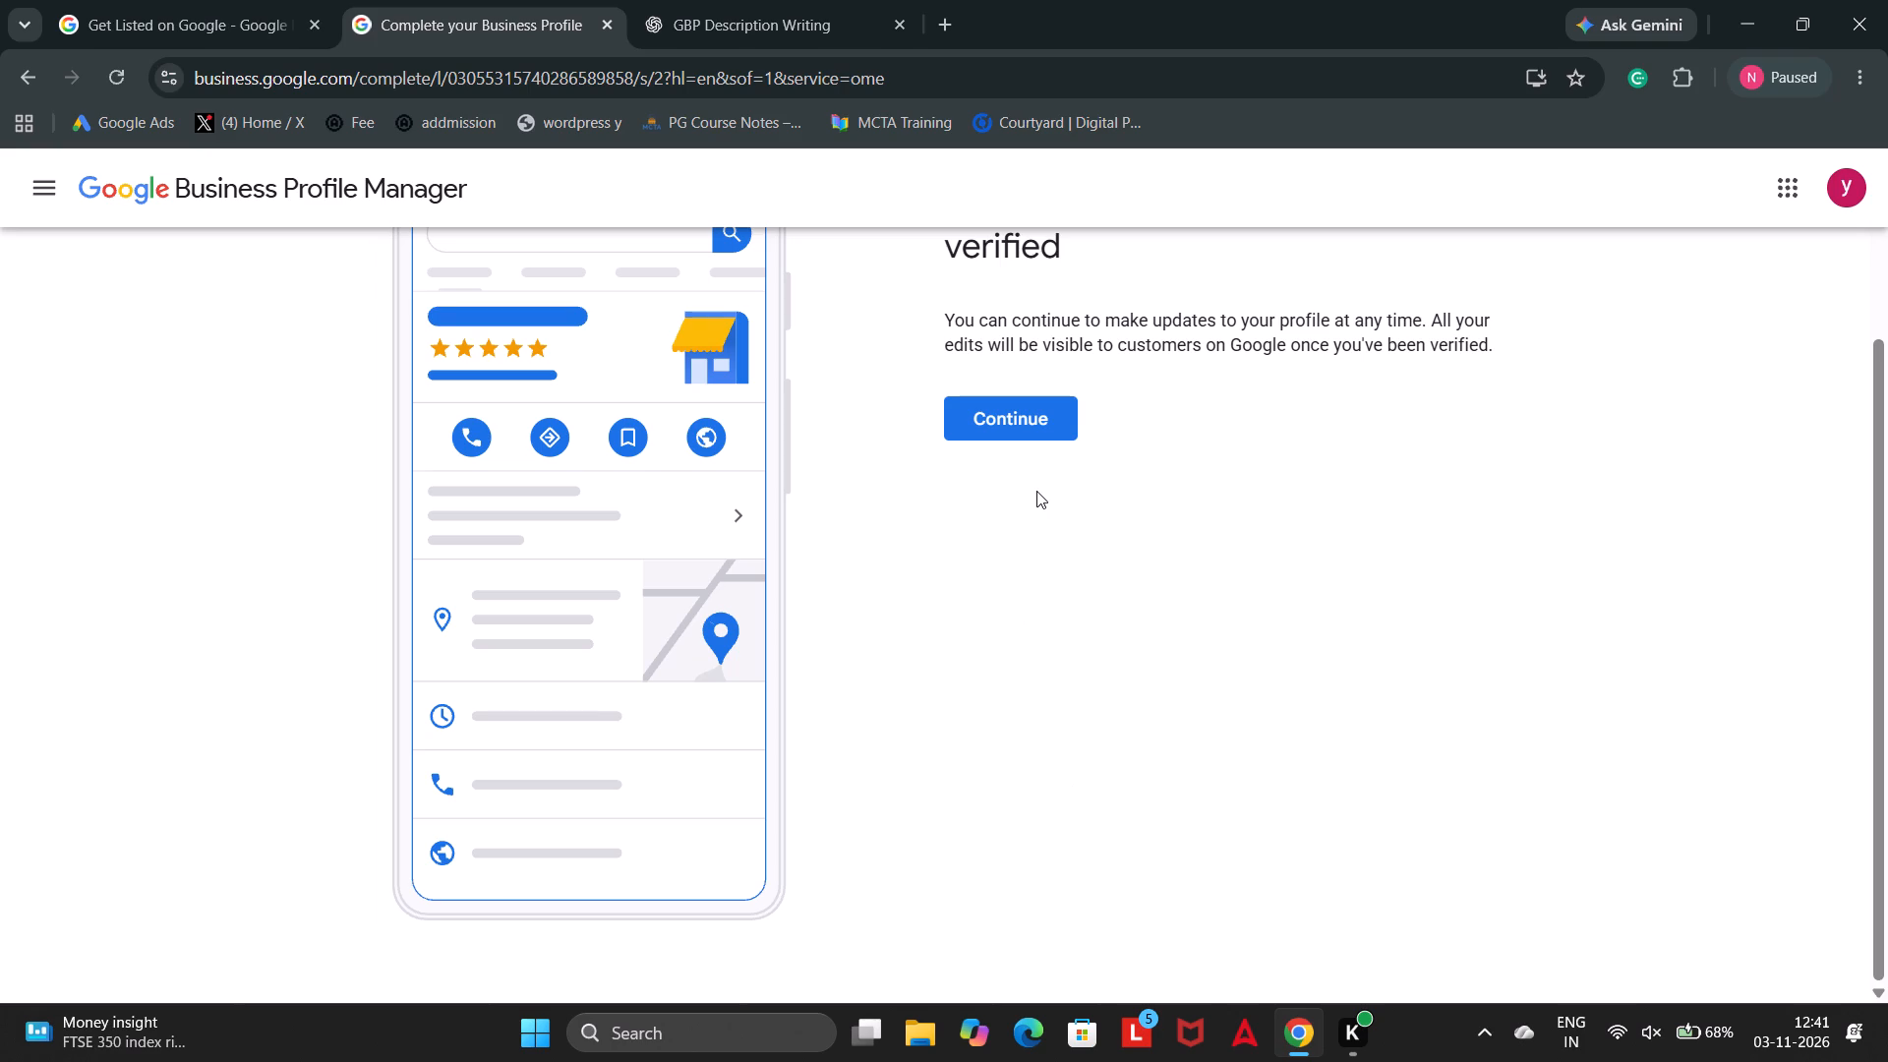
{"action": "left_click", "coordinate": [995, 415]}
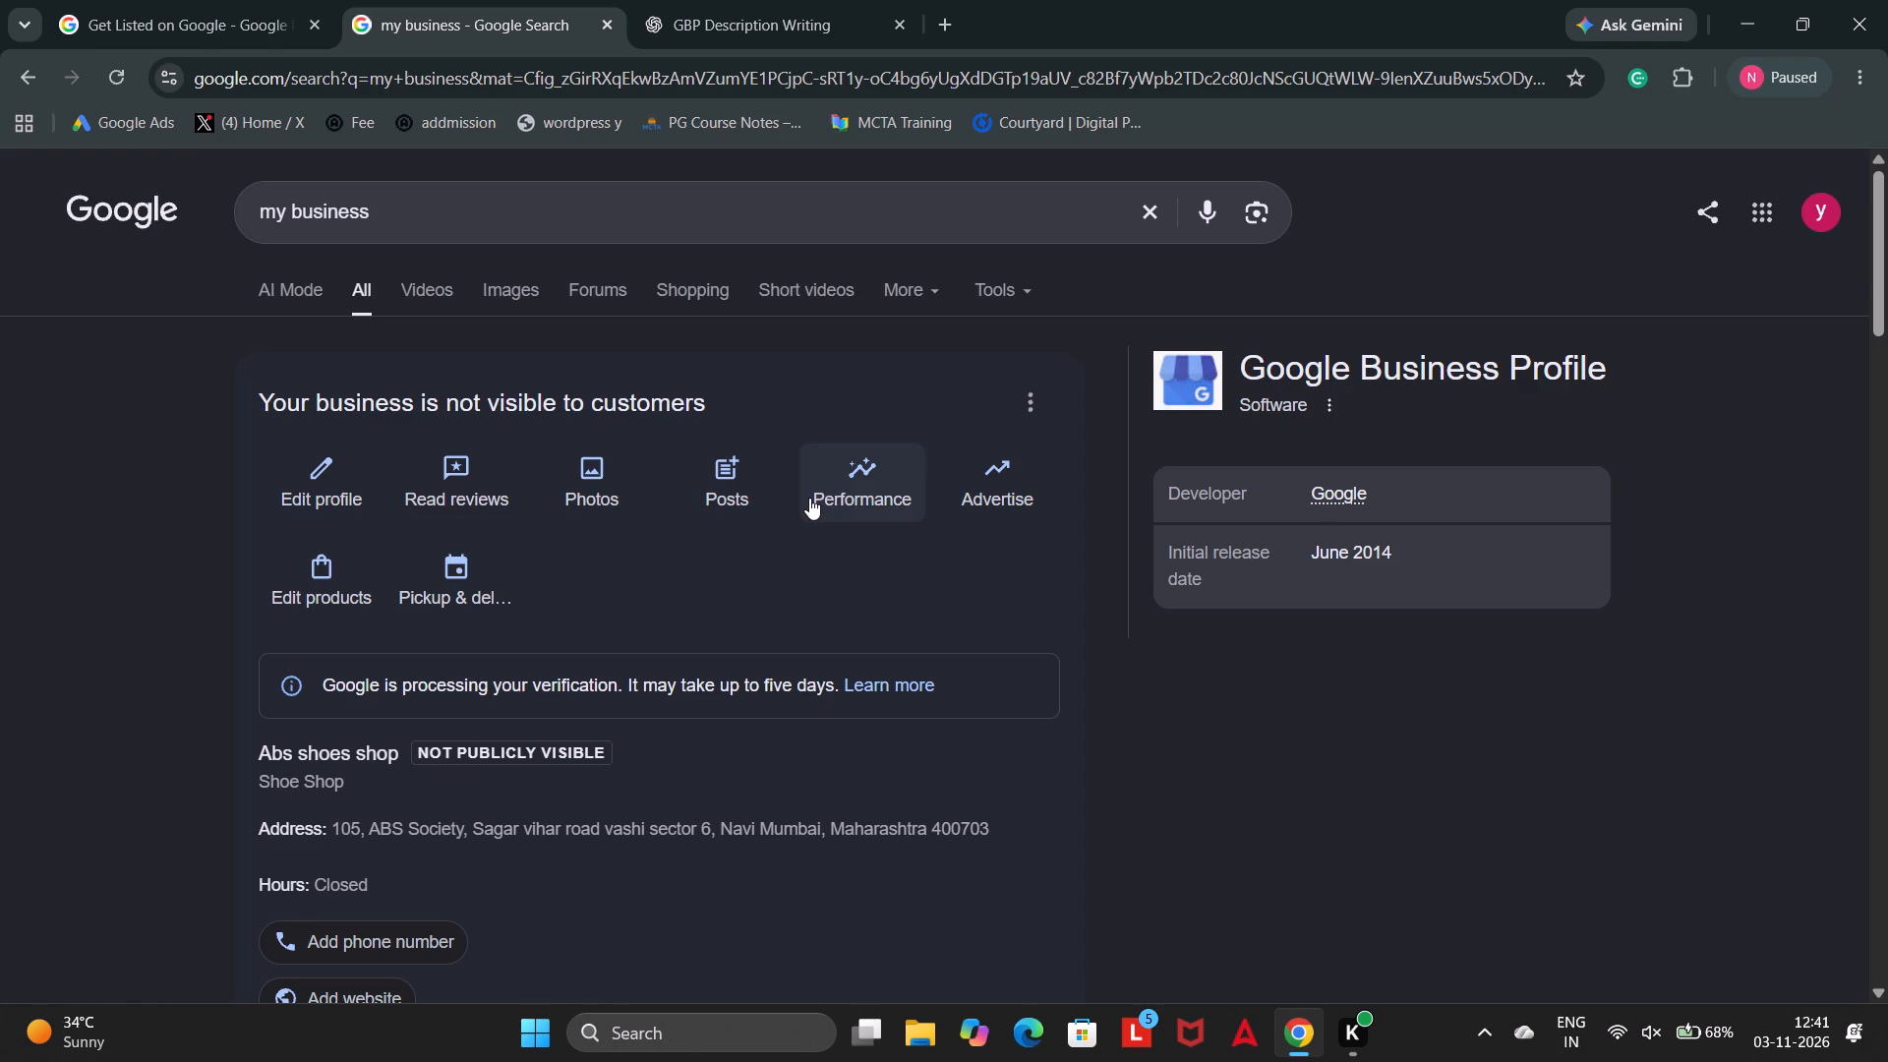
Look over the Abs shoes shop management view and the search results beneath it.
{"action": "scroll", "coordinate": [809, 498], "scroll_direction": "down", "scroll_amount": 6}
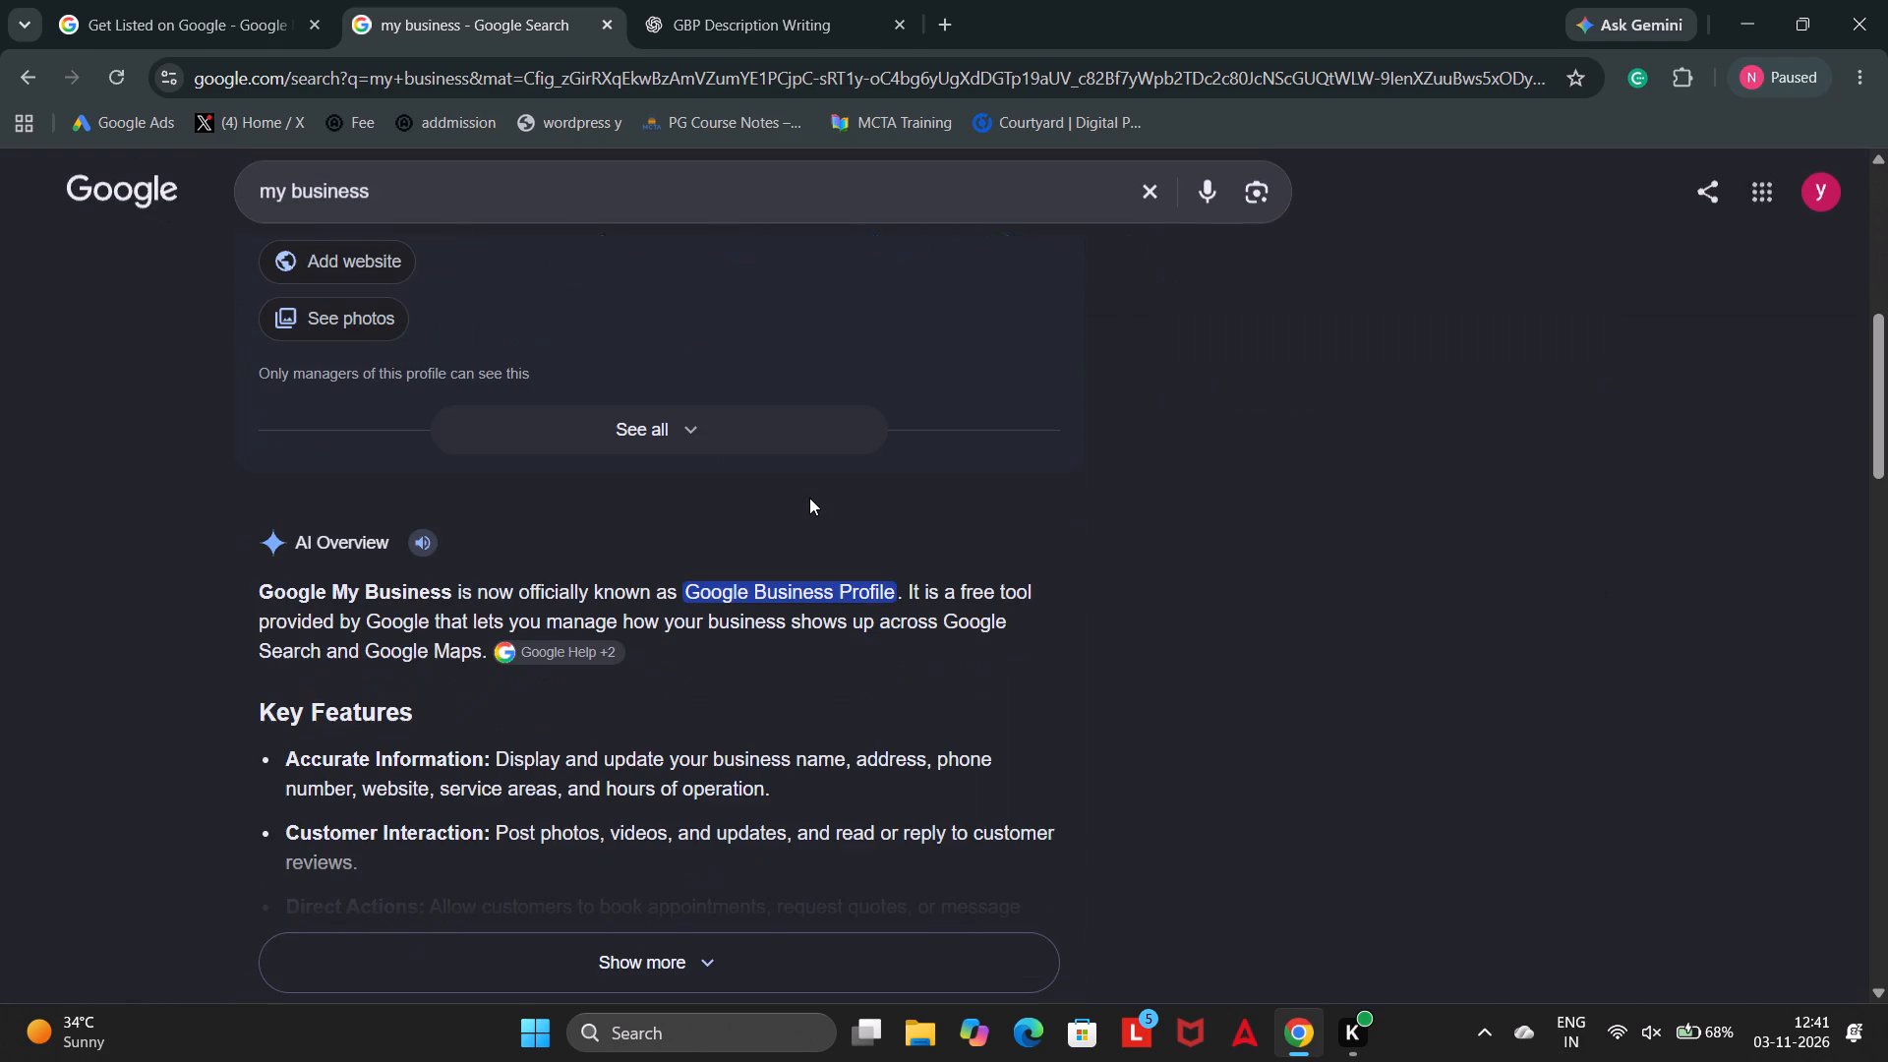
{"action": "scroll", "coordinate": [809, 505], "scroll_direction": "down", "scroll_amount": 6}
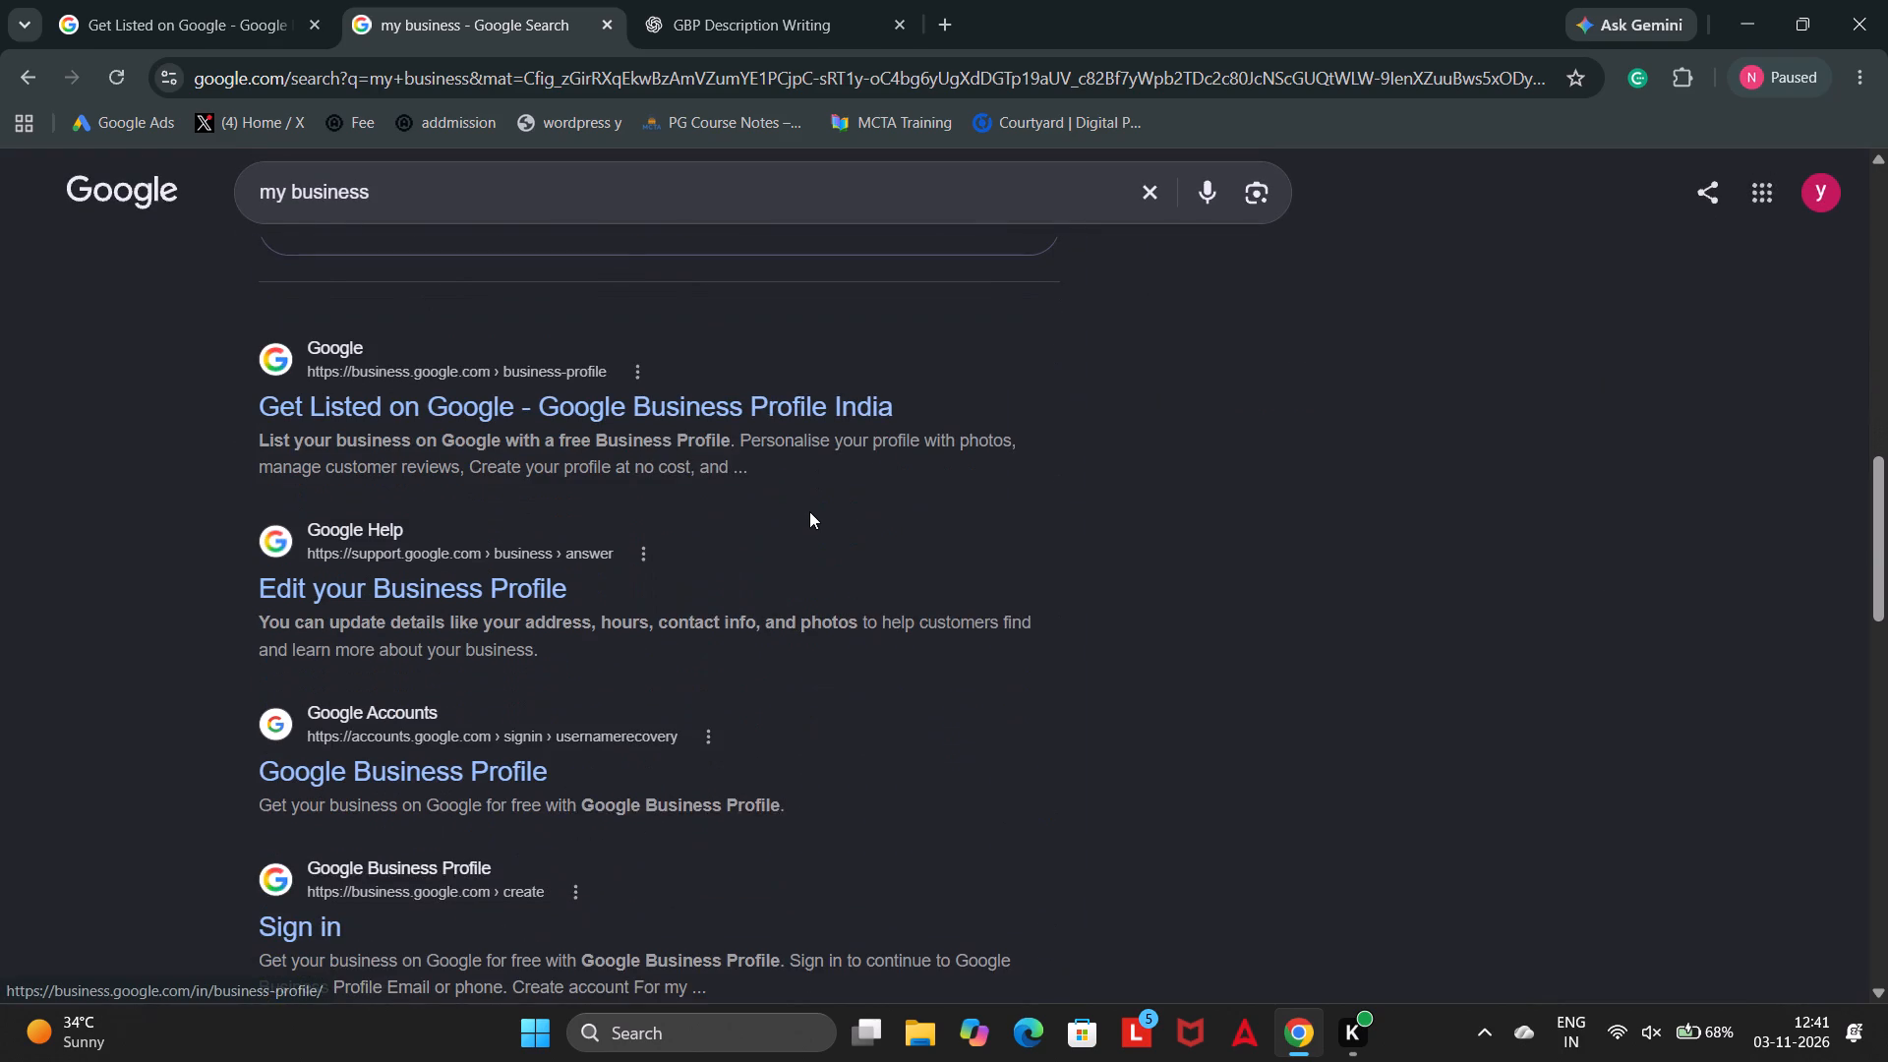
{"action": "scroll", "coordinate": [809, 511], "scroll_direction": "up", "scroll_amount": 15}
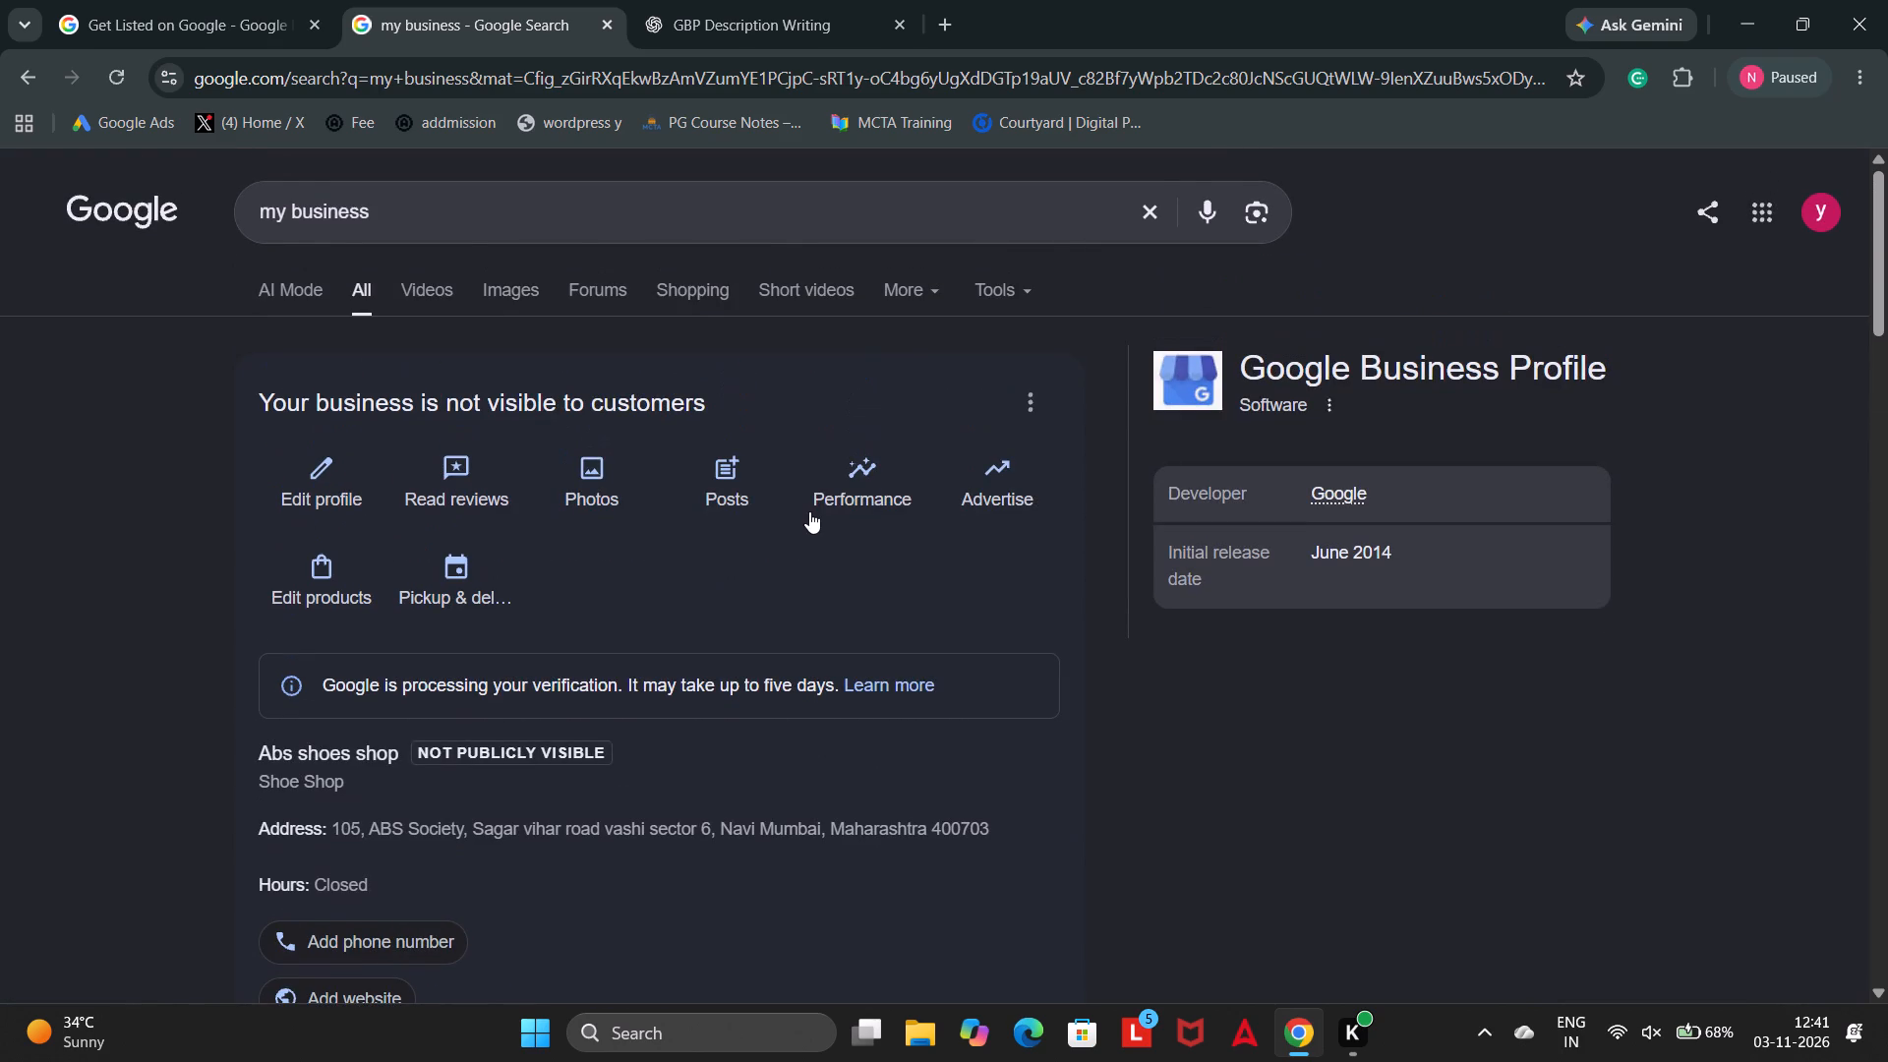
{"action": "scroll", "coordinate": [809, 511], "scroll_direction": "up", "scroll_amount": 3}
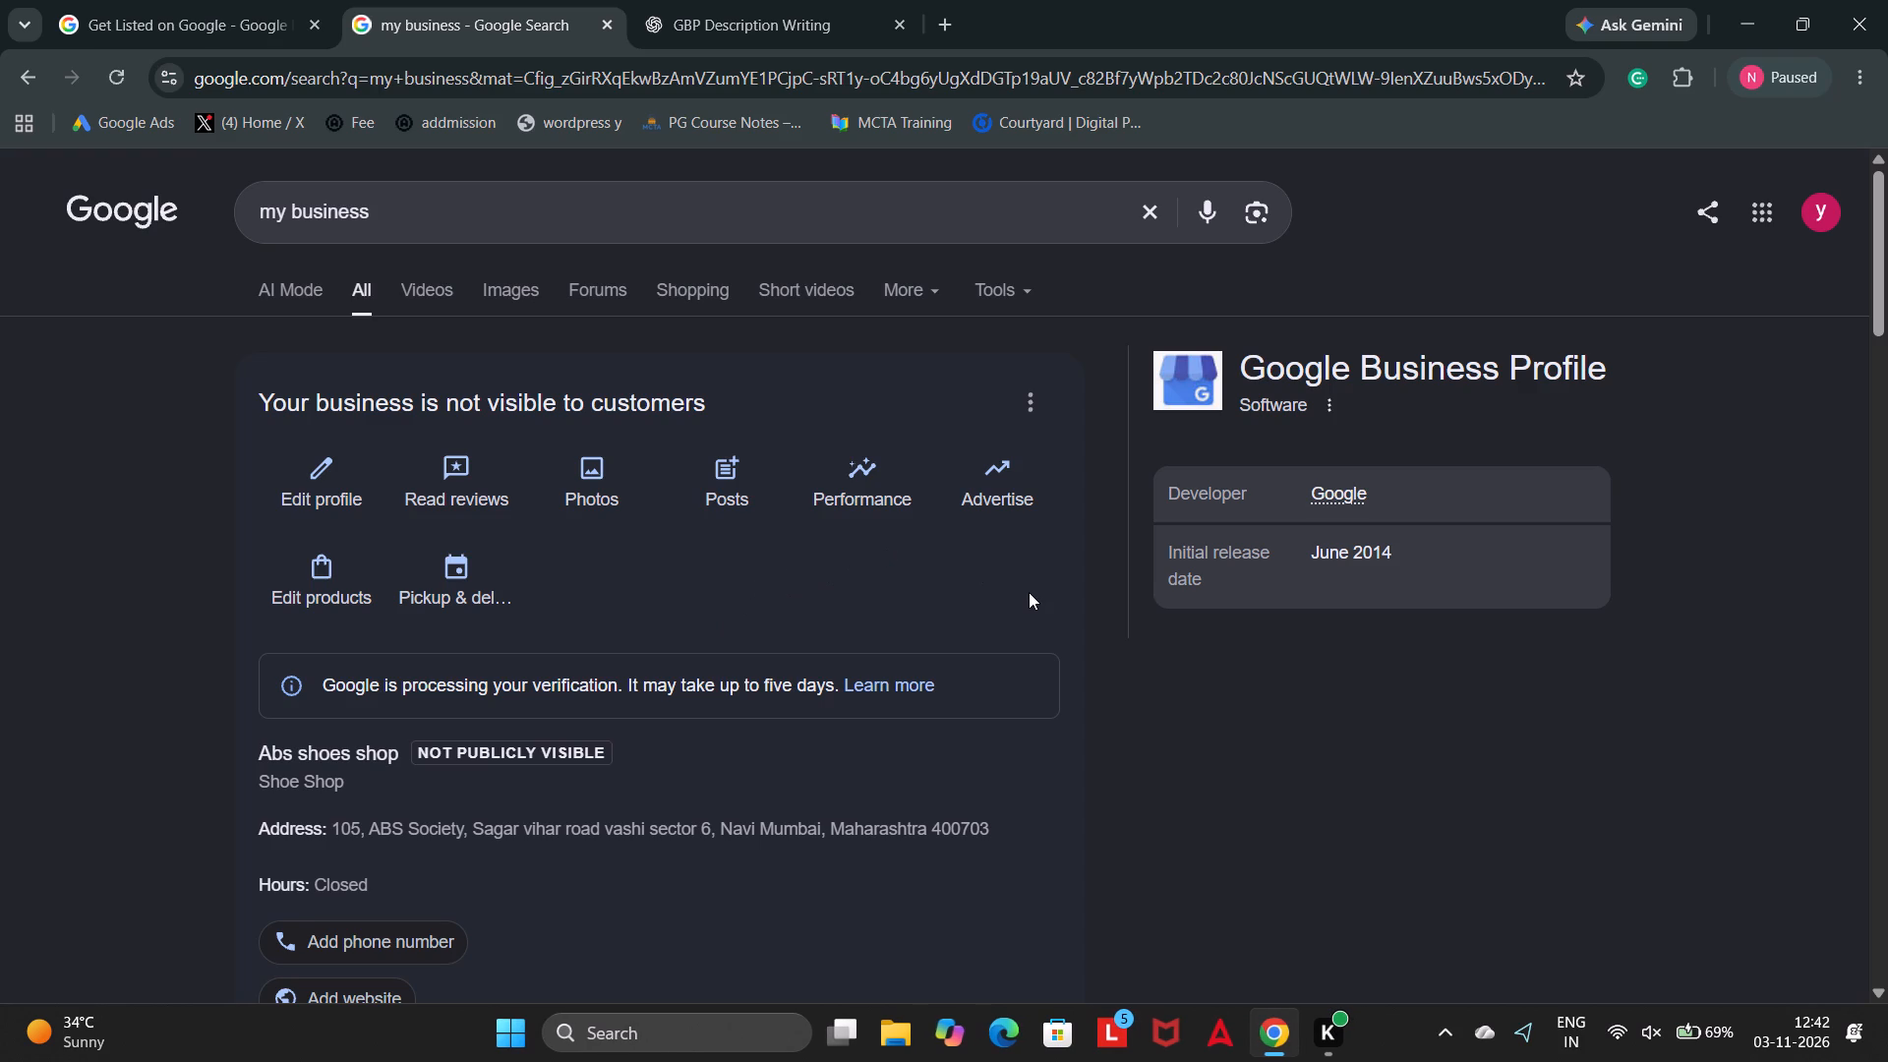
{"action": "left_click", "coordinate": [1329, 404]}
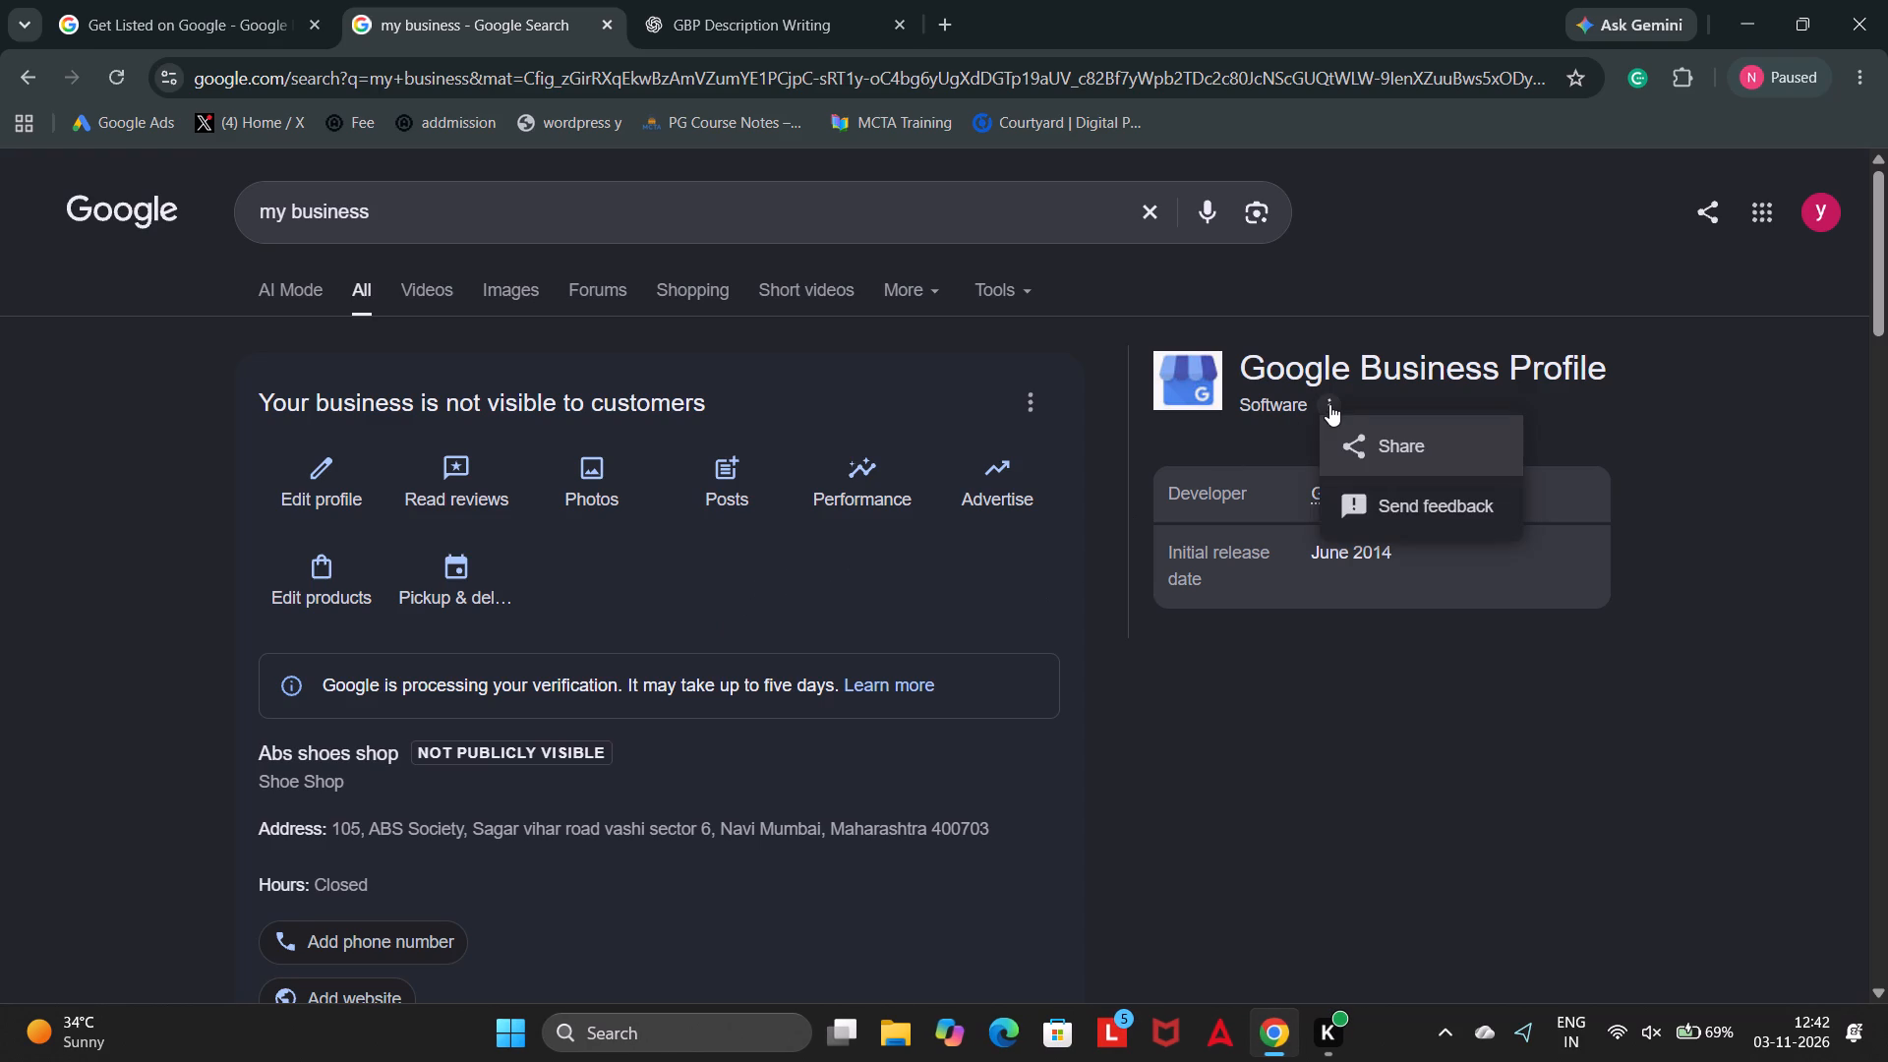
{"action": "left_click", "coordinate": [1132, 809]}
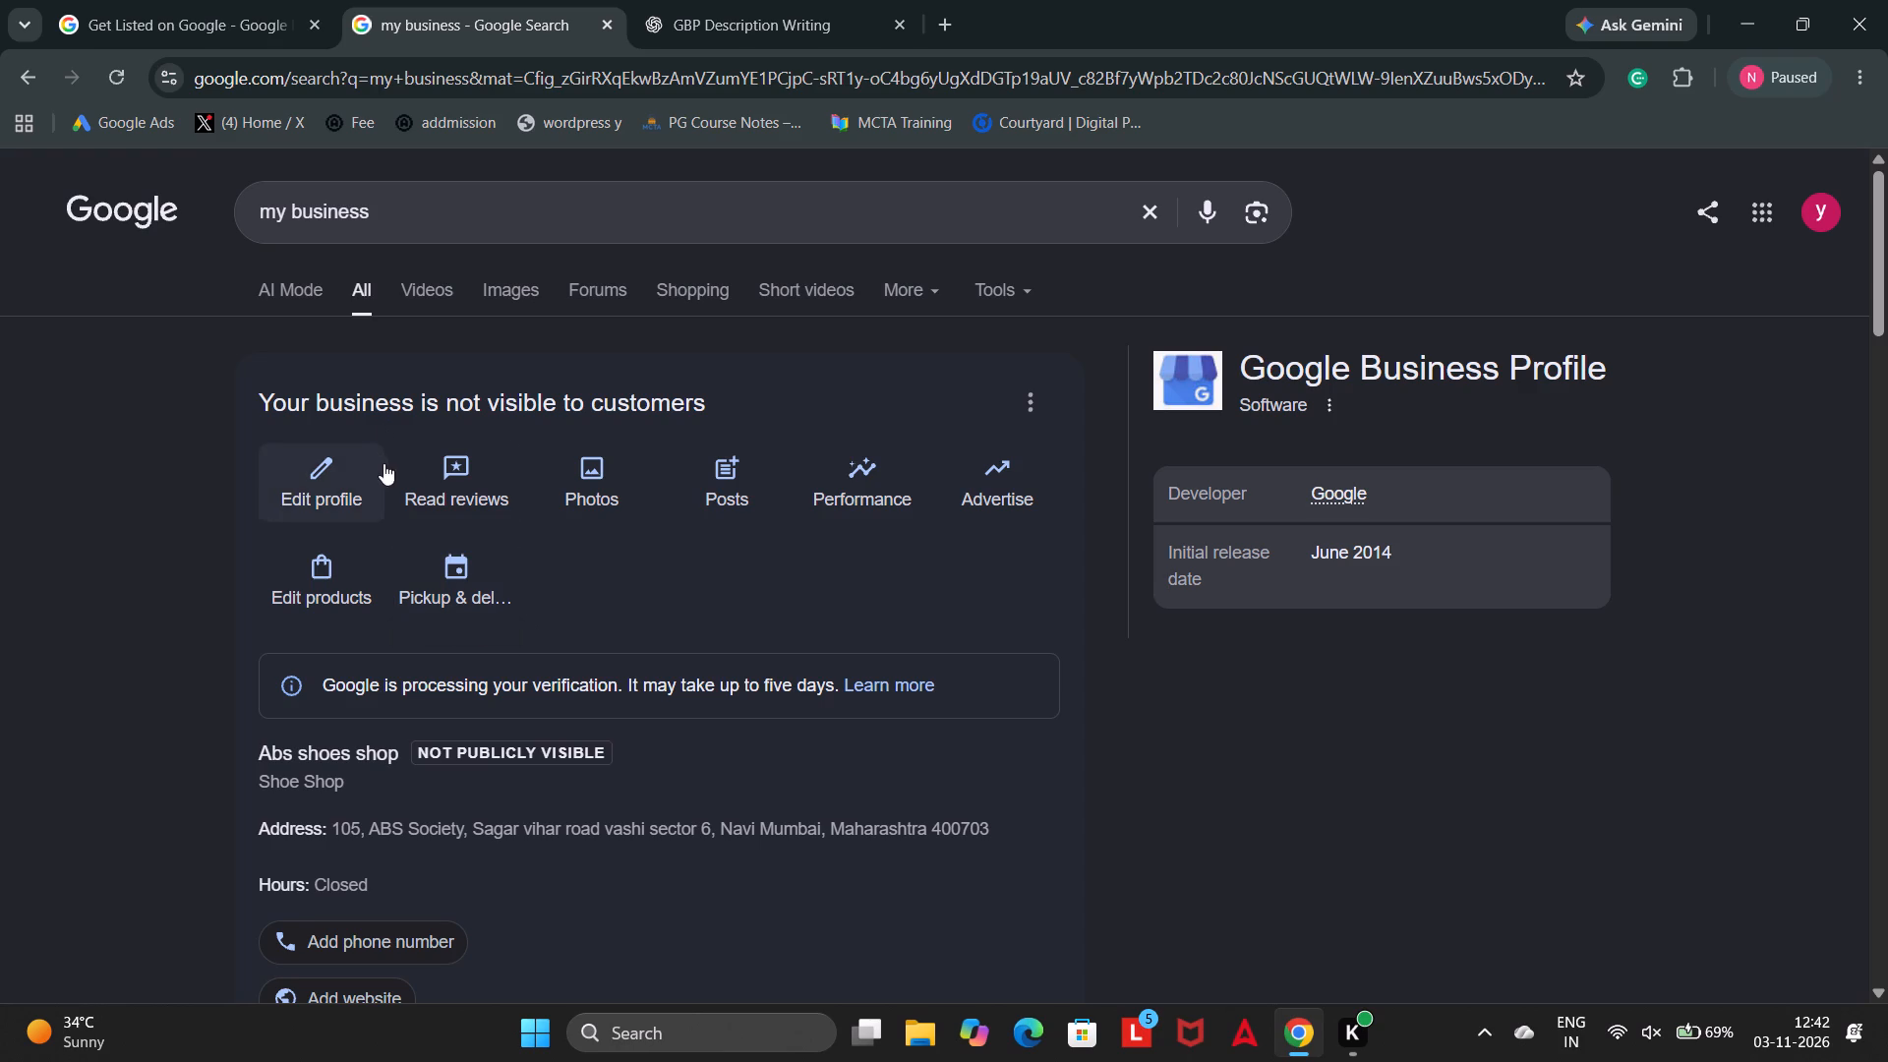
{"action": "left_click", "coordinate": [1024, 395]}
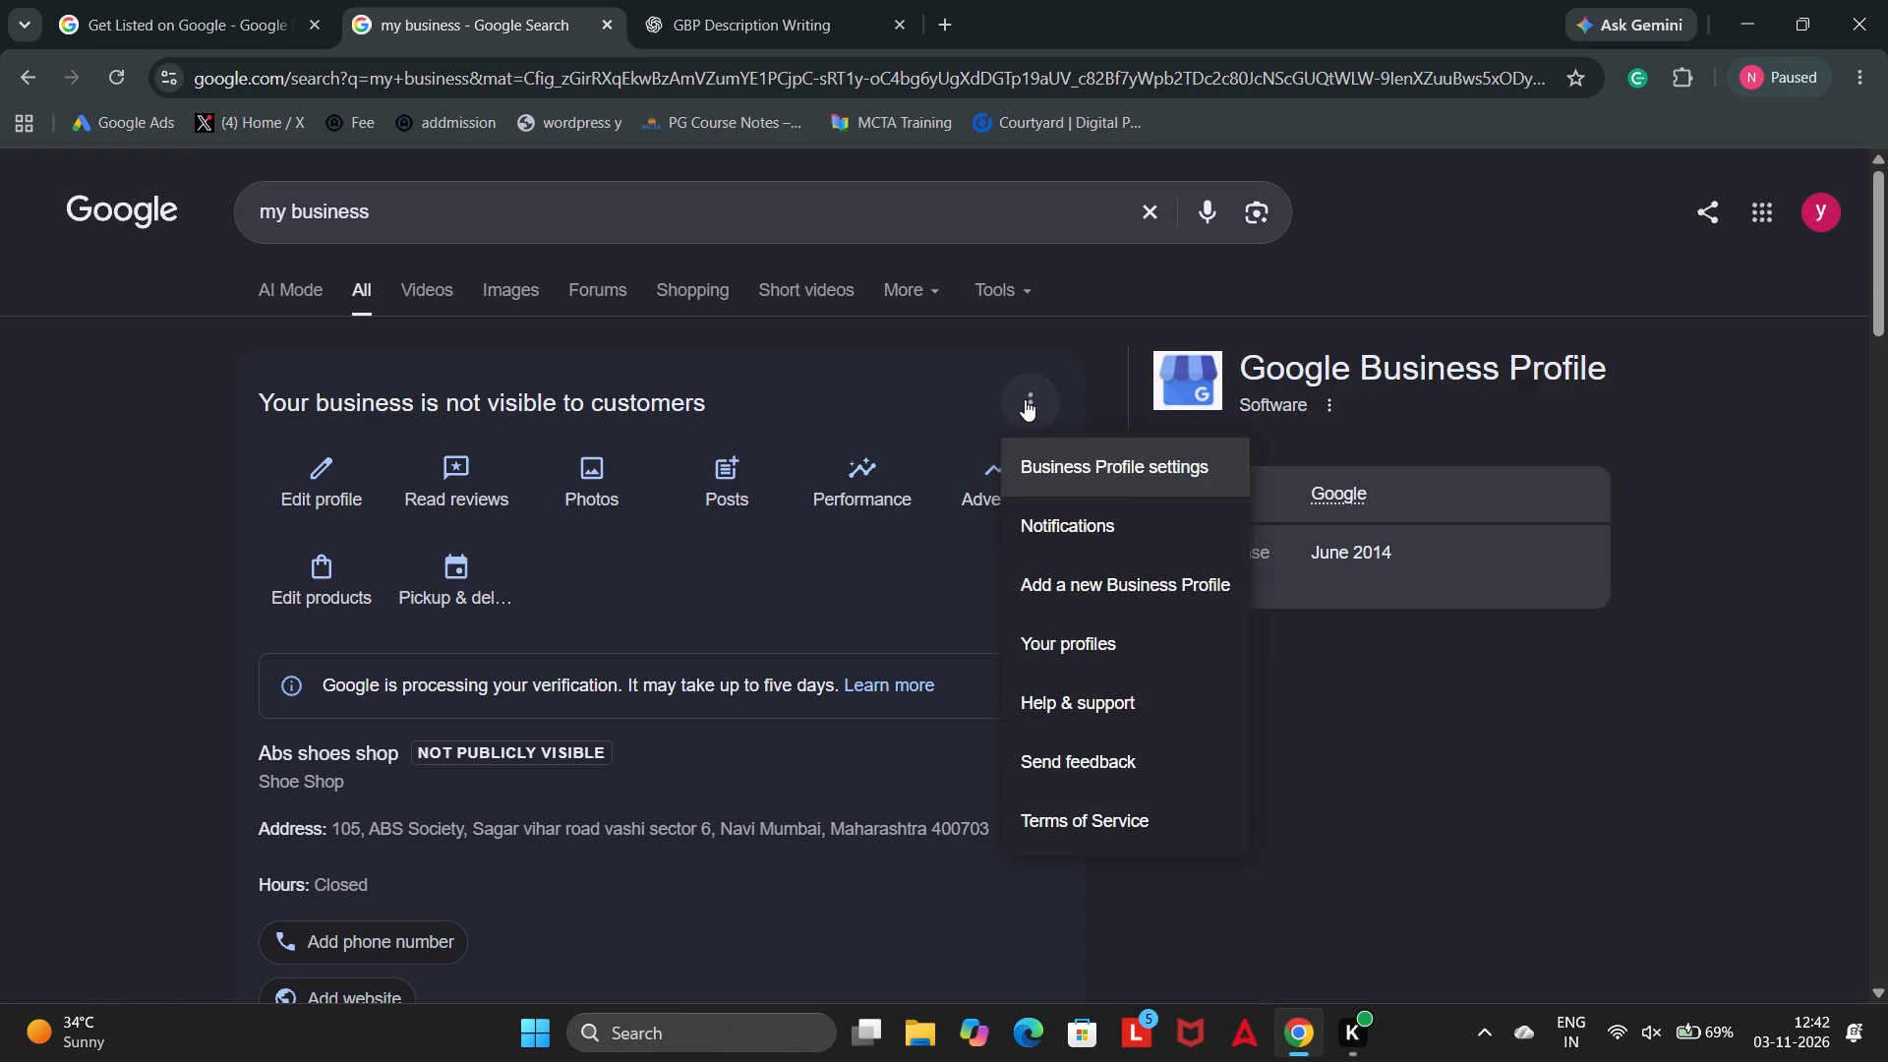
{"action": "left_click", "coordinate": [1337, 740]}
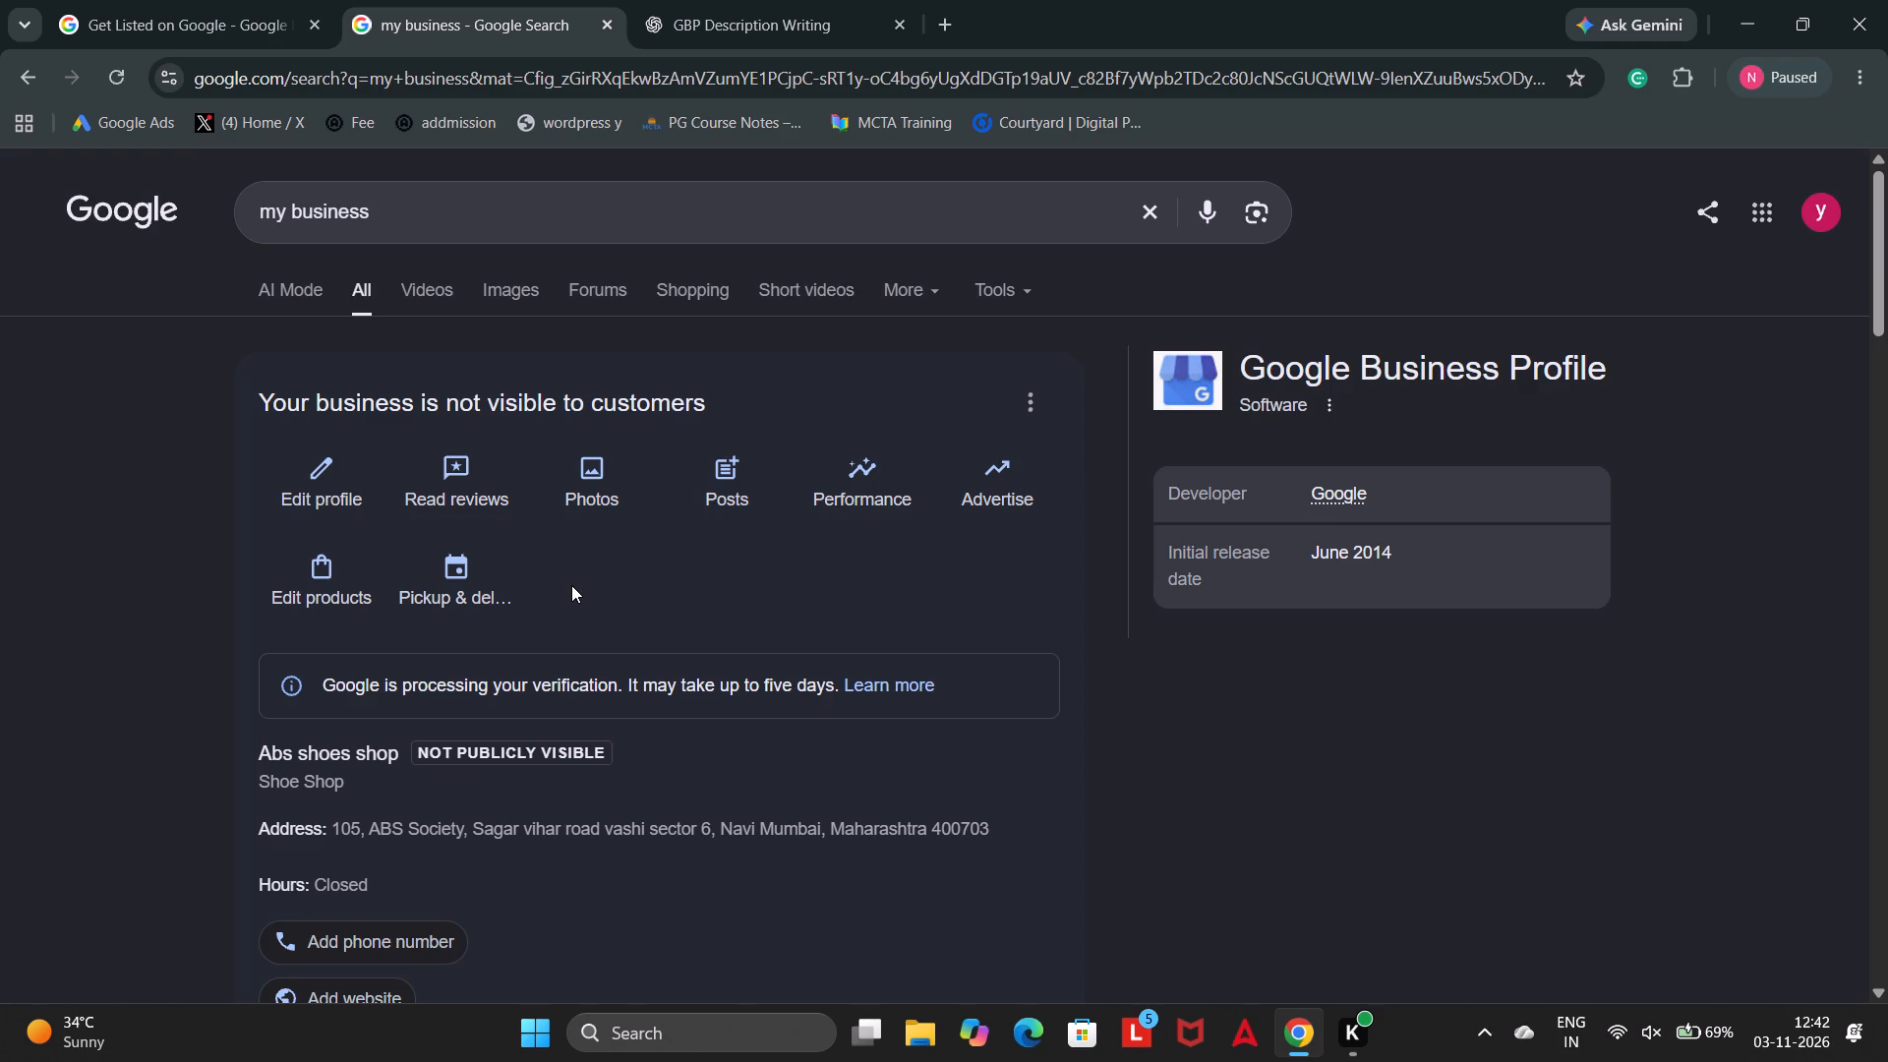
Look through the Abs shoes shop business information, from the description and location to opening hours and additional attributes.
{"action": "left_click", "coordinate": [319, 463]}
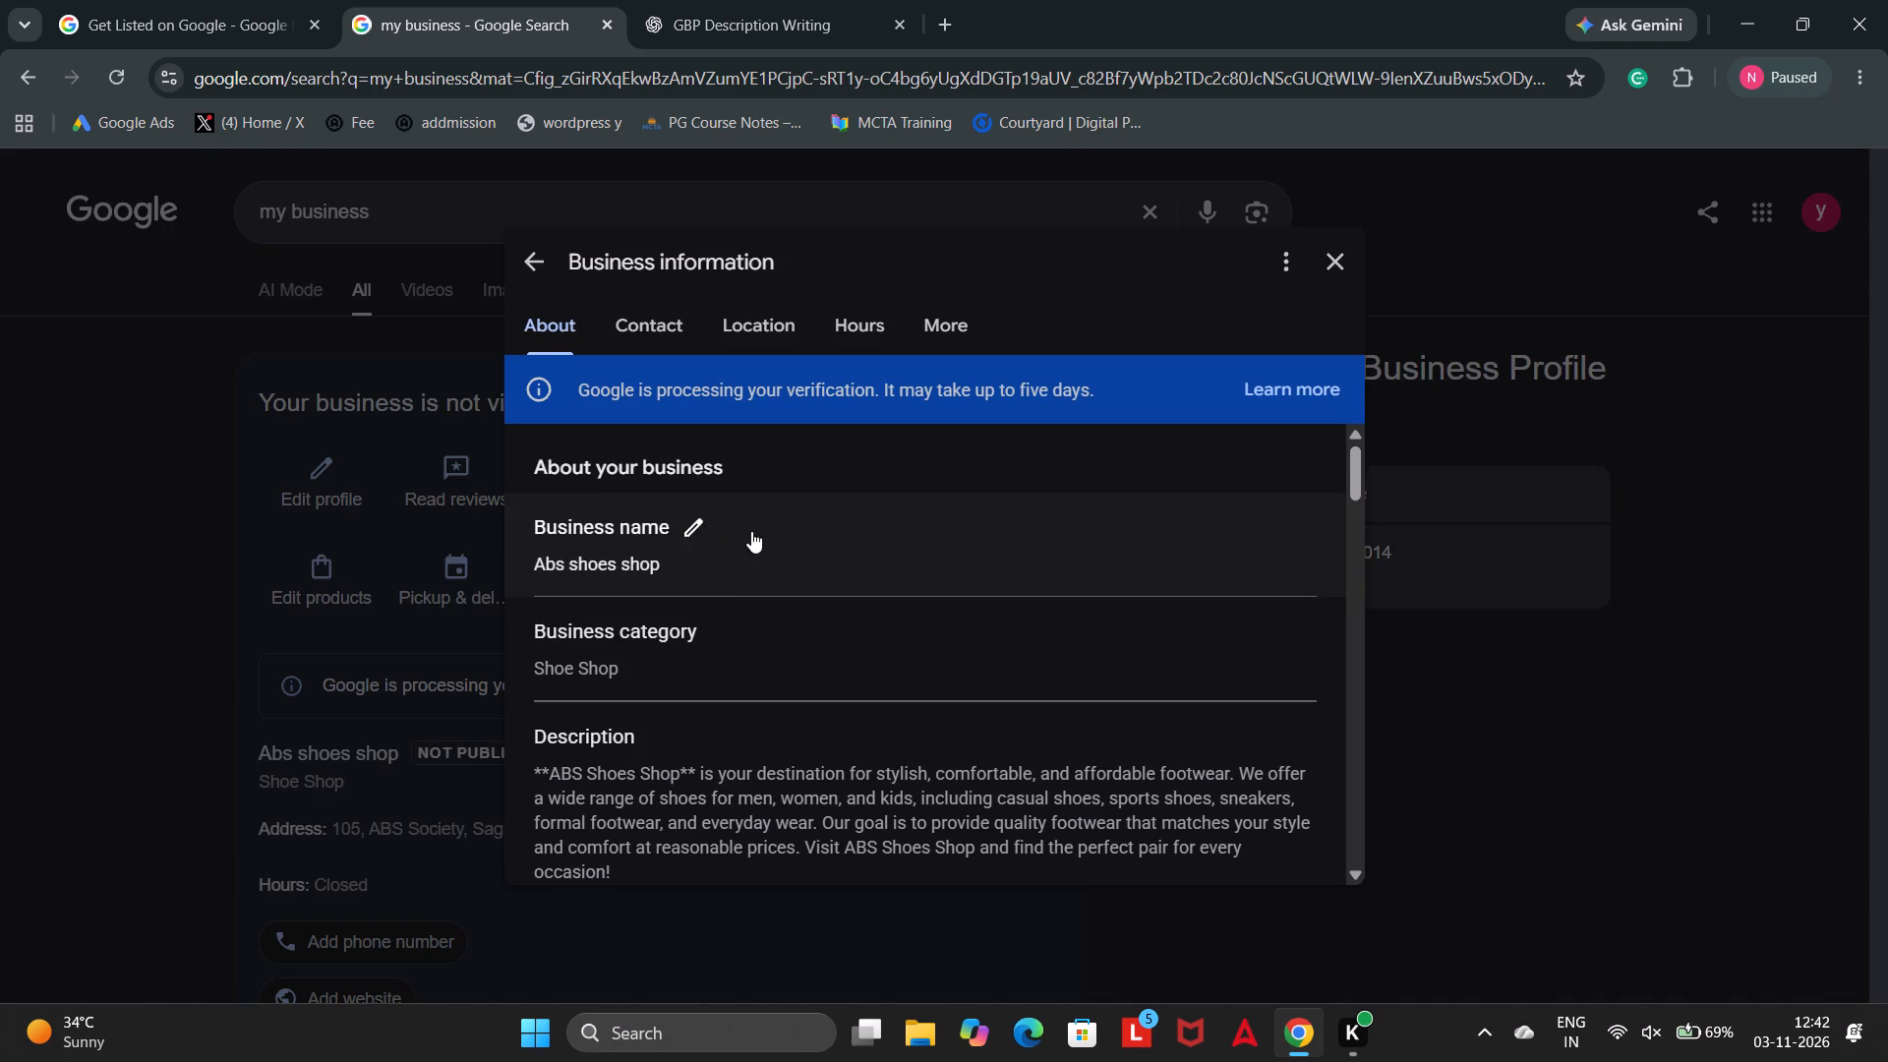
{"action": "scroll", "coordinate": [752, 562], "scroll_direction": "down", "scroll_amount": 14}
{"action": "scroll", "coordinate": [737, 598], "scroll_direction": "down", "scroll_amount": 7}
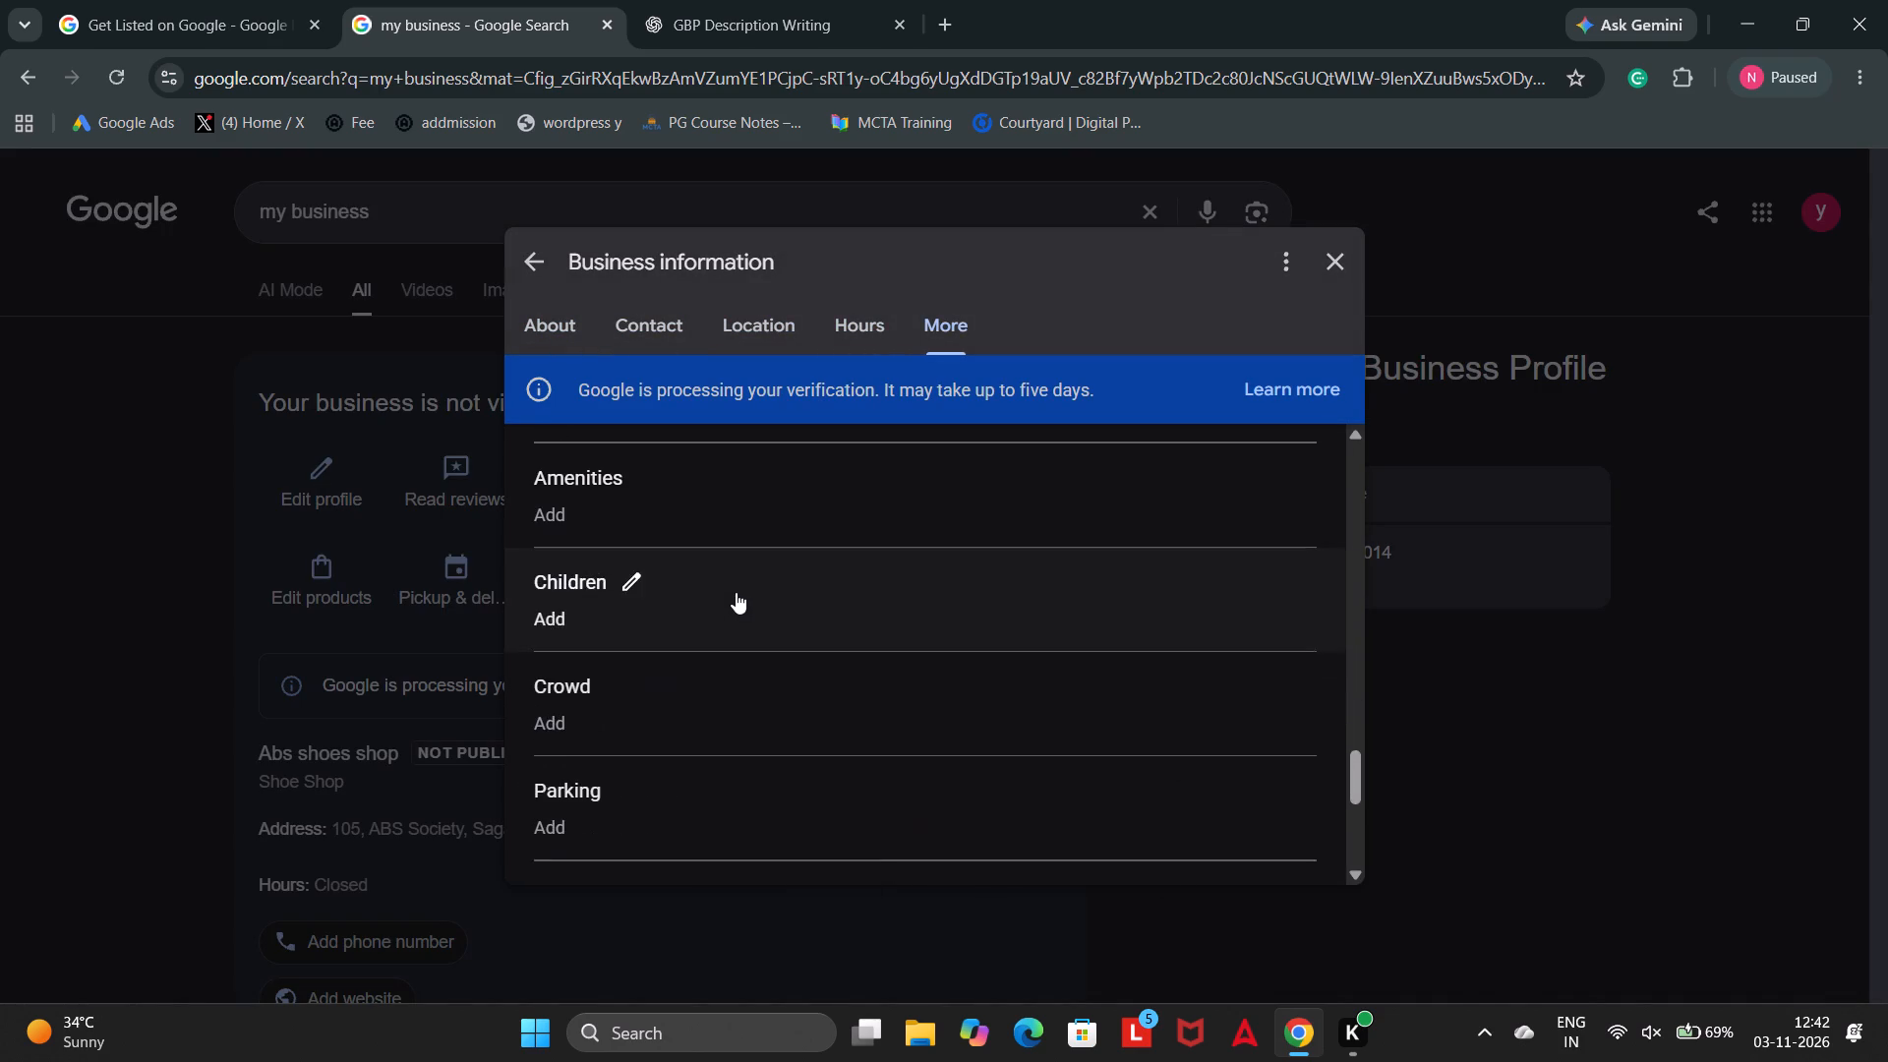
{"action": "scroll", "coordinate": [737, 583], "scroll_direction": "down", "scroll_amount": 20}
{"action": "scroll", "coordinate": [737, 583], "scroll_direction": "down", "scroll_amount": 1}
{"action": "scroll", "coordinate": [748, 596], "scroll_direction": "up", "scroll_amount": 16}
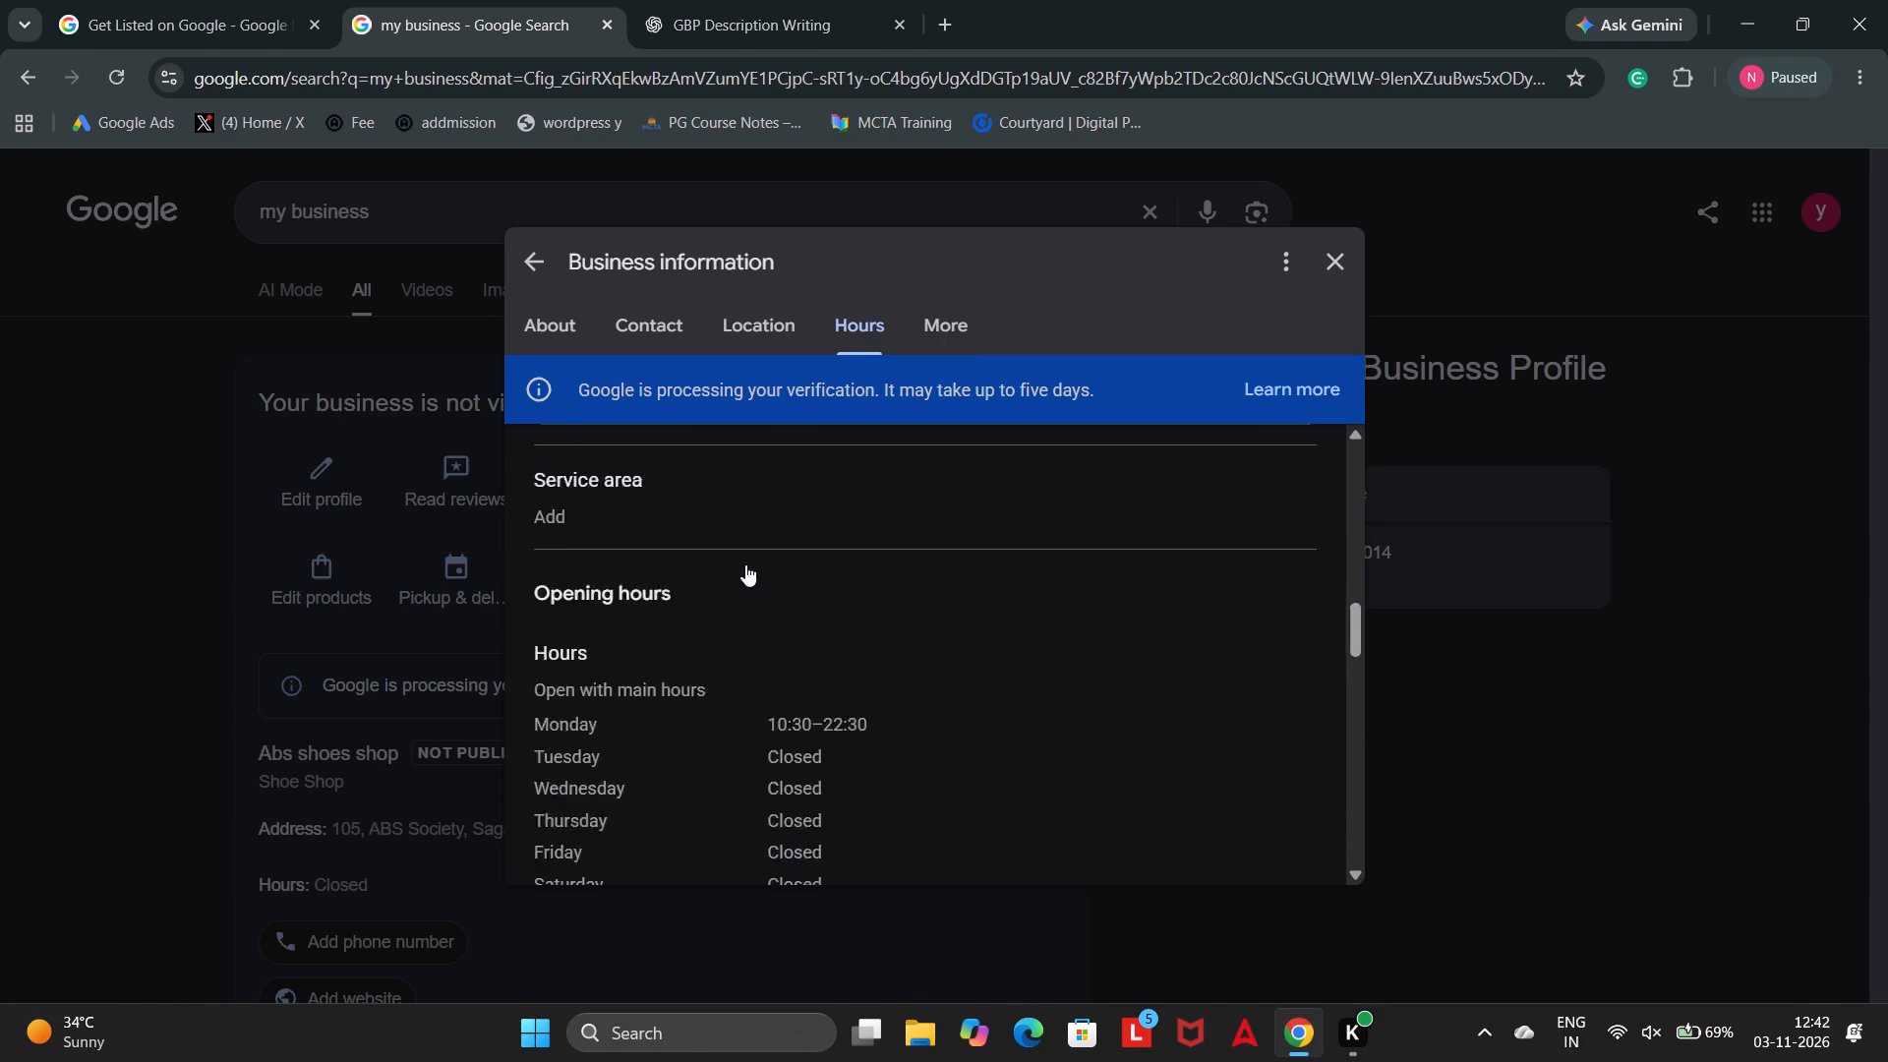
{"action": "scroll", "coordinate": [745, 564], "scroll_direction": "up", "scroll_amount": 6}
{"action": "scroll", "coordinate": [744, 562], "scroll_direction": "down", "scroll_amount": 6}
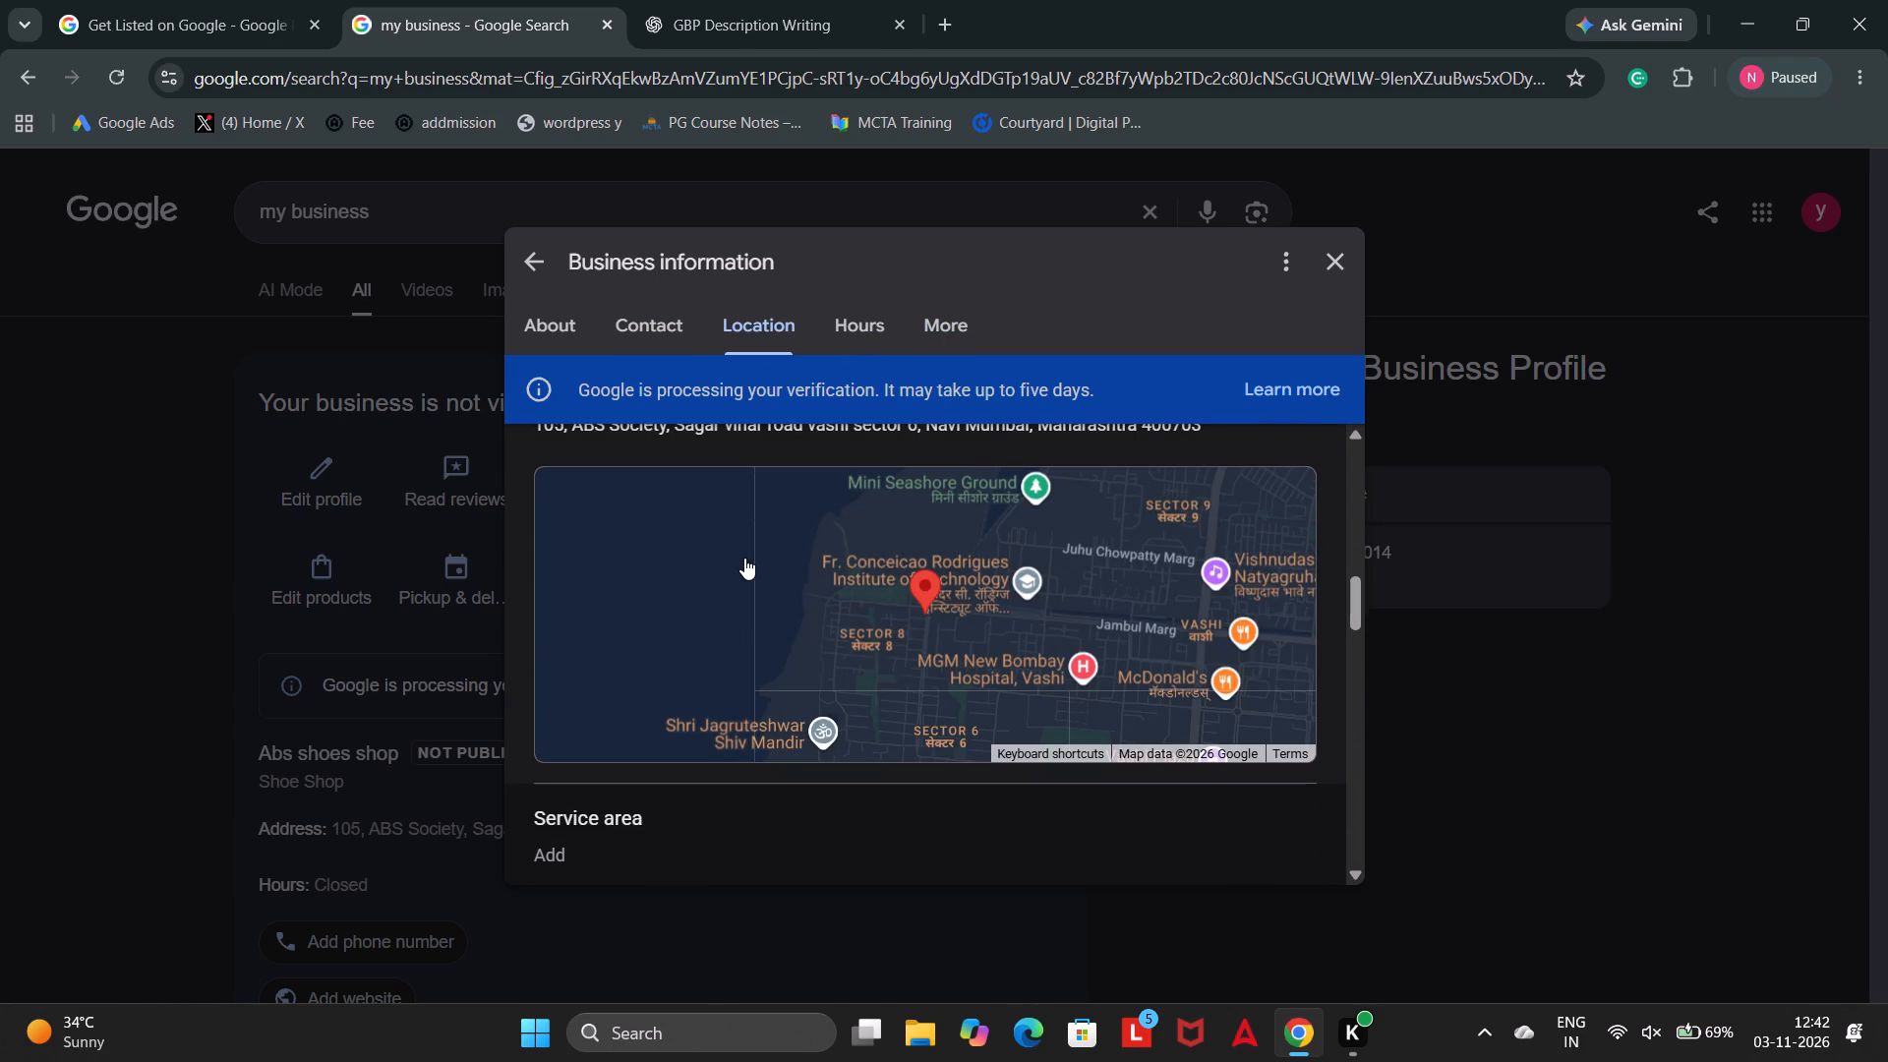
{"action": "scroll", "coordinate": [748, 626], "scroll_direction": "down", "scroll_amount": 2}
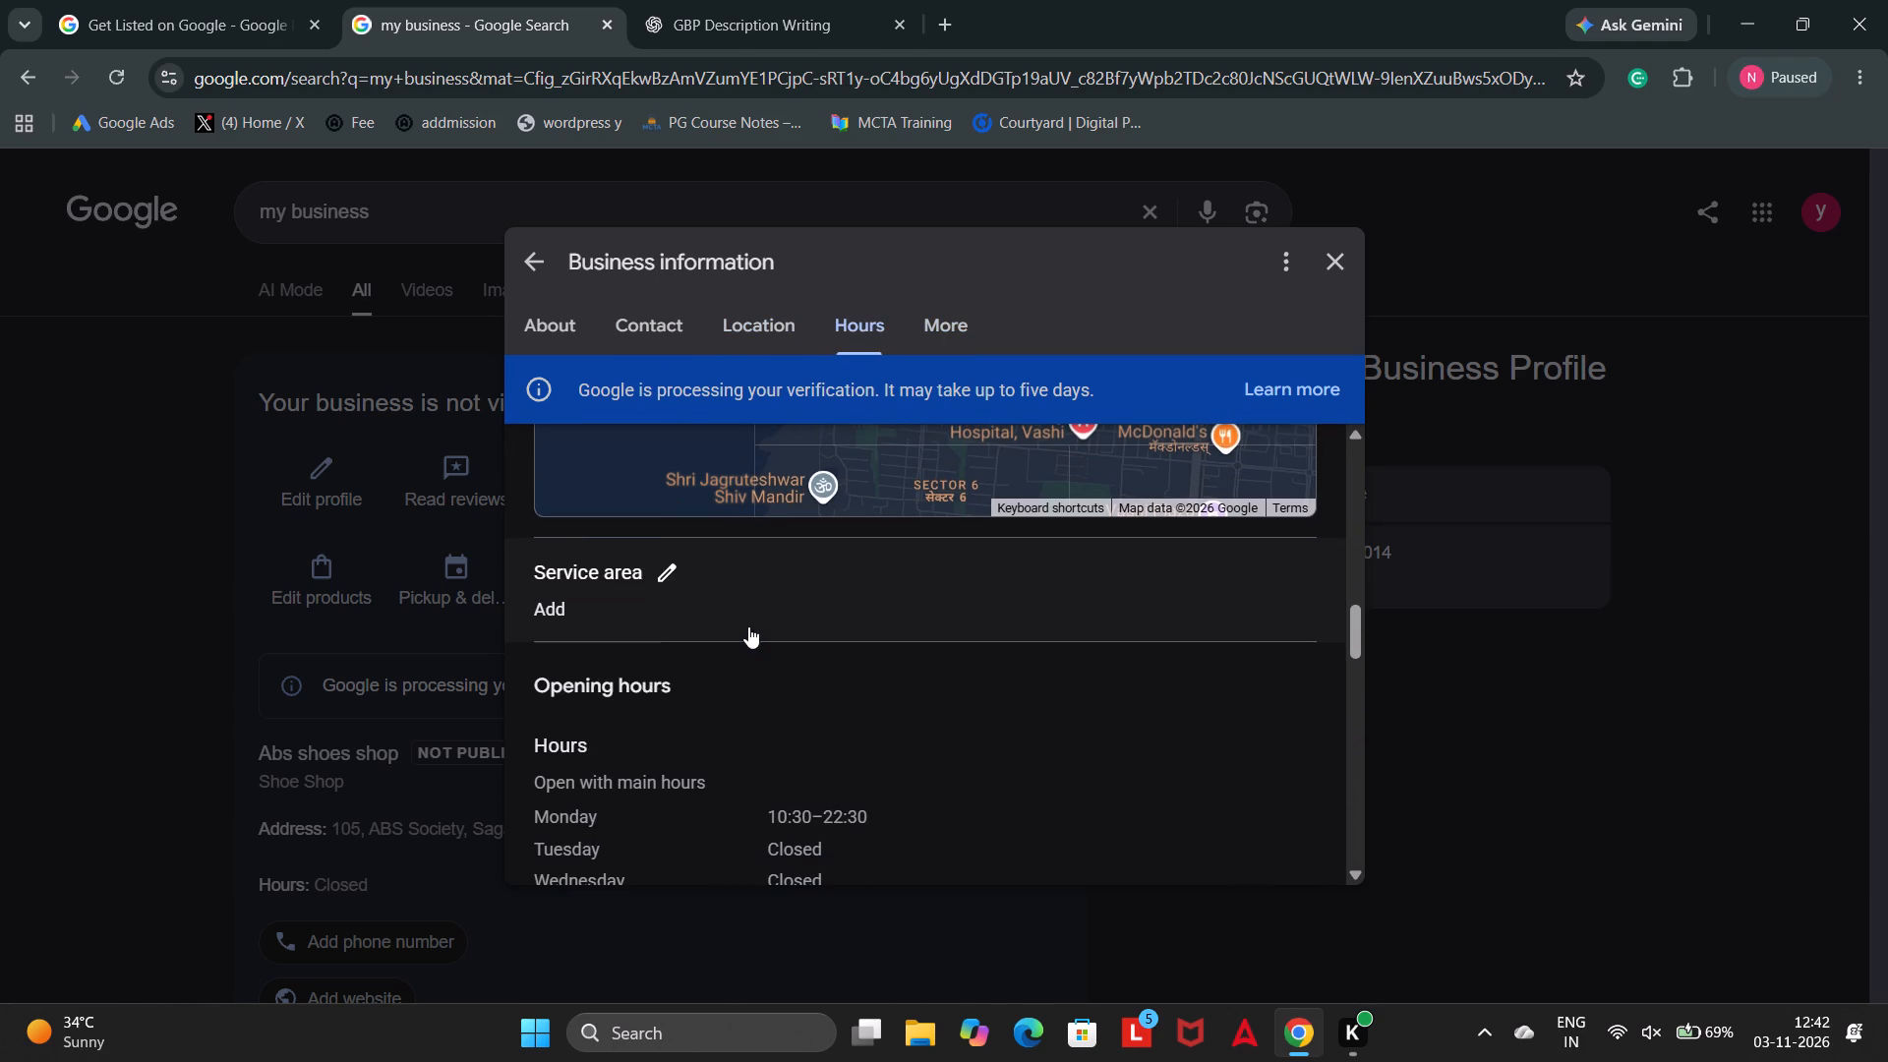
{"action": "scroll", "coordinate": [749, 624], "scroll_direction": "down", "scroll_amount": 16}
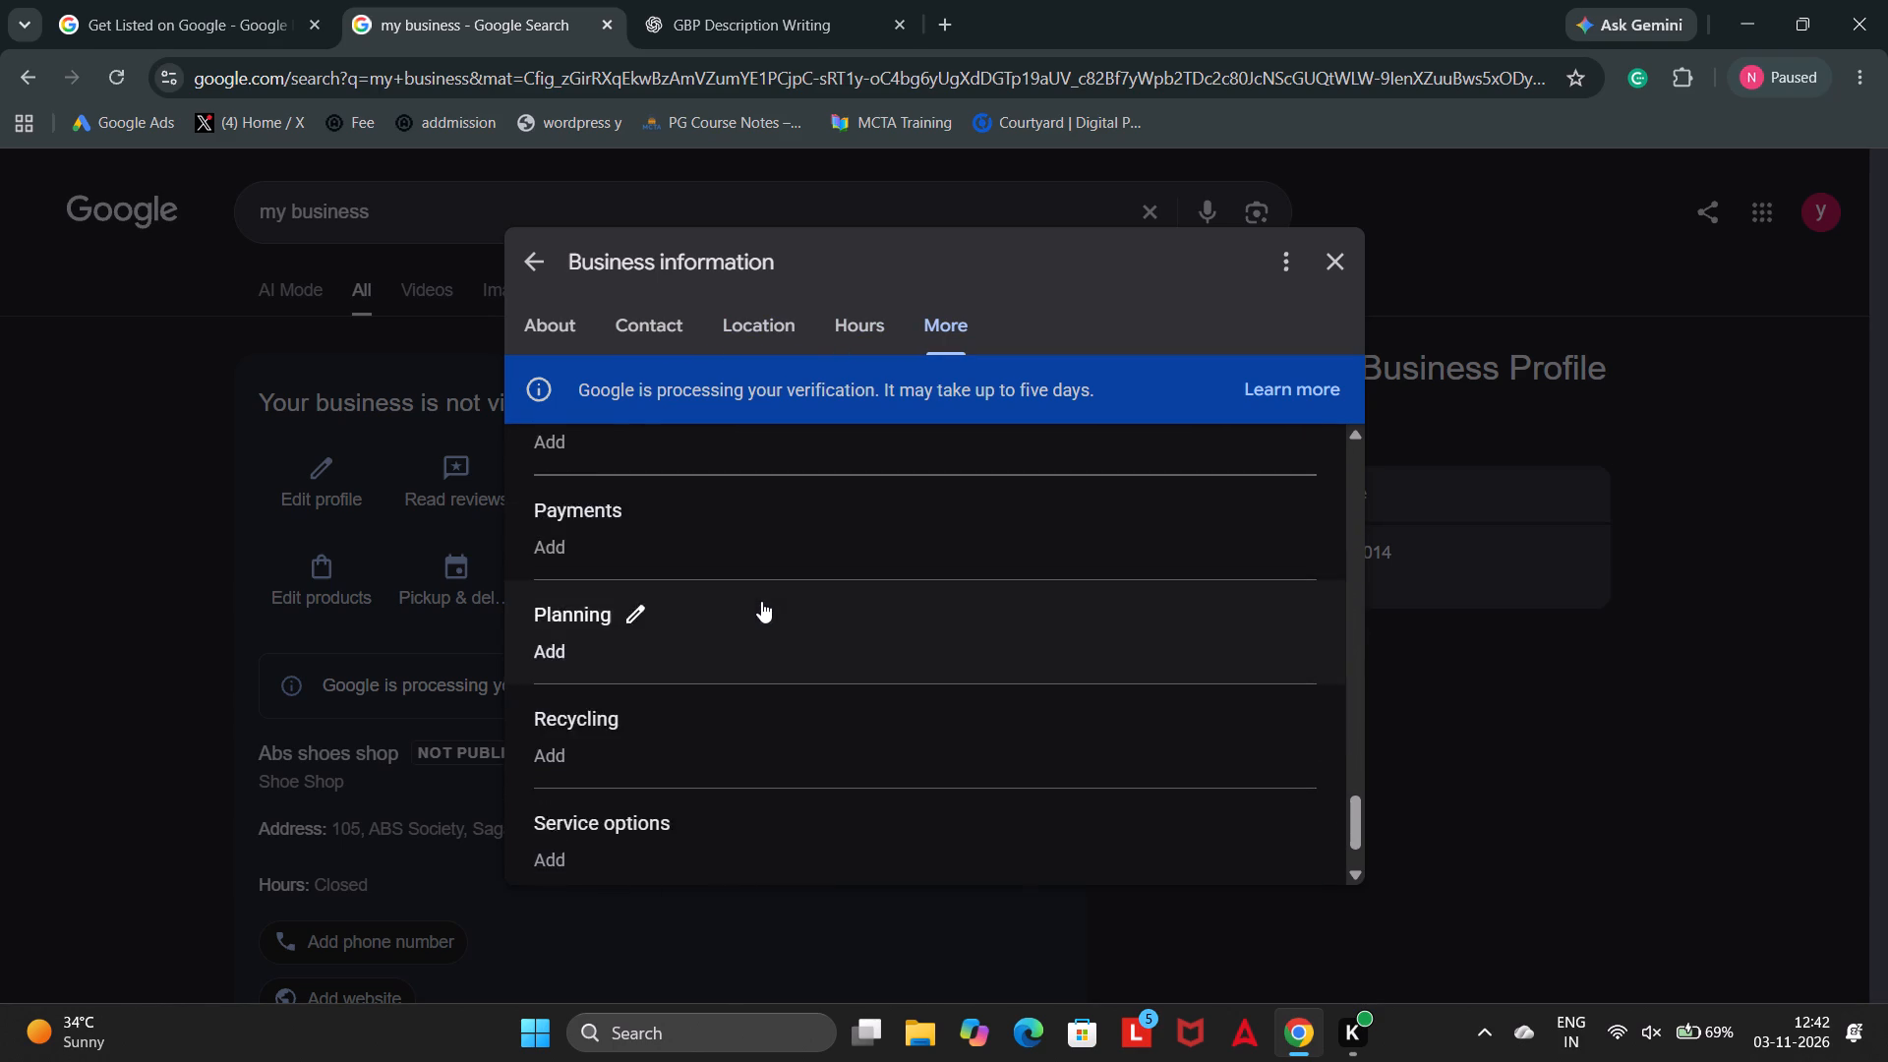
{"action": "scroll", "coordinate": [761, 601], "scroll_direction": "down", "scroll_amount": 2}
{"action": "left_click", "coordinate": [1316, 256]}
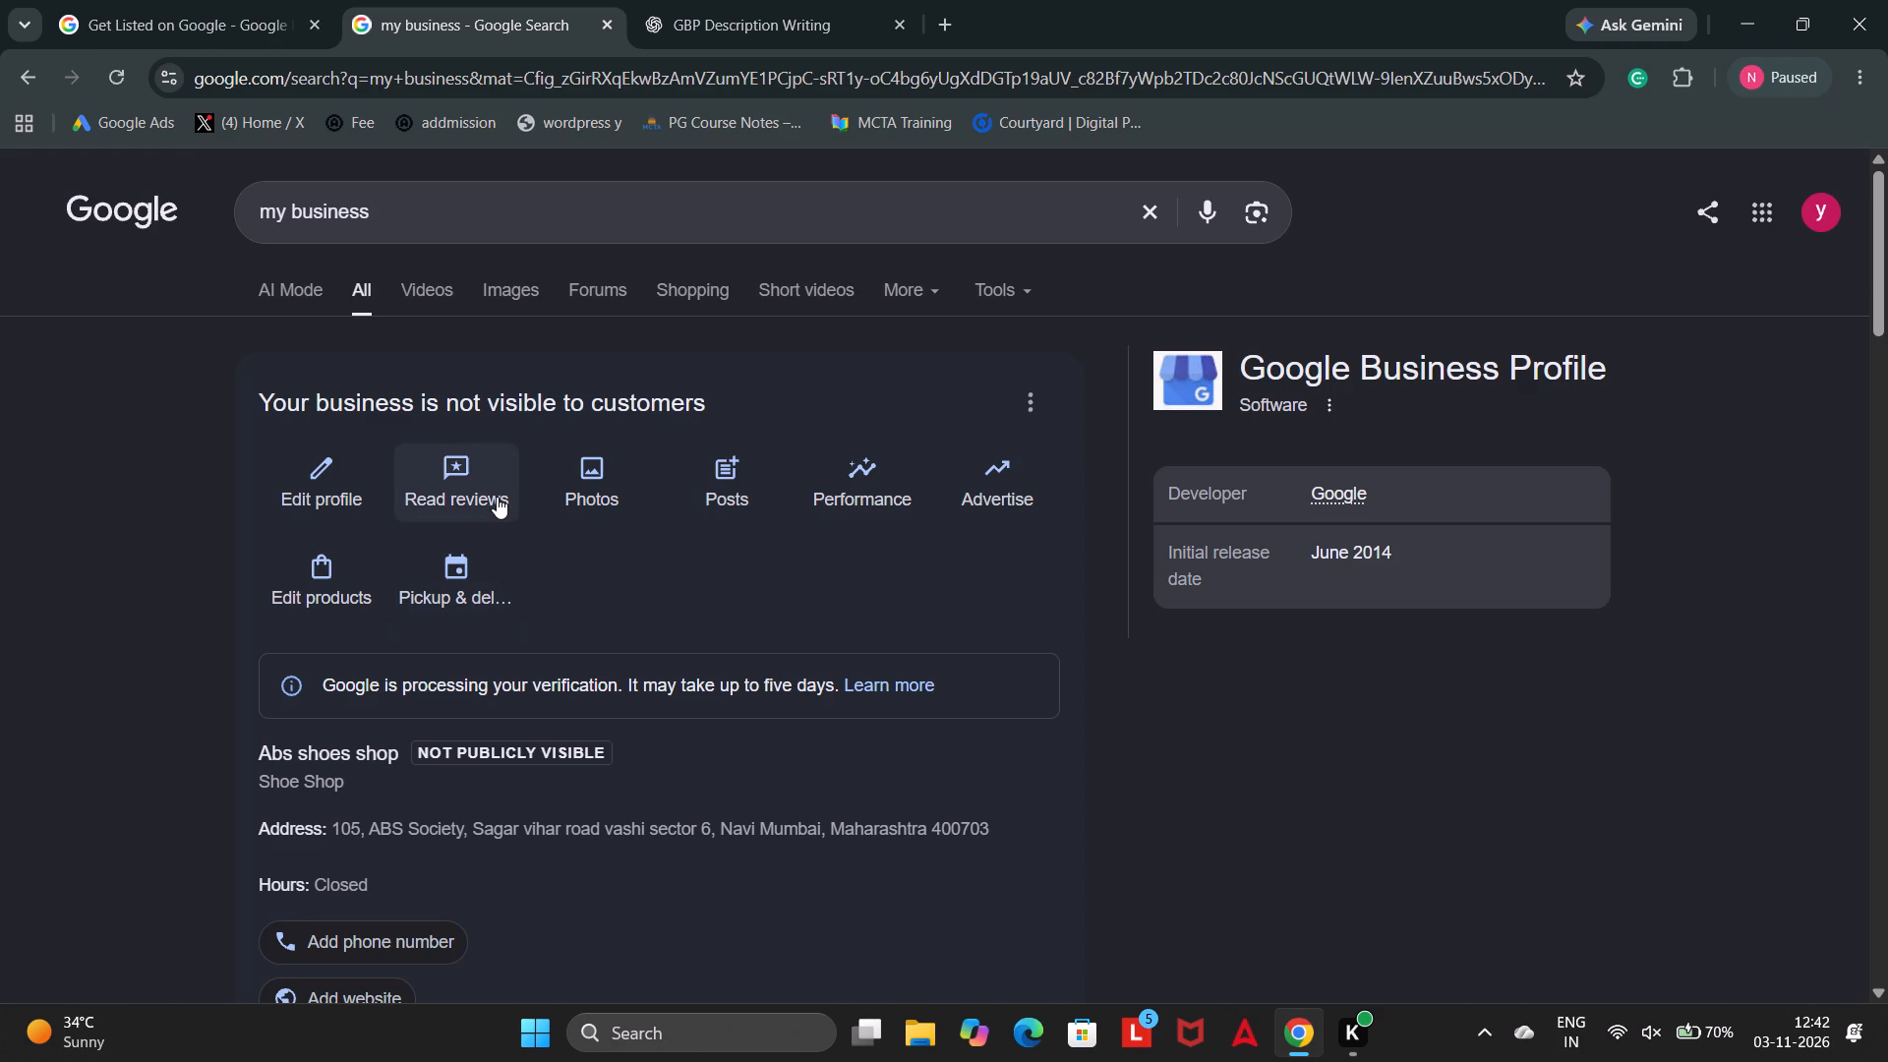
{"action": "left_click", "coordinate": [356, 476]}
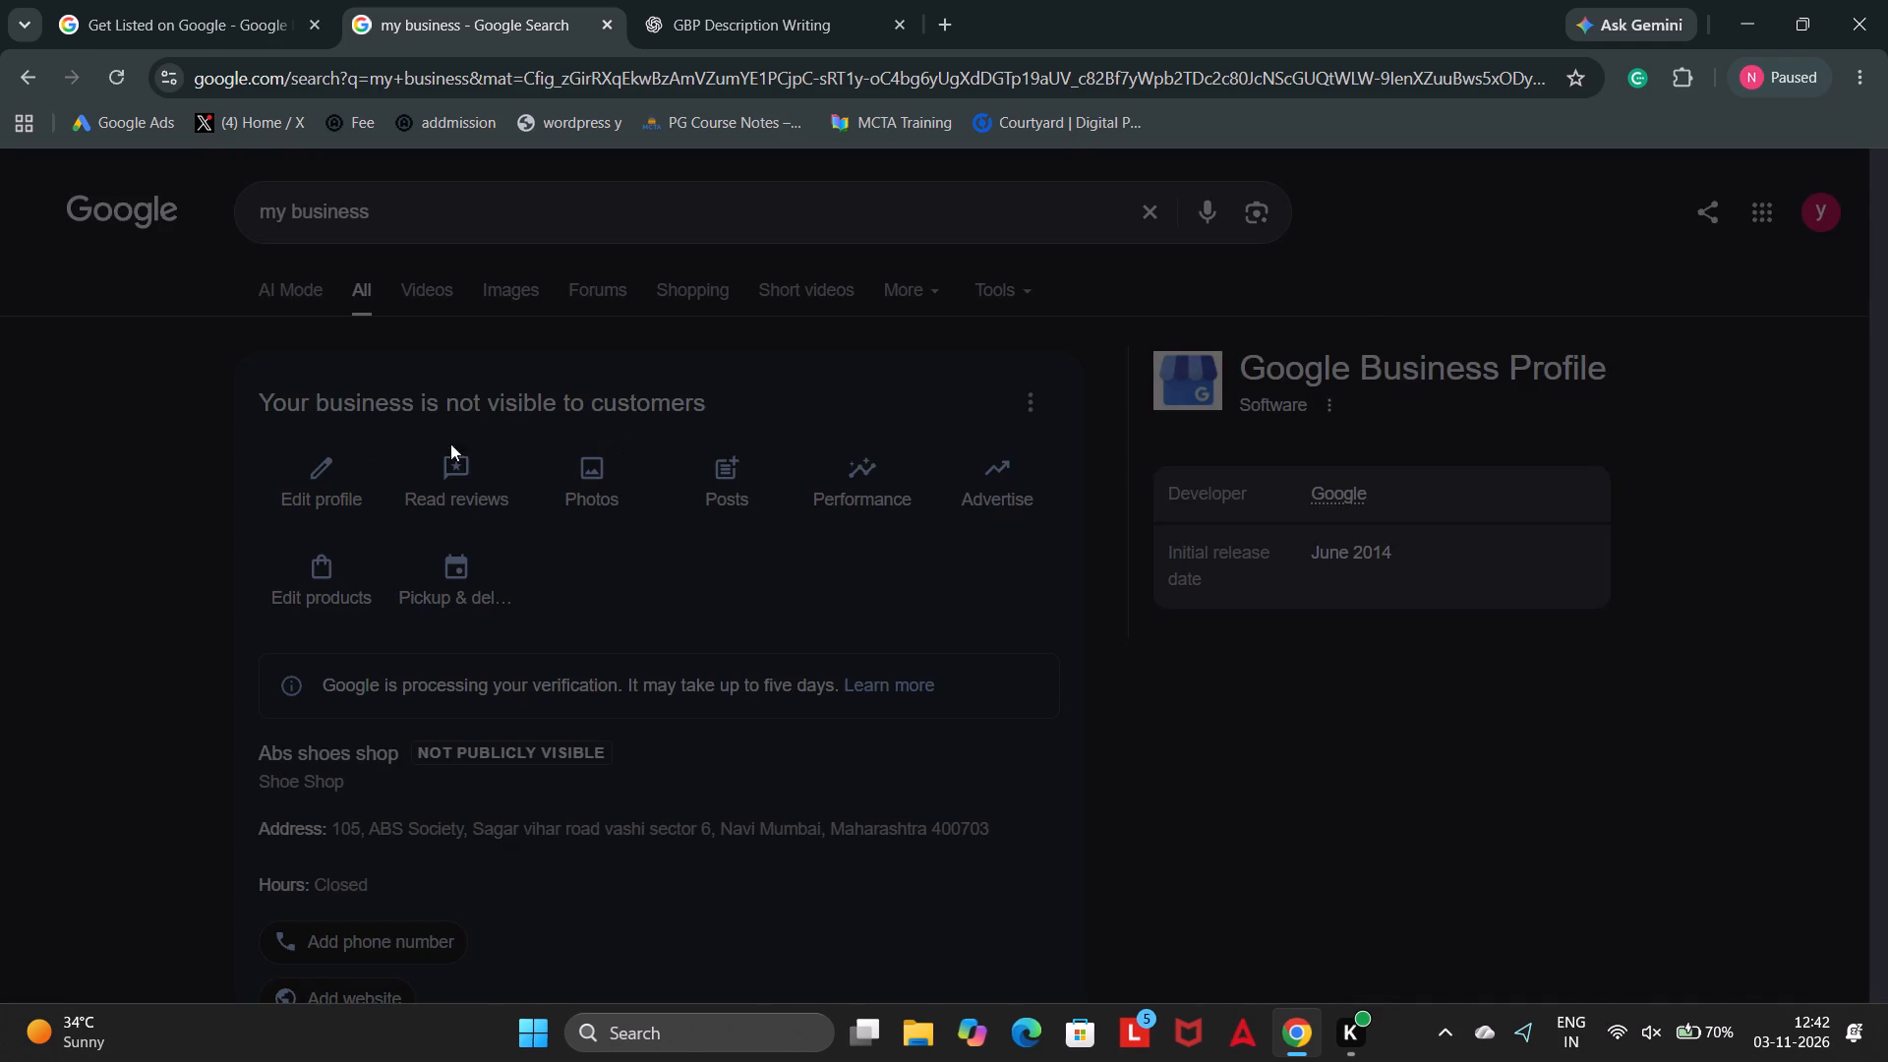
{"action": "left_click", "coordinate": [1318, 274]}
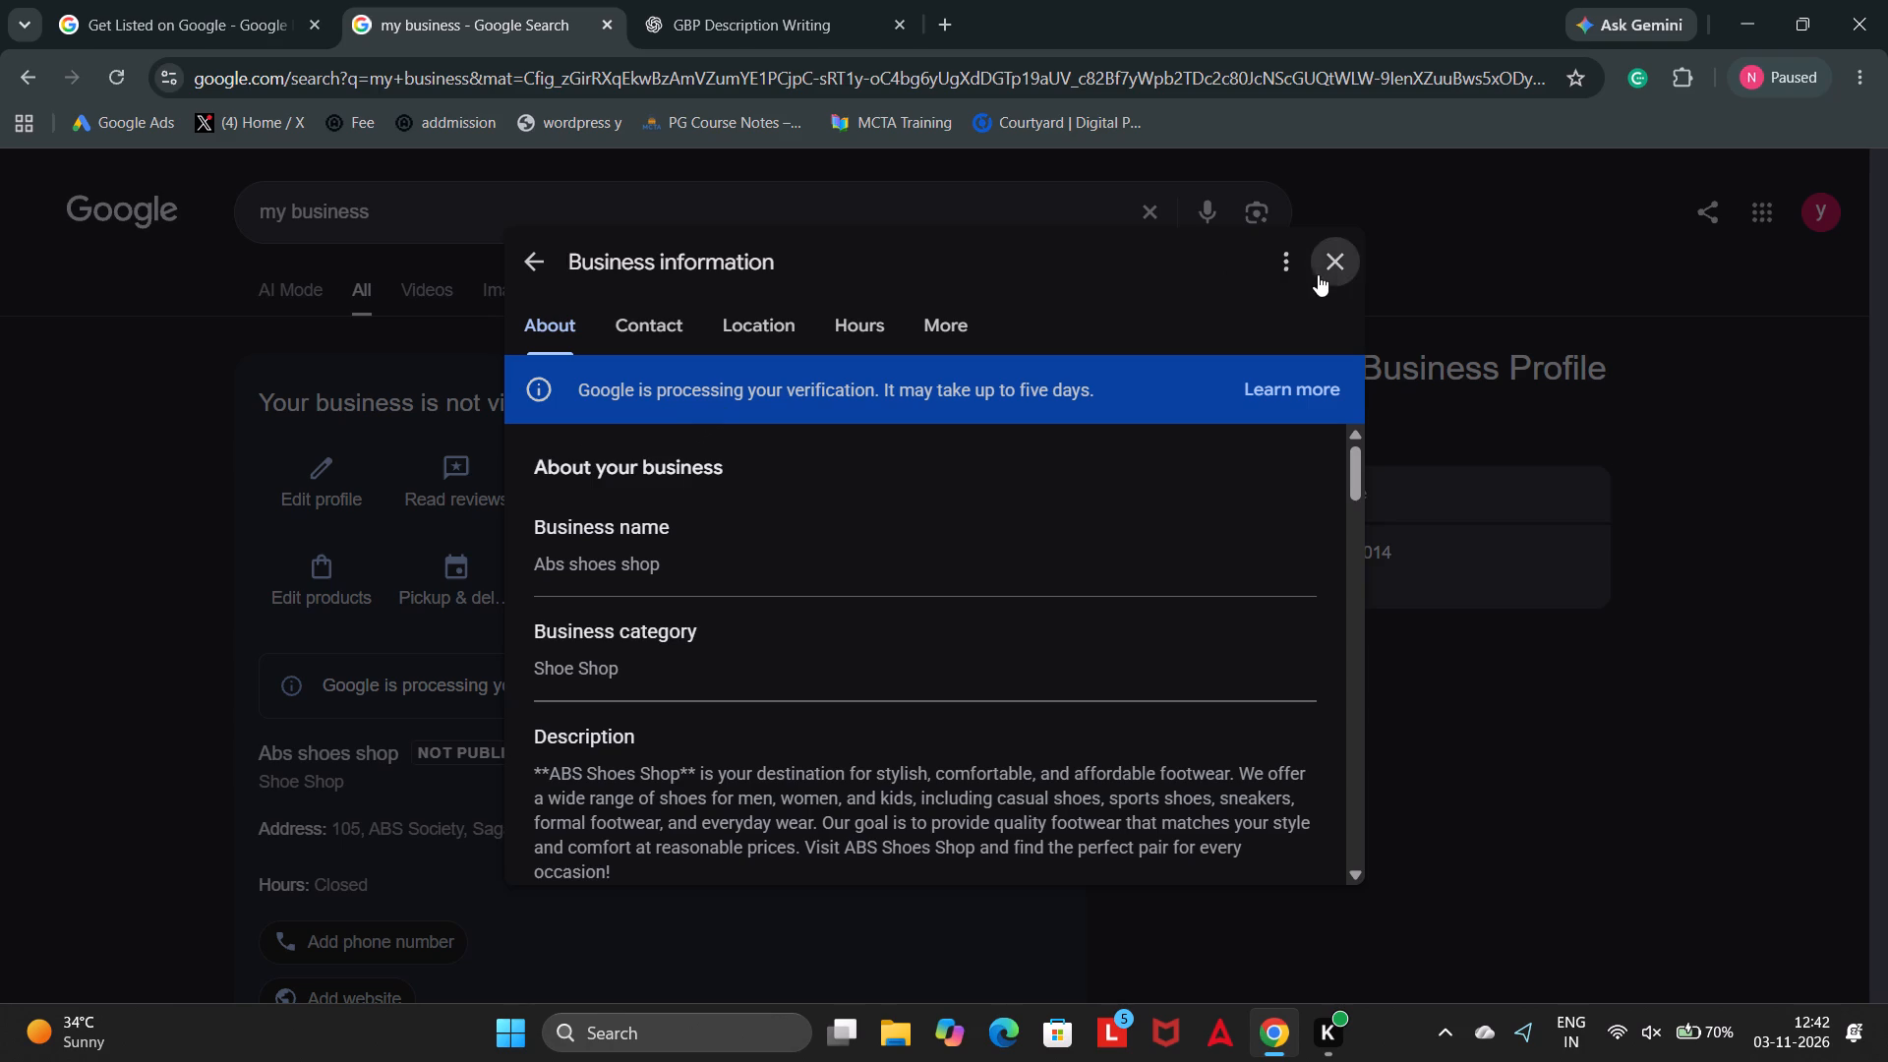
Check the reviews section of the business profile and close it.
{"action": "left_click", "coordinate": [442, 477]}
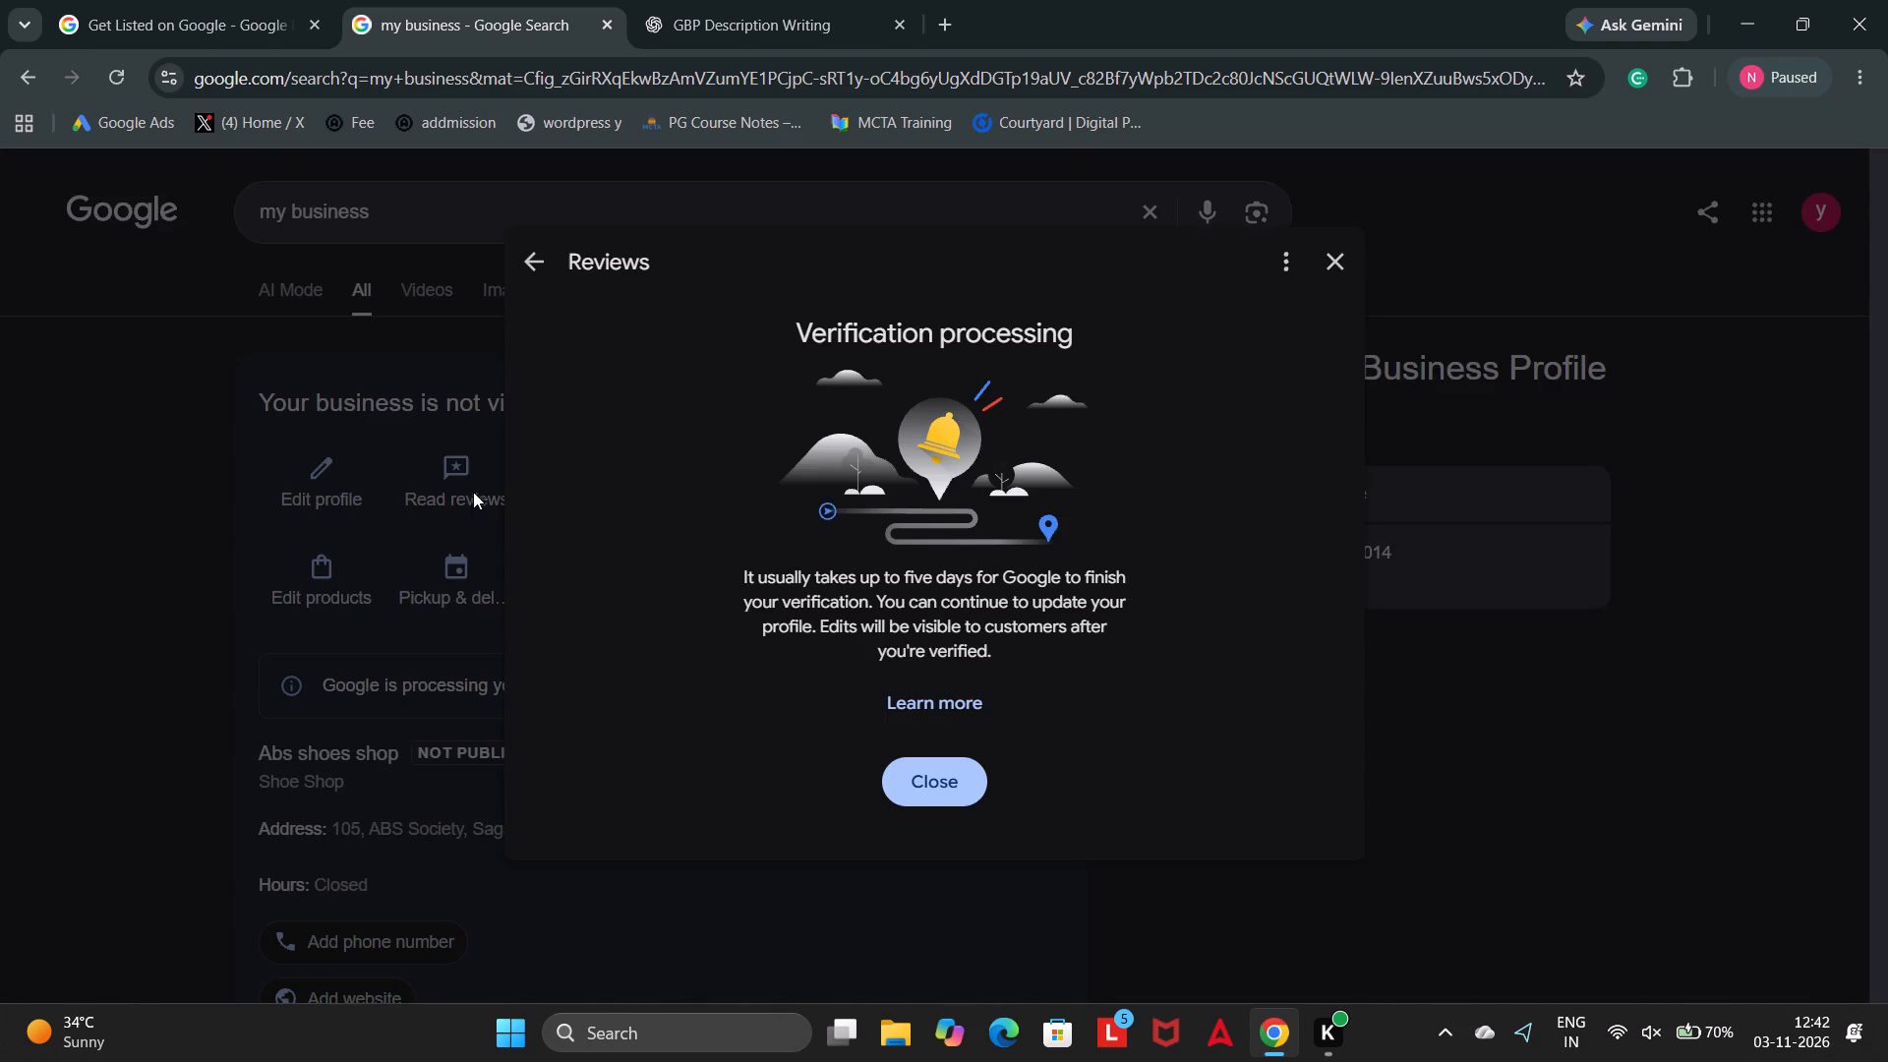
{"action": "left_click", "coordinate": [1351, 273]}
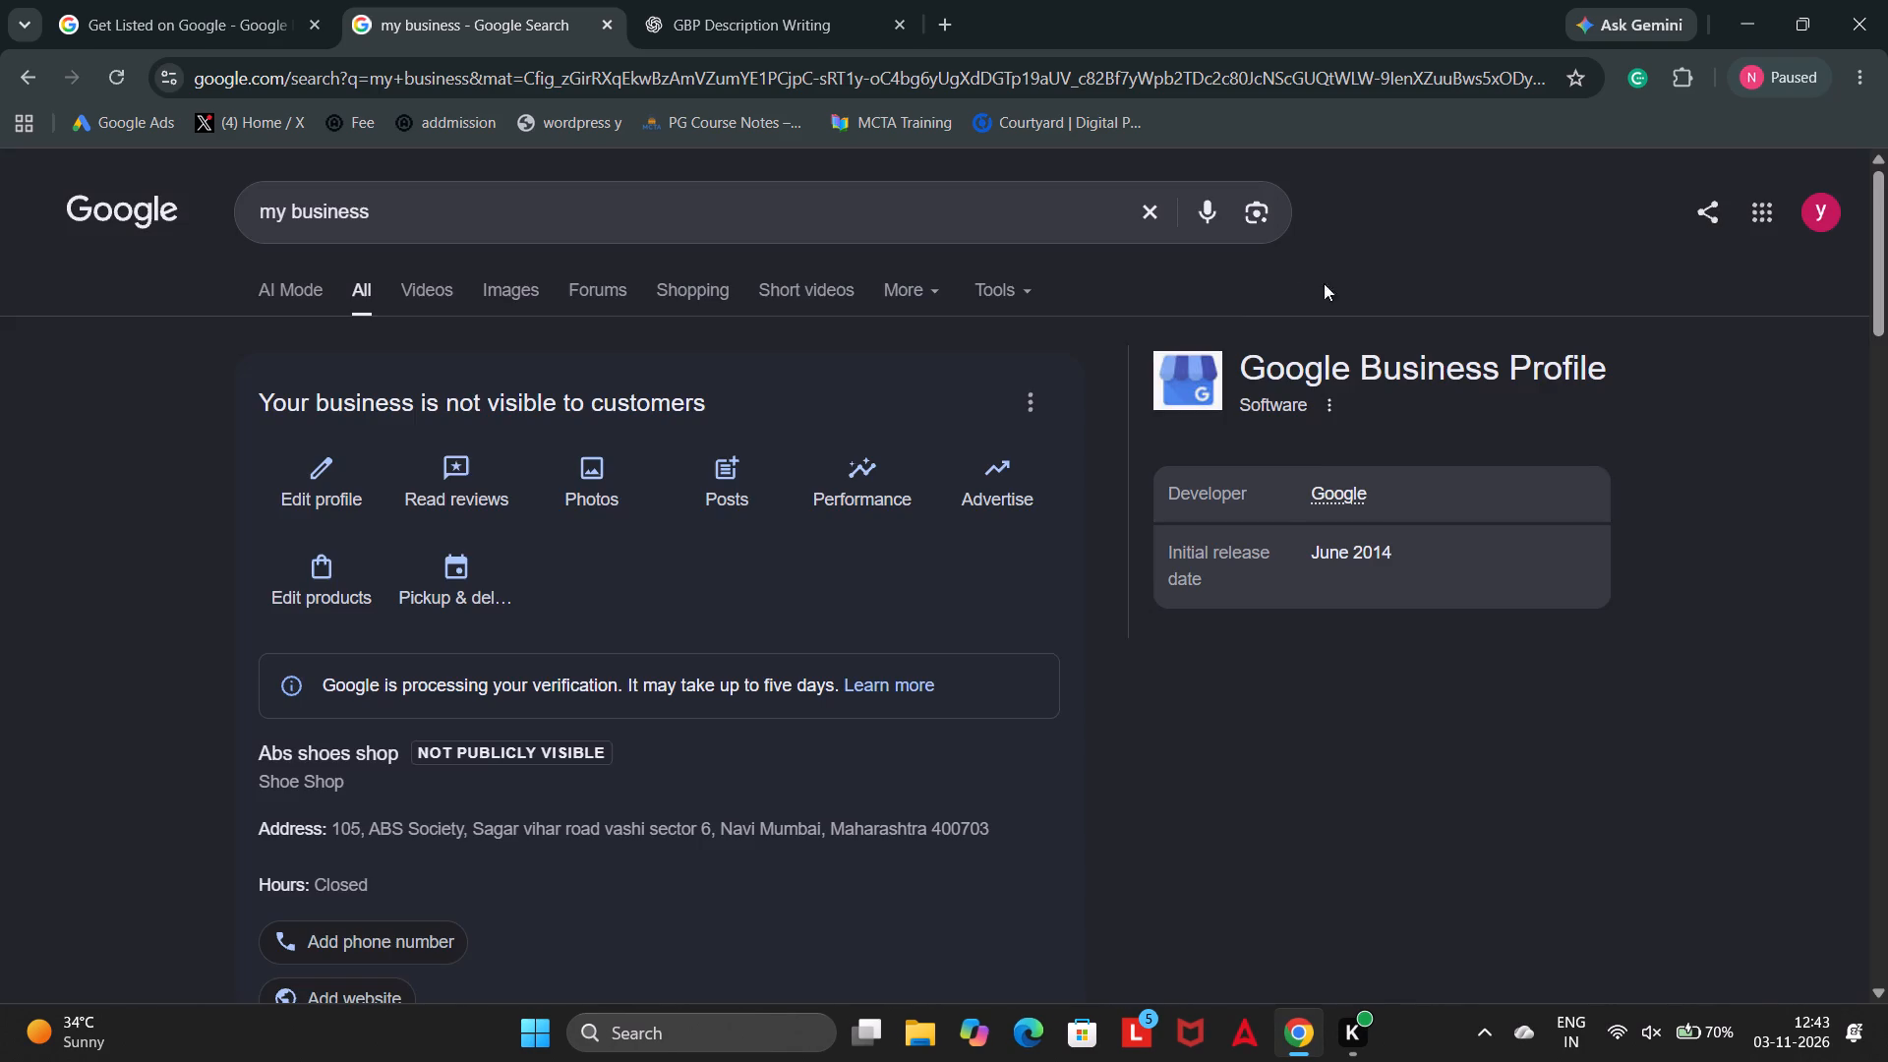
Open the business's special hours for editing and try generating hours with the description left empty.
{"action": "left_click", "coordinate": [341, 460]}
{"action": "scroll", "coordinate": [653, 491], "scroll_direction": "down", "scroll_amount": 1}
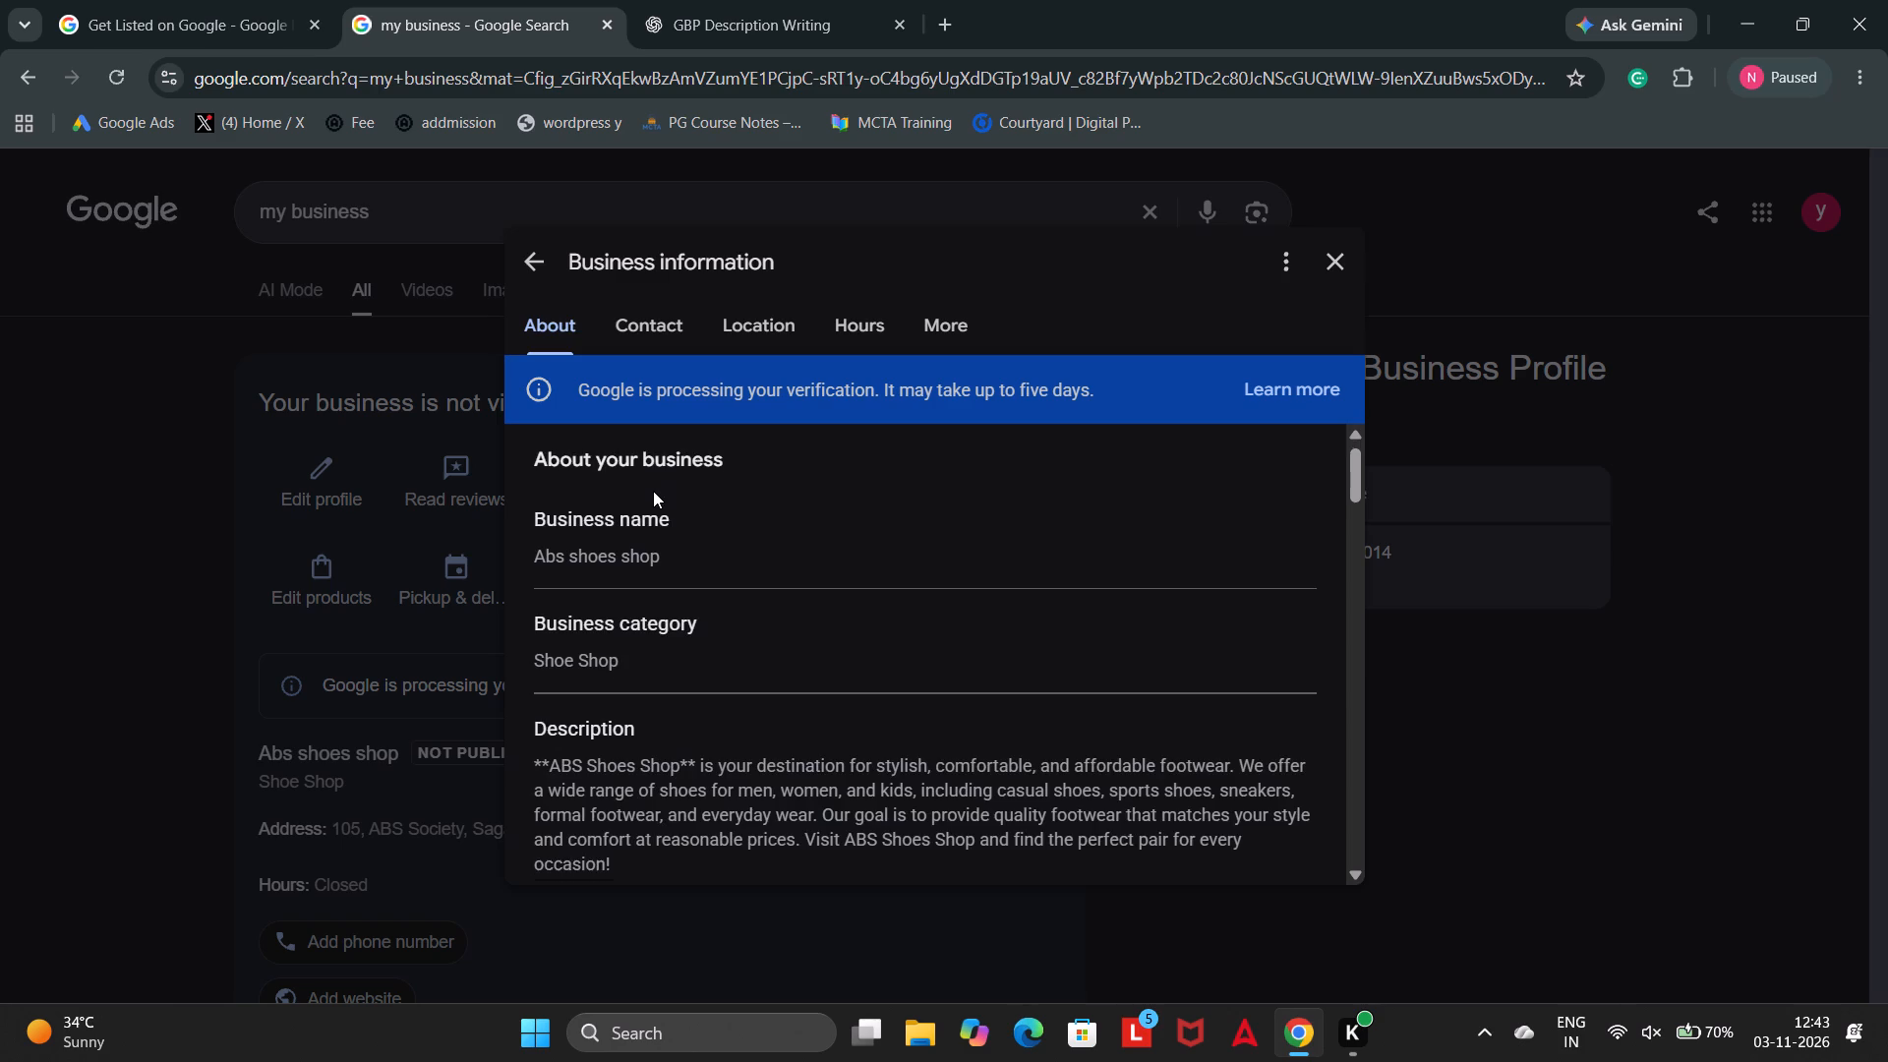
{"action": "left_click", "coordinate": [856, 325]}
{"action": "scroll", "coordinate": [740, 614], "scroll_direction": "down", "scroll_amount": 2}
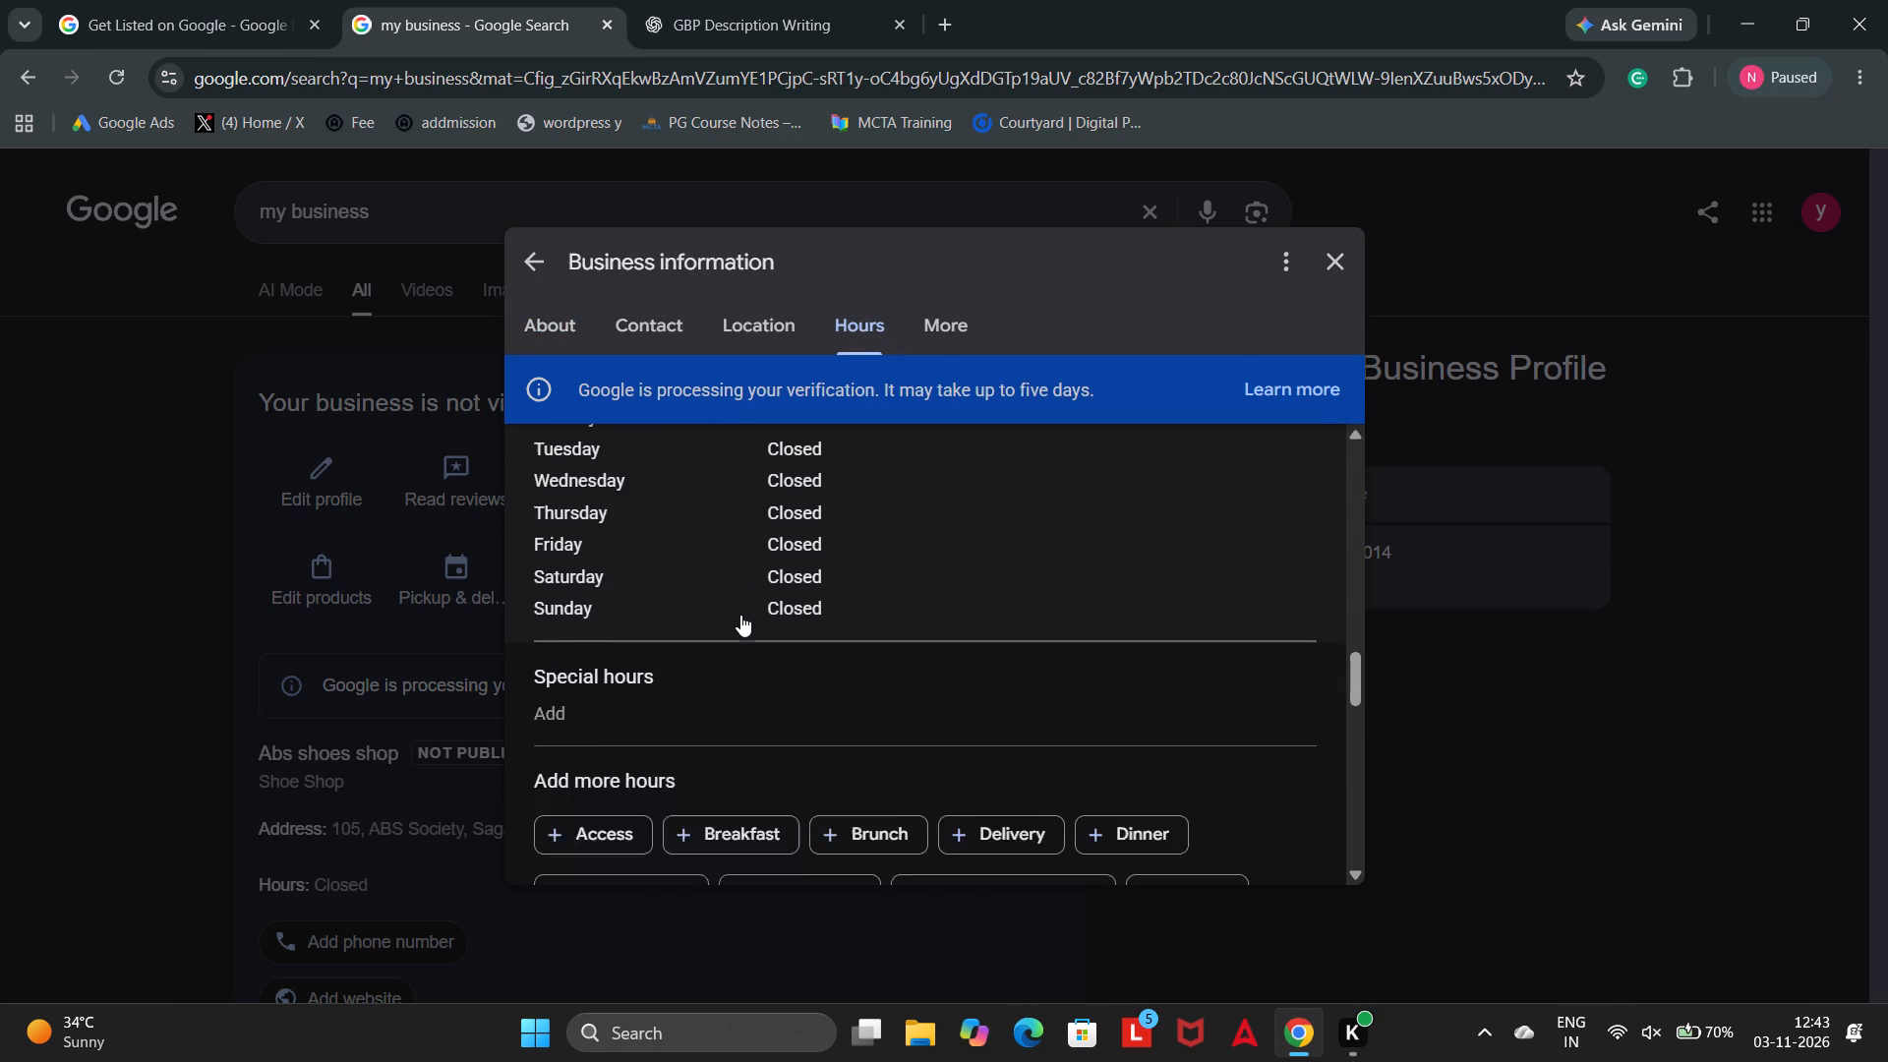
{"action": "scroll", "coordinate": [740, 615], "scroll_direction": "down", "scroll_amount": 1}
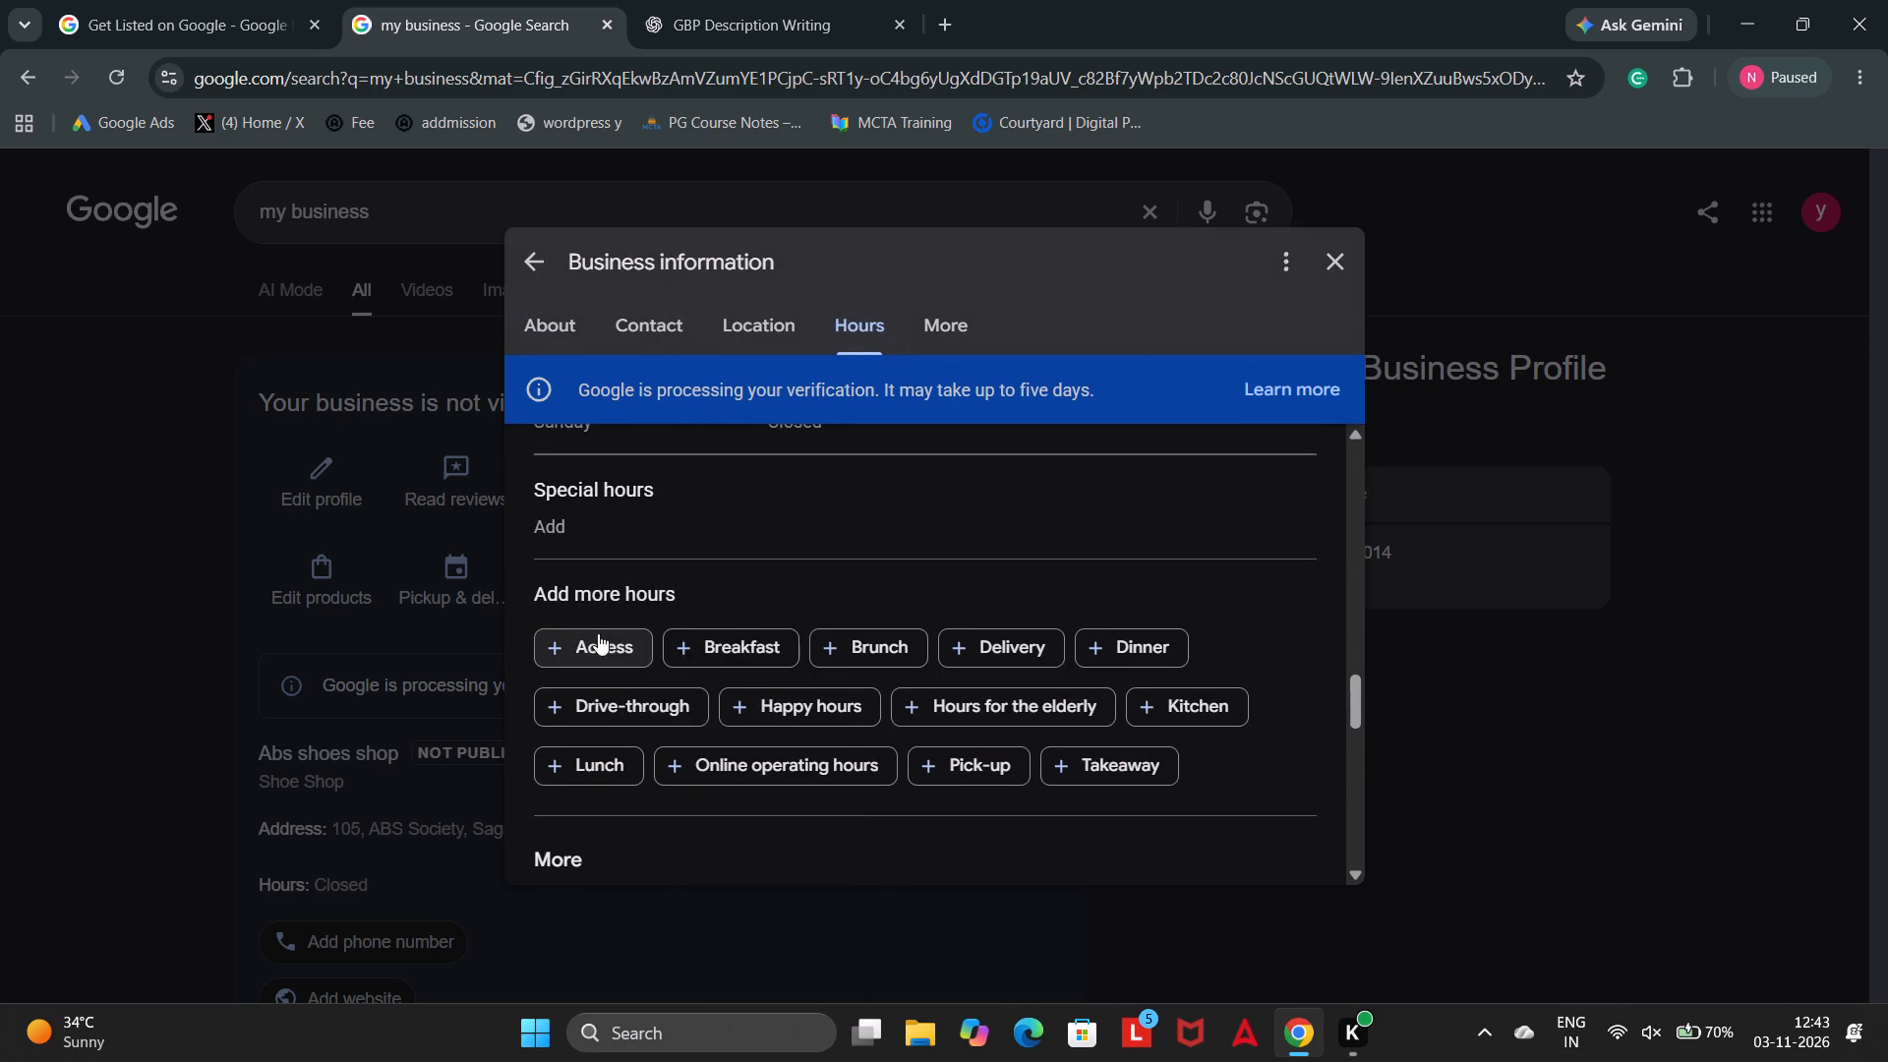
{"action": "left_click", "coordinate": [617, 505]}
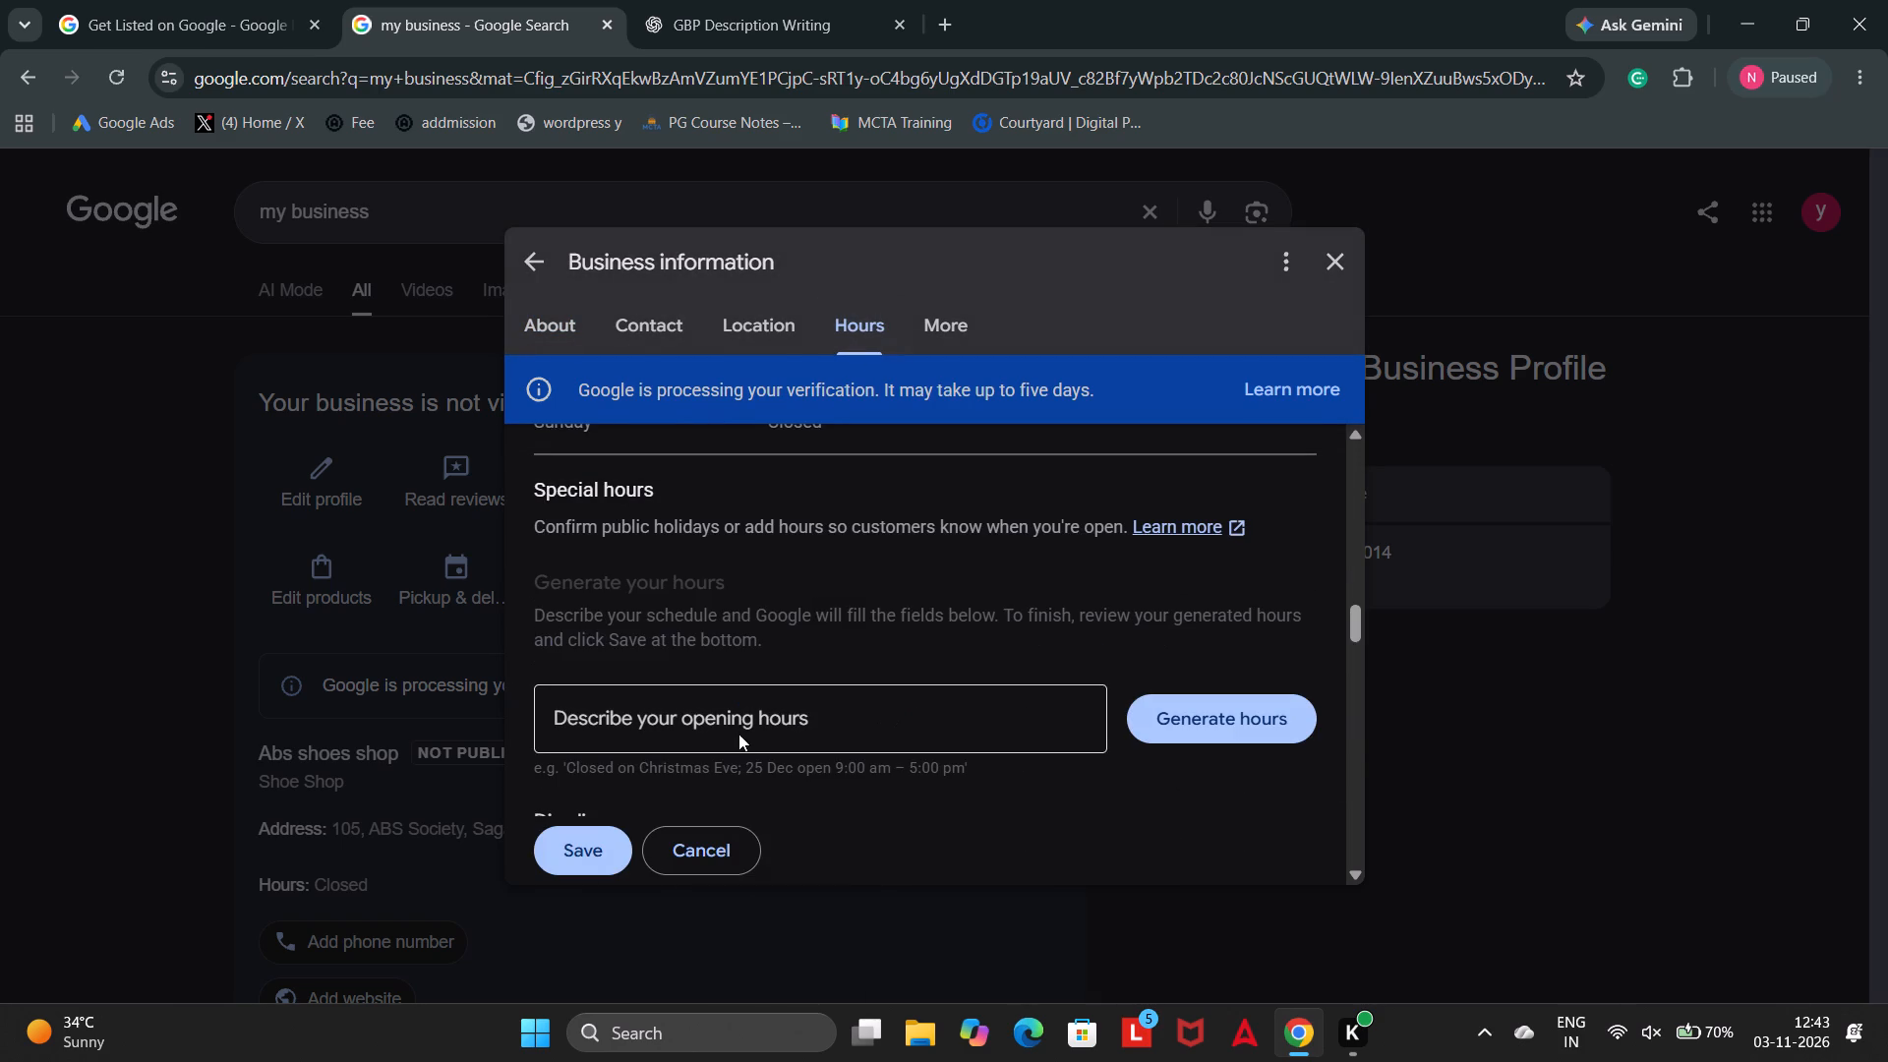
{"action": "left_click", "coordinate": [739, 733]}
{"action": "left_click", "coordinate": [1183, 723]}
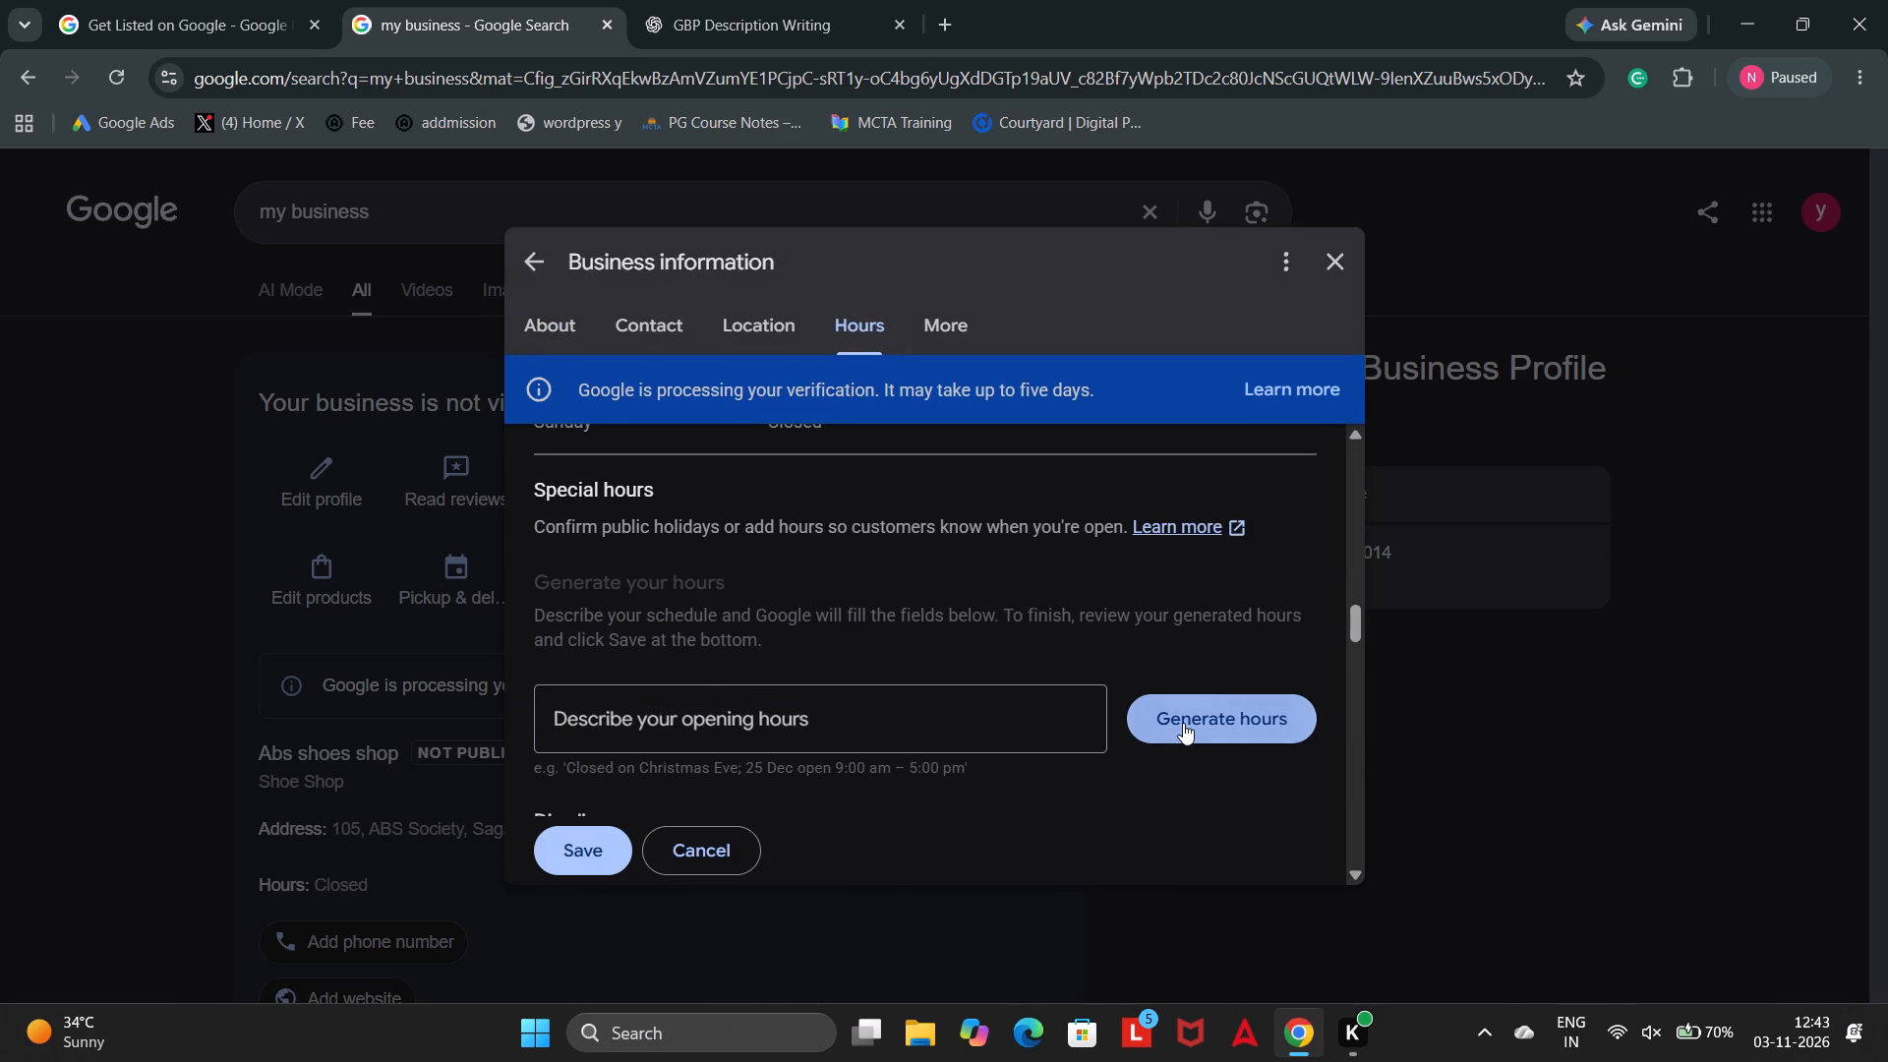
Look through the public holiday dates offered under special hours.
{"action": "scroll", "coordinate": [1182, 670], "scroll_direction": "down", "scroll_amount": 3}
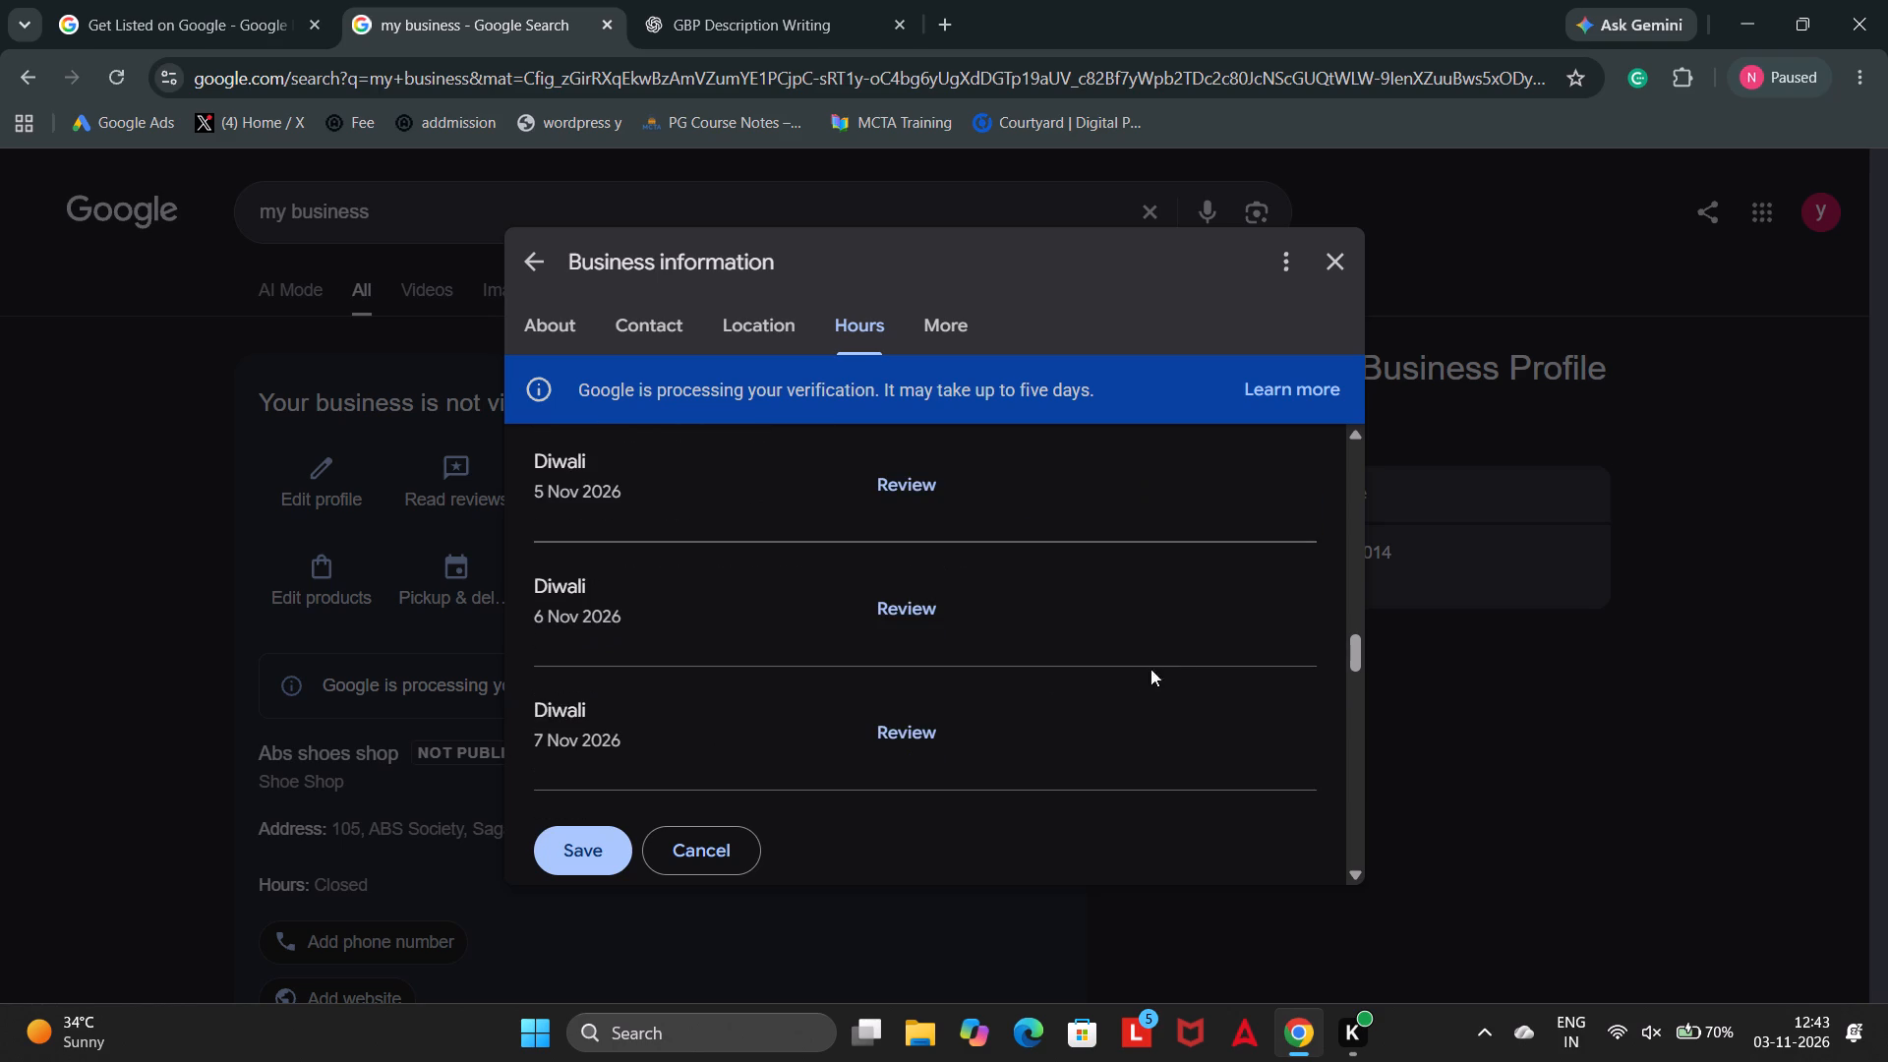
{"action": "scroll", "coordinate": [854, 654], "scroll_direction": "down", "scroll_amount": 1}
{"action": "scroll", "coordinate": [853, 654], "scroll_direction": "up", "scroll_amount": 2}
{"action": "scroll", "coordinate": [853, 654], "scroll_direction": "down", "scroll_amount": 2}
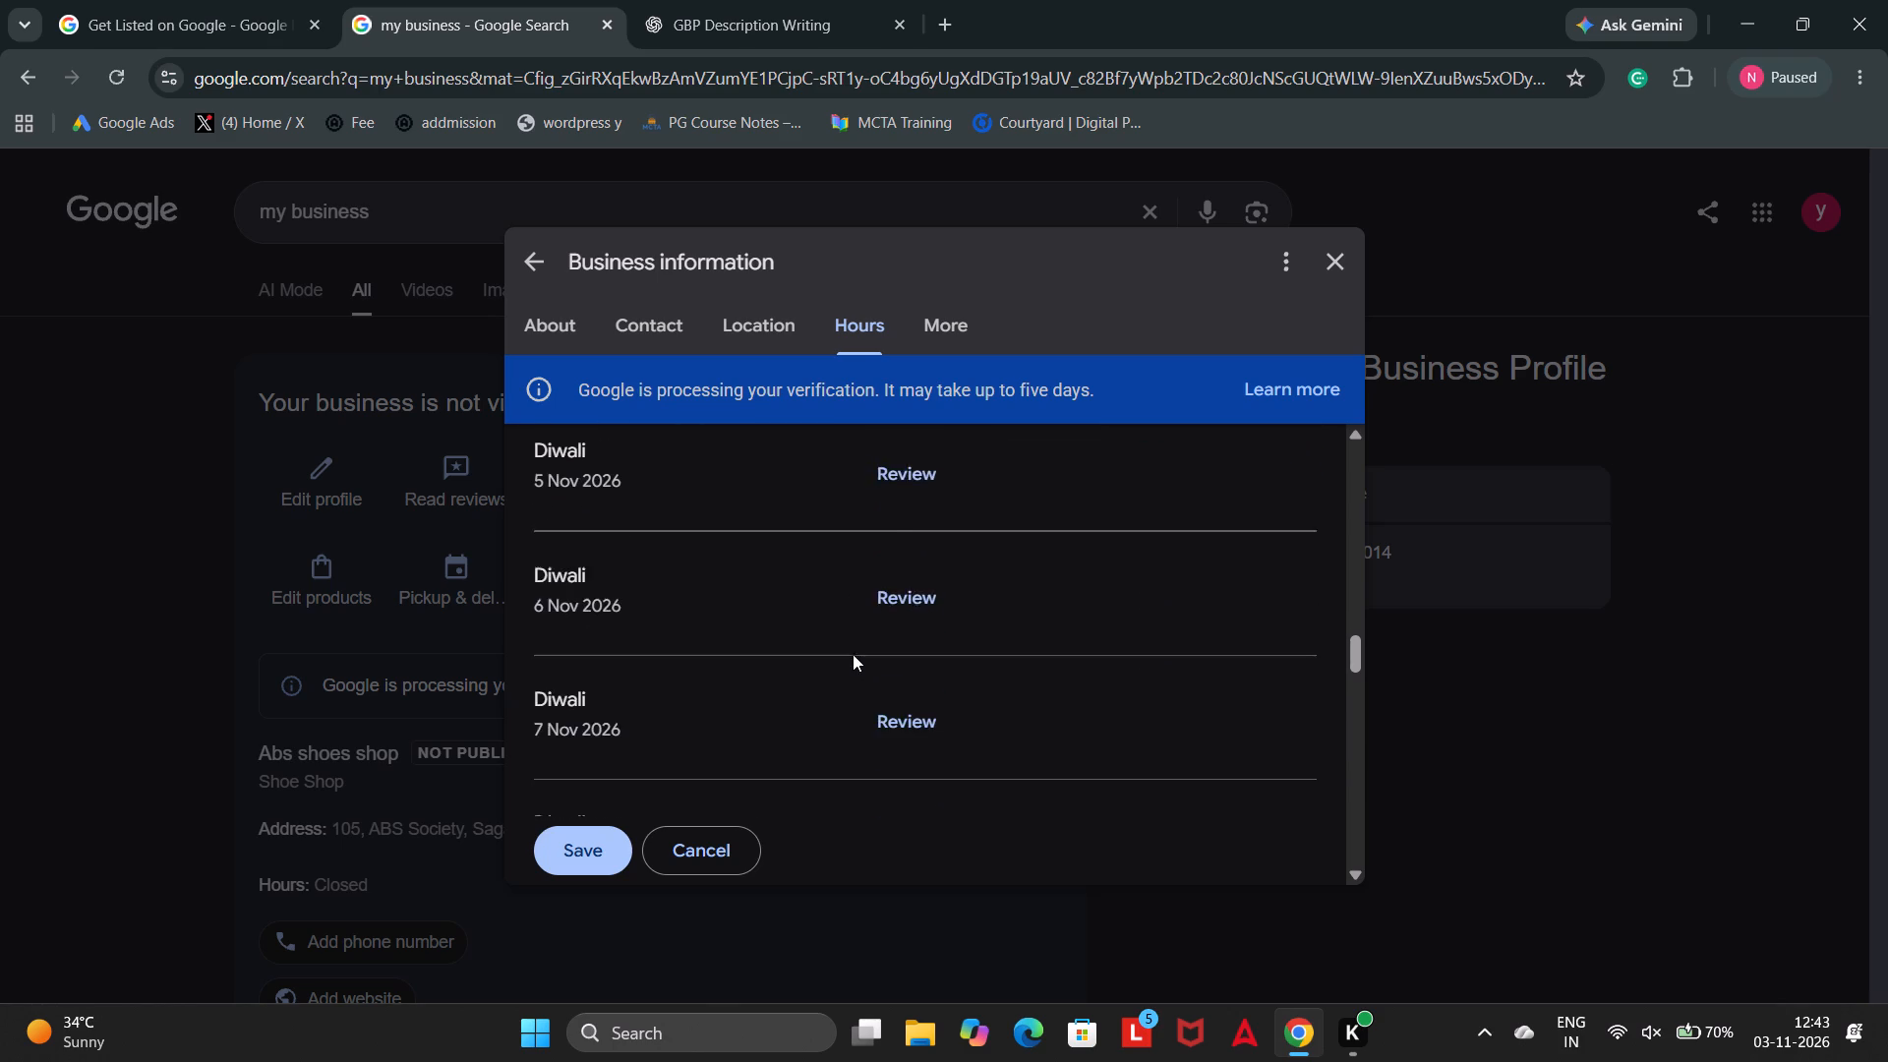
{"action": "scroll", "coordinate": [853, 654], "scroll_direction": "down", "scroll_amount": 7}
{"action": "scroll", "coordinate": [852, 654], "scroll_direction": "up", "scroll_amount": 5}
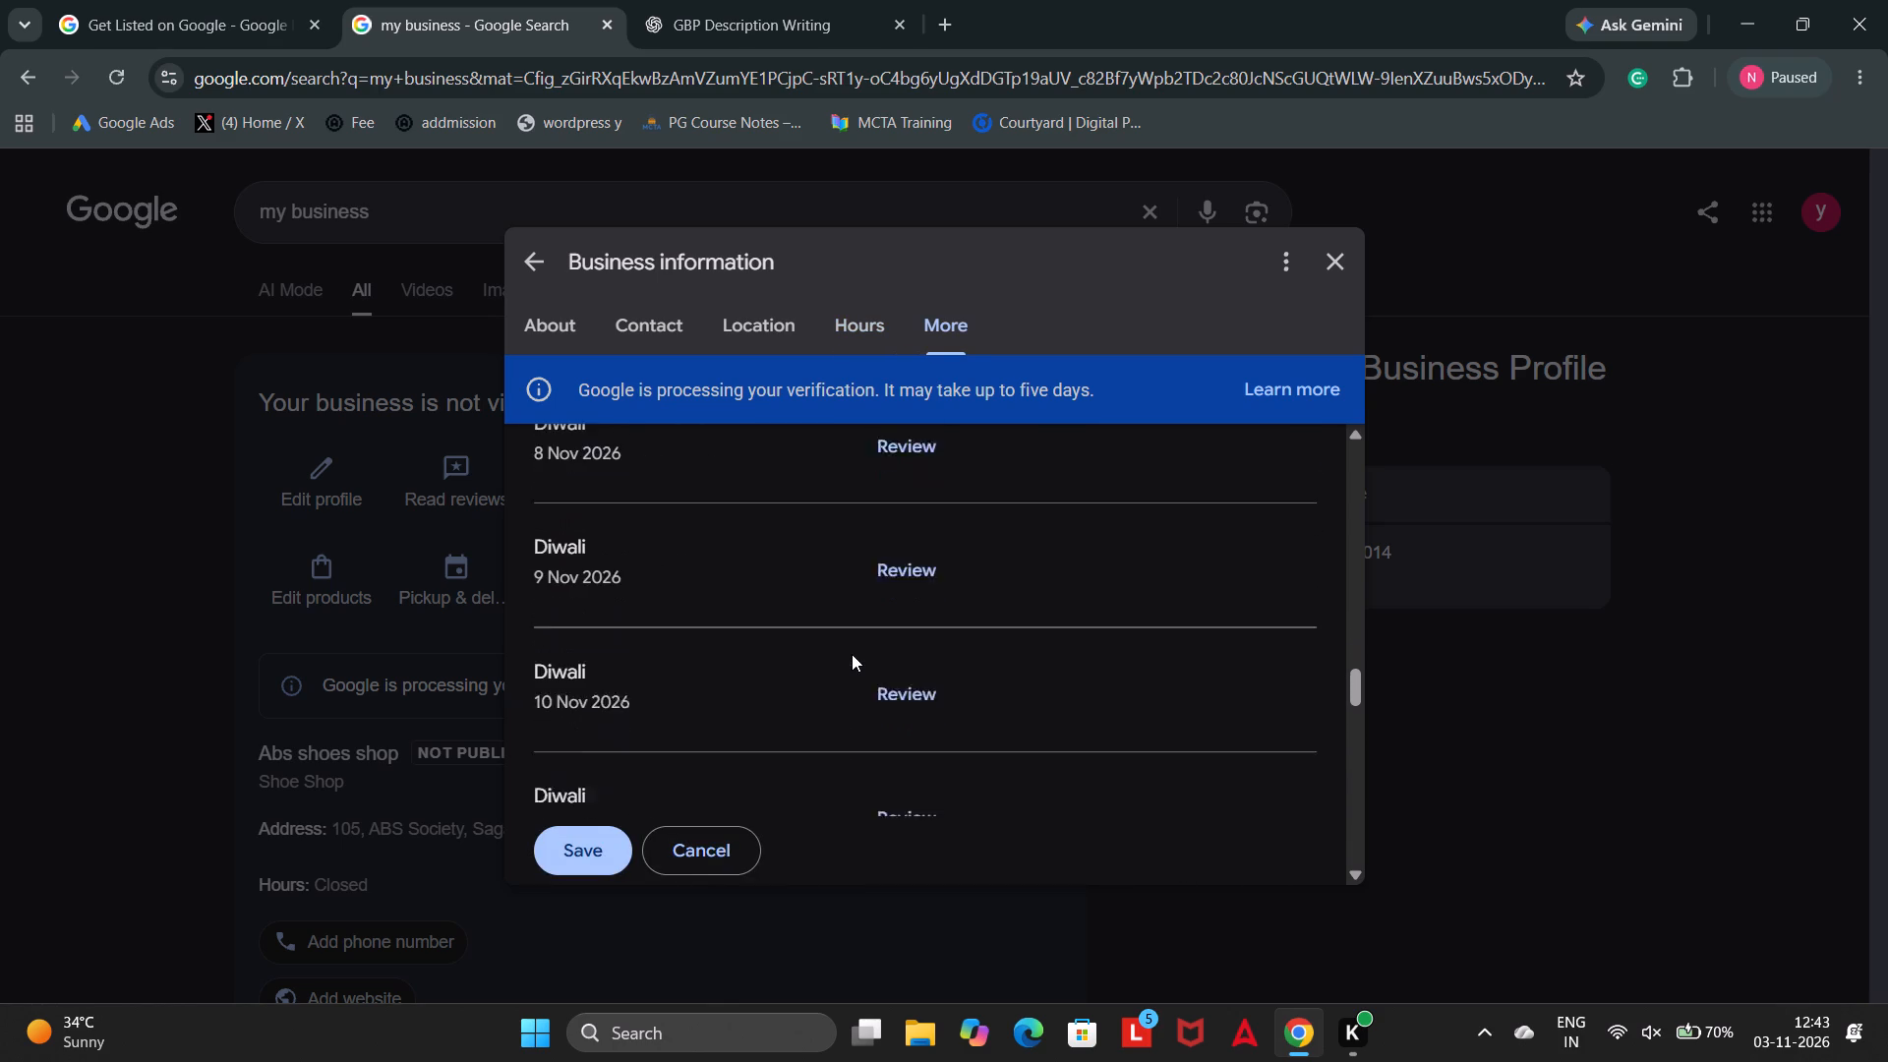
{"action": "scroll", "coordinate": [852, 654], "scroll_direction": "up", "scroll_amount": 3}
Add Diwali special hours for 5 to 11 November 2026, with 9 November open 10:30–22:30 and the other days closed.
{"action": "left_click", "coordinate": [919, 611]}
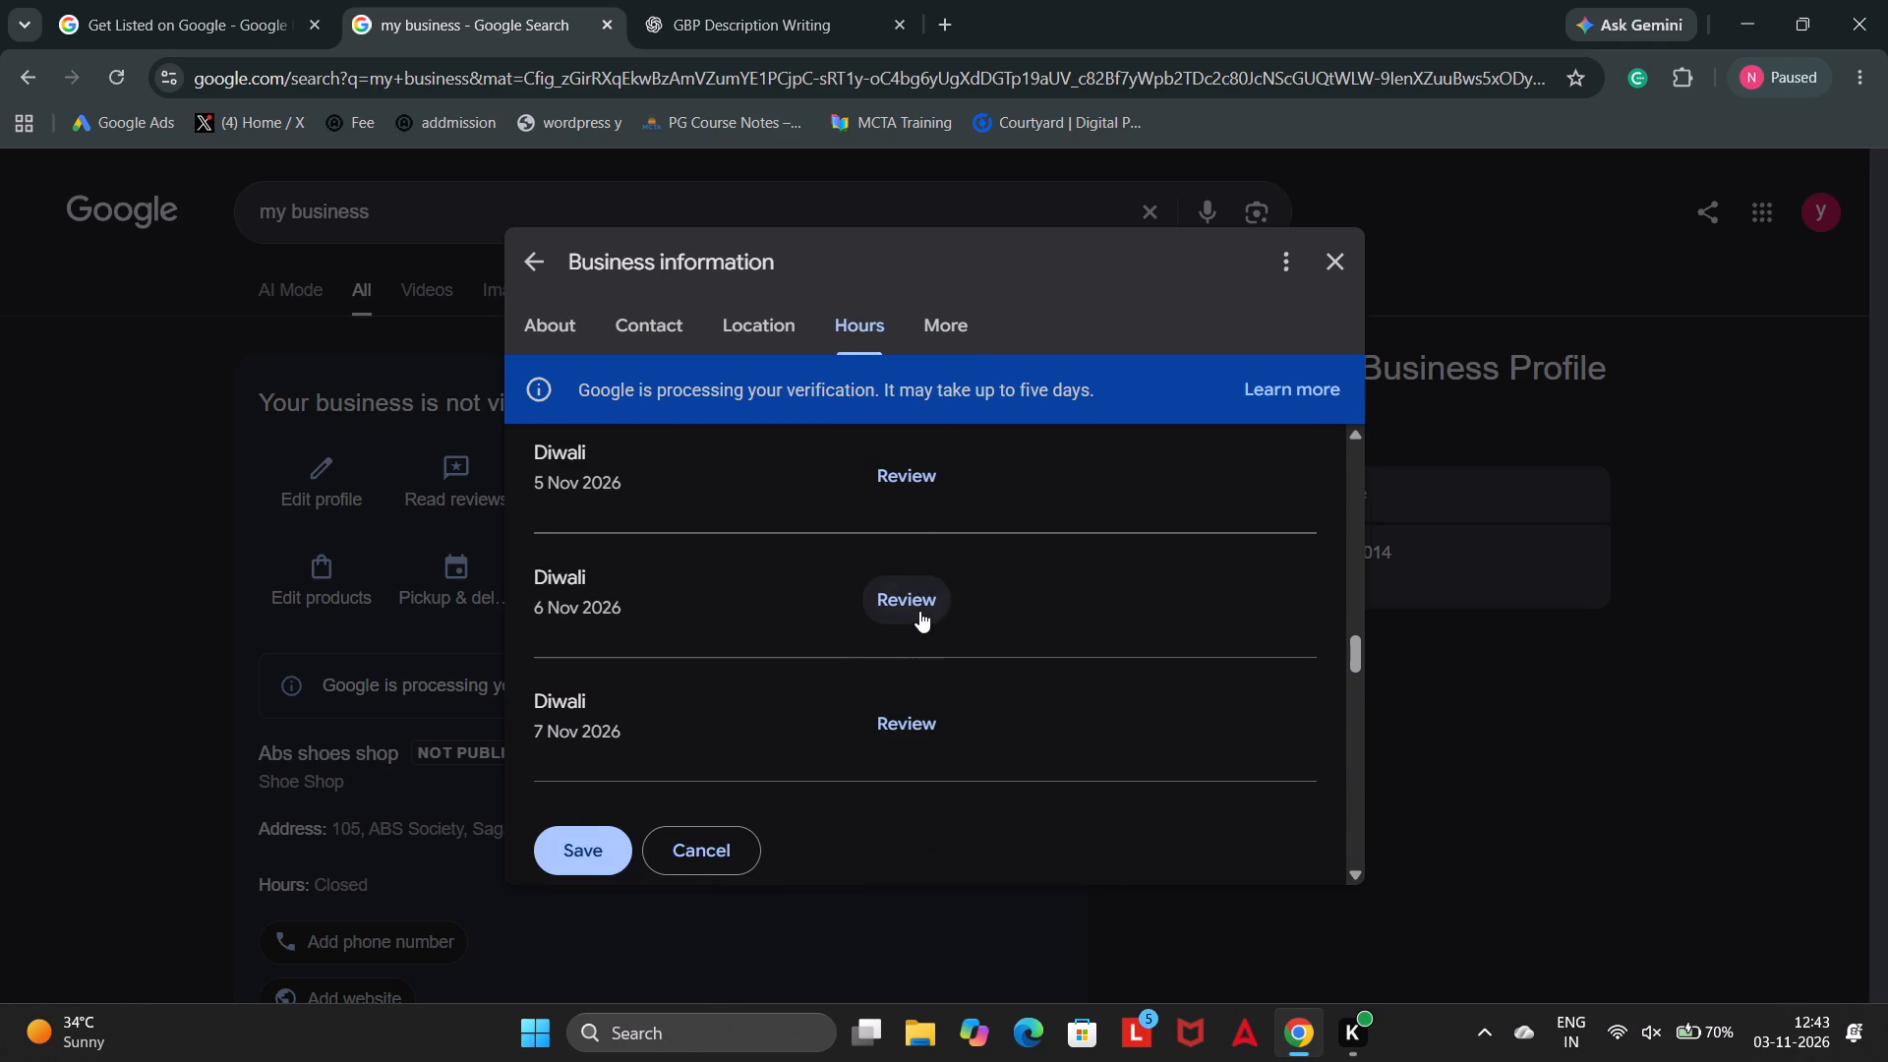
{"action": "scroll", "coordinate": [893, 604], "scroll_direction": "up", "scroll_amount": 2}
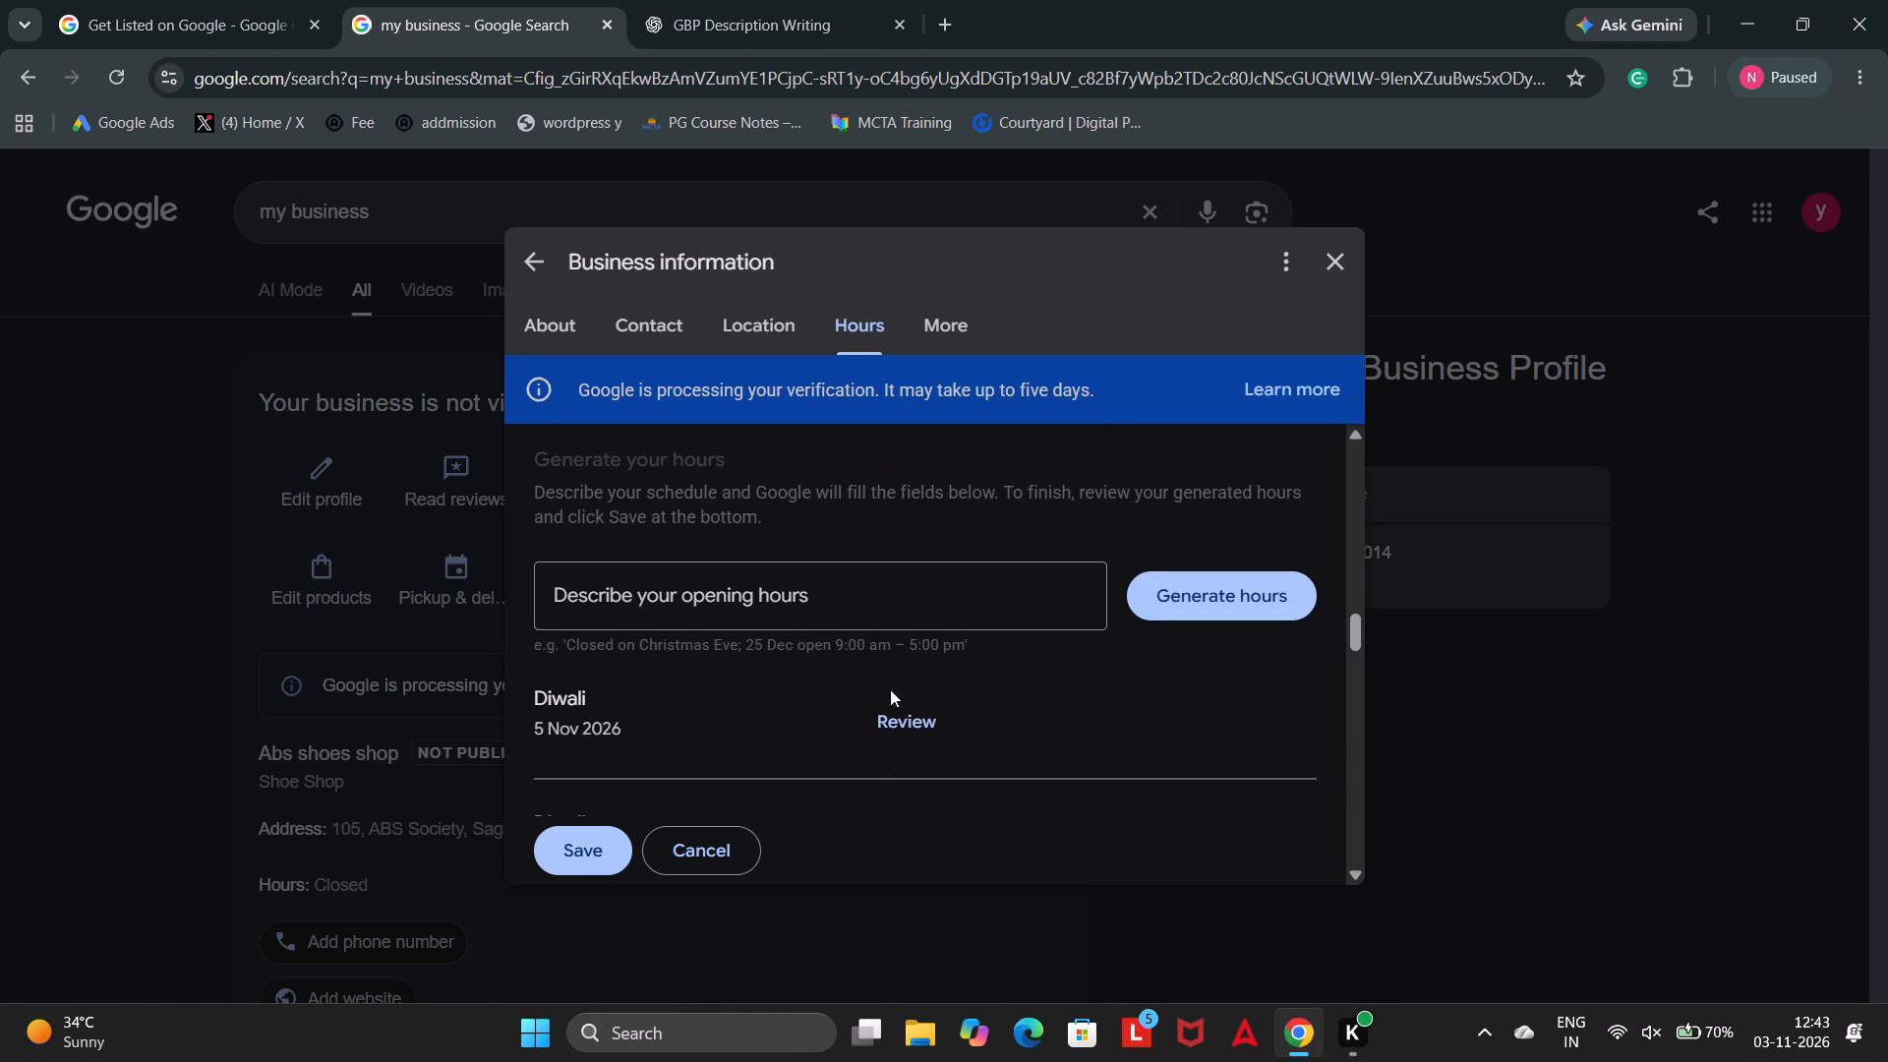
{"action": "left_click", "coordinate": [892, 713]}
{"action": "scroll", "coordinate": [892, 711], "scroll_direction": "down", "scroll_amount": 4}
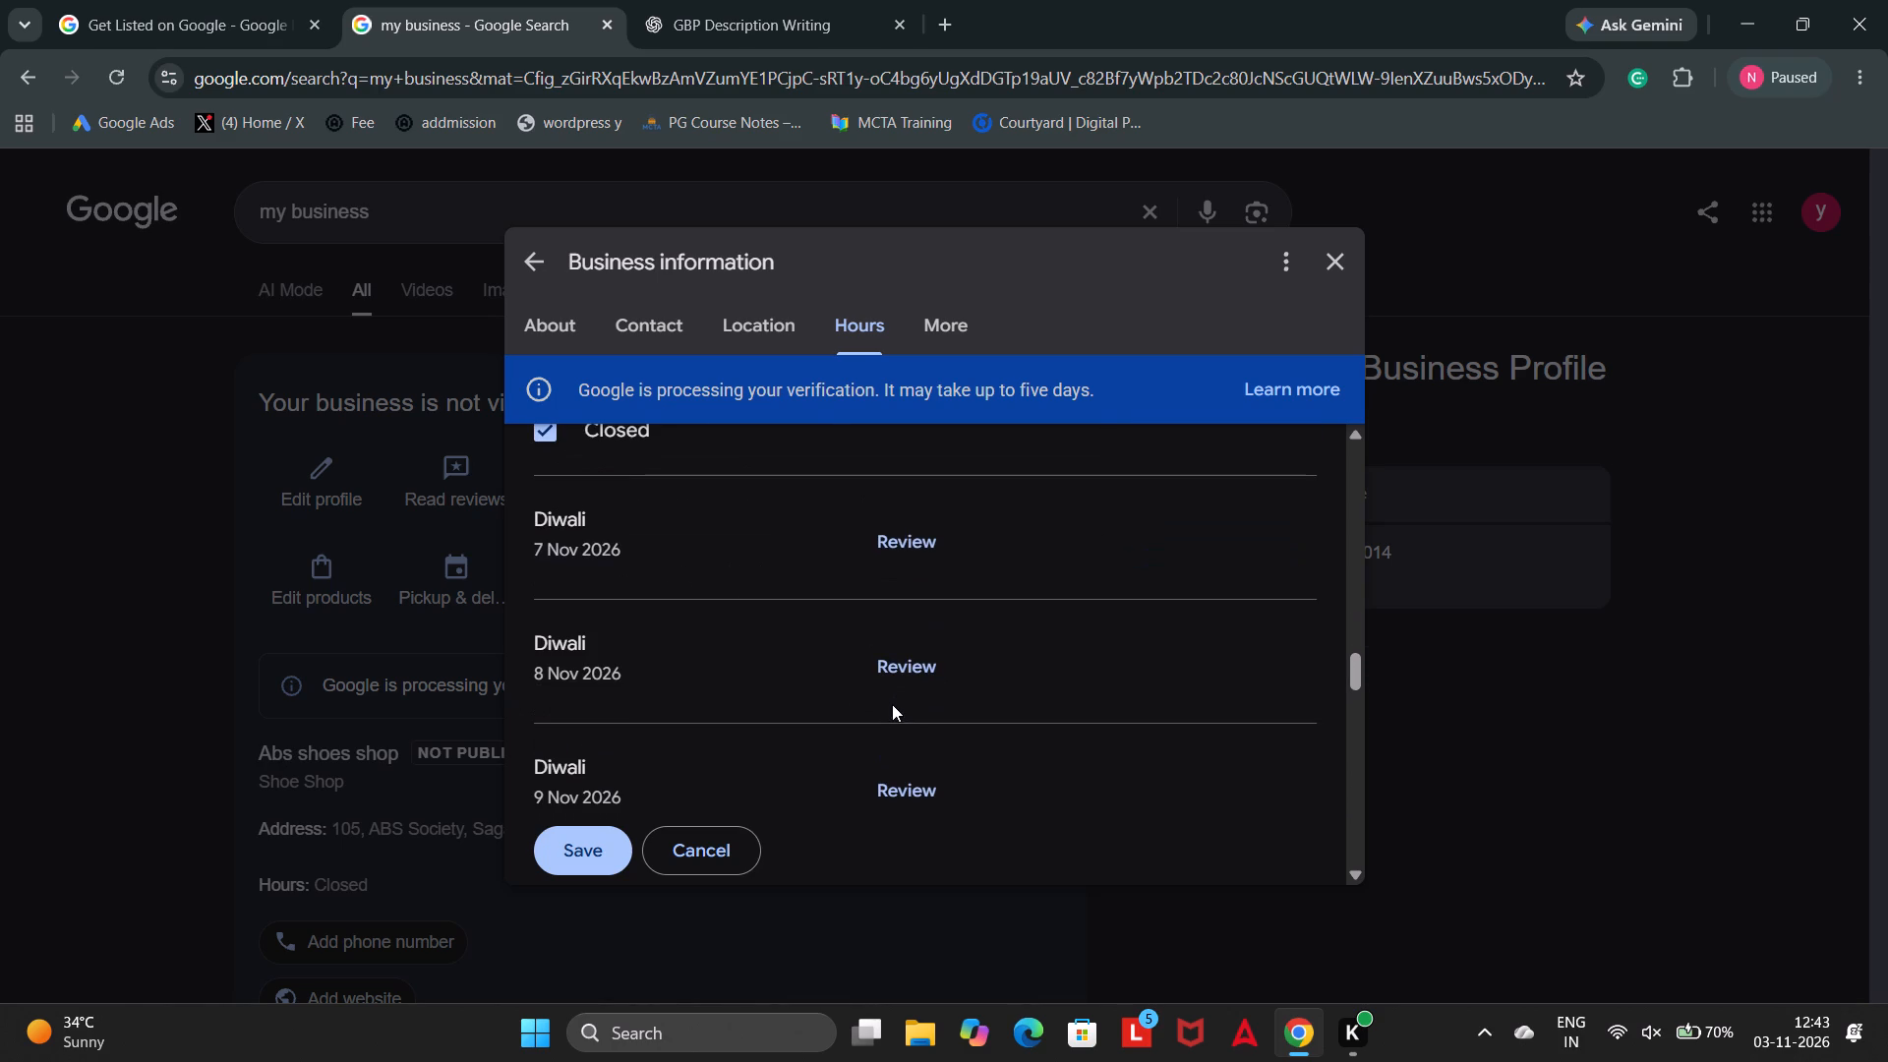
{"action": "scroll", "coordinate": [891, 702], "scroll_direction": "down", "scroll_amount": 3}
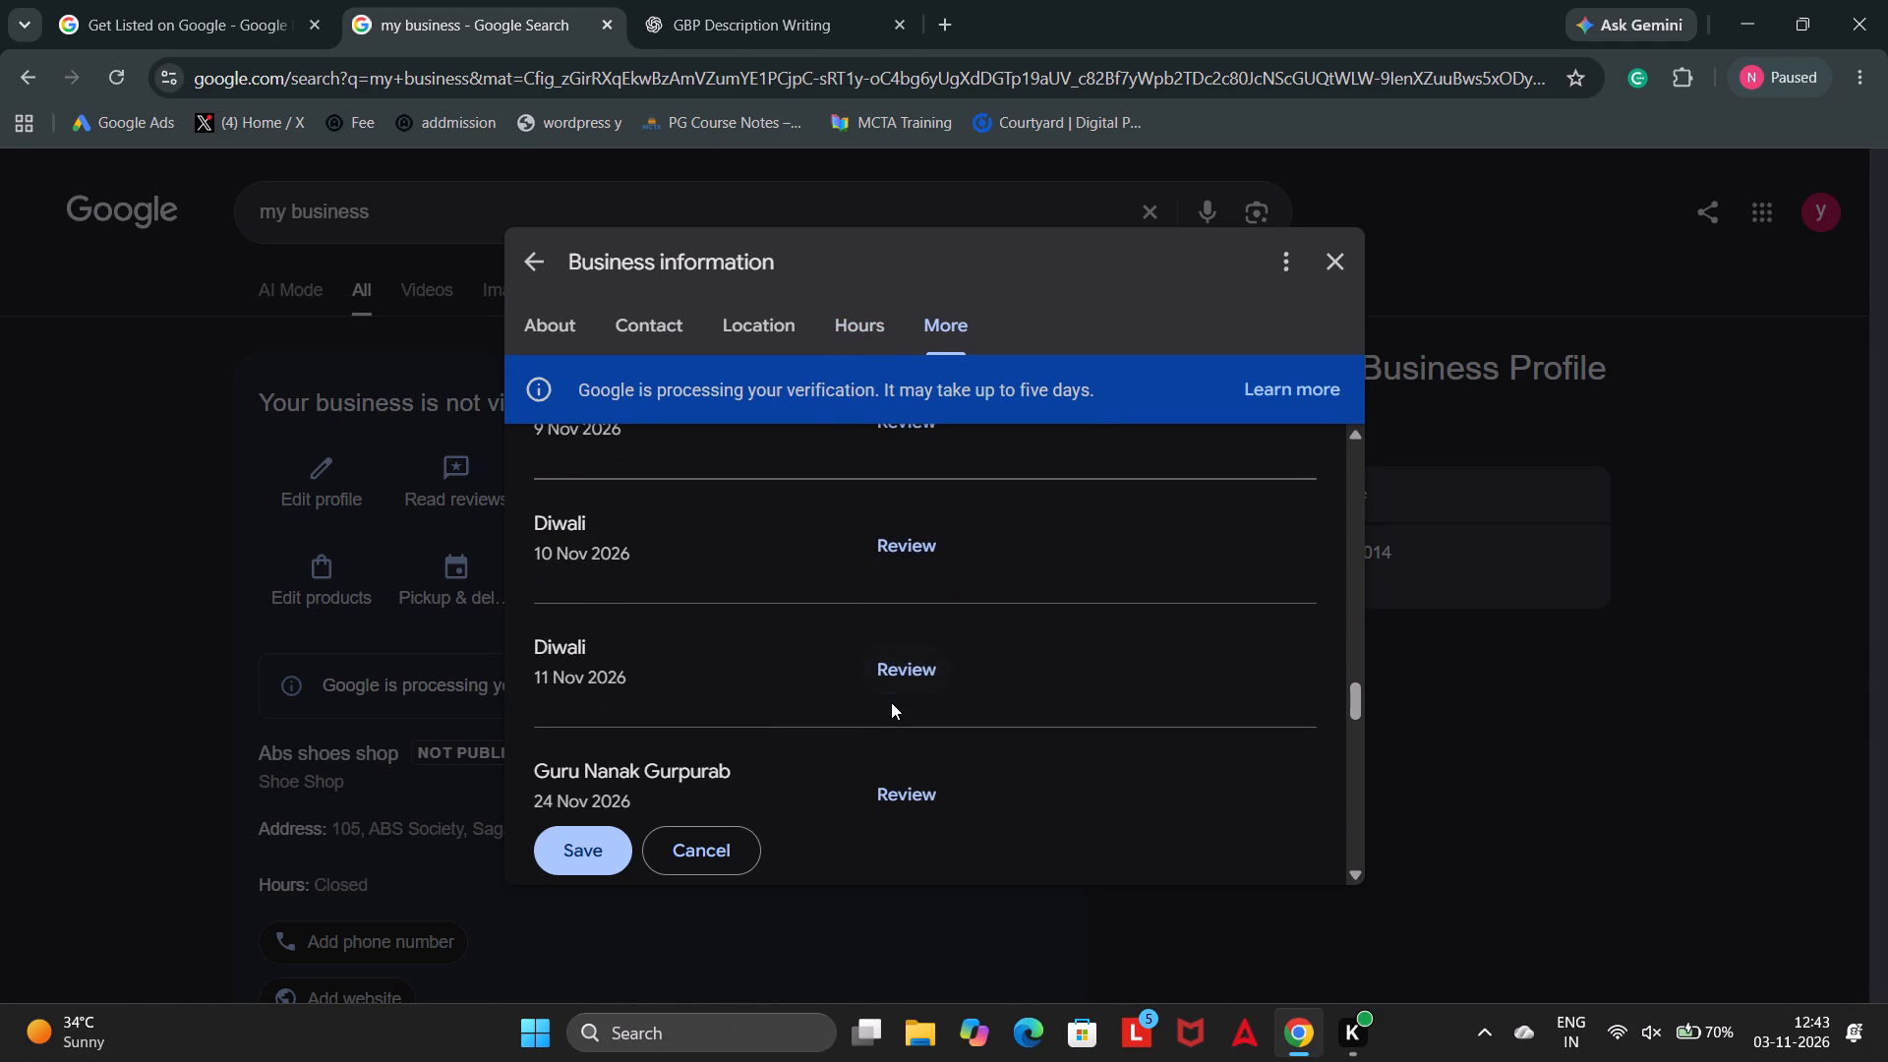
{"action": "left_click", "coordinate": [899, 683]}
{"action": "left_click", "coordinate": [902, 568]}
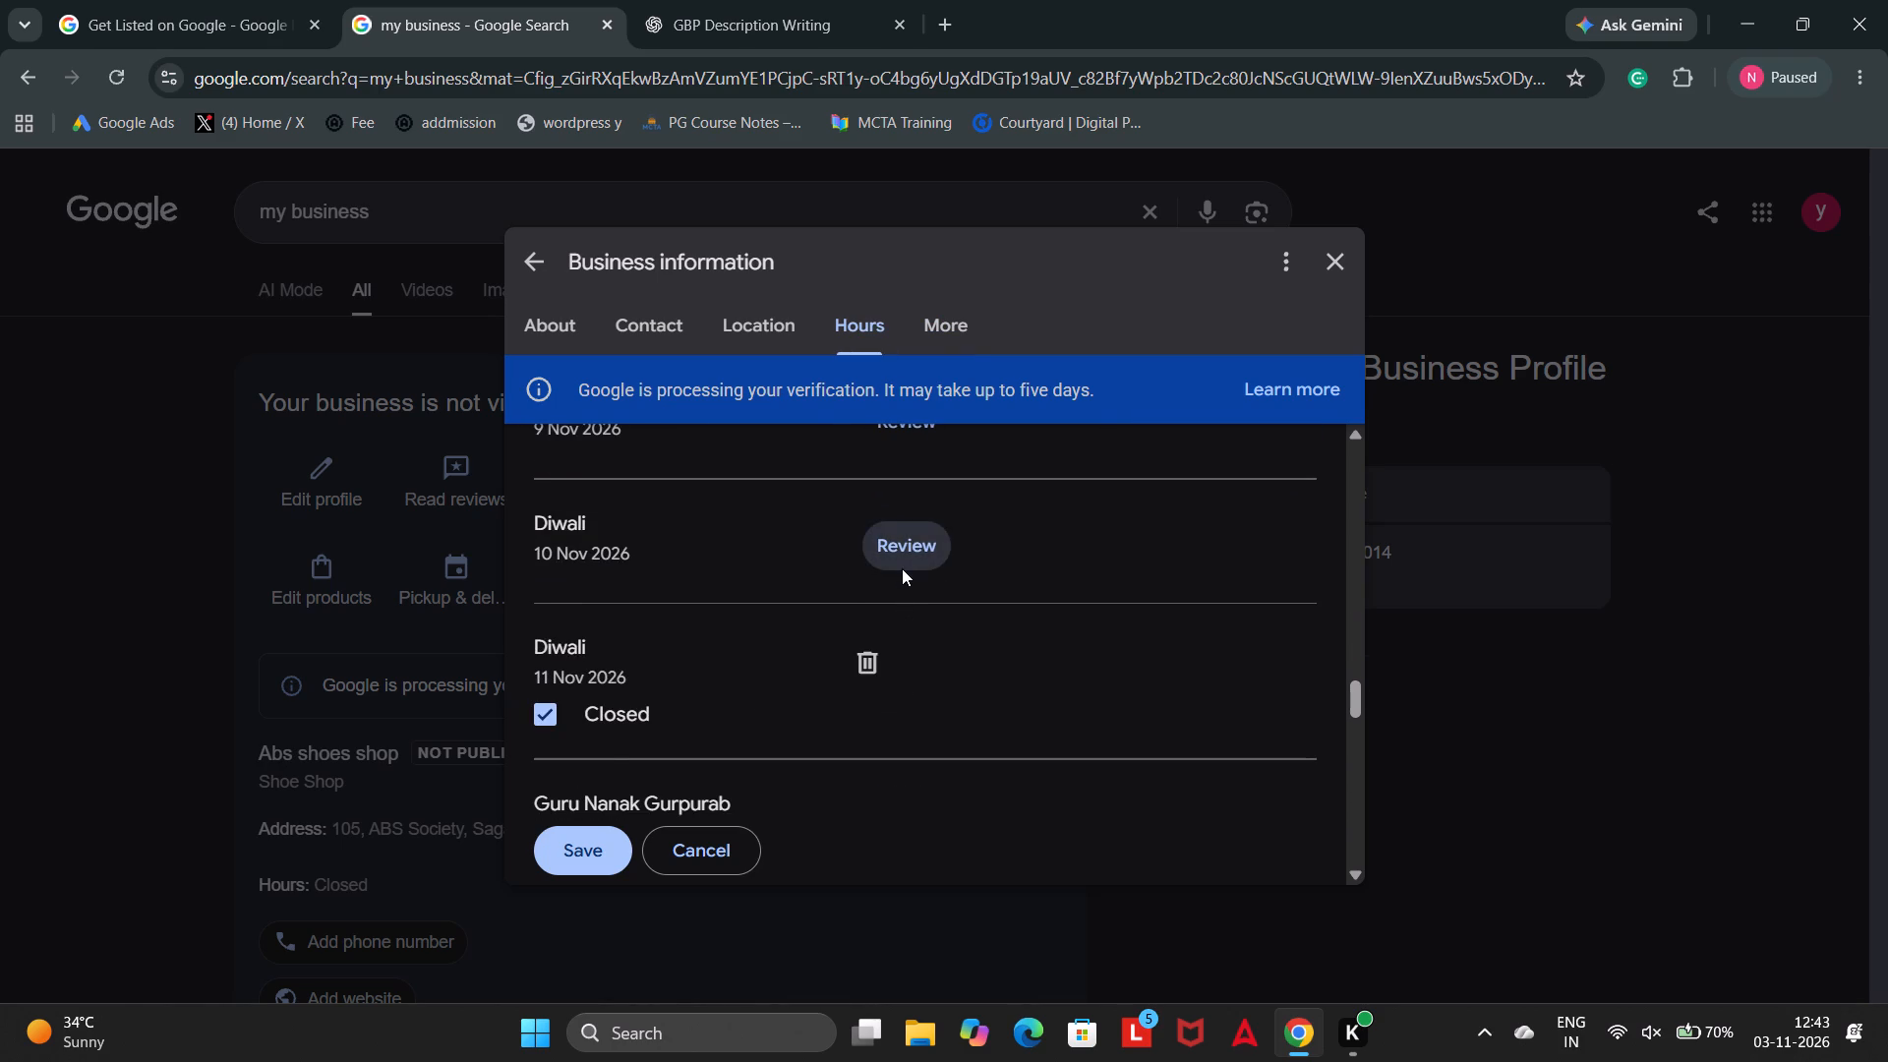
{"action": "scroll", "coordinate": [900, 573], "scroll_direction": "up", "scroll_amount": 2}
{"action": "left_click", "coordinate": [899, 654]}
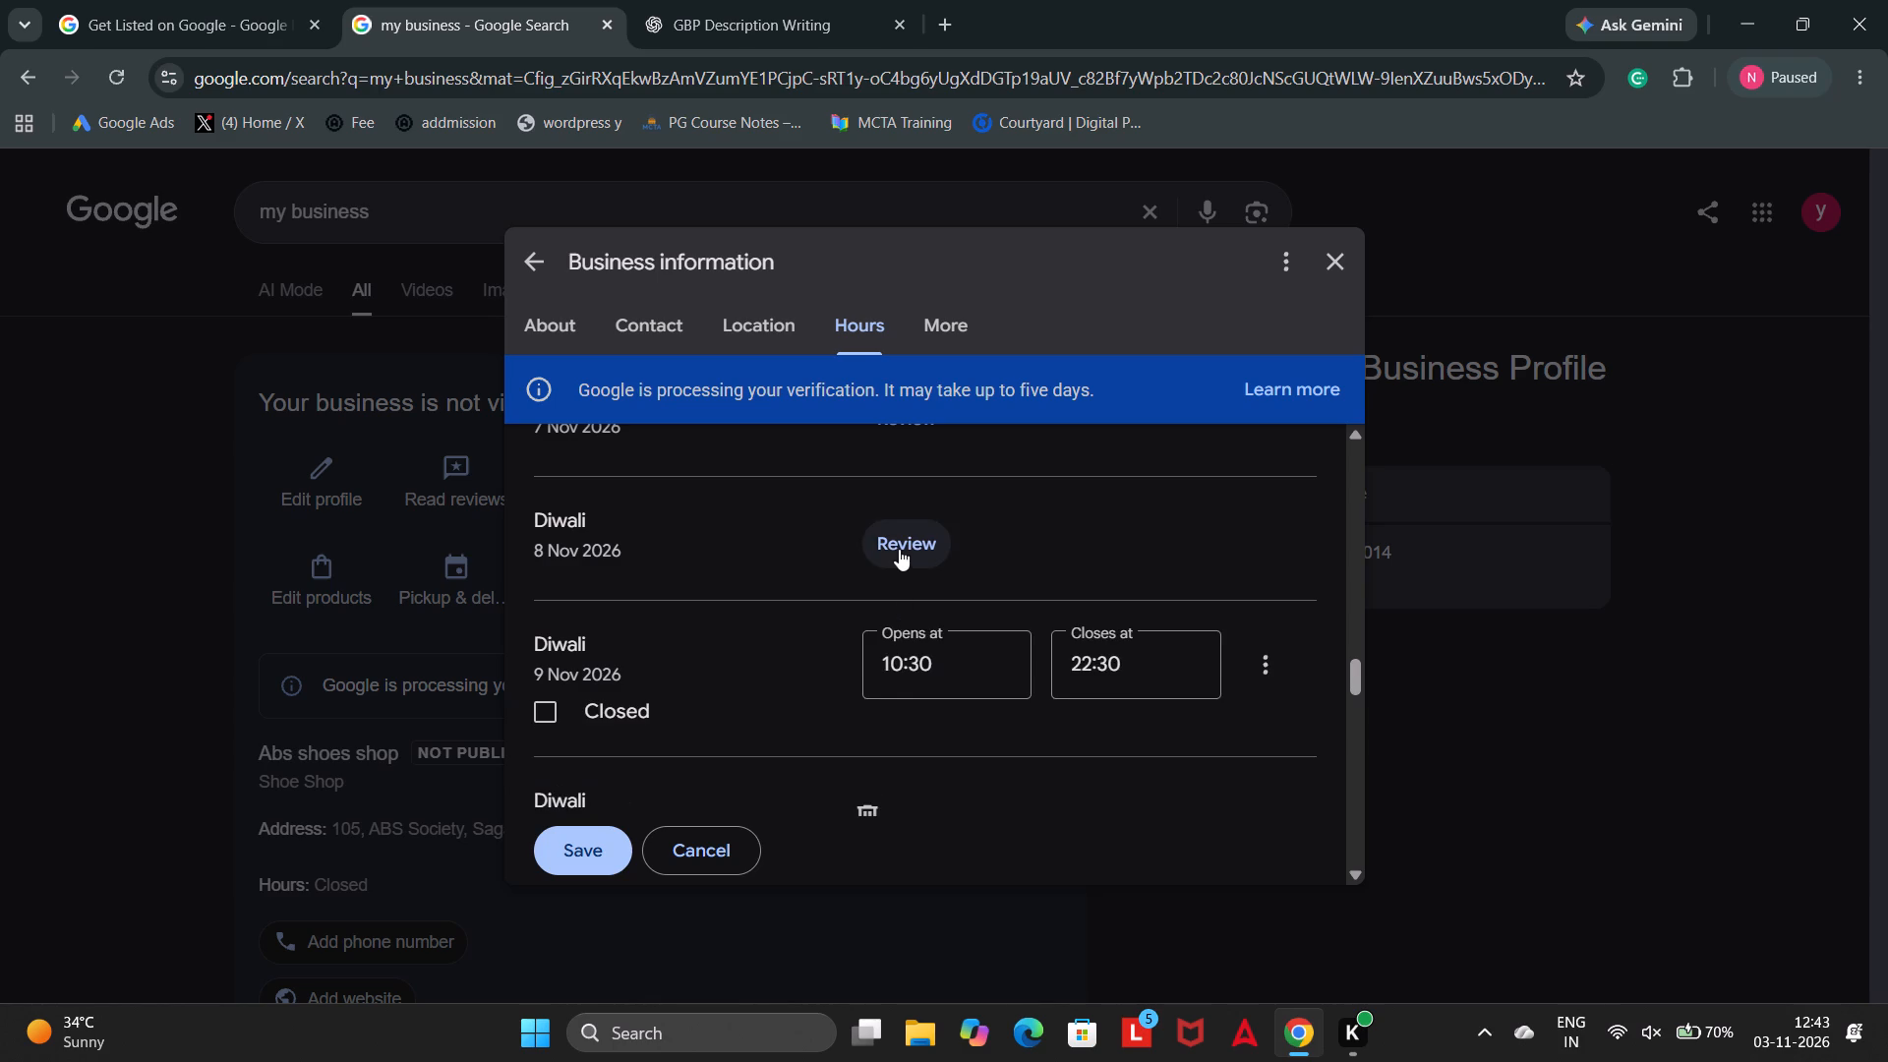
{"action": "left_click", "coordinate": [899, 549]}
{"action": "scroll", "coordinate": [899, 551], "scroll_direction": "up", "scroll_amount": 1}
{"action": "left_click", "coordinate": [899, 553]}
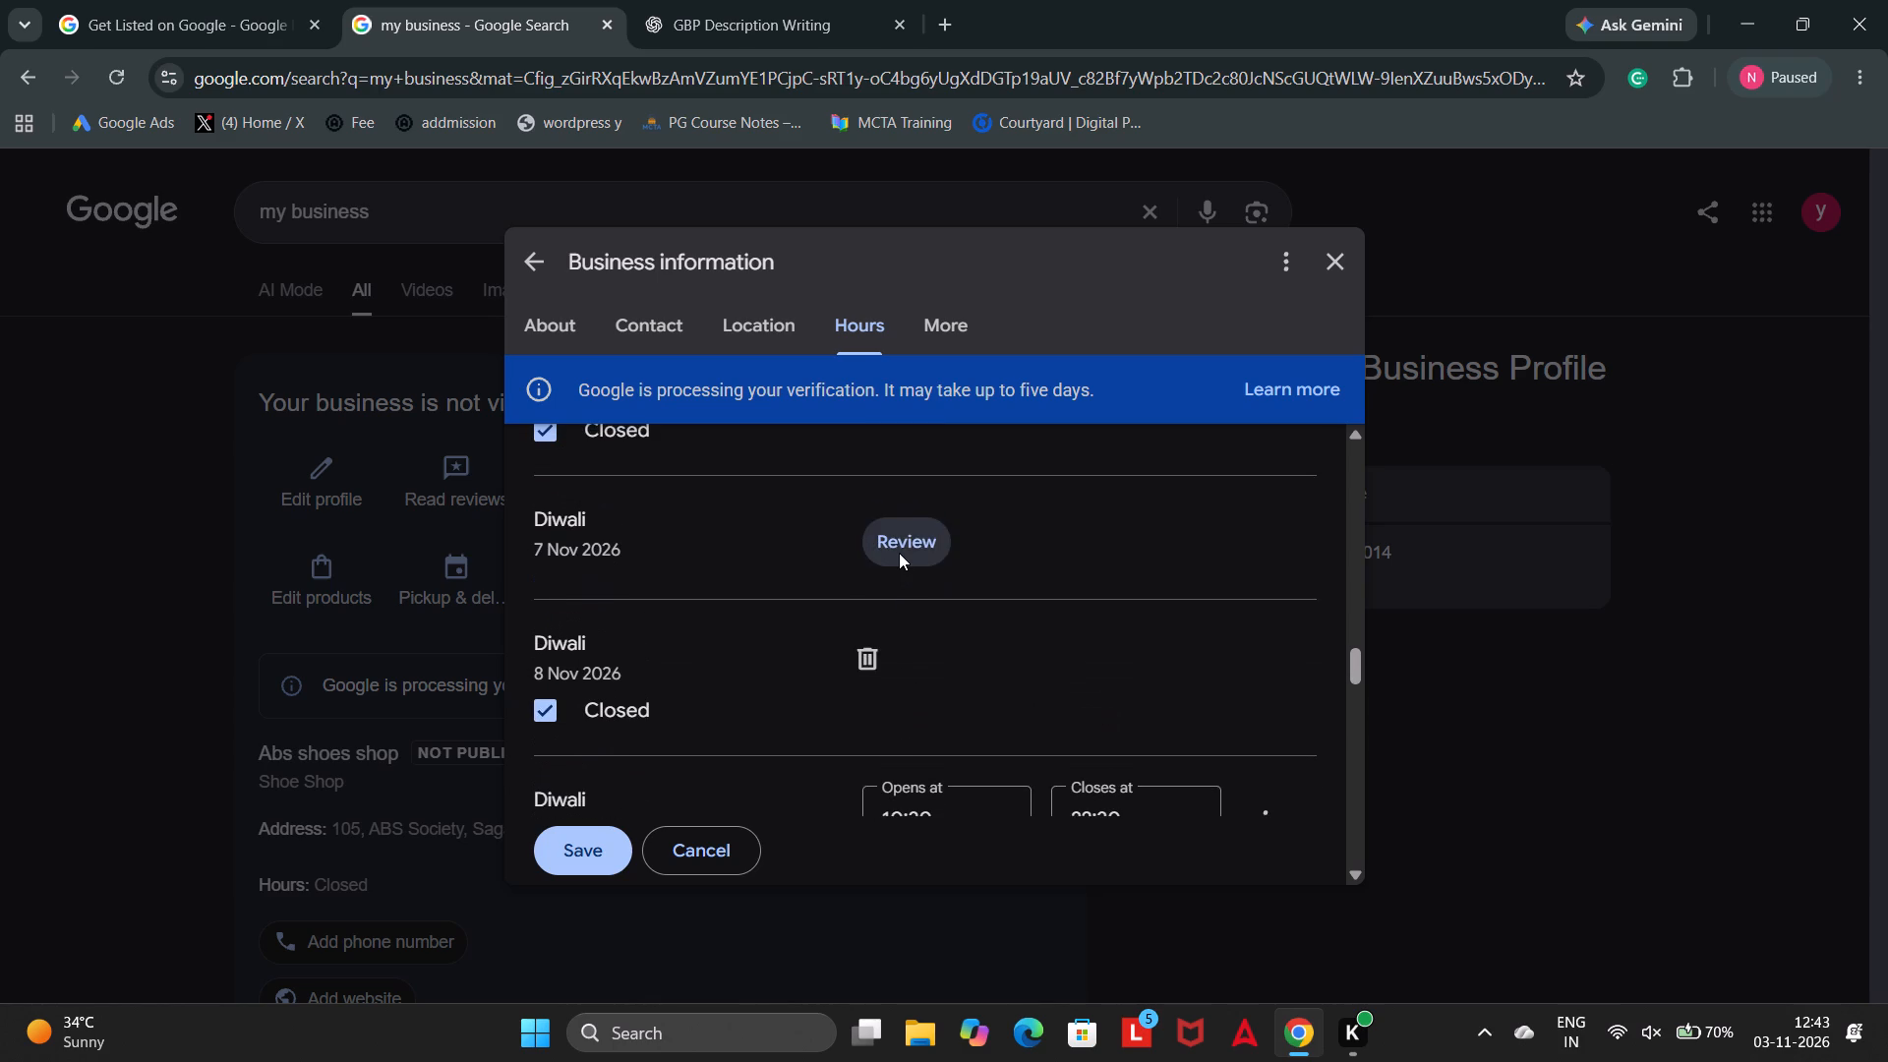
Remove the closed Diwali special hours for 5, 6, 7, 8, 10 and 11 November 2026, keeping the 9 November entry.
{"action": "scroll", "coordinate": [899, 553], "scroll_direction": "up", "scroll_amount": 8}
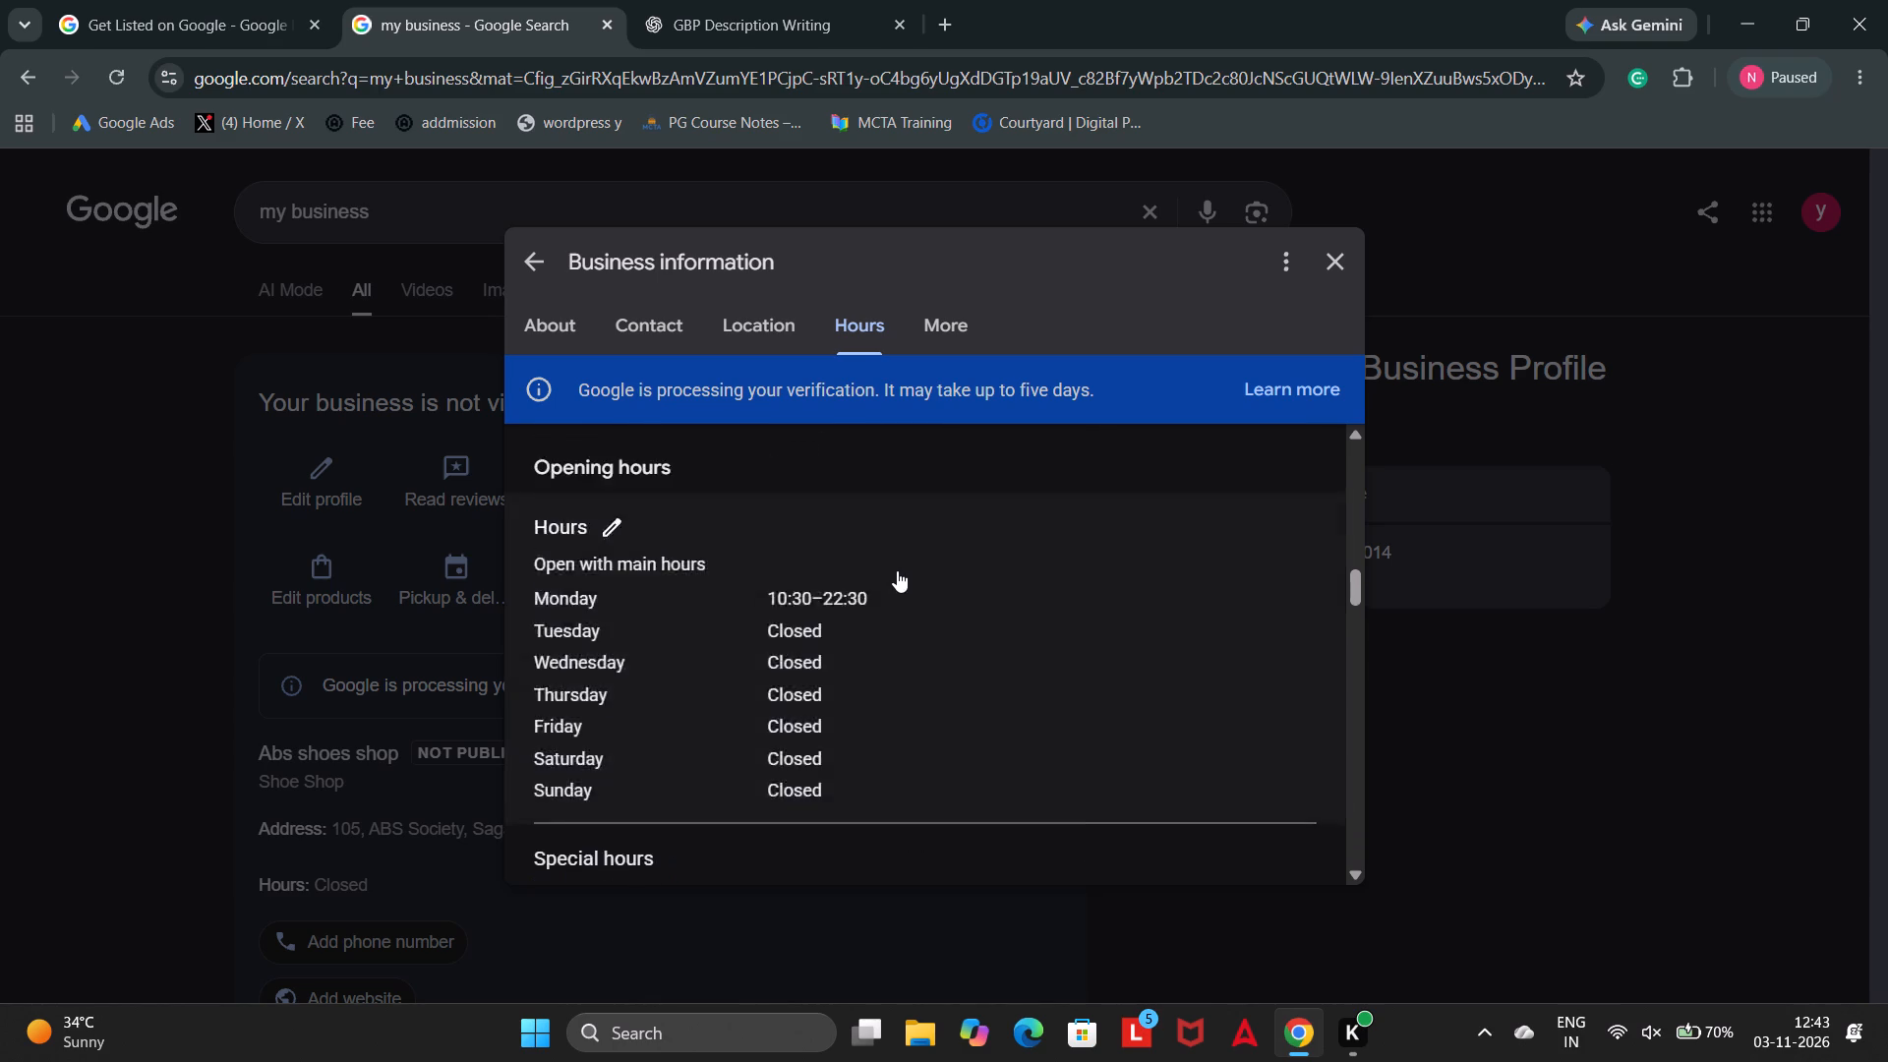
{"action": "scroll", "coordinate": [897, 565], "scroll_direction": "down", "scroll_amount": 15}
{"action": "scroll", "coordinate": [910, 619], "scroll_direction": "up", "scroll_amount": 1}
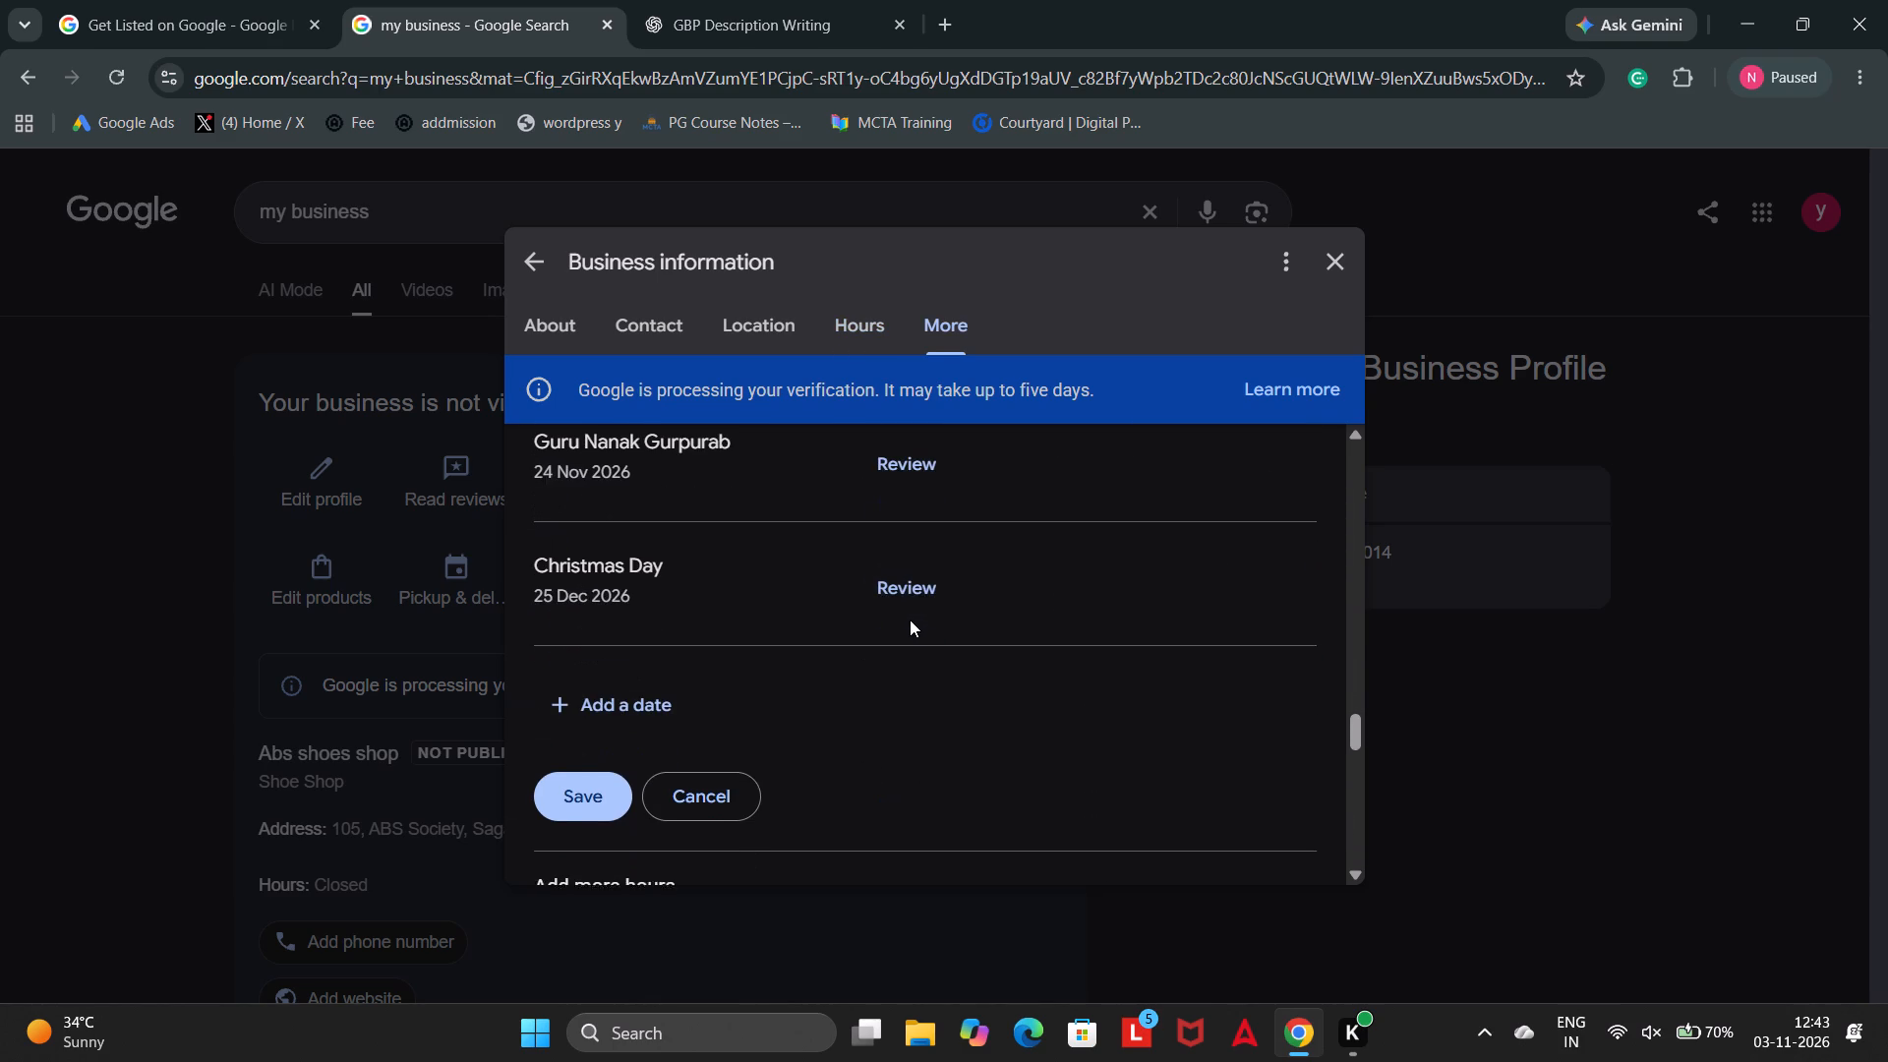
{"action": "scroll", "coordinate": [910, 619], "scroll_direction": "up", "scroll_amount": 1}
{"action": "left_click", "coordinate": [874, 565]}
{"action": "scroll", "coordinate": [872, 526], "scroll_direction": "up", "scroll_amount": 2}
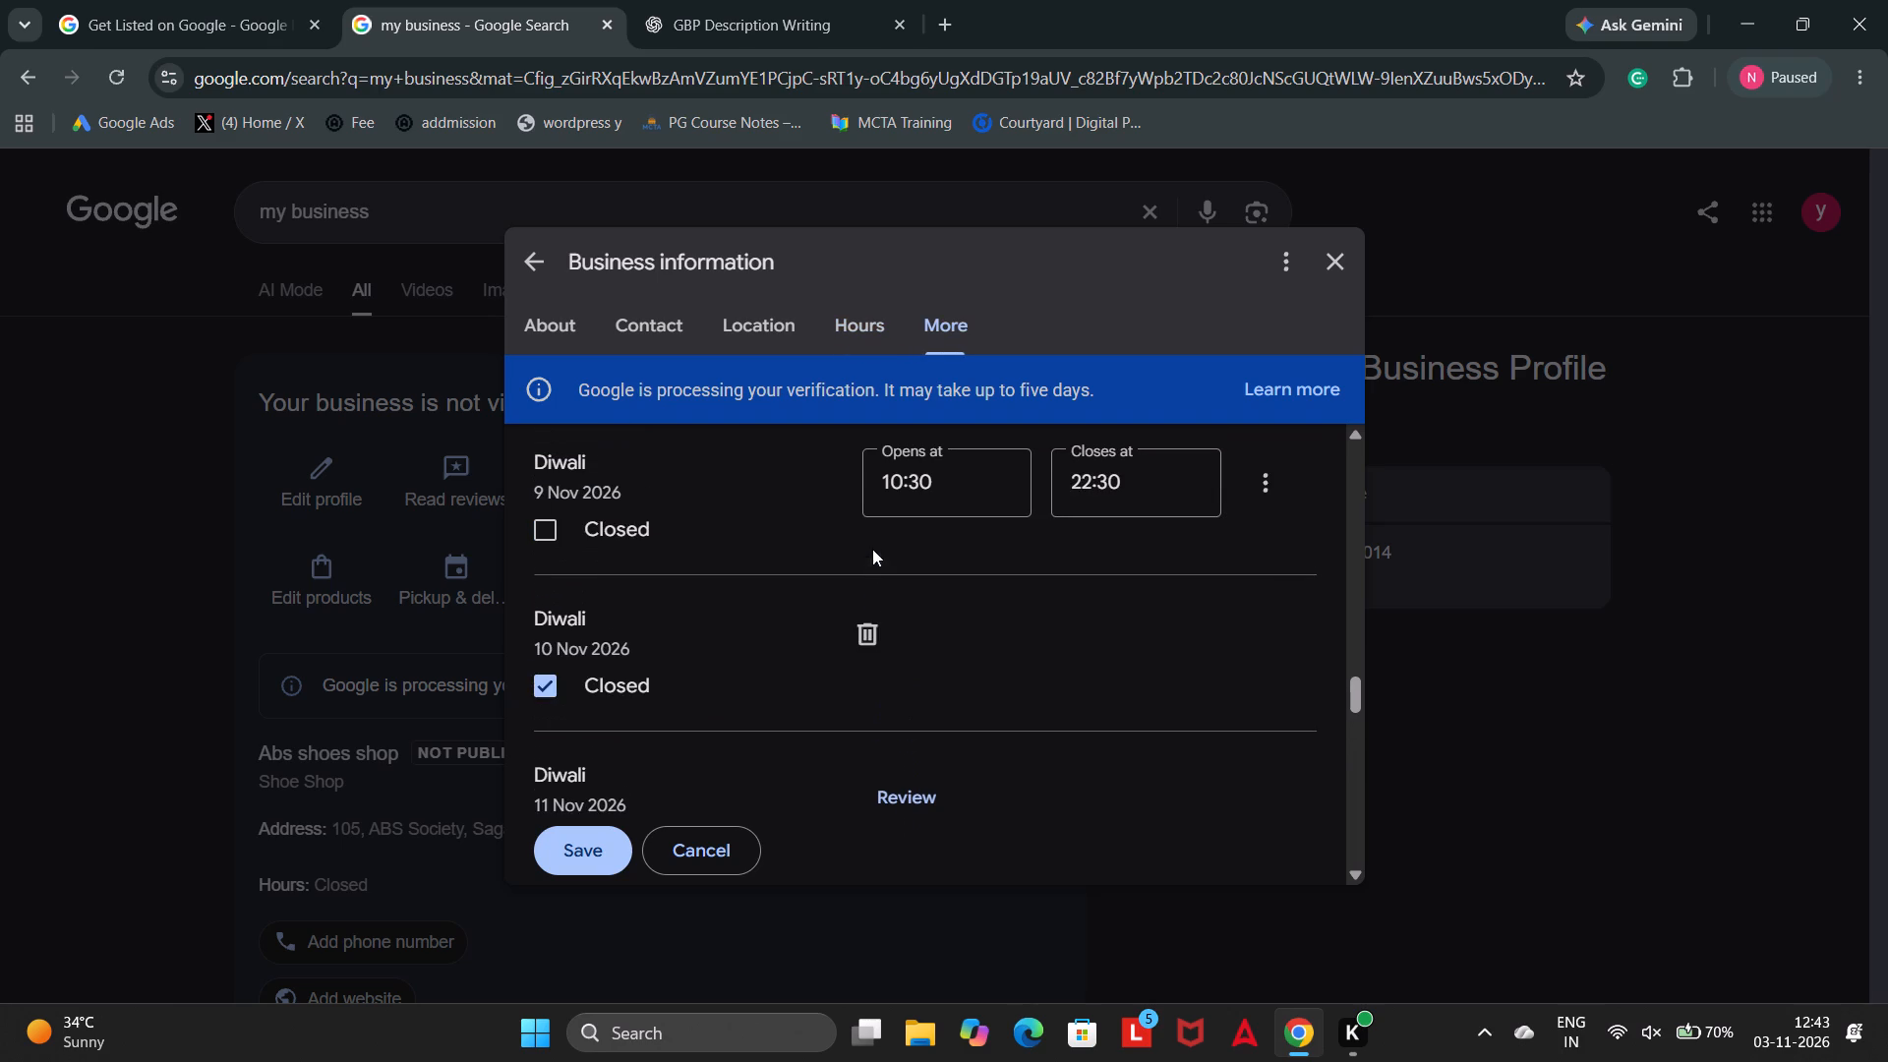
{"action": "left_click", "coordinate": [878, 616]}
{"action": "scroll", "coordinate": [878, 616], "scroll_direction": "up", "scroll_amount": 3}
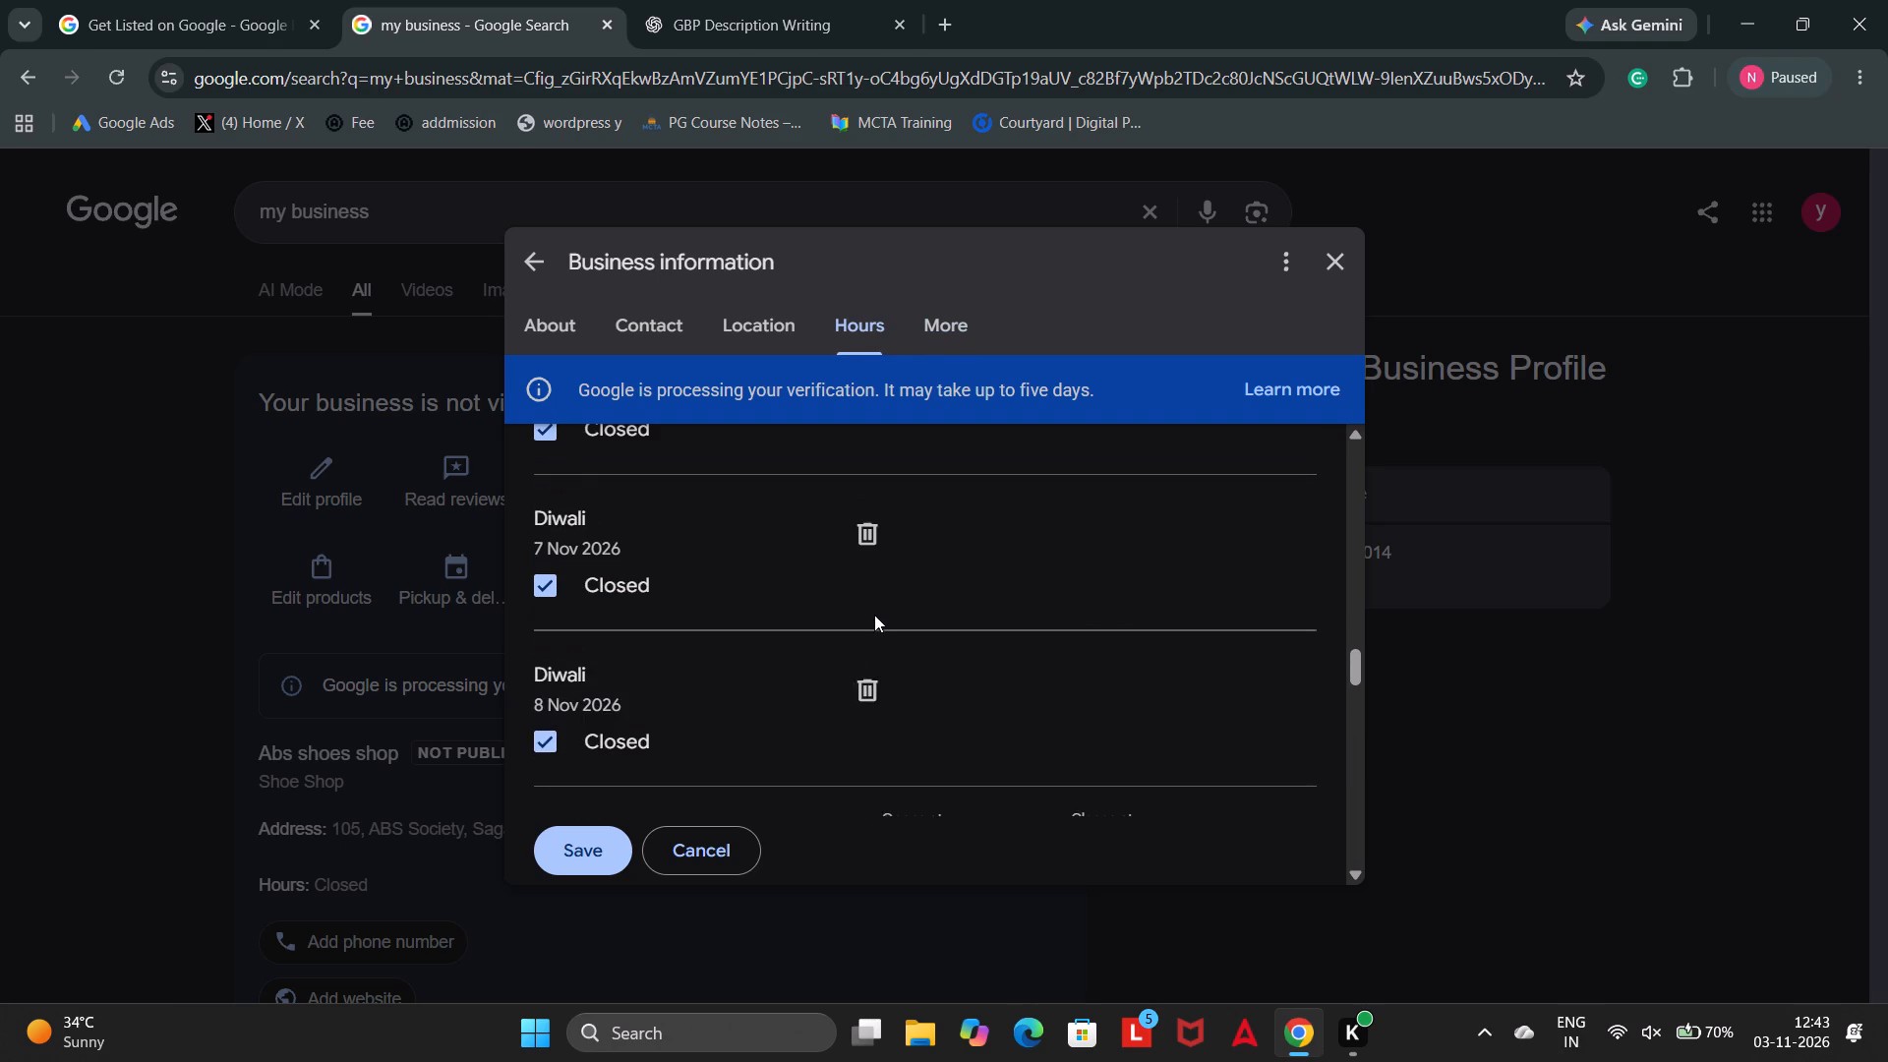
{"action": "left_click", "coordinate": [858, 686]}
{"action": "left_click", "coordinate": [862, 544]}
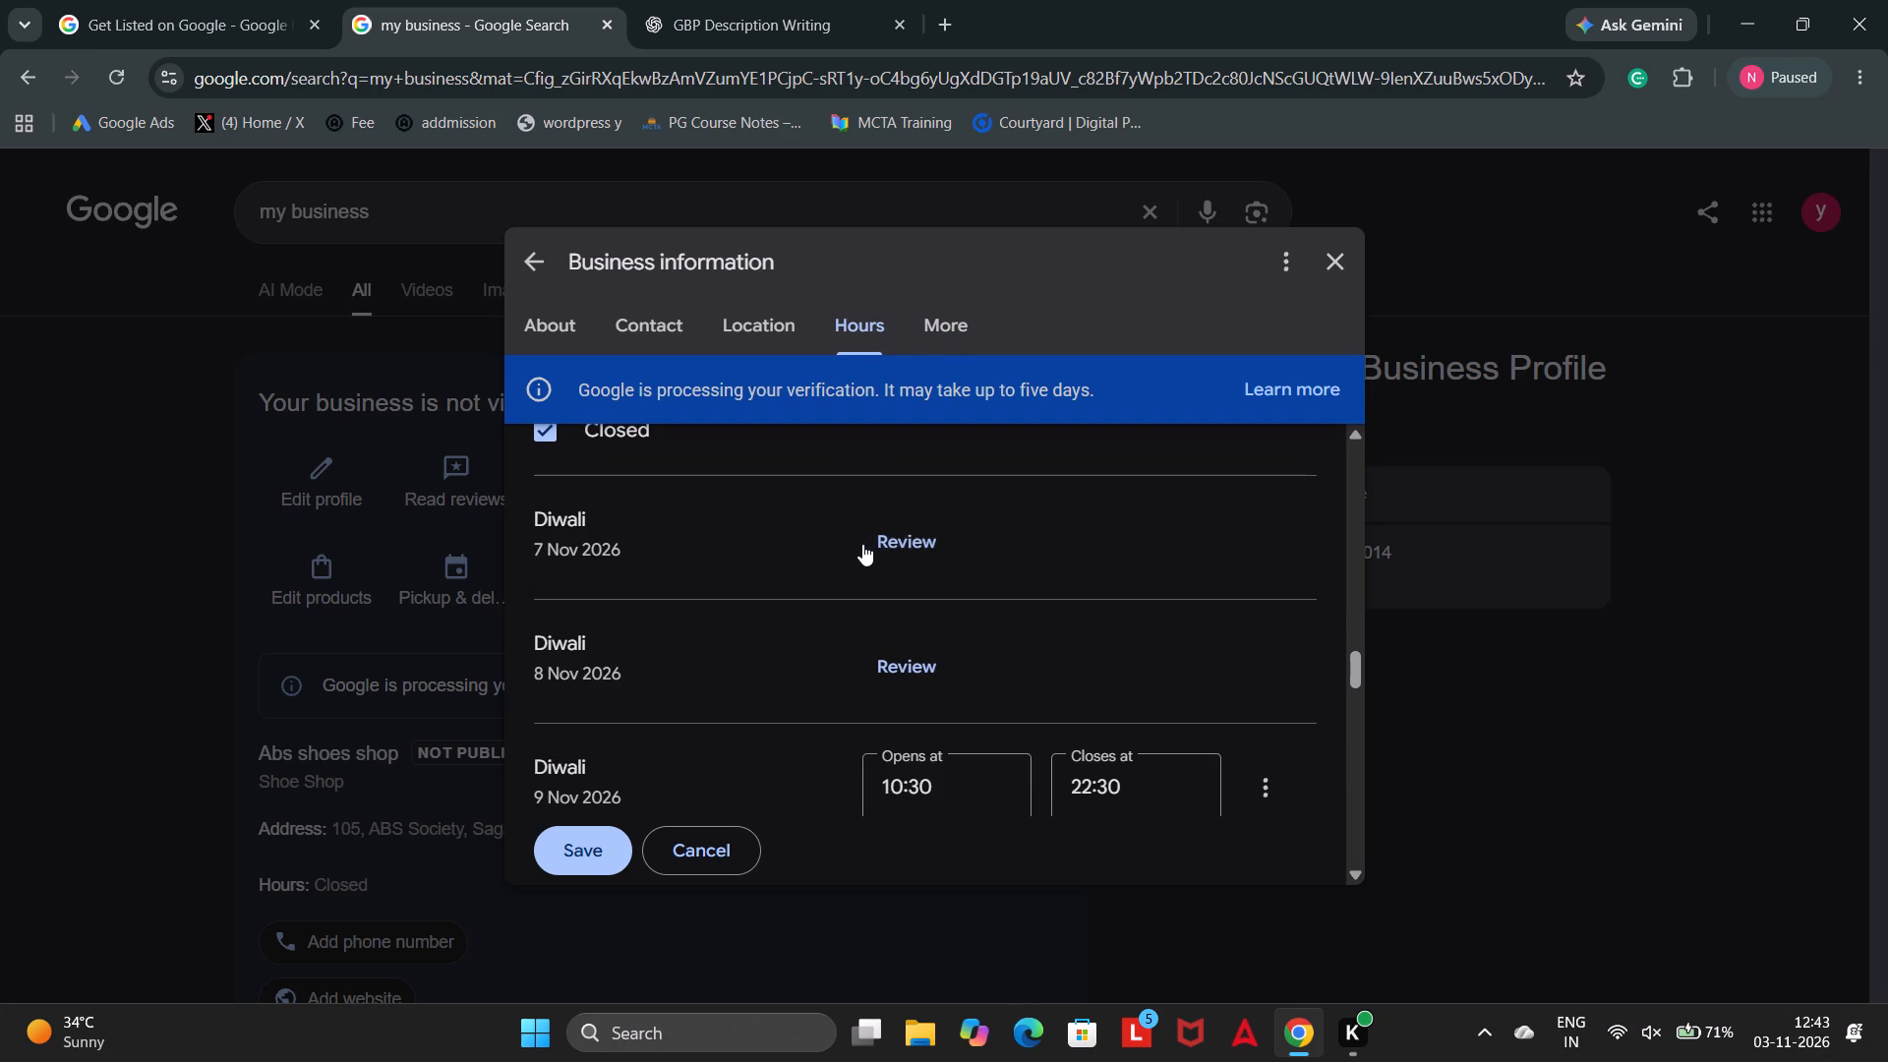
{"action": "scroll", "coordinate": [862, 544], "scroll_direction": "up", "scroll_amount": 2}
{"action": "left_click", "coordinate": [861, 626]}
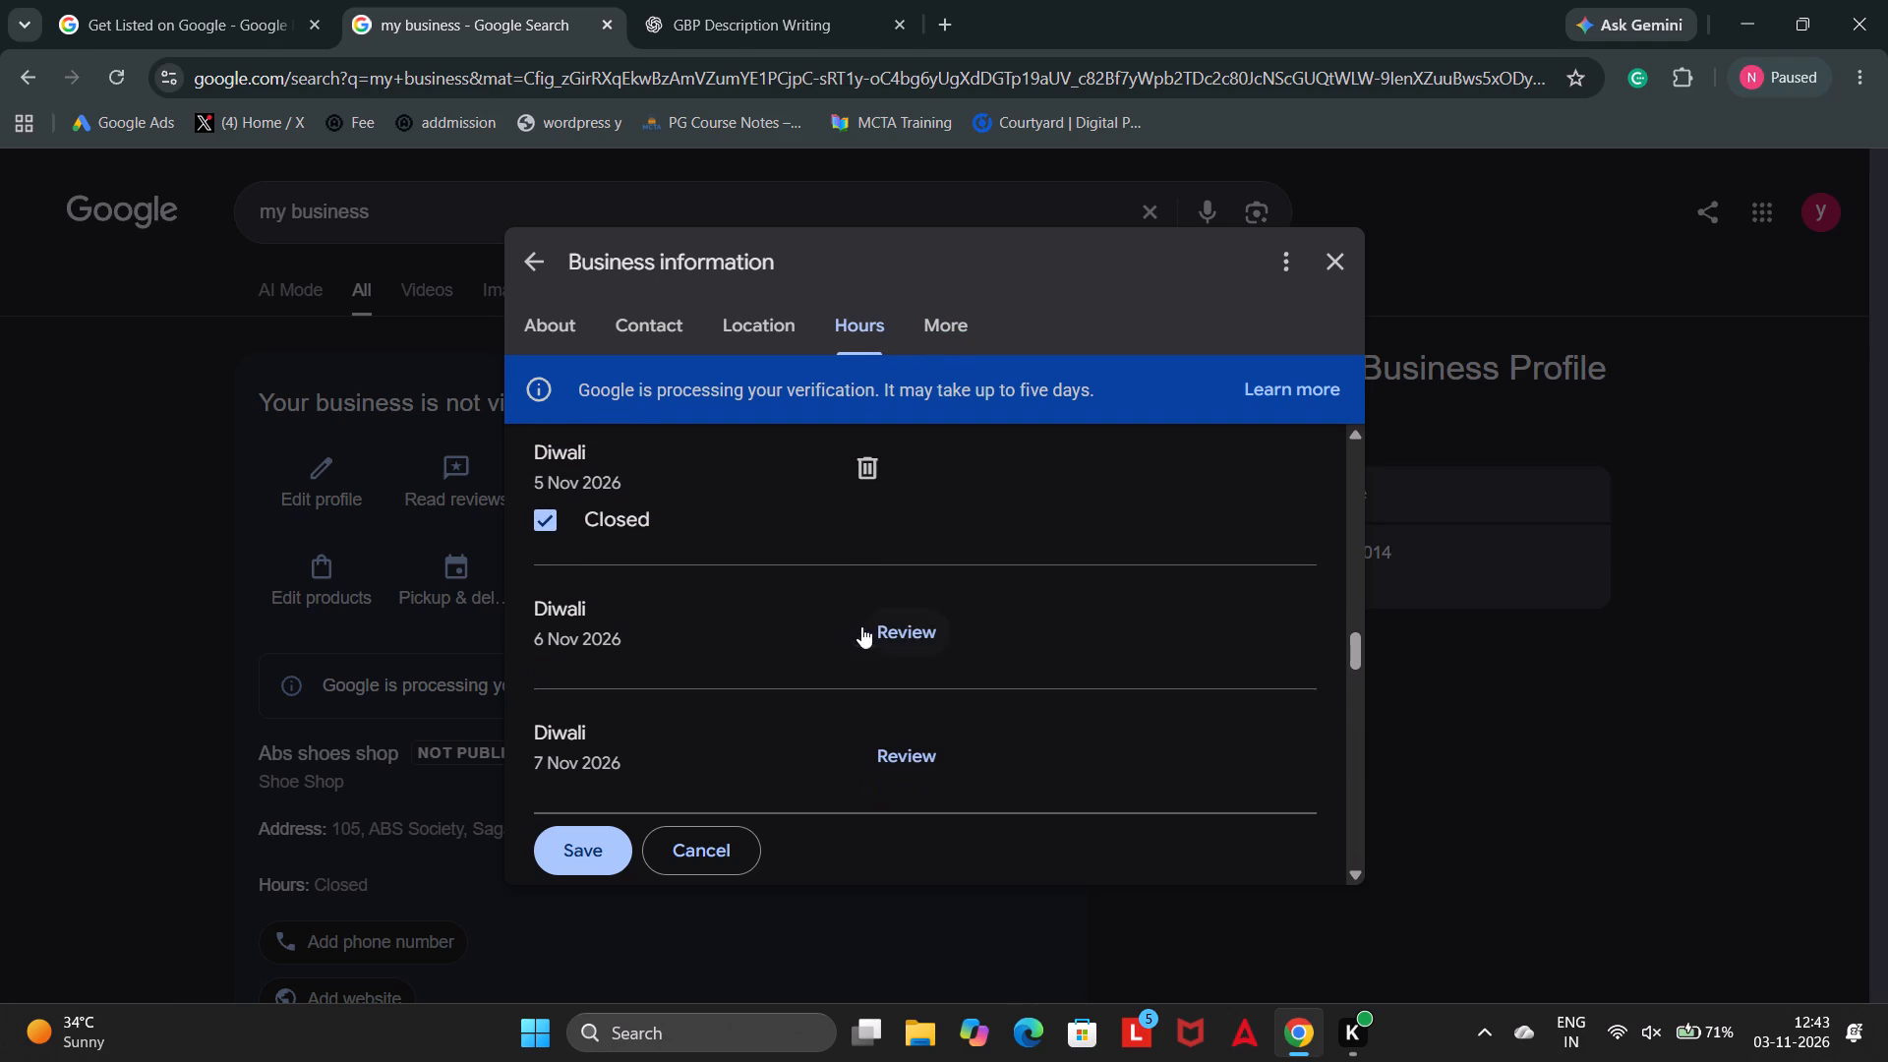
{"action": "left_click", "coordinate": [854, 494]}
{"action": "scroll", "coordinate": [854, 502], "scroll_direction": "up", "scroll_amount": 2}
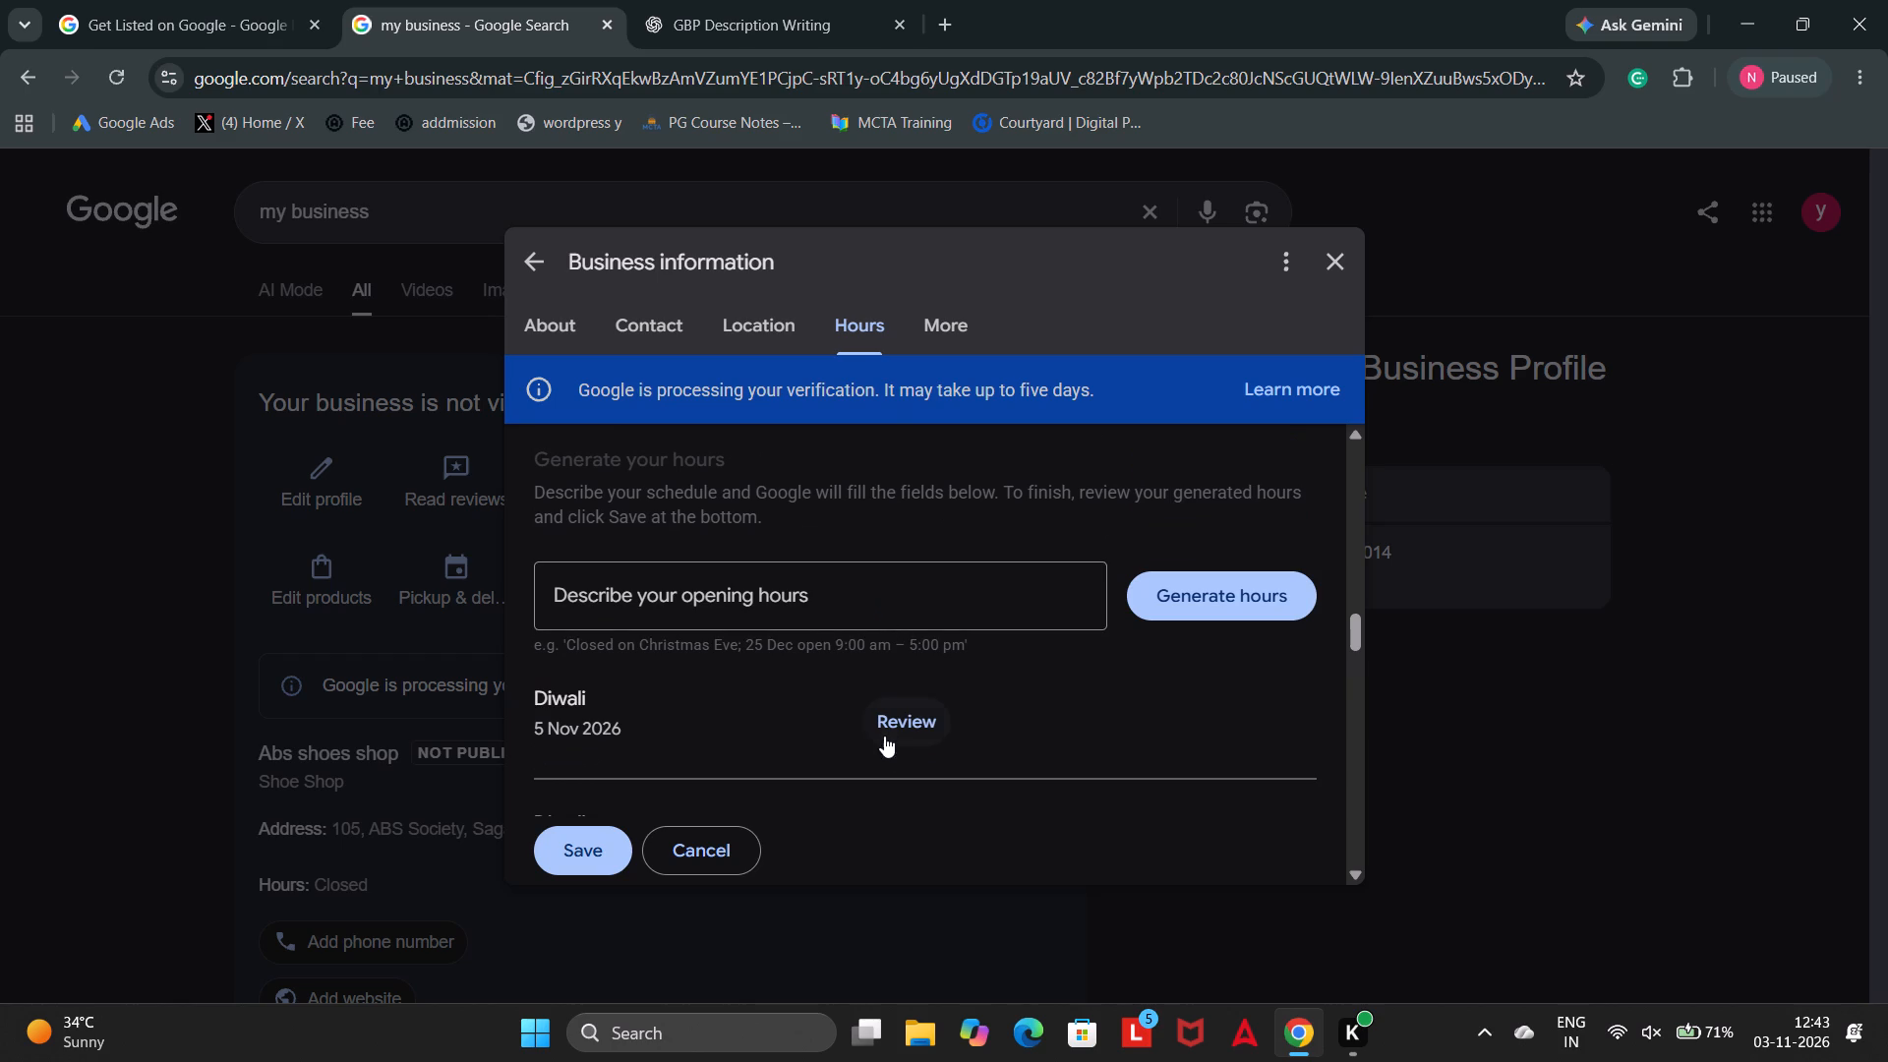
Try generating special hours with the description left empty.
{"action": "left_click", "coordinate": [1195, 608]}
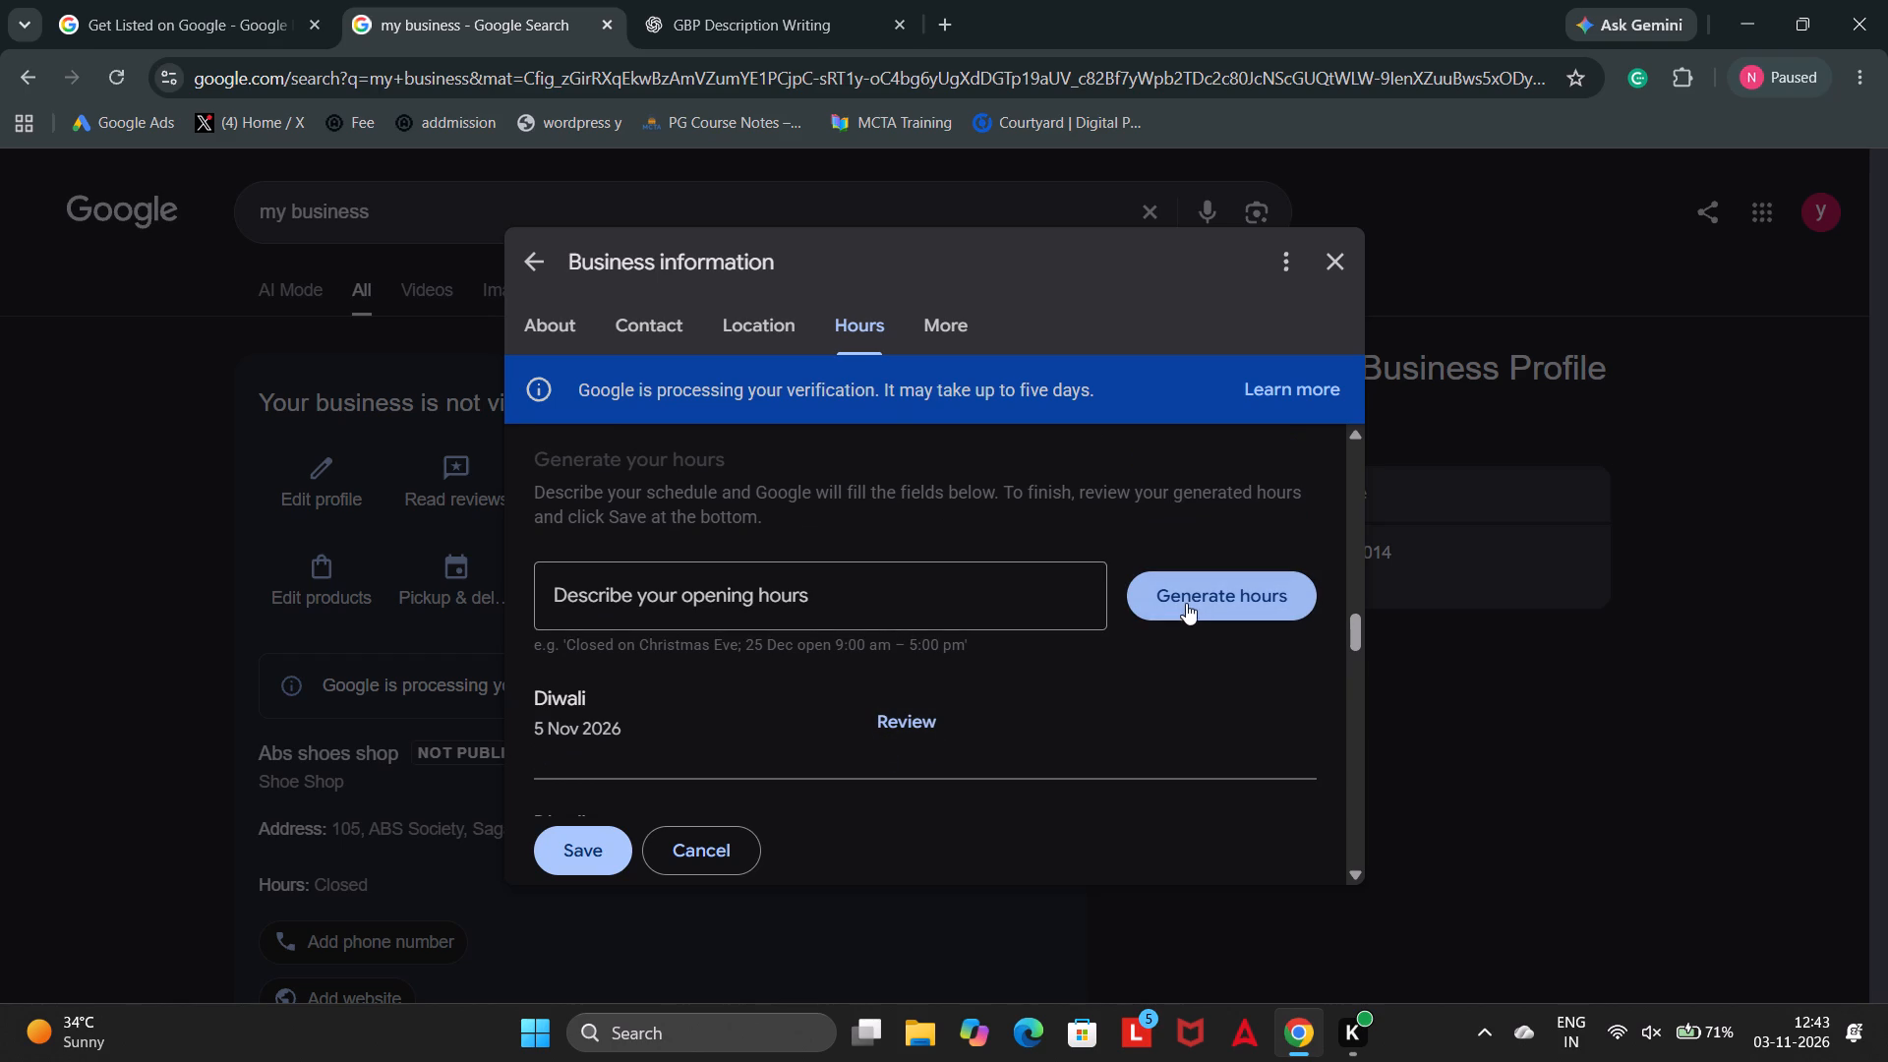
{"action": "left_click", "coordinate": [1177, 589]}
Add Diwali special hours for 5 November 2026, marked open 09:00–17:00.
{"action": "scroll", "coordinate": [950, 614], "scroll_direction": "down", "scroll_amount": 7}
{"action": "scroll", "coordinate": [944, 616], "scroll_direction": "up", "scroll_amount": 6}
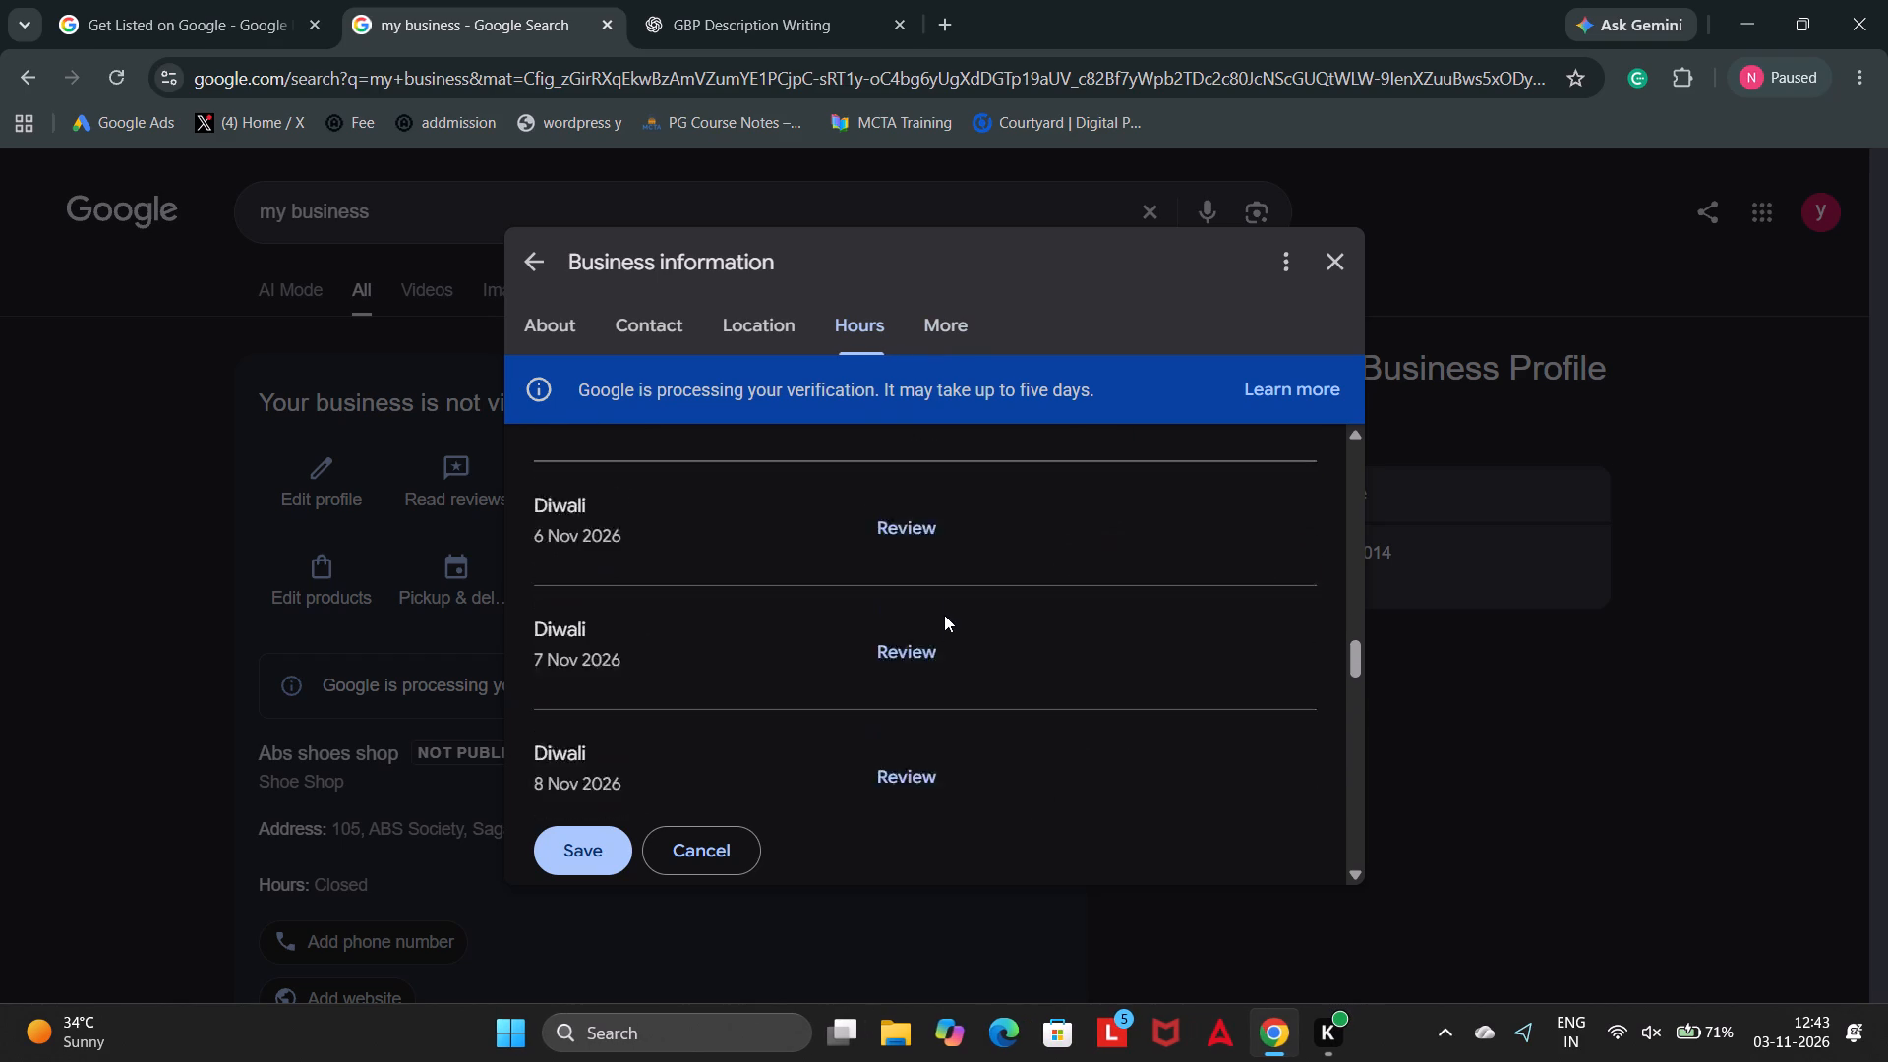
{"action": "left_click", "coordinate": [925, 593]}
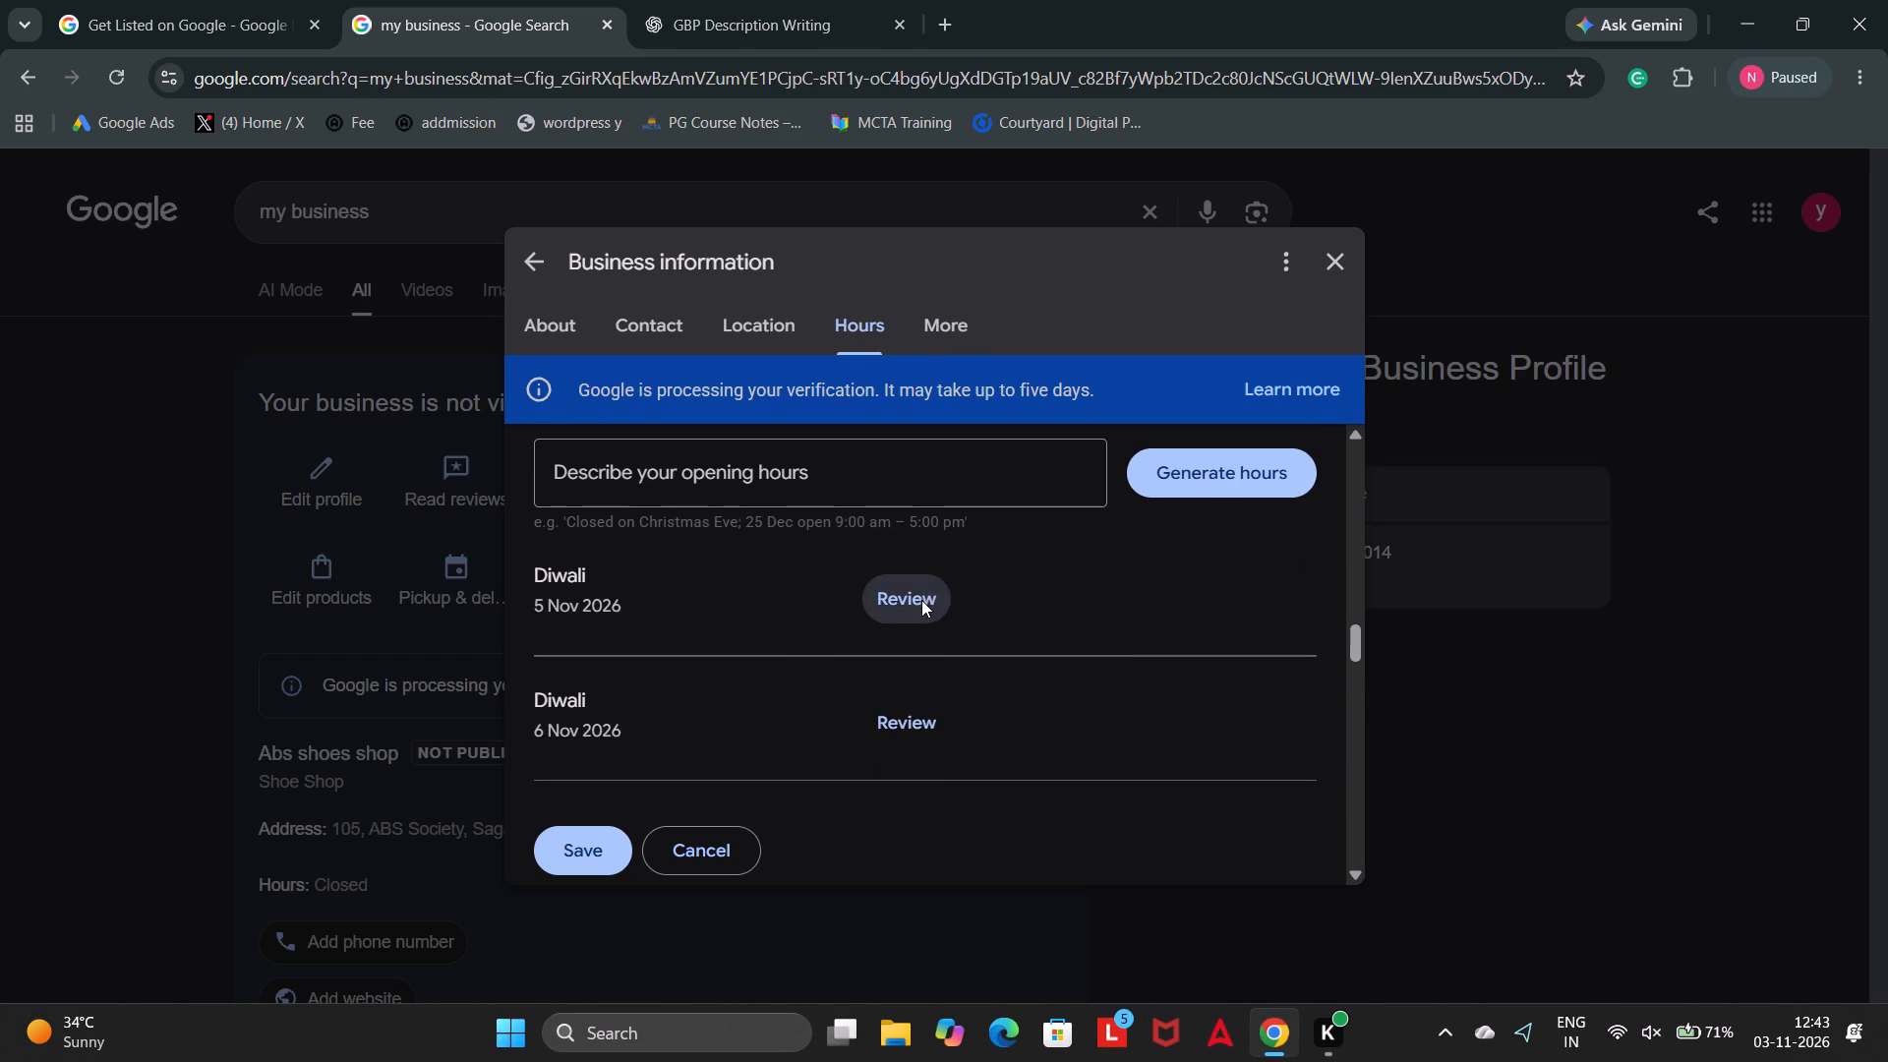
{"action": "scroll", "coordinate": [921, 607], "scroll_direction": "down", "scroll_amount": 1}
{"action": "left_click", "coordinate": [568, 513]}
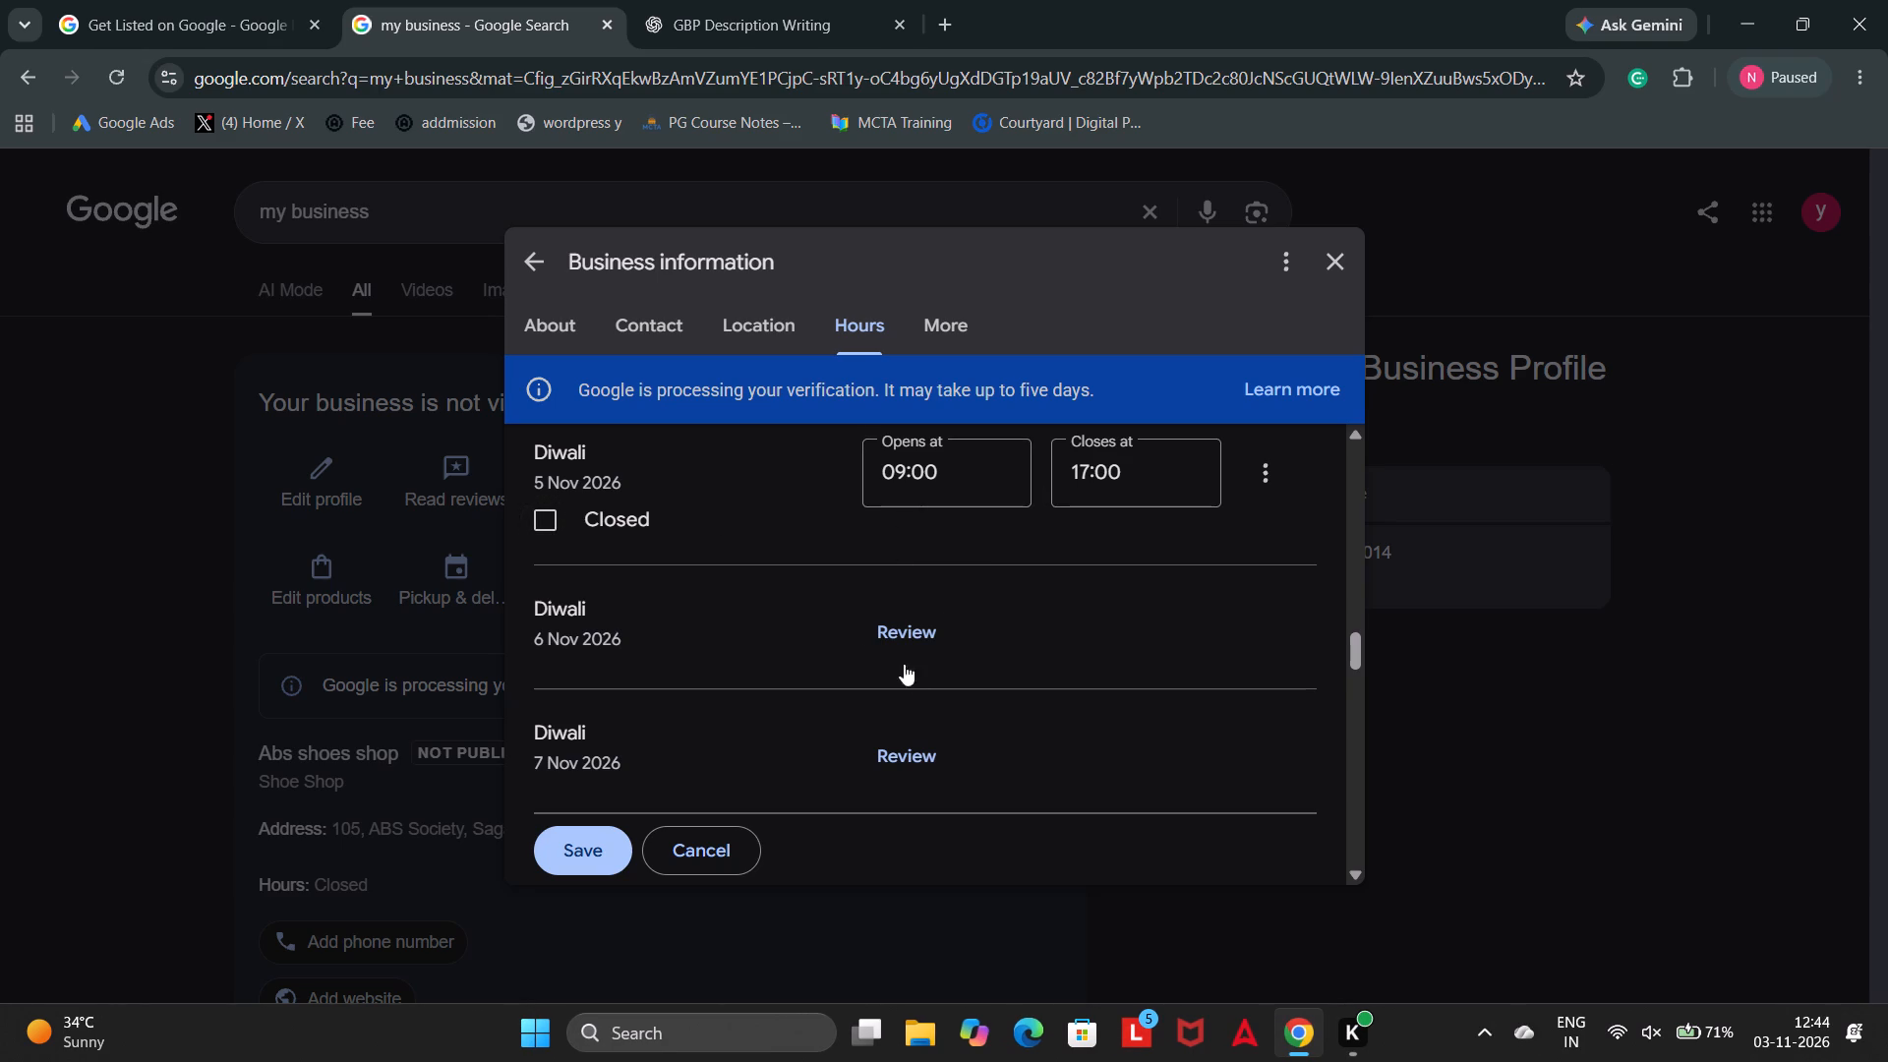
Look through the special hours dates and the contact, about and additional attribute sections of the business information.
{"action": "scroll", "coordinate": [819, 627], "scroll_direction": "down", "scroll_amount": 2}
{"action": "scroll", "coordinate": [820, 625], "scroll_direction": "up", "scroll_amount": 1}
{"action": "scroll", "coordinate": [851, 643], "scroll_direction": "down", "scroll_amount": 3}
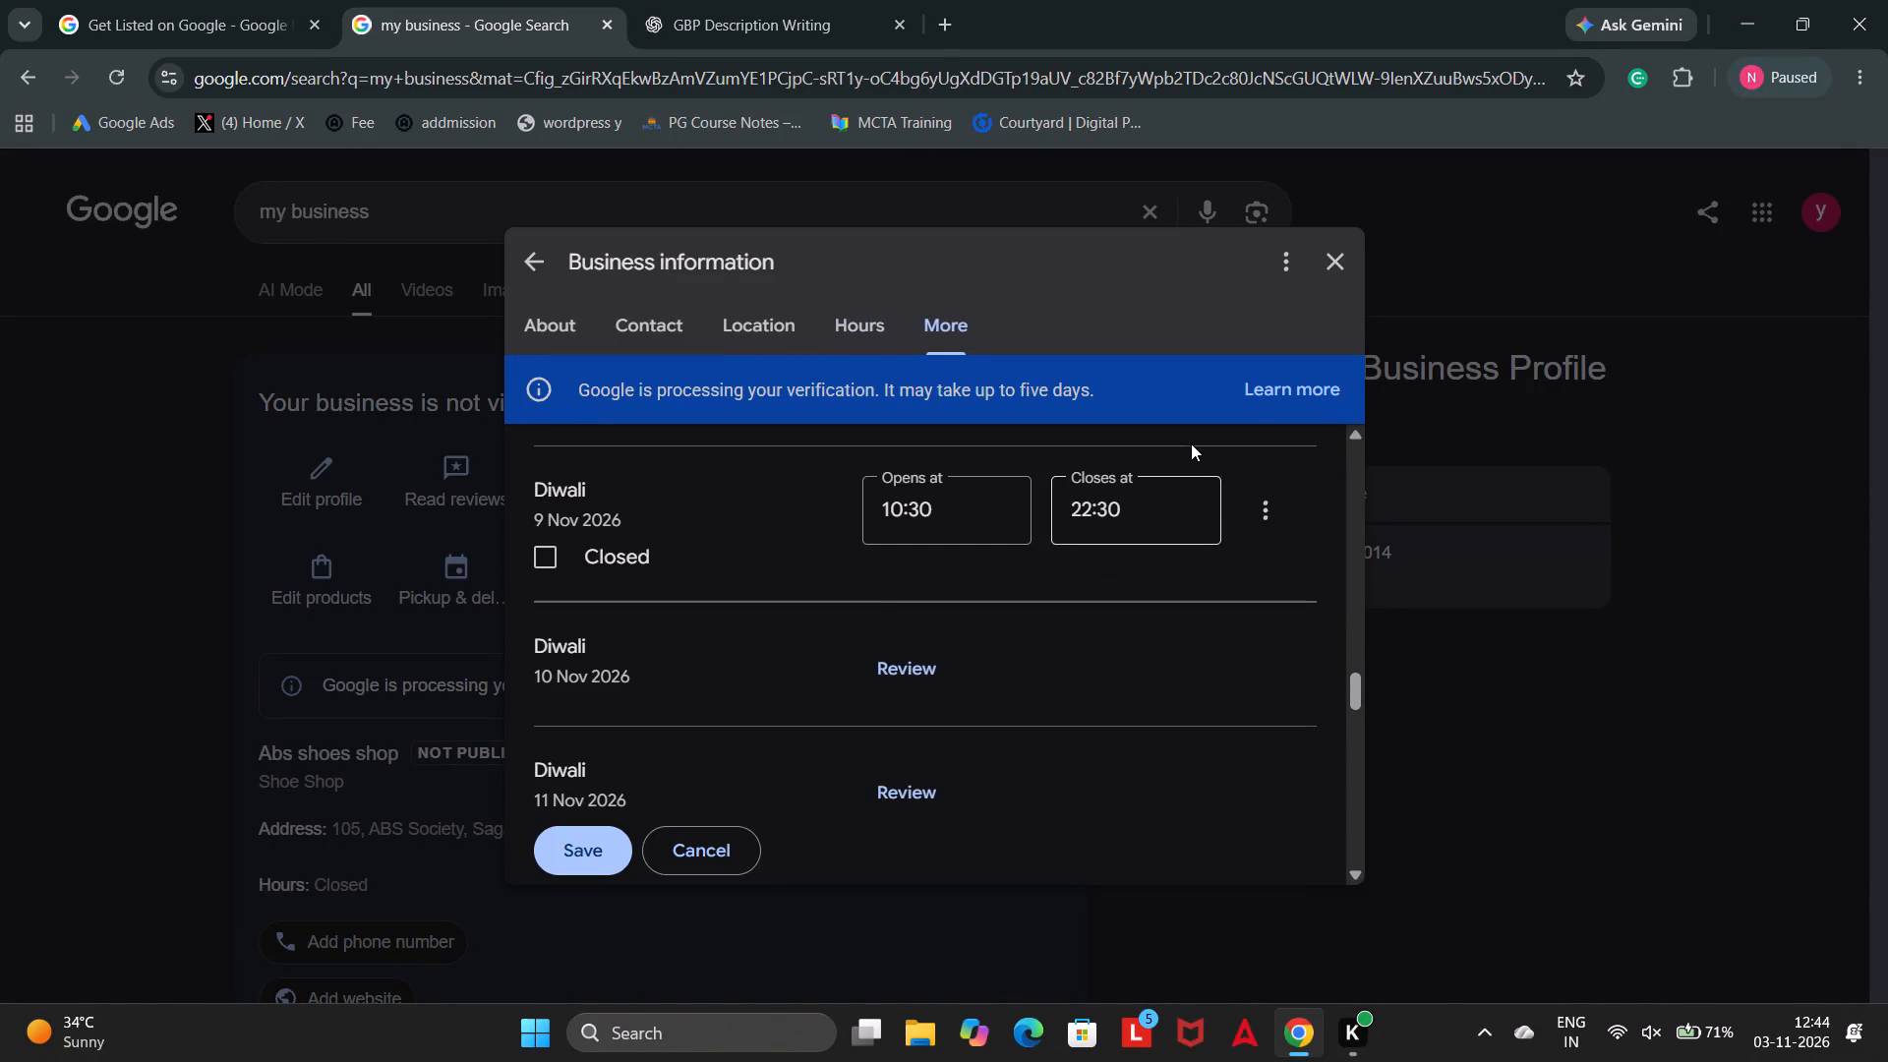
{"action": "scroll", "coordinate": [880, 574], "scroll_direction": "down", "scroll_amount": 12}
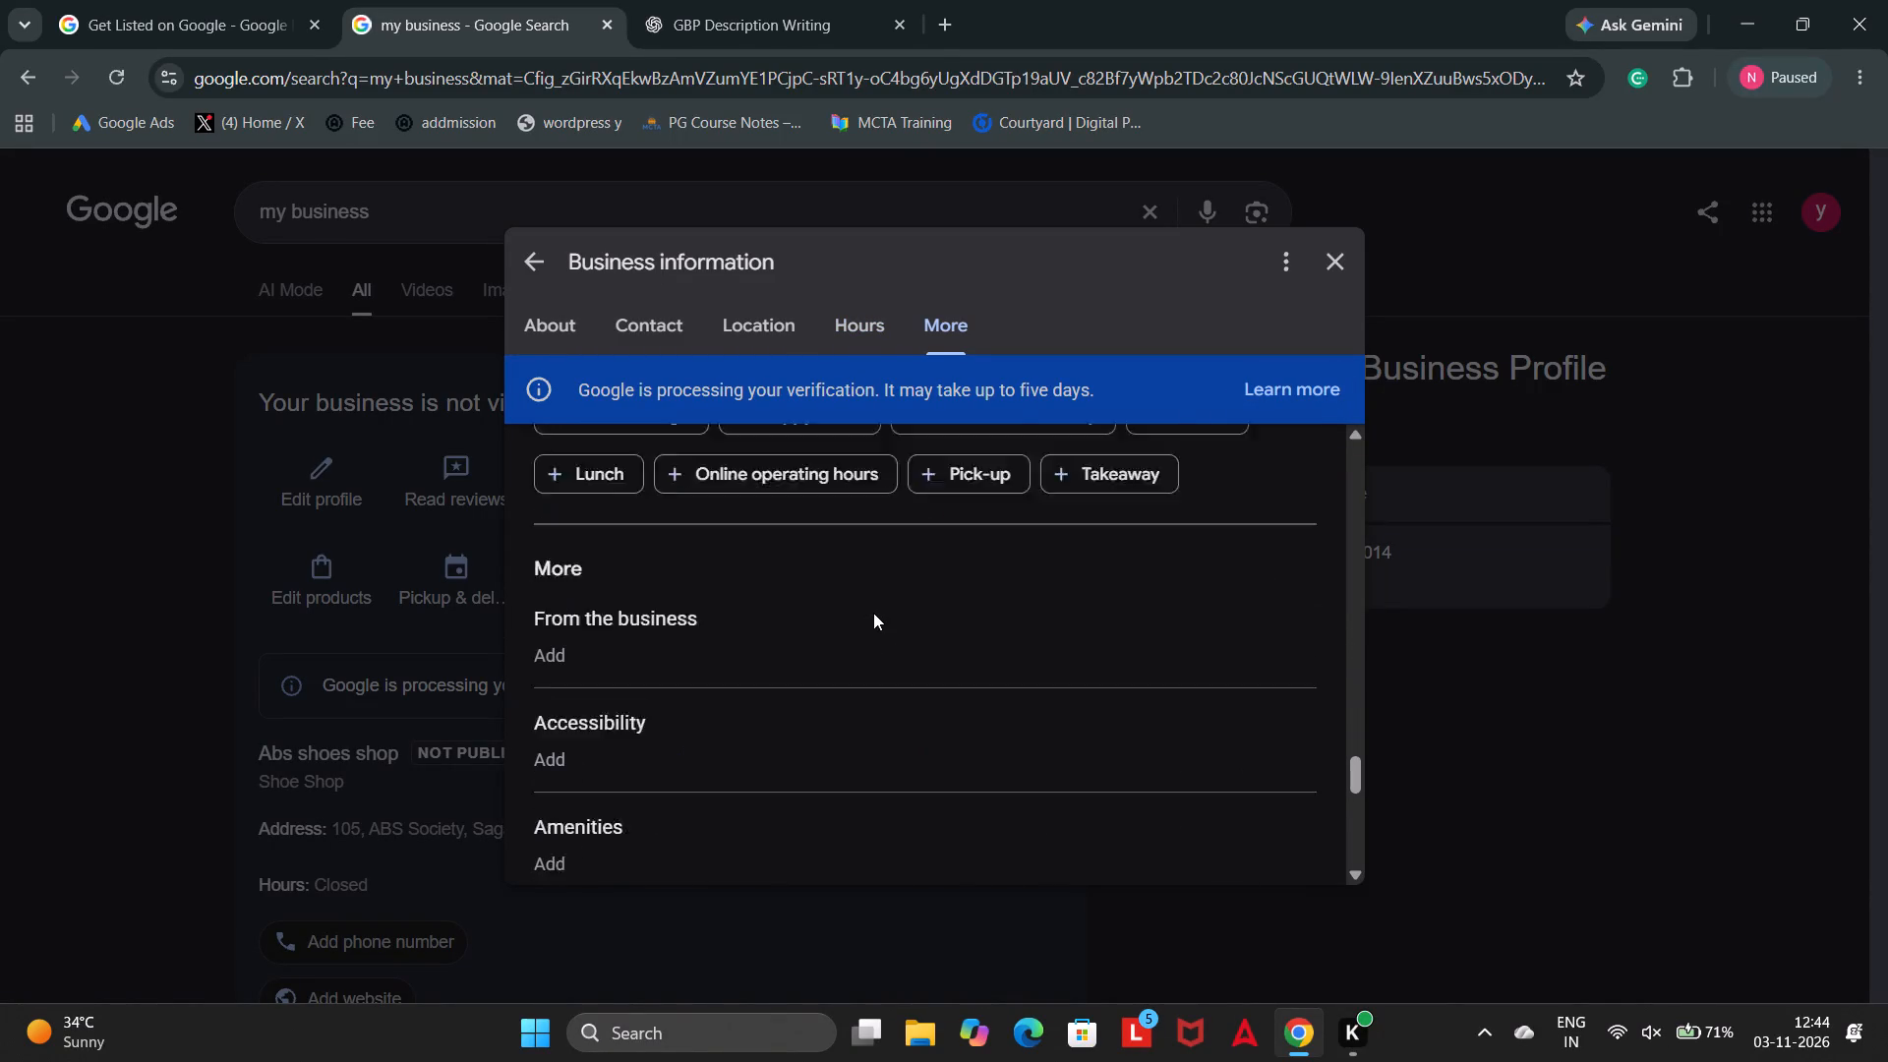
{"action": "scroll", "coordinate": [875, 622], "scroll_direction": "down", "scroll_amount": 11}
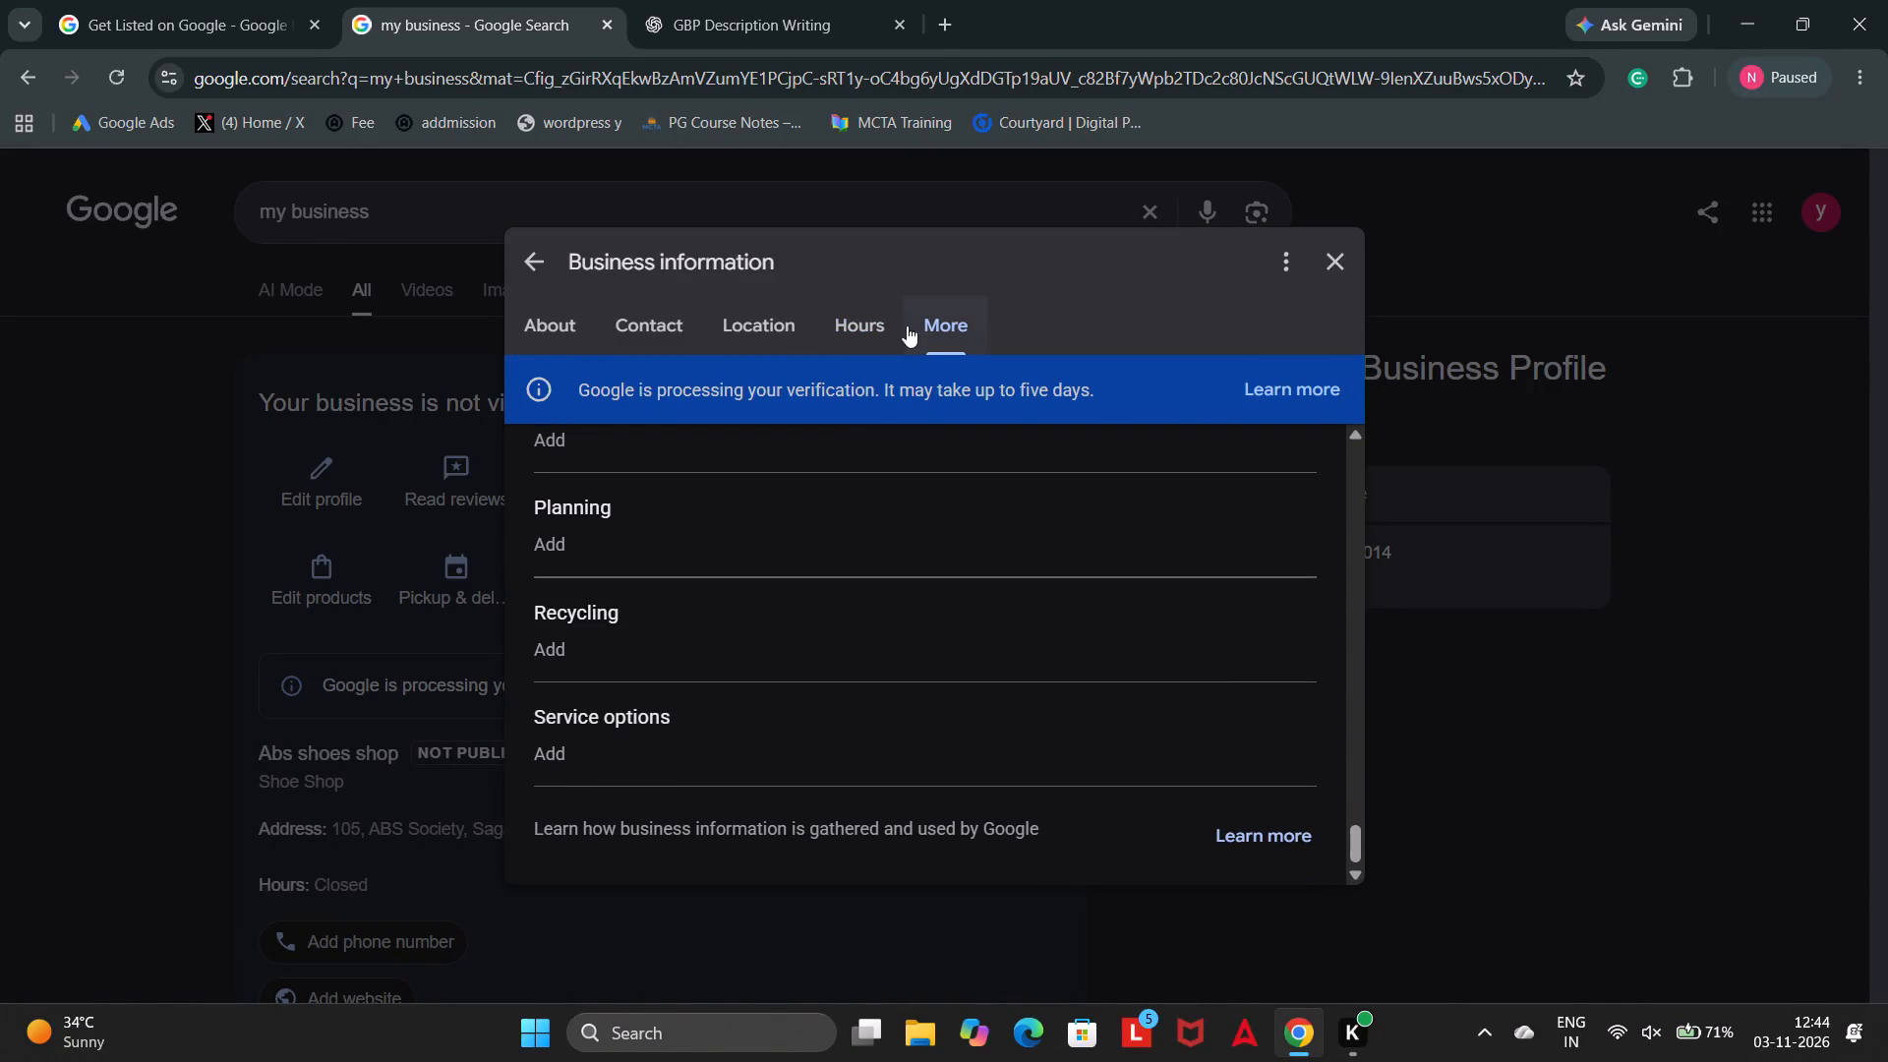
{"action": "left_click", "coordinate": [703, 314]}
{"action": "left_click", "coordinate": [964, 324]}
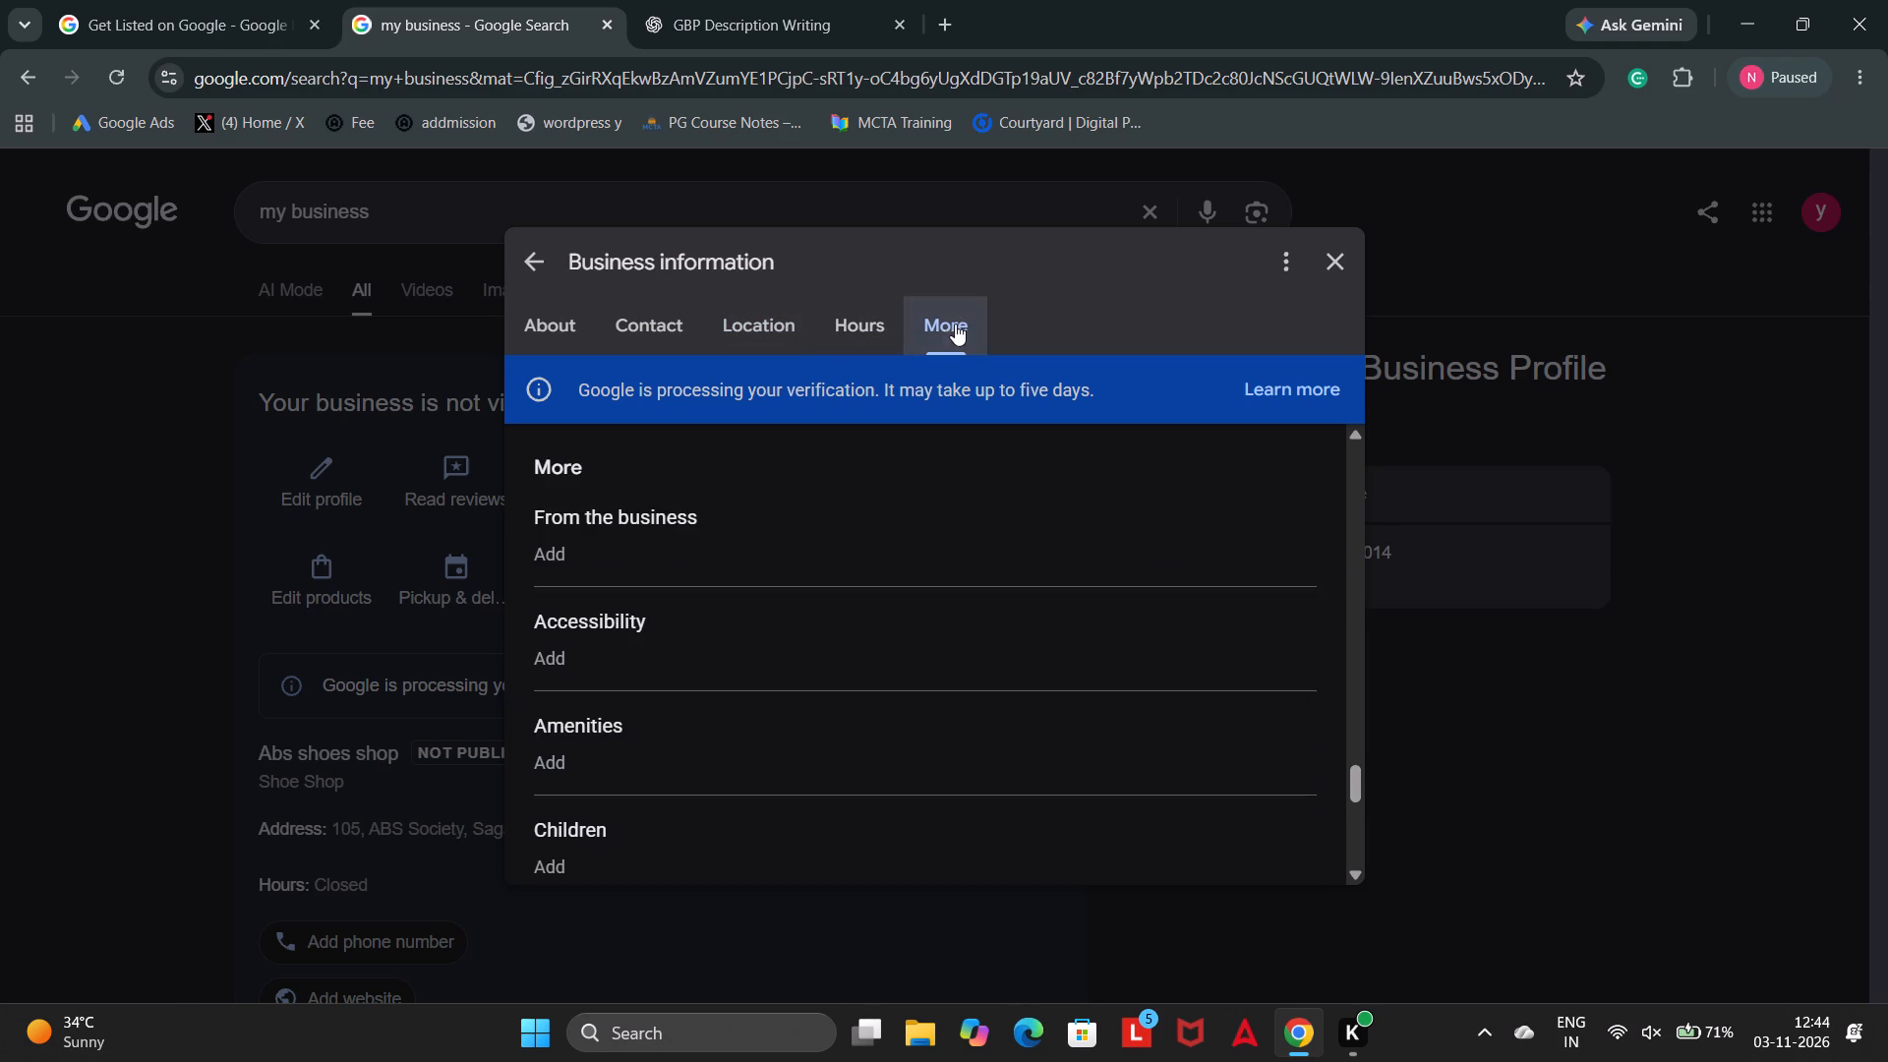
{"action": "scroll", "coordinate": [843, 479], "scroll_direction": "down", "scroll_amount": 13}
{"action": "left_click", "coordinate": [613, 349]}
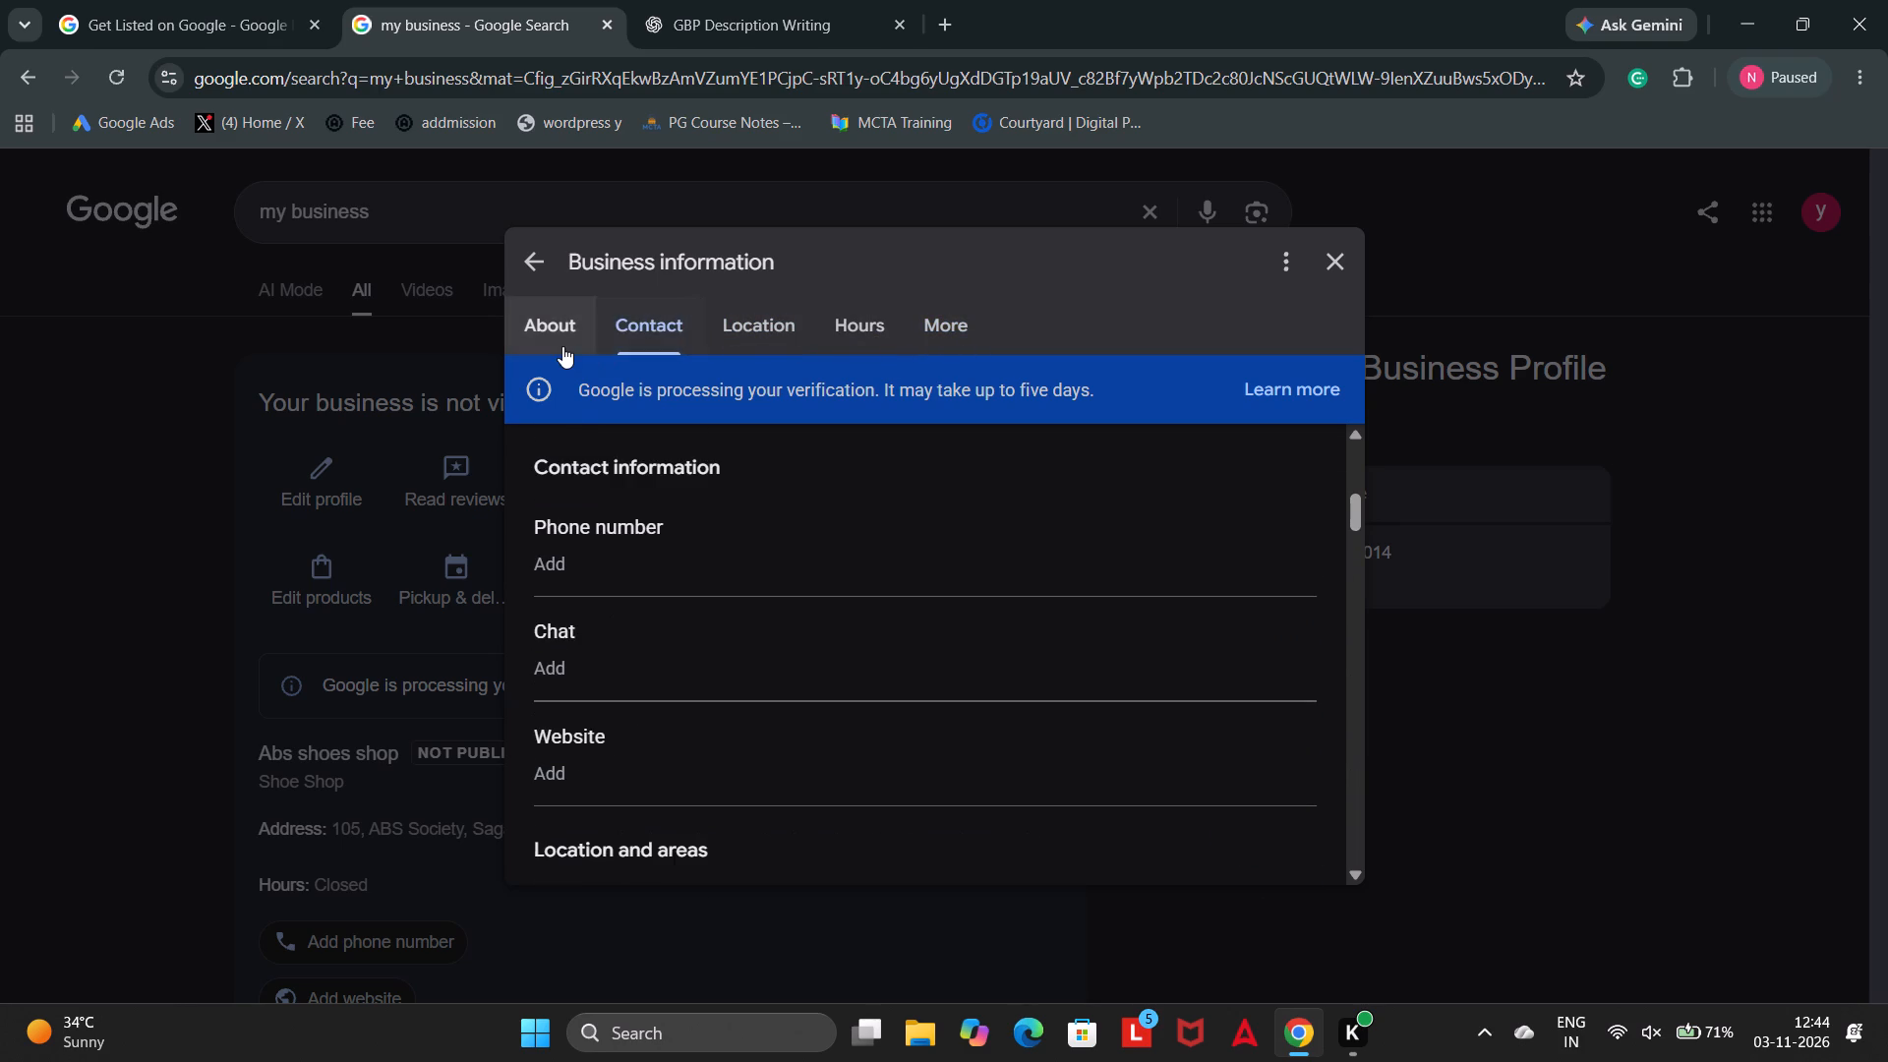
{"action": "left_click", "coordinate": [562, 346]}
{"action": "scroll", "coordinate": [690, 449], "scroll_direction": "down", "scroll_amount": 6}
{"action": "scroll", "coordinate": [735, 516], "scroll_direction": "down", "scroll_amount": 12}
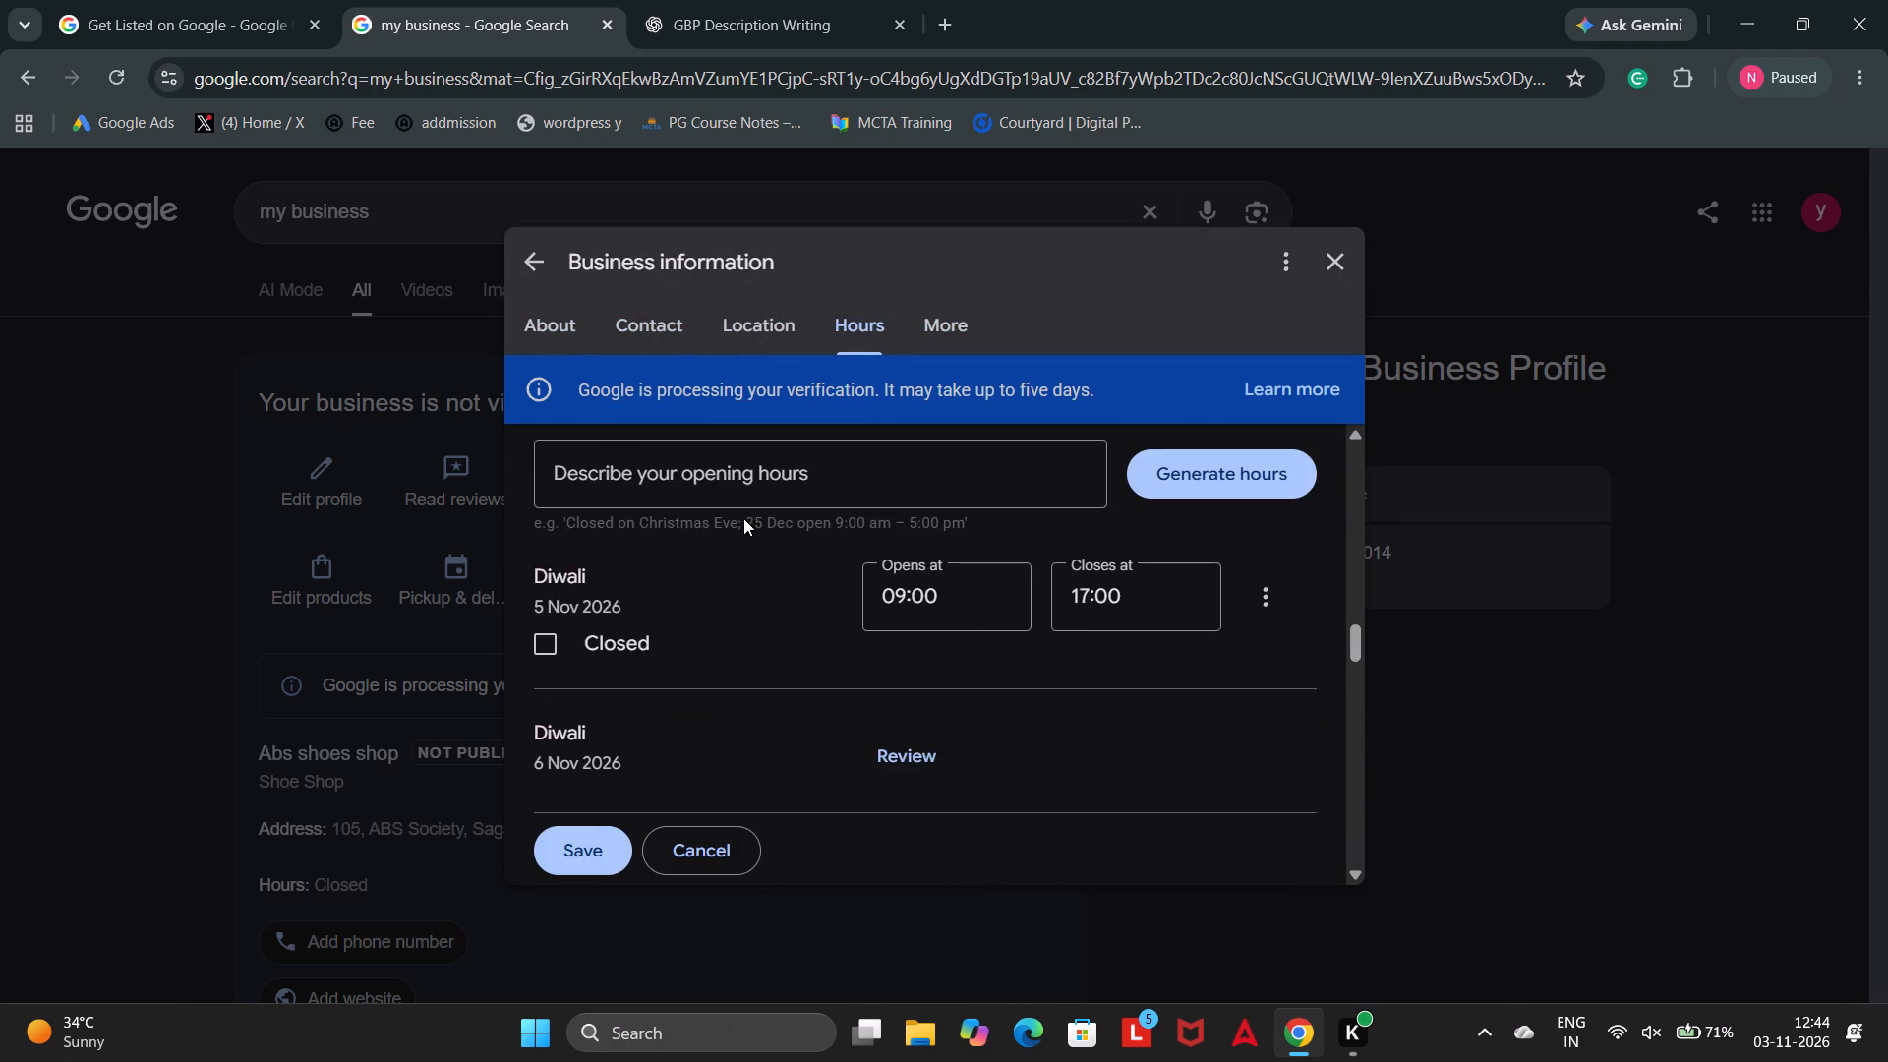
{"action": "scroll", "coordinate": [748, 518], "scroll_direction": "down", "scroll_amount": 3}
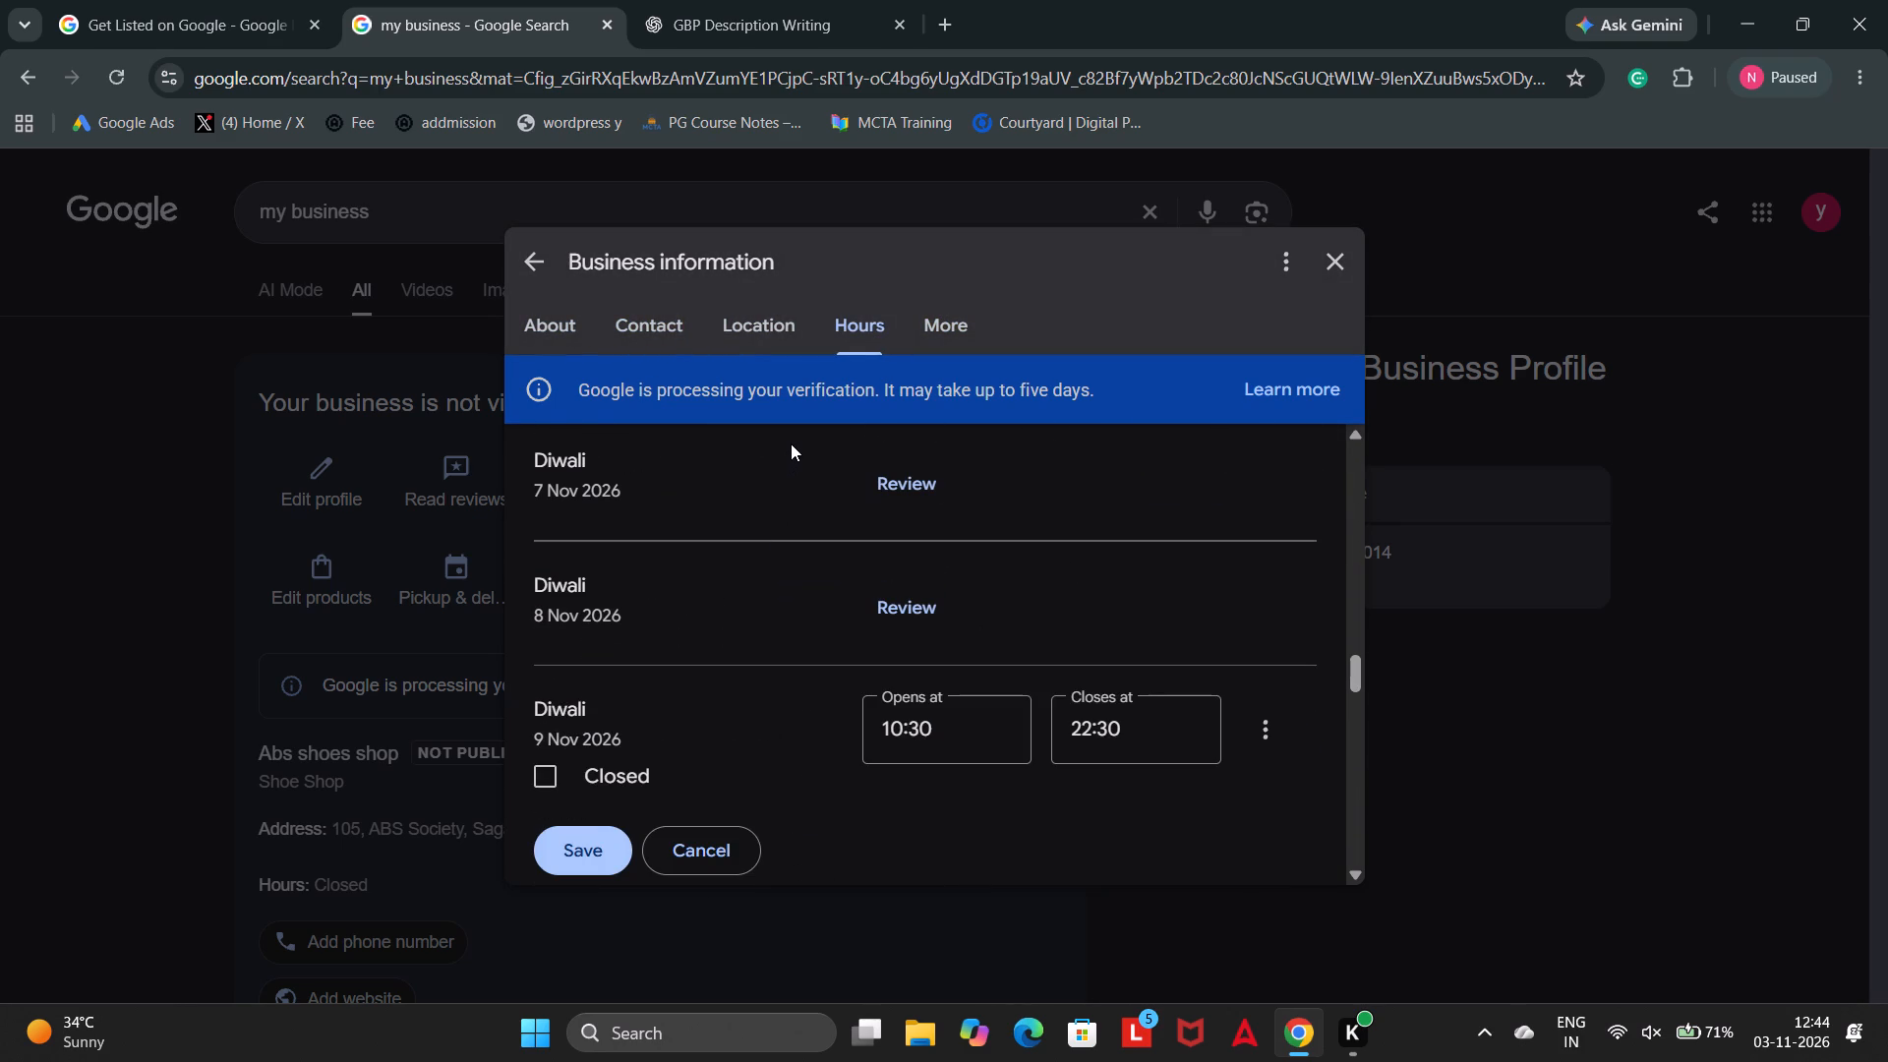
{"action": "scroll", "coordinate": [787, 439], "scroll_direction": "up", "scroll_amount": 9}
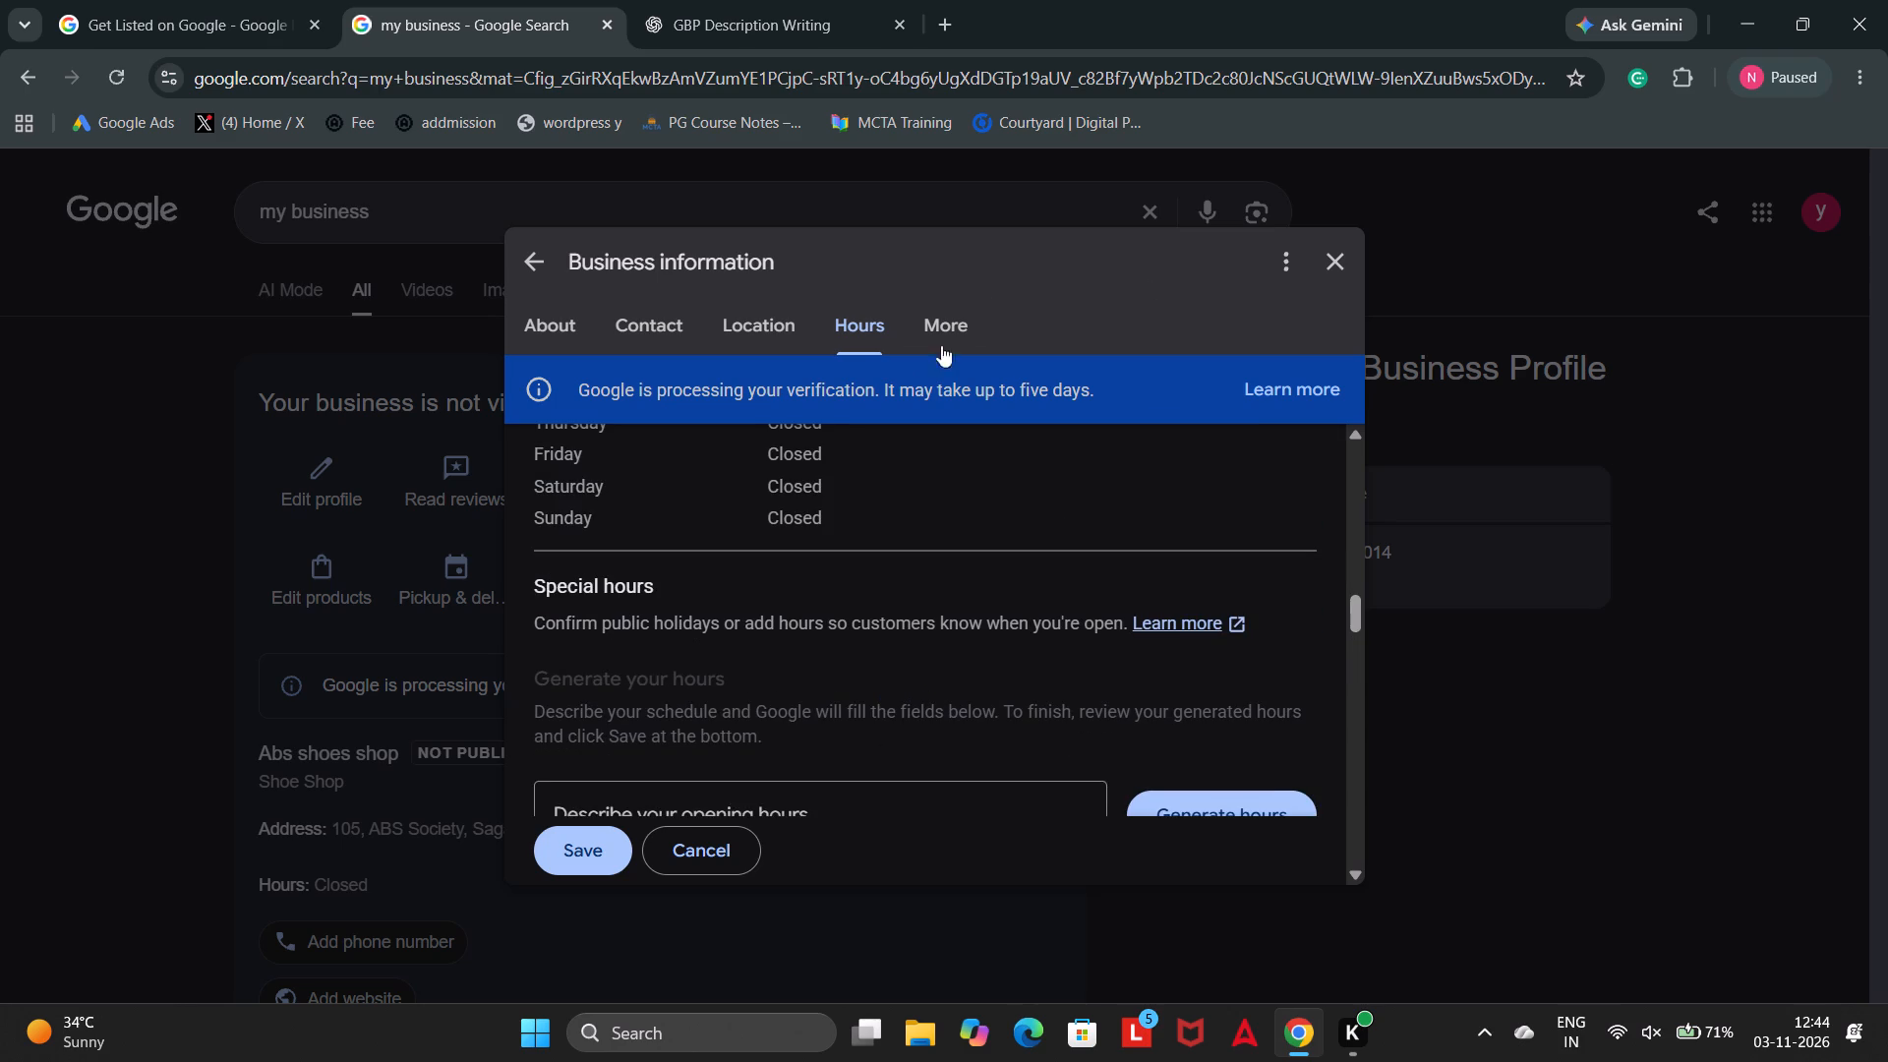
Save the edited special hours.
{"action": "left_click", "coordinate": [563, 846]}
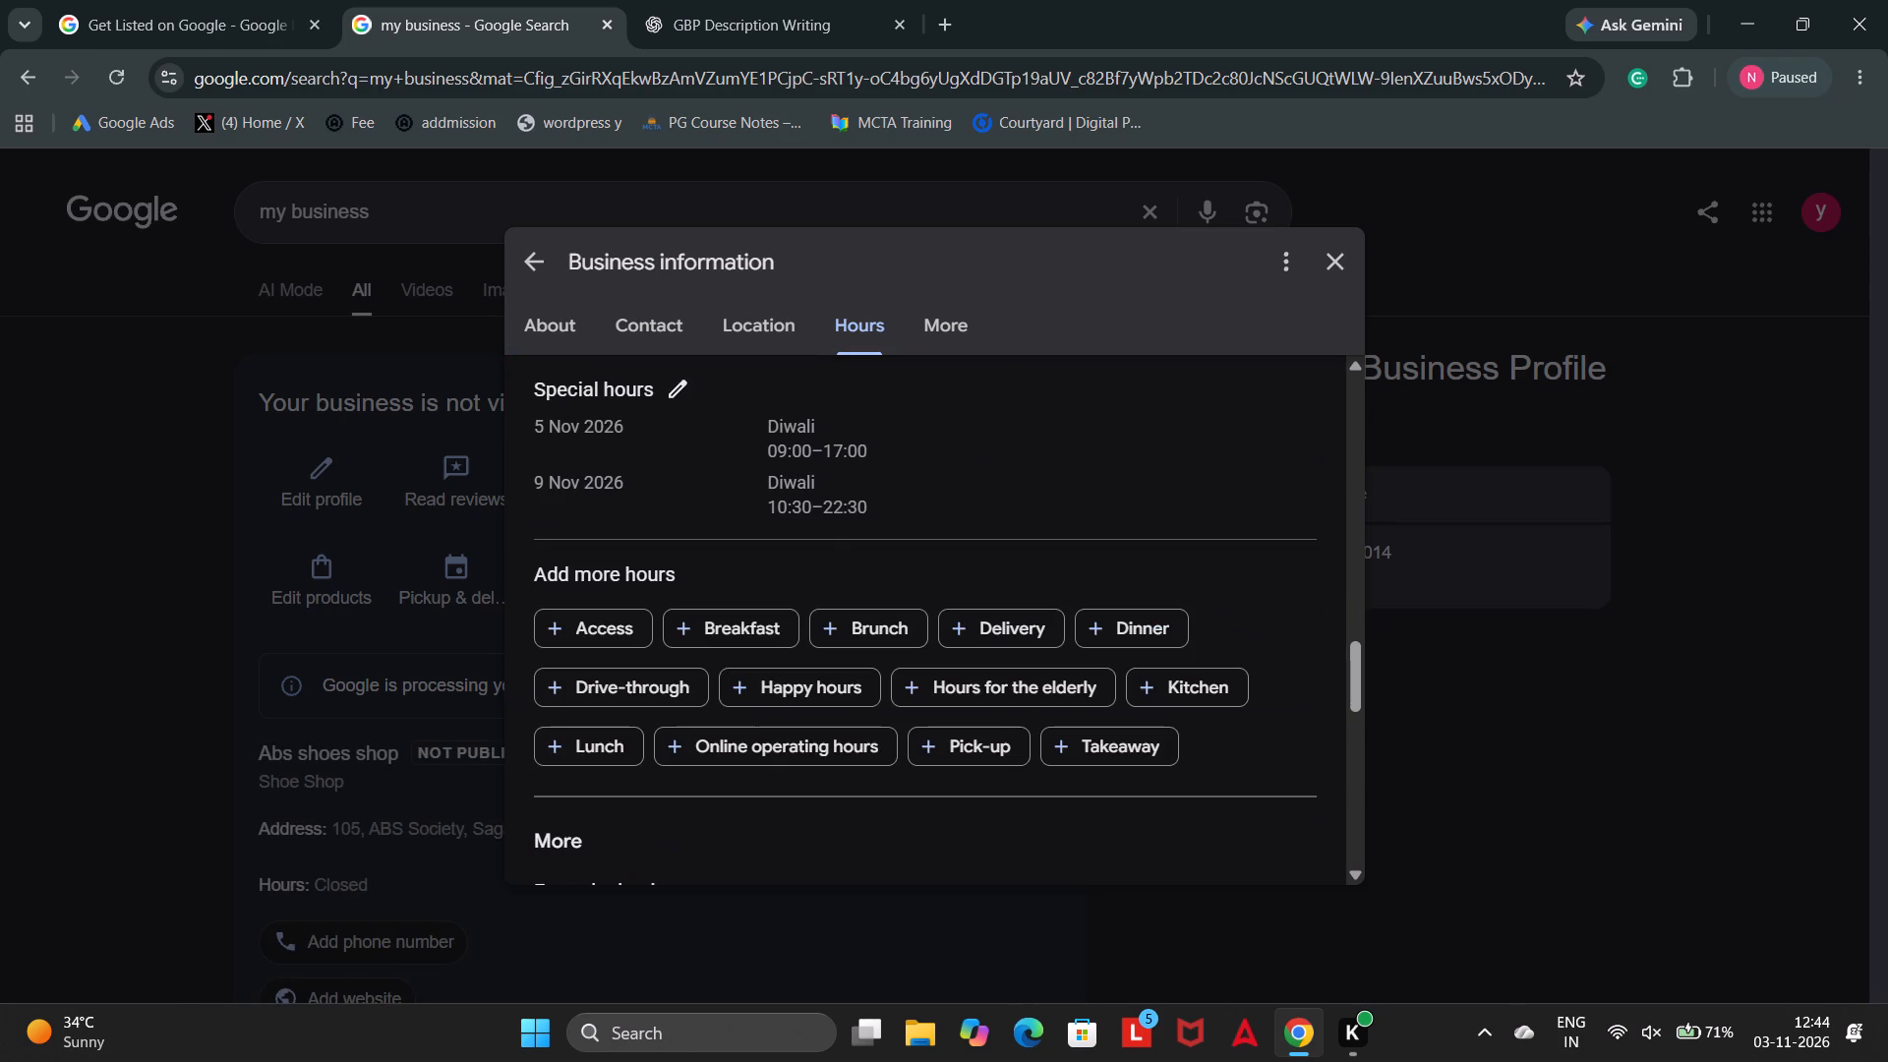
Examine the additional hours types and business attributes below the special hours, and close the business information.
{"action": "scroll", "coordinate": [897, 525], "scroll_direction": "down", "scroll_amount": 5}
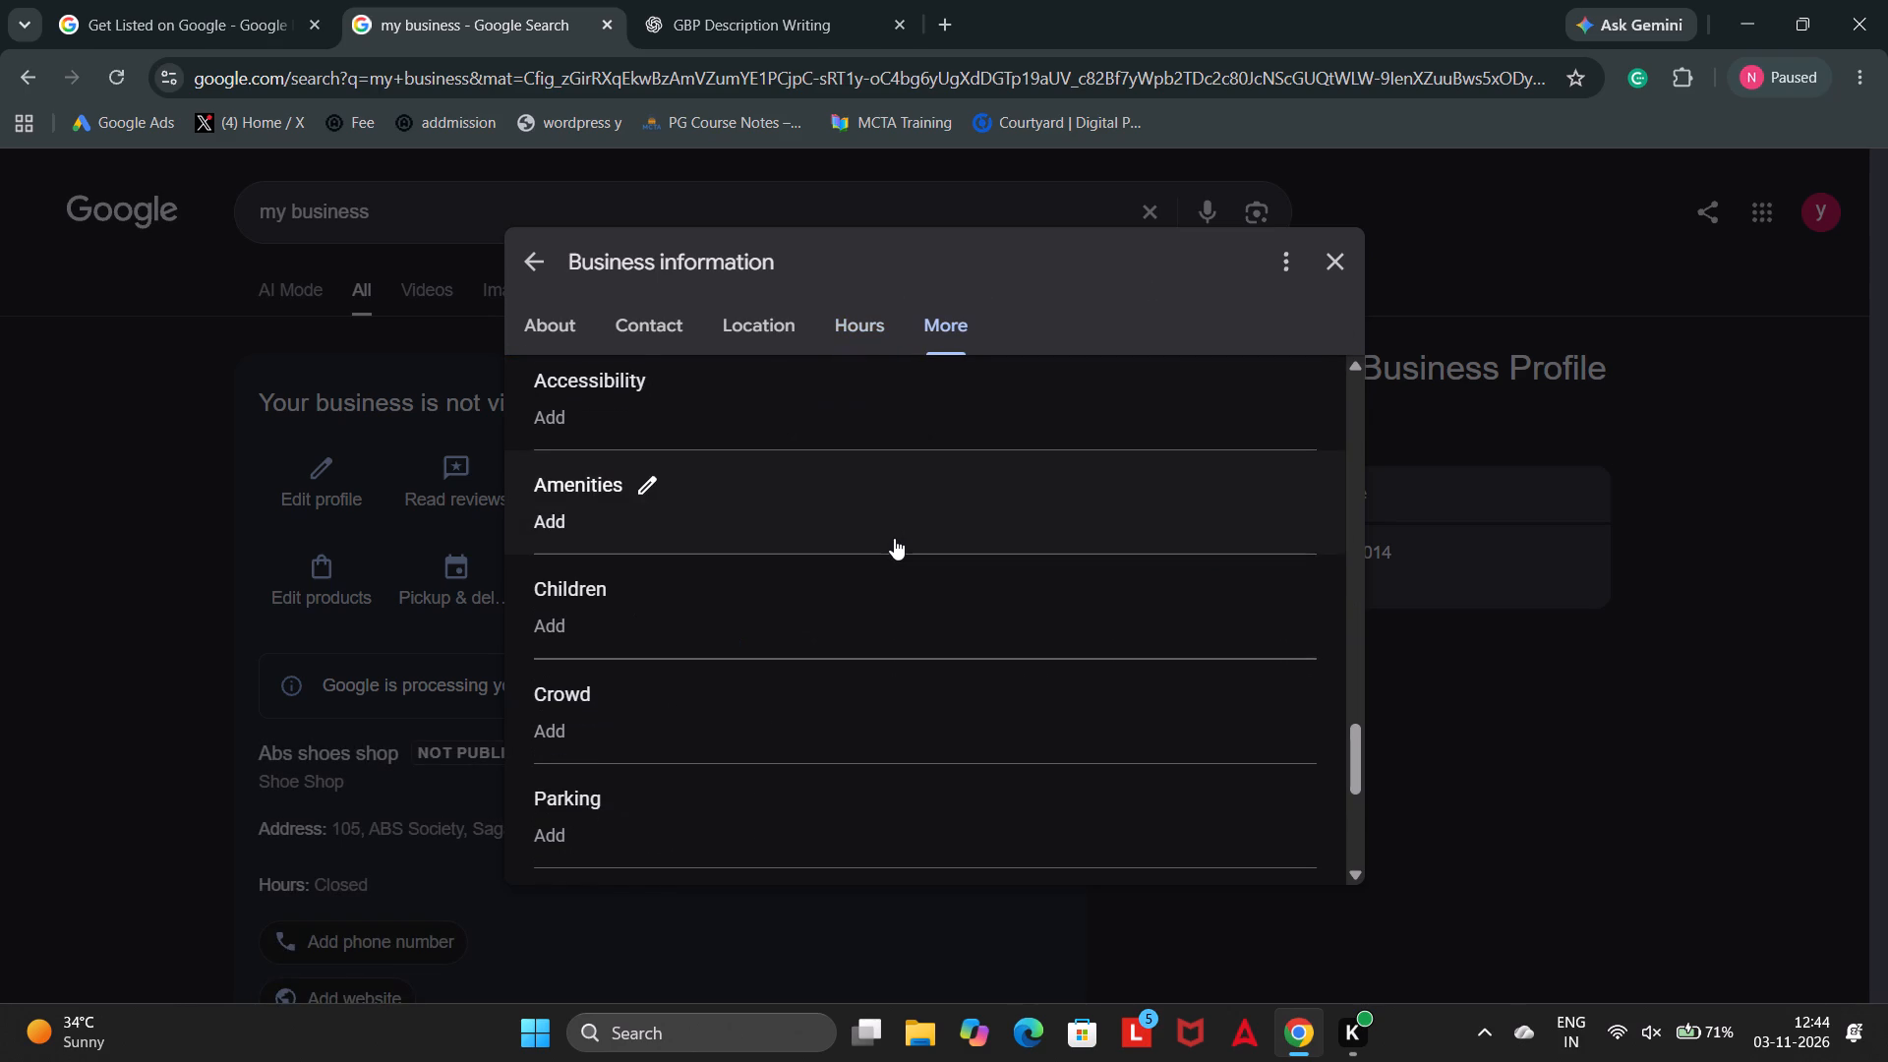
{"action": "scroll", "coordinate": [894, 538], "scroll_direction": "down", "scroll_amount": 10}
{"action": "scroll", "coordinate": [896, 535], "scroll_direction": "up", "scroll_amount": 7}
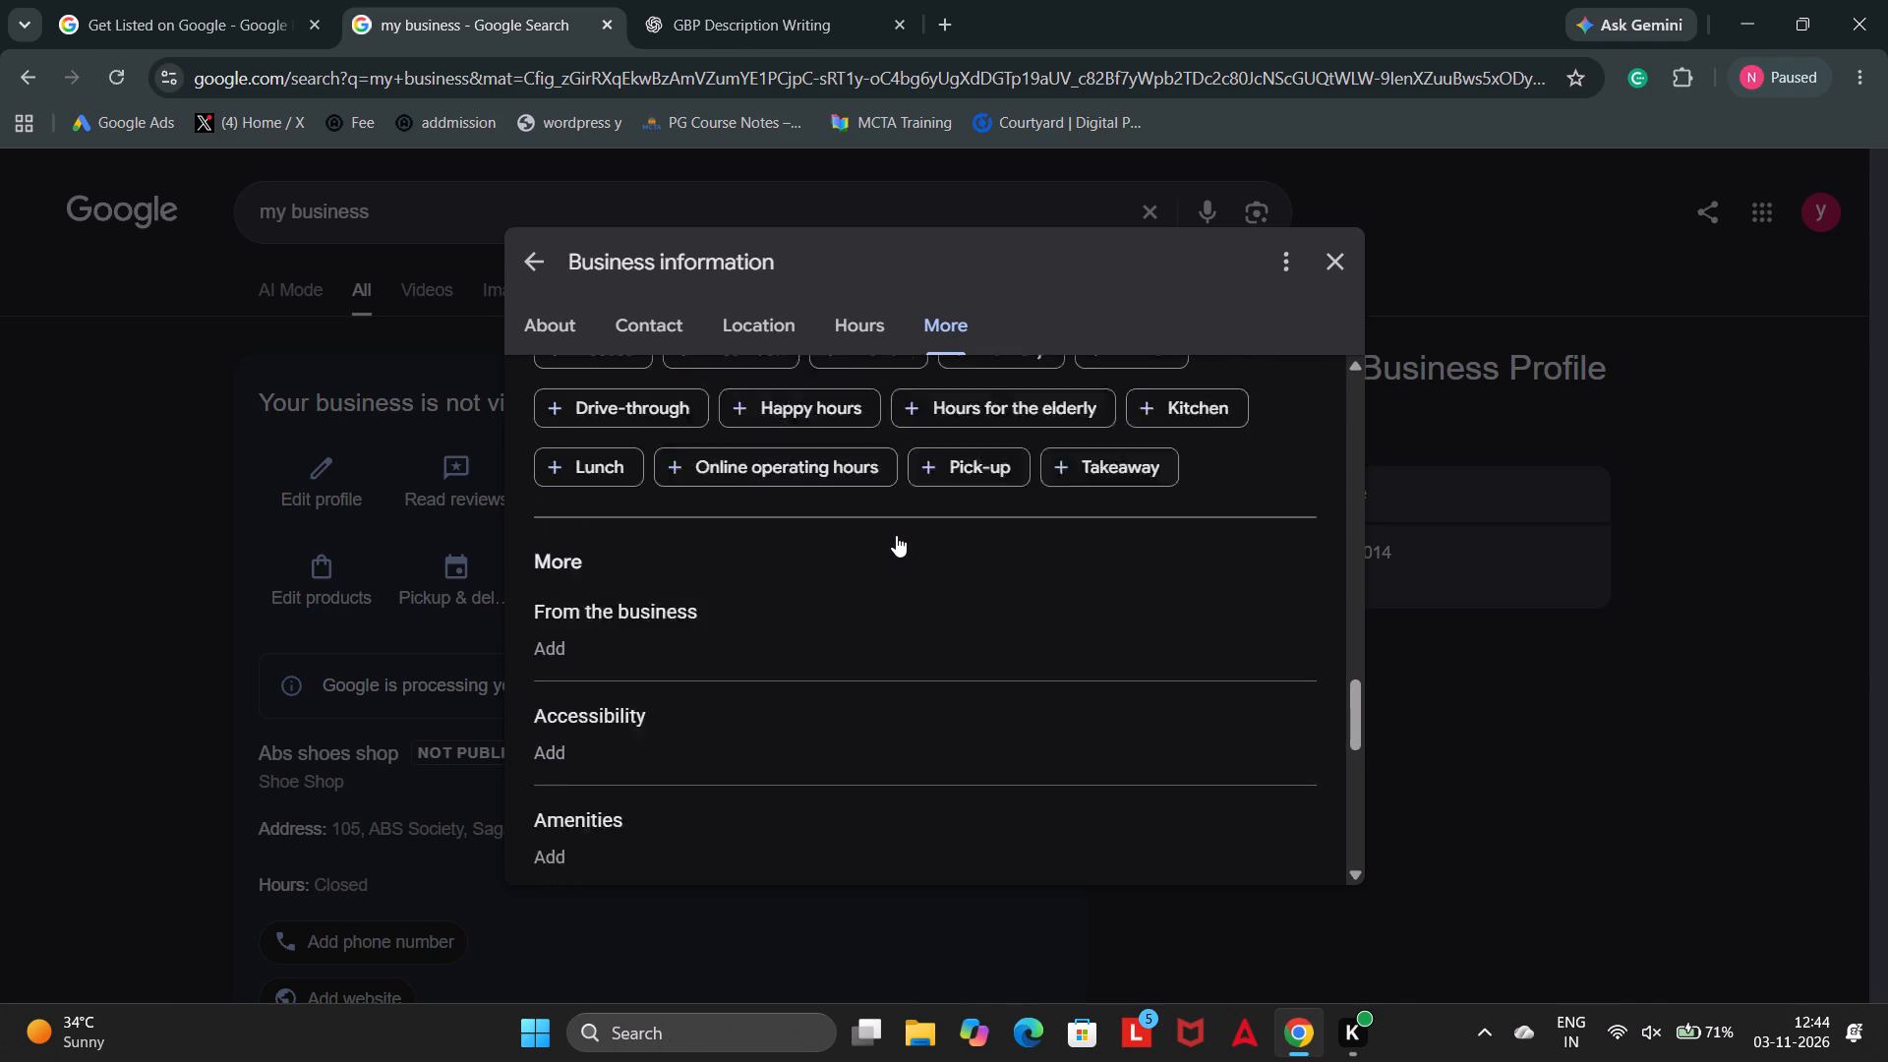
{"action": "scroll", "coordinate": [896, 535], "scroll_direction": "up", "scroll_amount": 5}
{"action": "left_click", "coordinate": [1323, 259]}
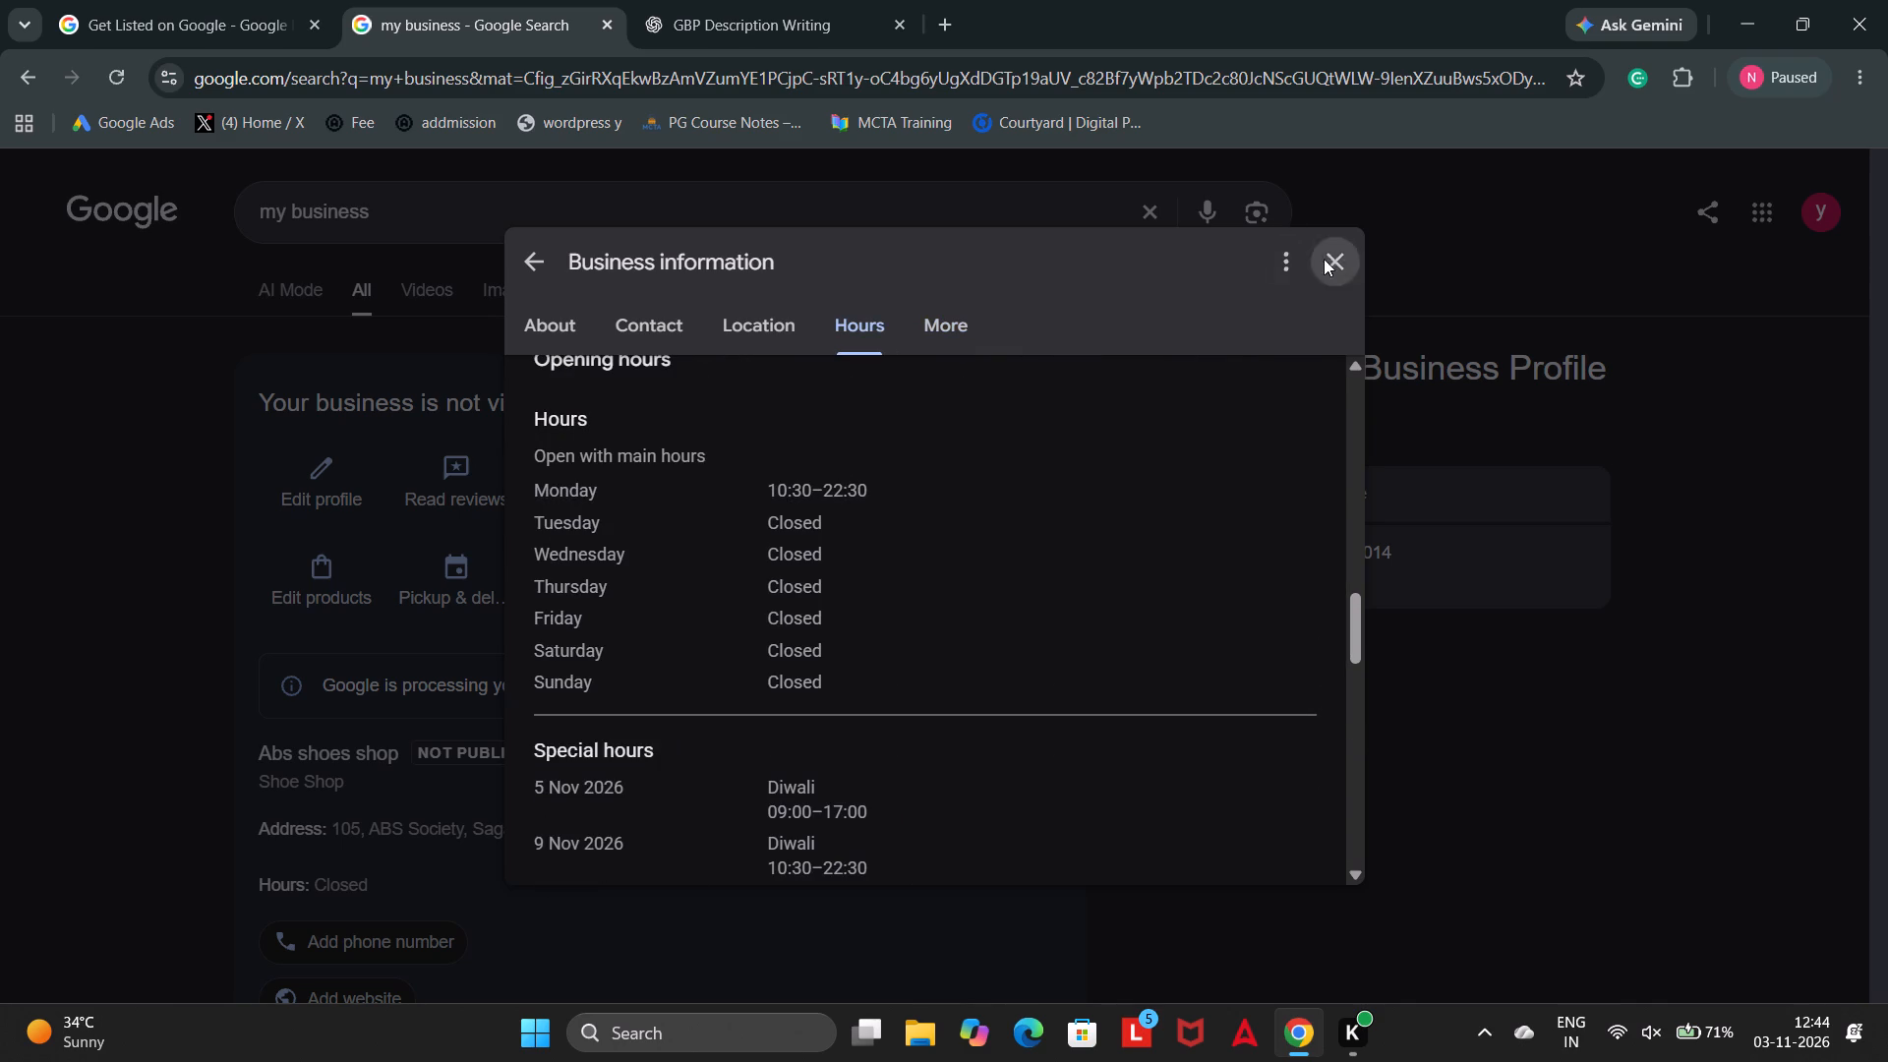
Check the performance section of the business profile and close it.
{"action": "scroll", "coordinate": [680, 520], "scroll_direction": "down", "scroll_amount": 10}
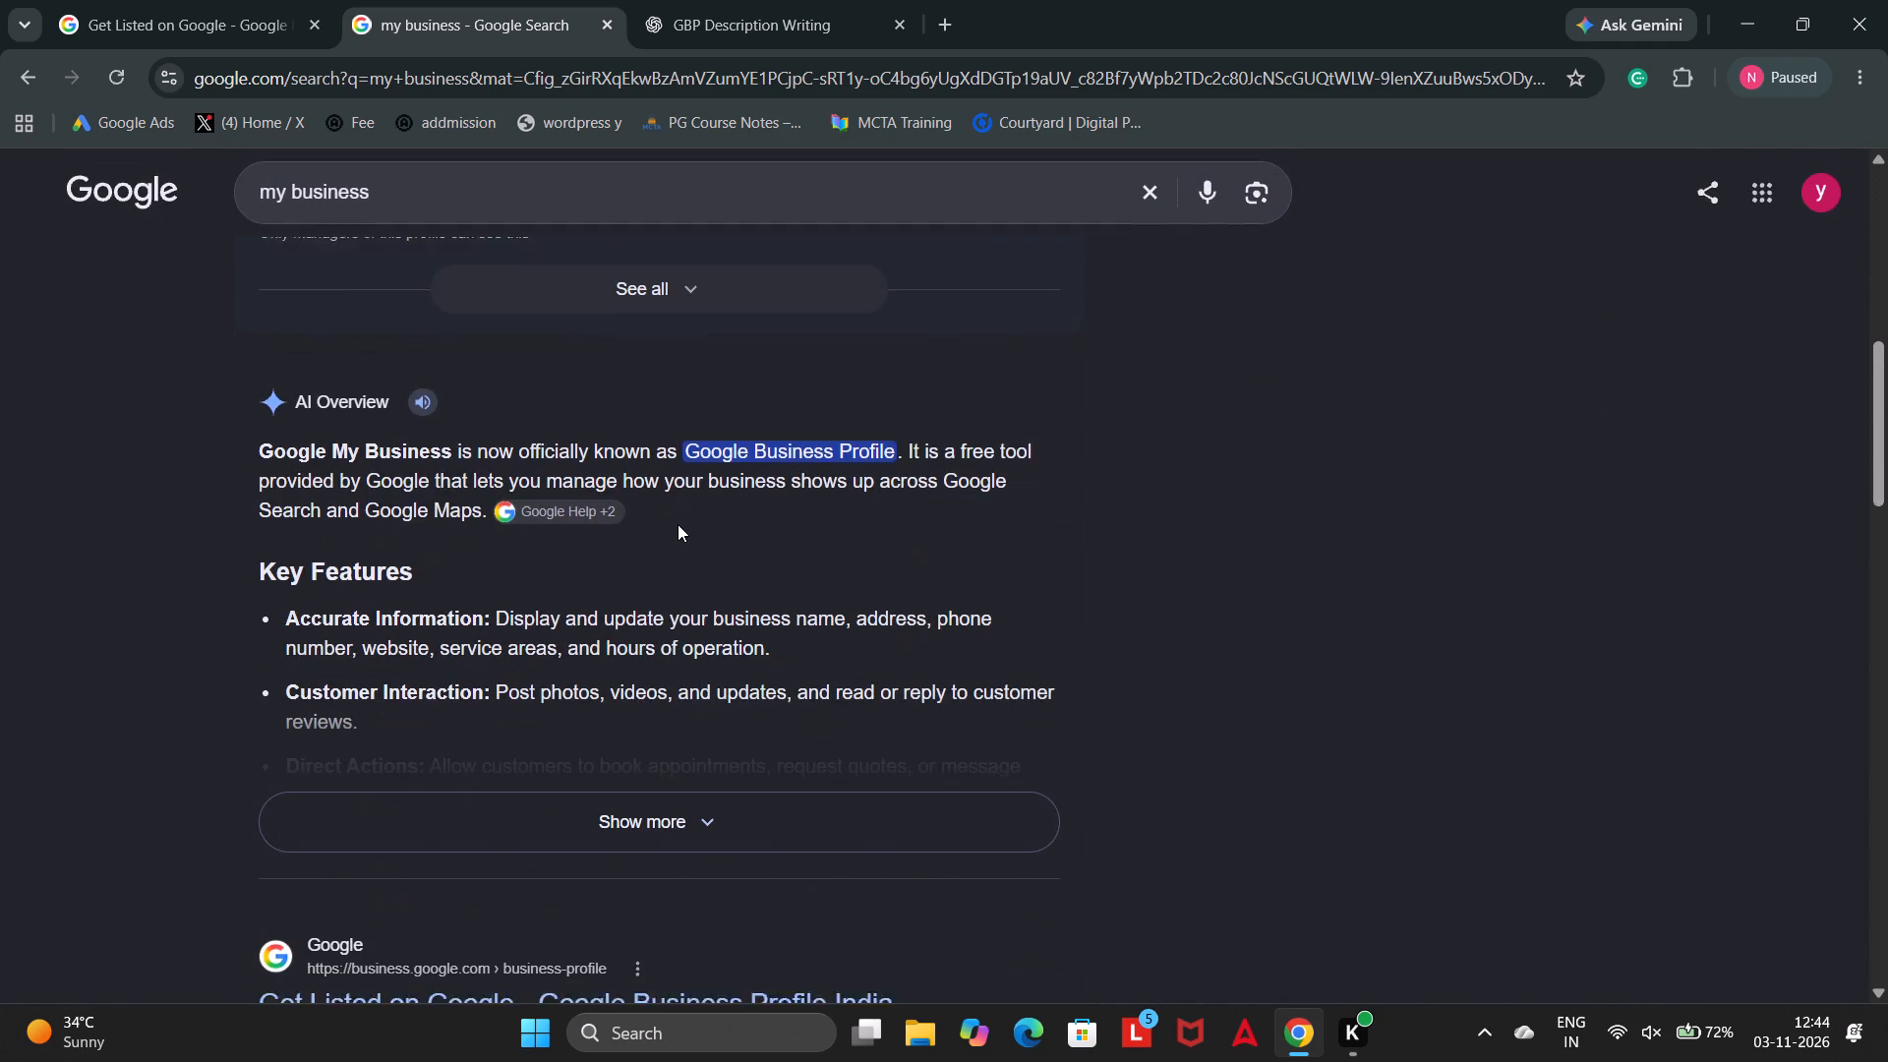
{"action": "scroll", "coordinate": [678, 524], "scroll_direction": "down", "scroll_amount": 3}
{"action": "scroll", "coordinate": [676, 523], "scroll_direction": "up", "scroll_amount": 15}
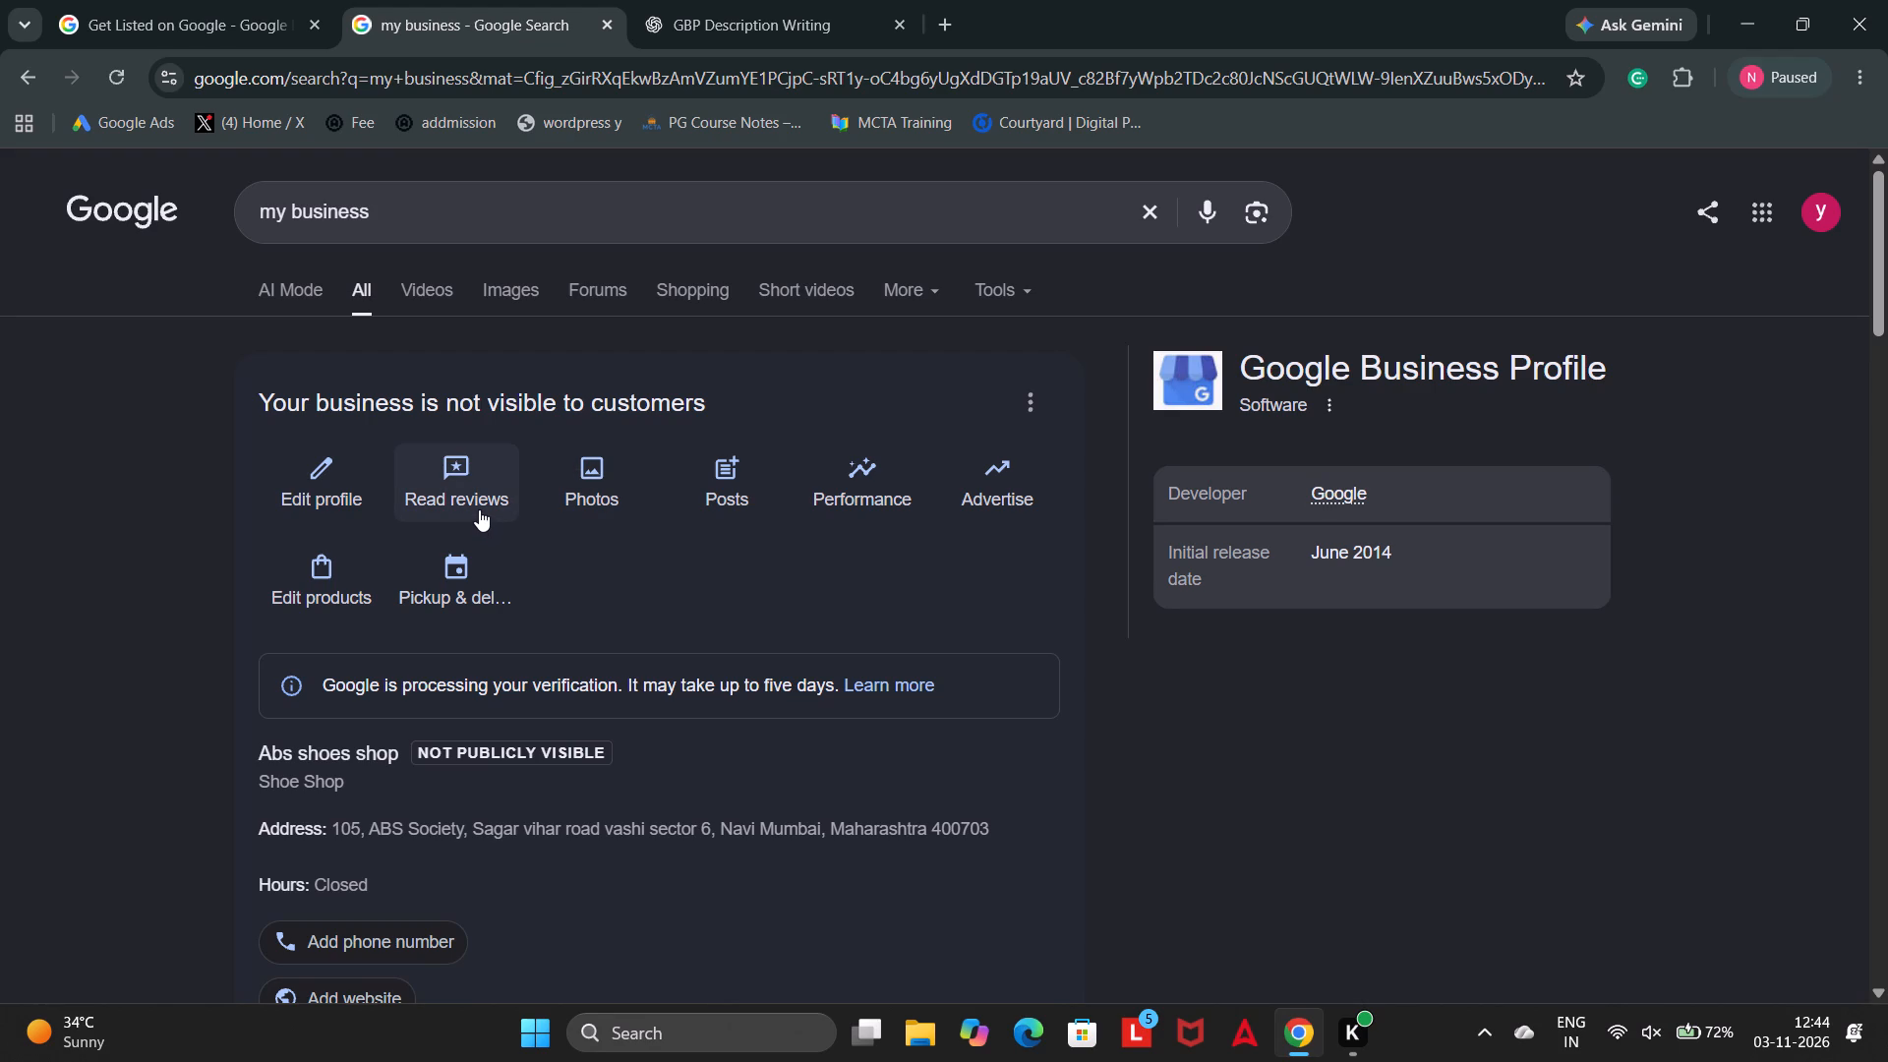
{"action": "left_click", "coordinate": [833, 479]}
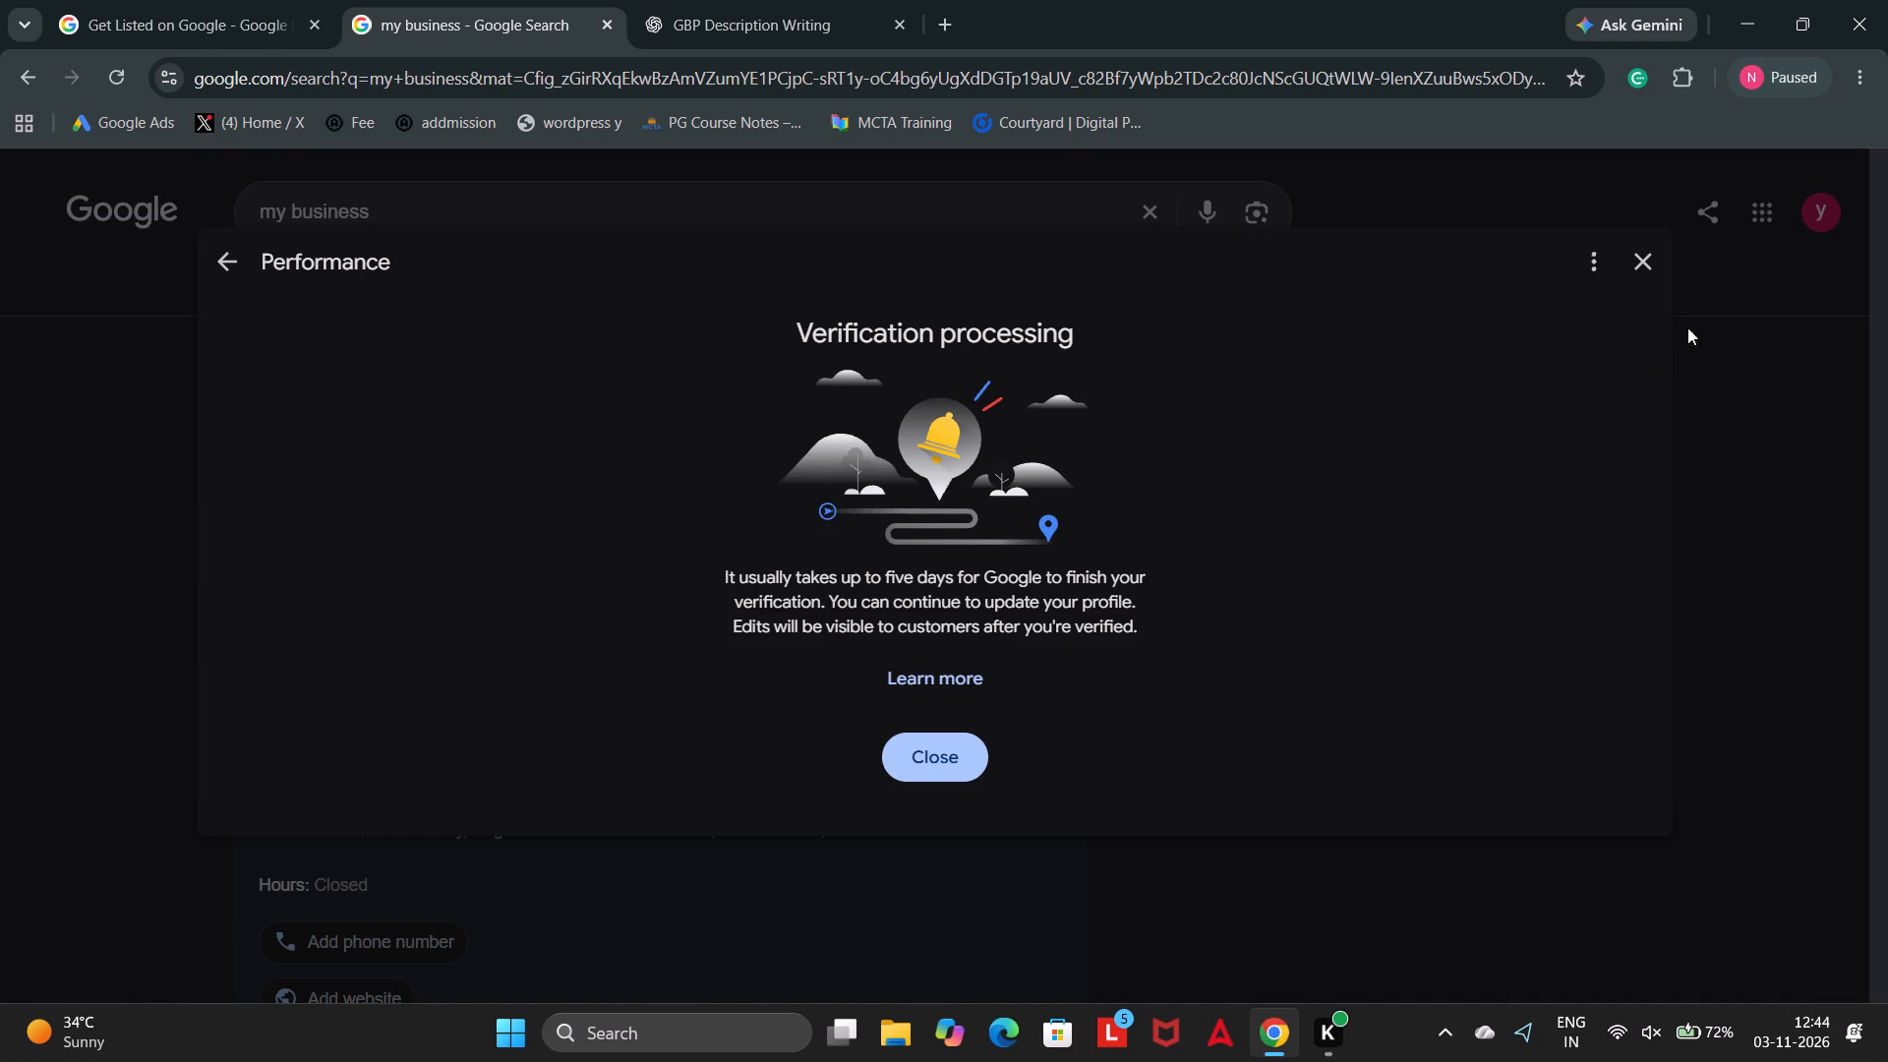
{"action": "left_click", "coordinate": [1667, 265]}
View the Google Ads overview opened from the profile's advertising option and close its browser tab.
{"action": "left_click", "coordinate": [983, 485]}
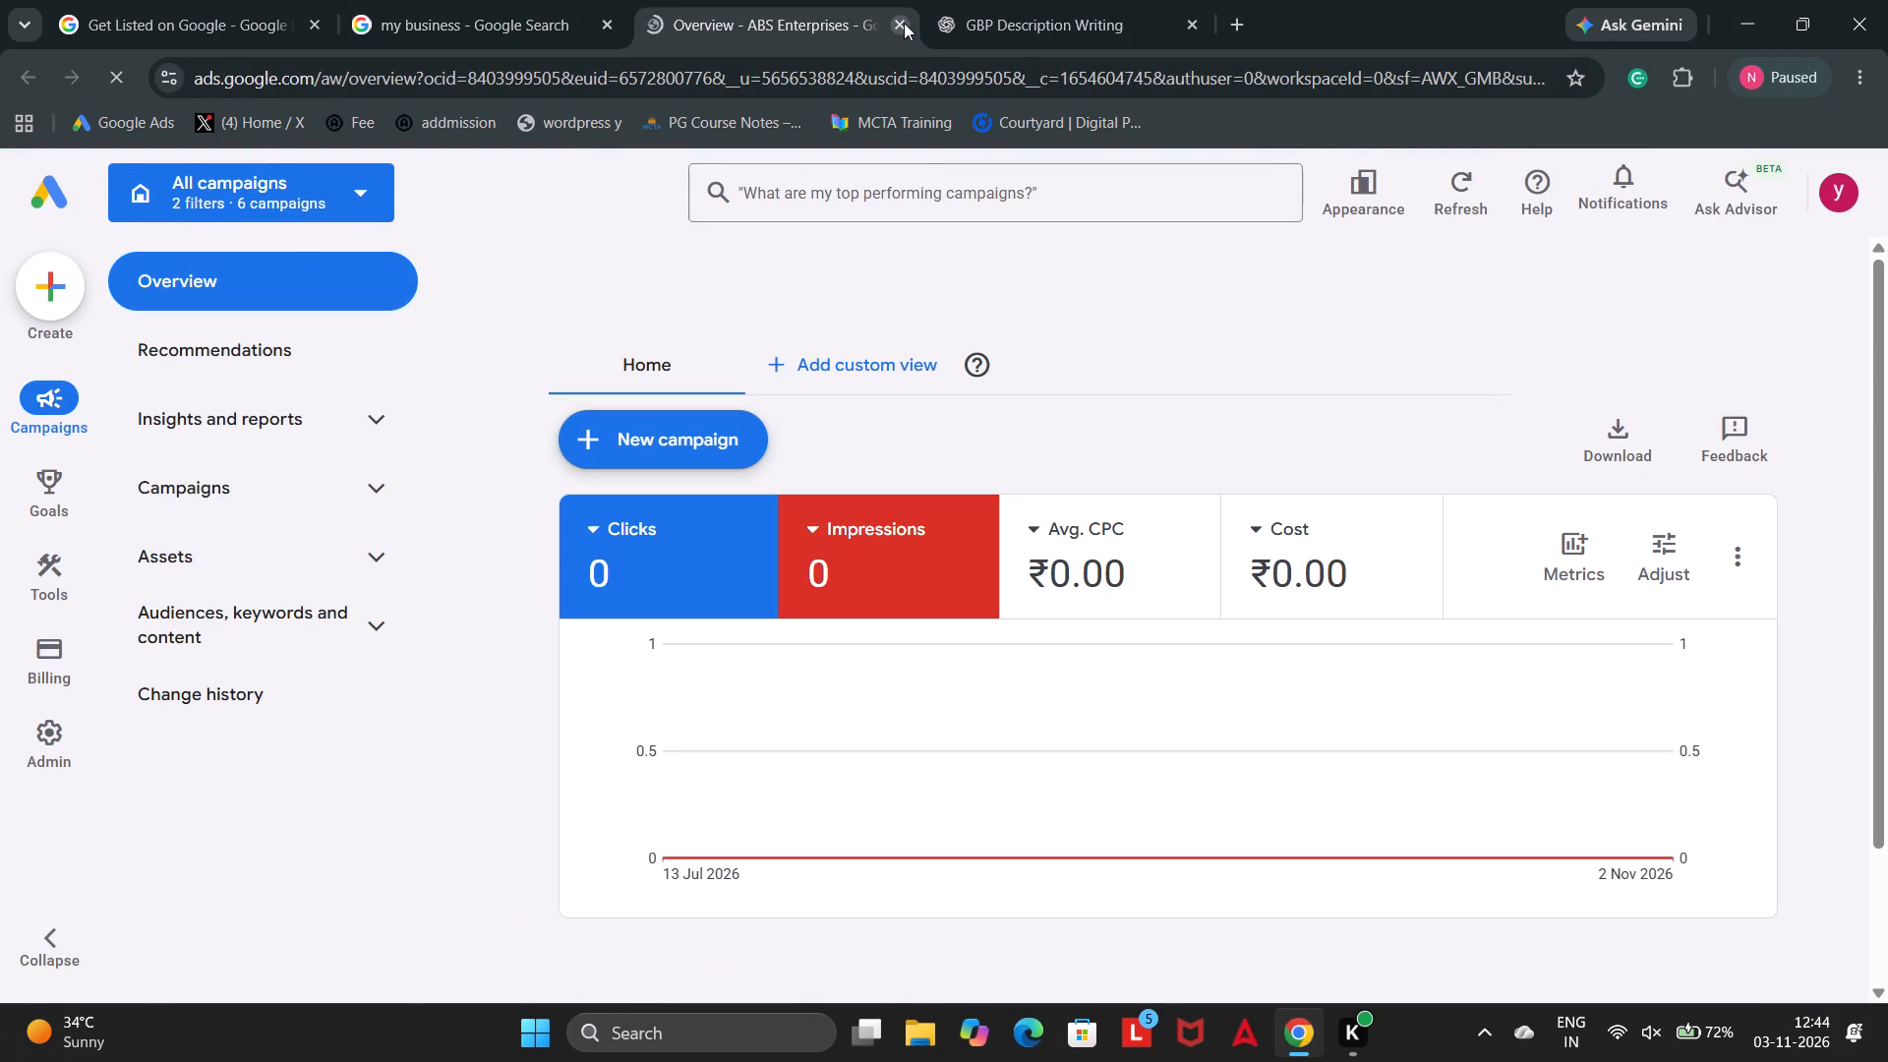
{"action": "left_click", "coordinate": [904, 23]}
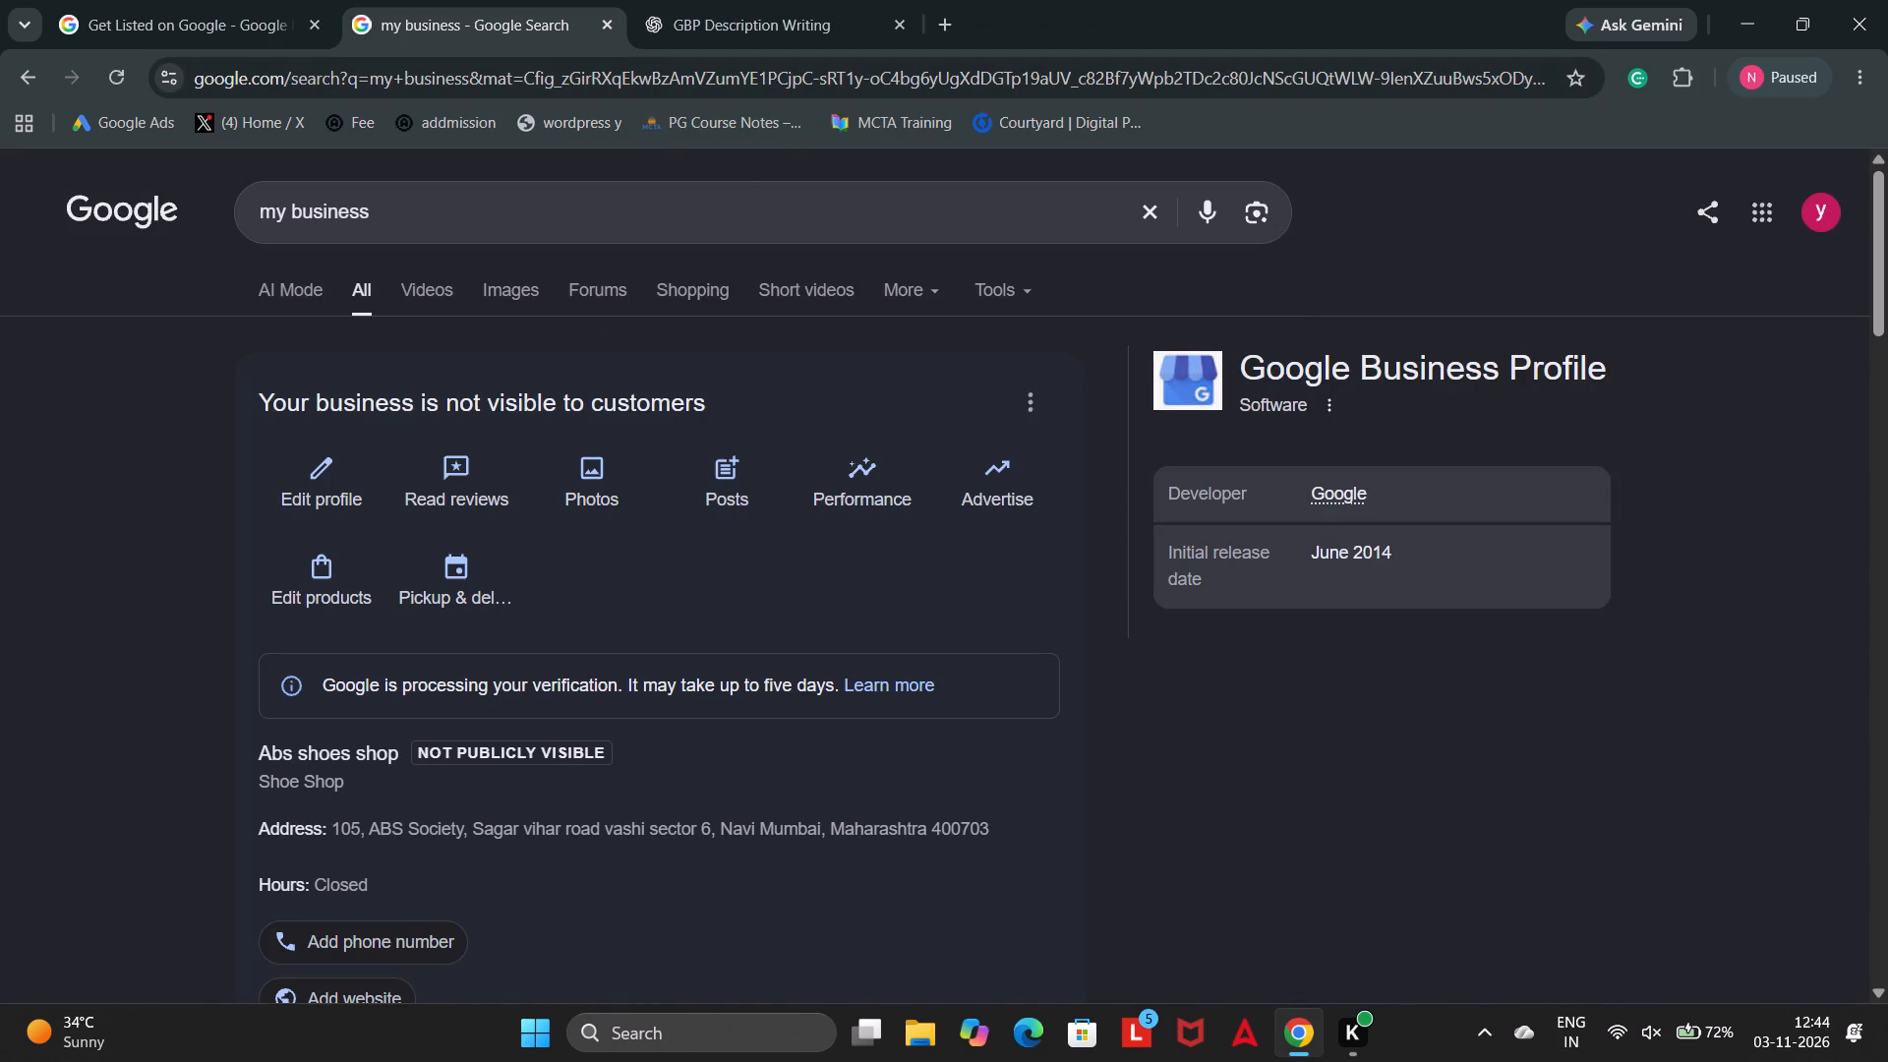
Open the Chatwait browser extension's popup.
{"action": "scroll", "coordinate": [419, 500], "scroll_direction": "up", "scroll_amount": 1}
{"action": "left_click", "coordinate": [1662, 64]}
{"action": "left_click", "coordinate": [1640, 73]}
{"action": "left_click", "coordinate": [1639, 73]}
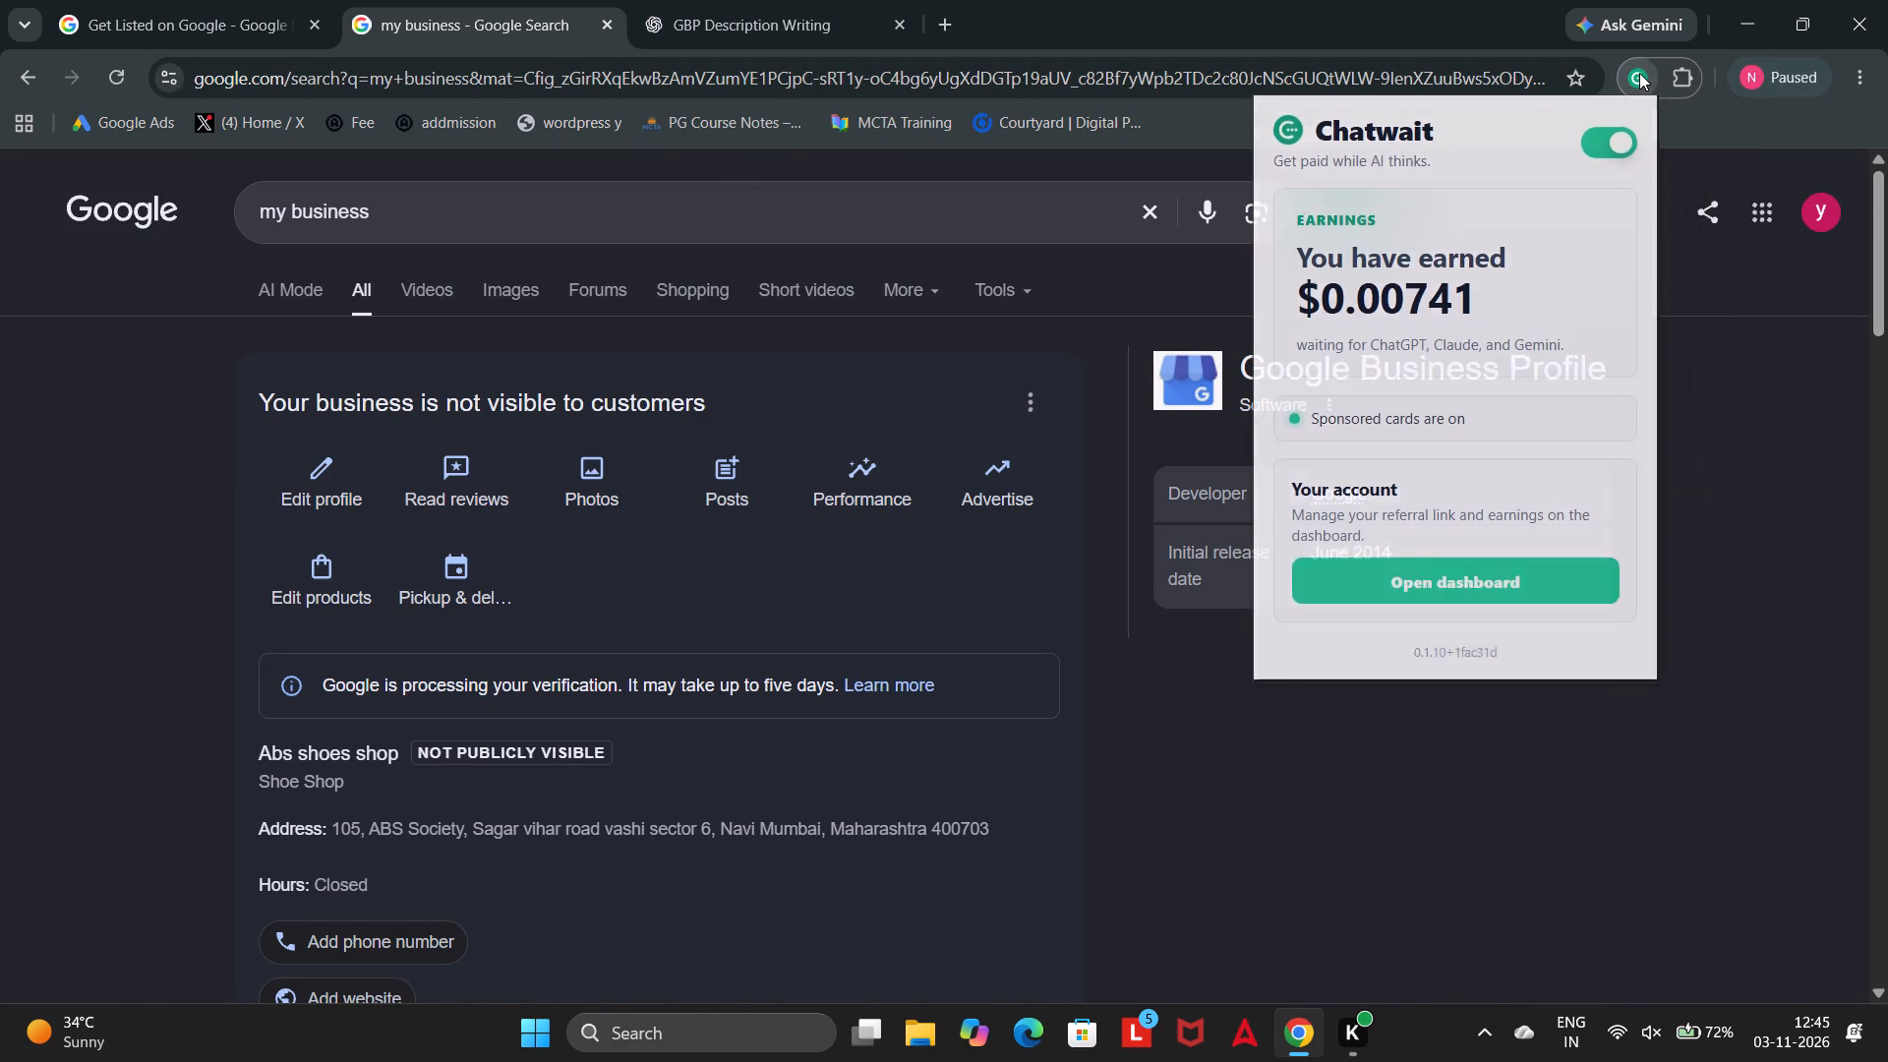
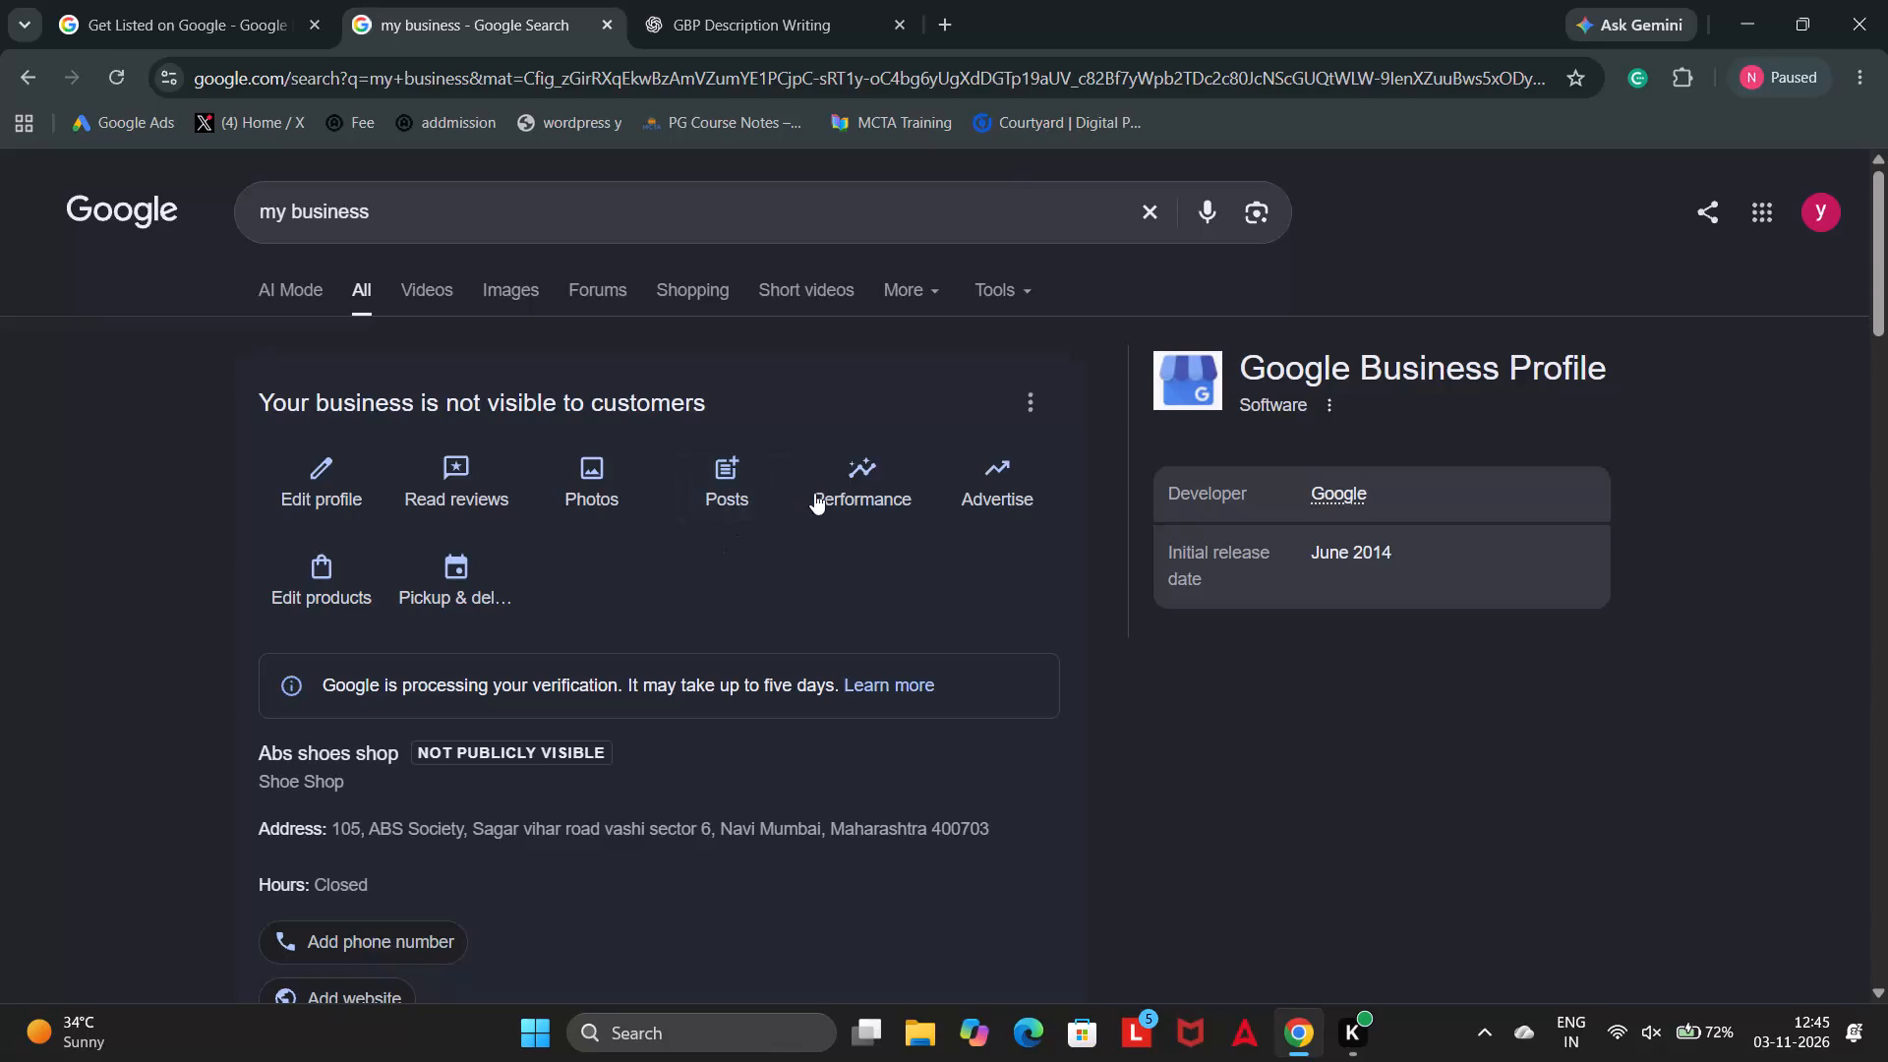
Review the More, Hours, Location, Contact and About sections of the business information and return to the profile overview.
{"action": "left_click", "coordinate": [372, 491]}
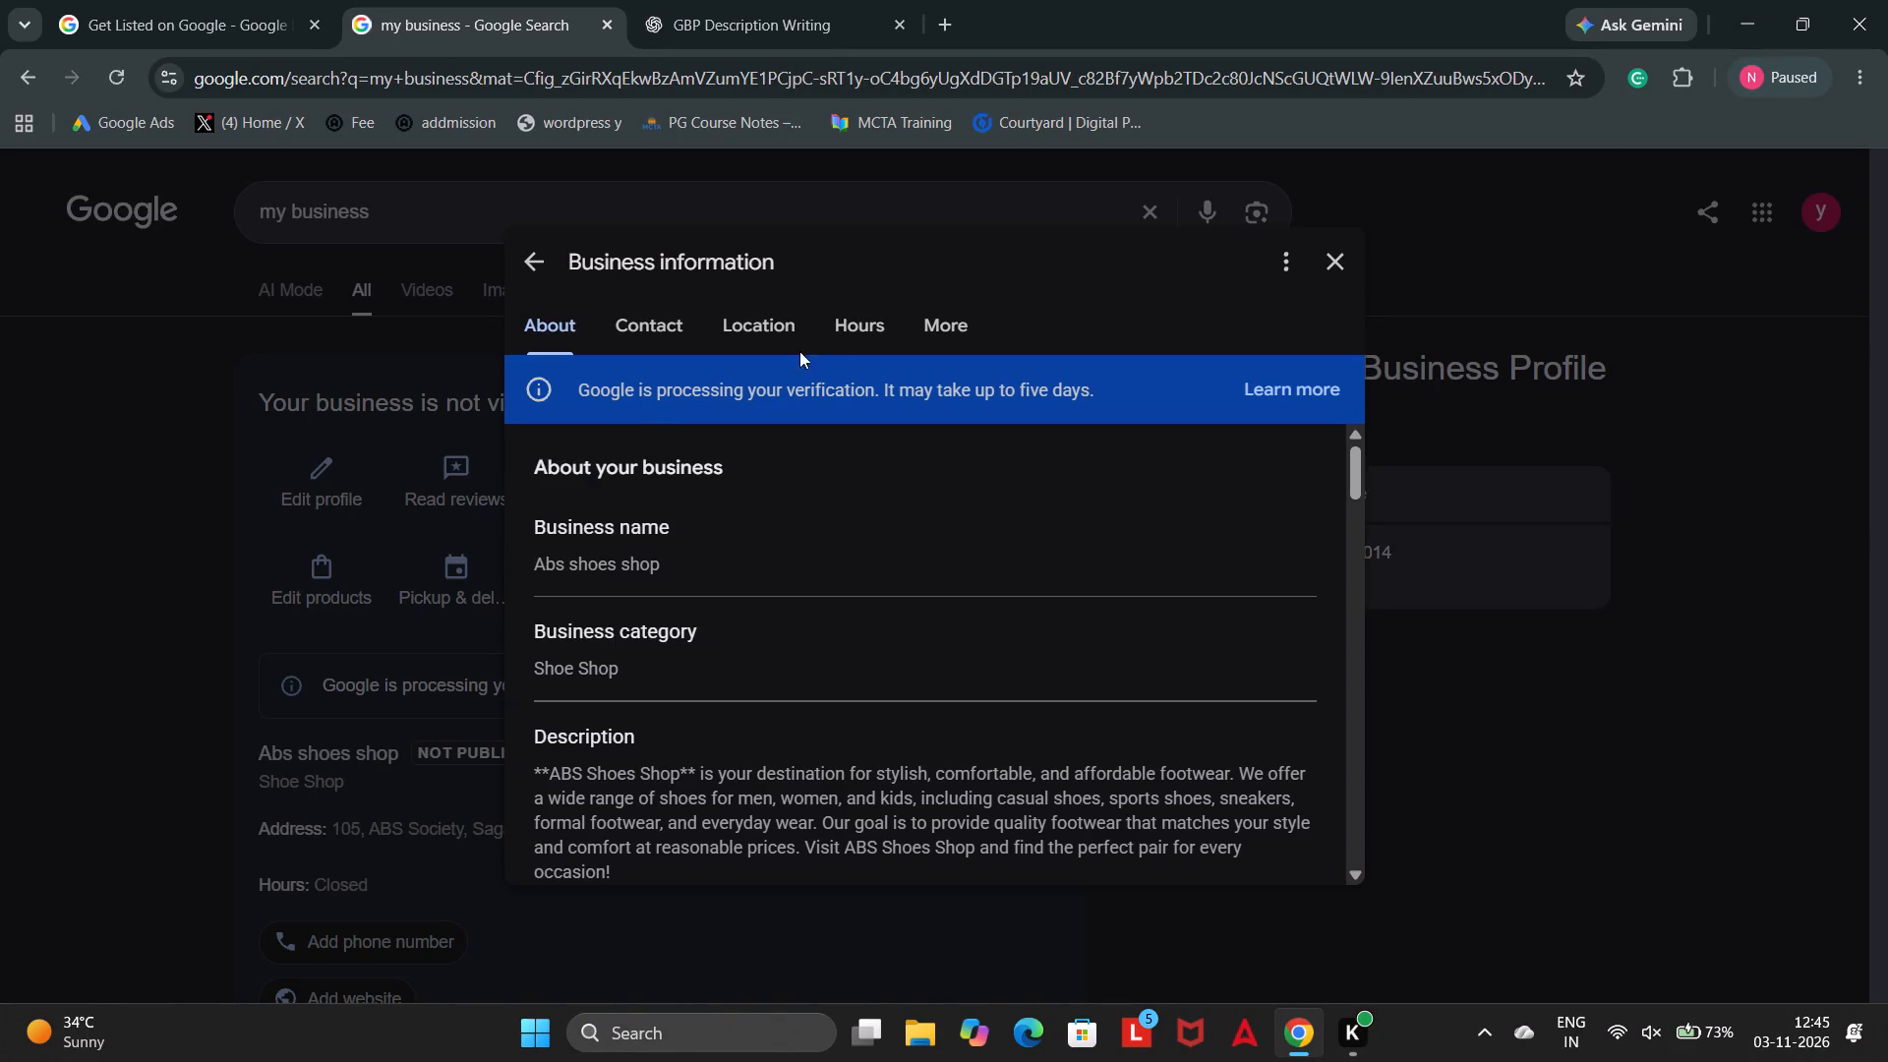
{"action": "left_click", "coordinate": [950, 314]}
{"action": "scroll", "coordinate": [641, 690], "scroll_direction": "down", "scroll_amount": 9}
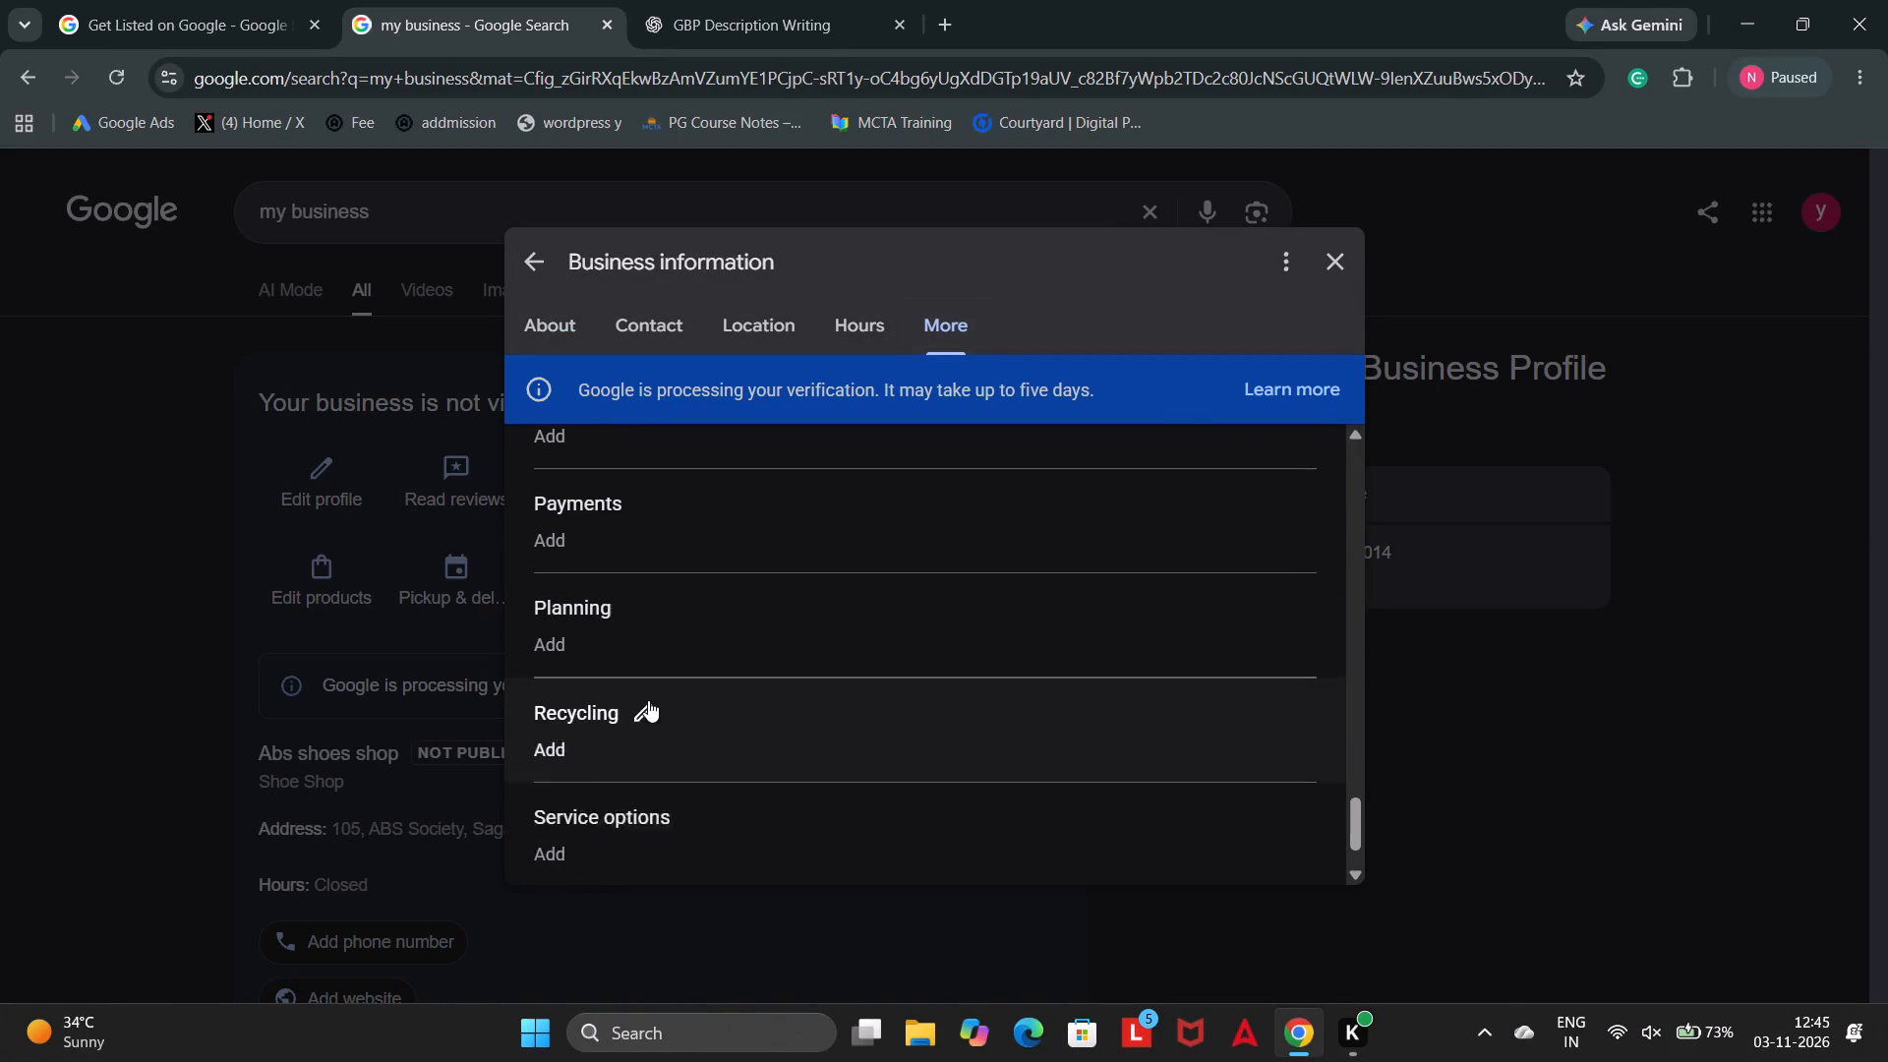
{"action": "scroll", "coordinate": [648, 700], "scroll_direction": "down", "scroll_amount": 8}
{"action": "left_click", "coordinate": [851, 319]}
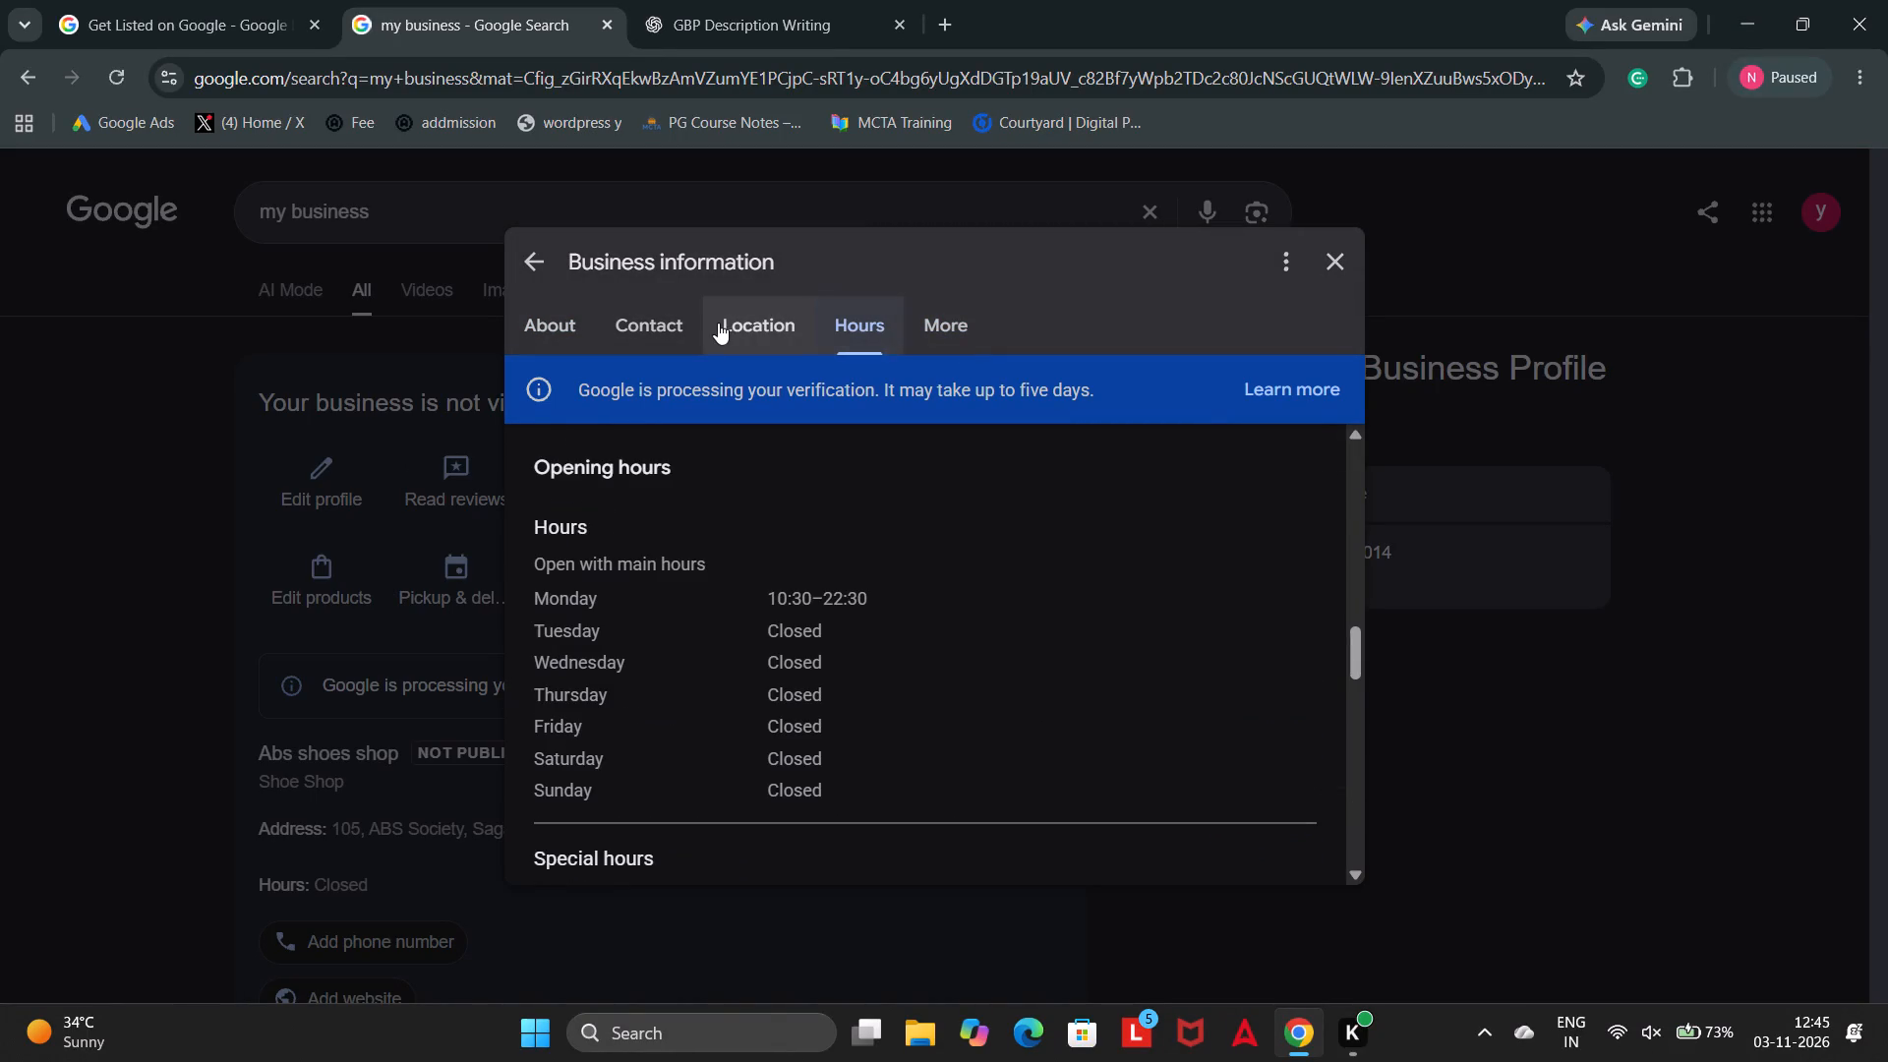
{"action": "left_click", "coordinate": [717, 324]}
{"action": "left_click", "coordinate": [649, 324]}
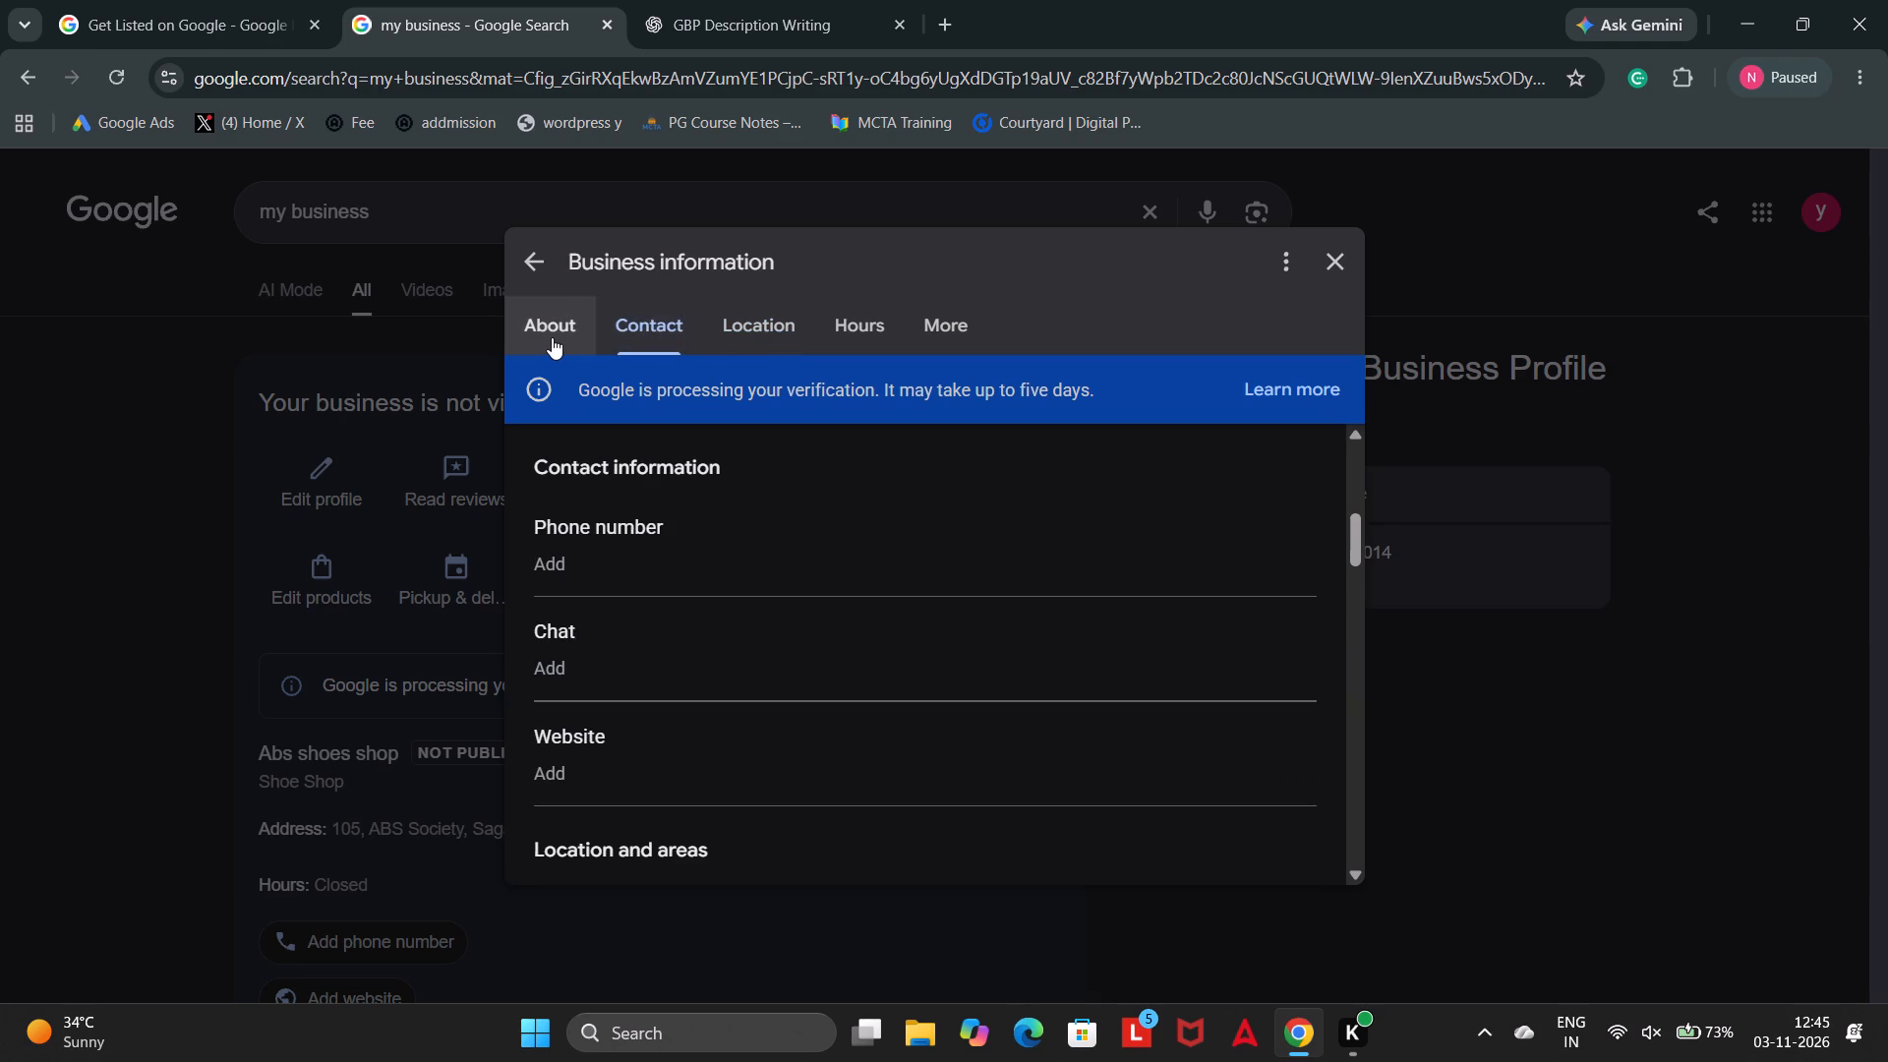
{"action": "left_click", "coordinate": [552, 337]}
{"action": "left_click", "coordinate": [522, 264]}
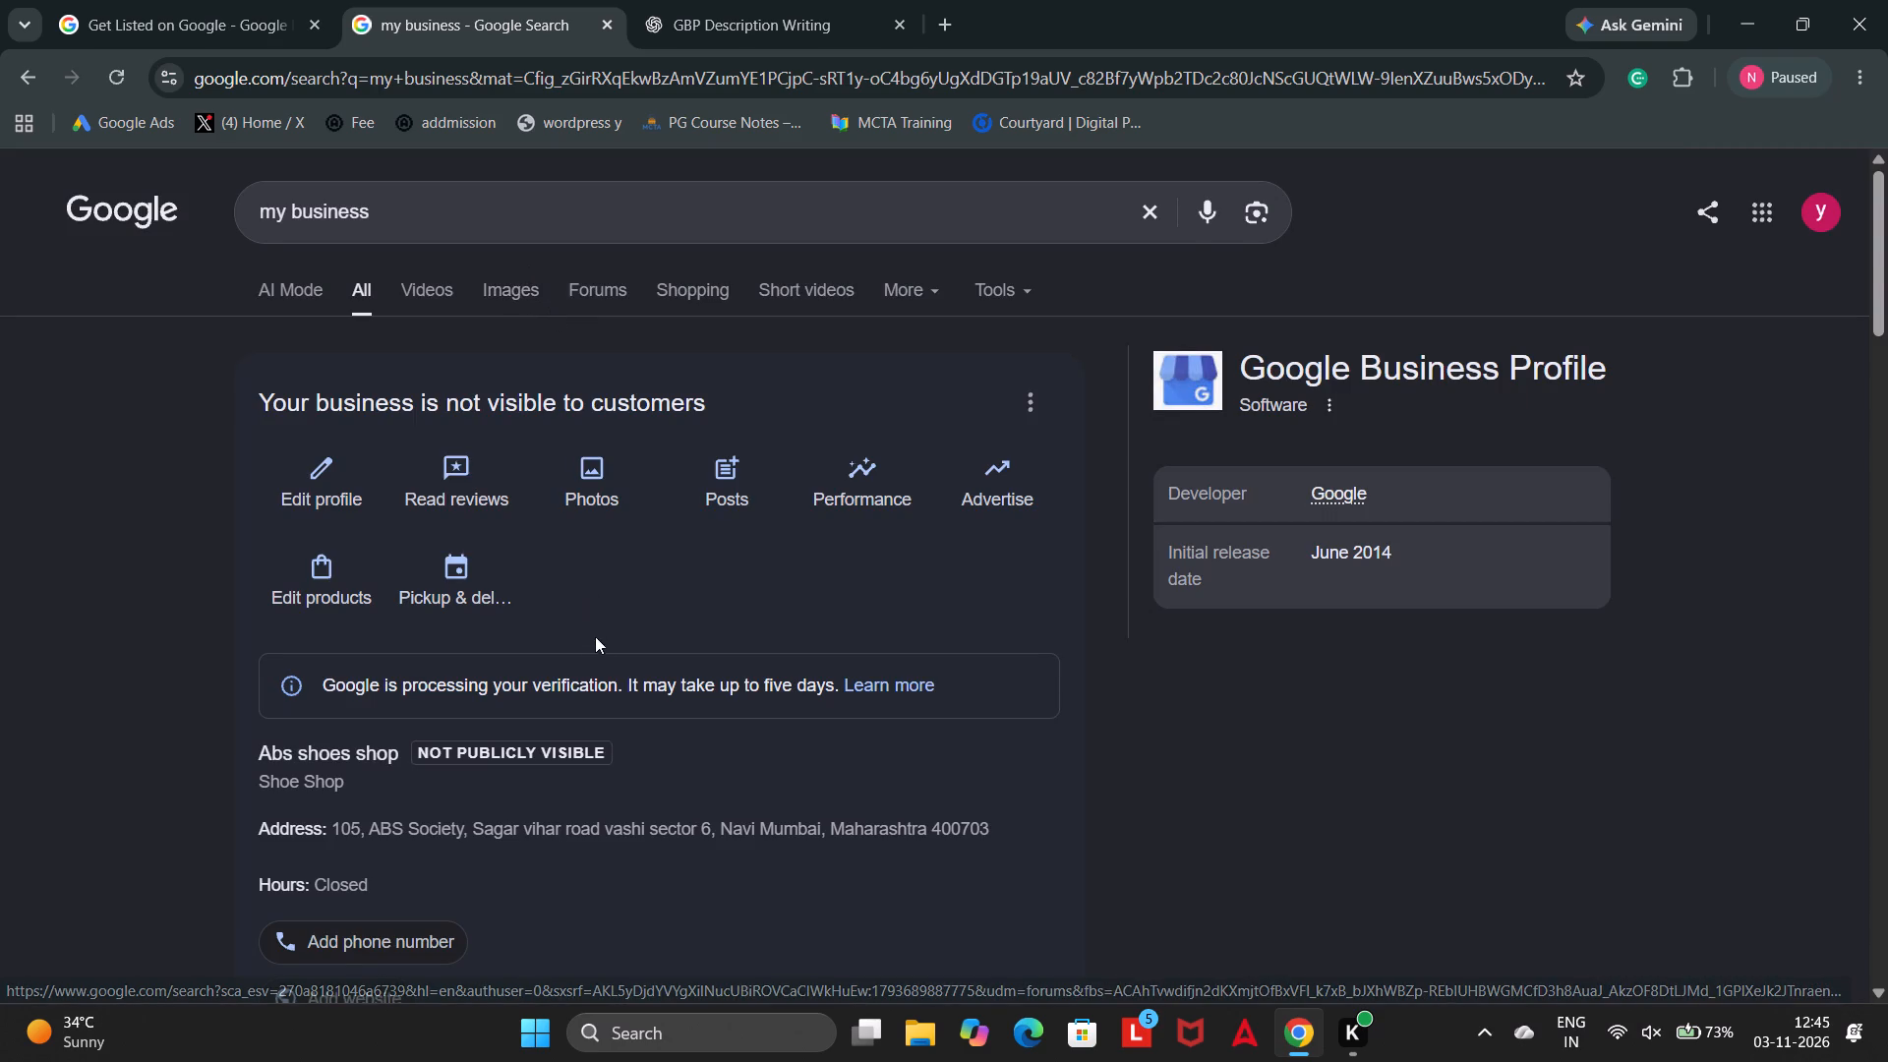
Expand the profile's full list of suggestion cards, look through it and collapse it again.
{"action": "scroll", "coordinate": [595, 647], "scroll_direction": "down", "scroll_amount": 4}
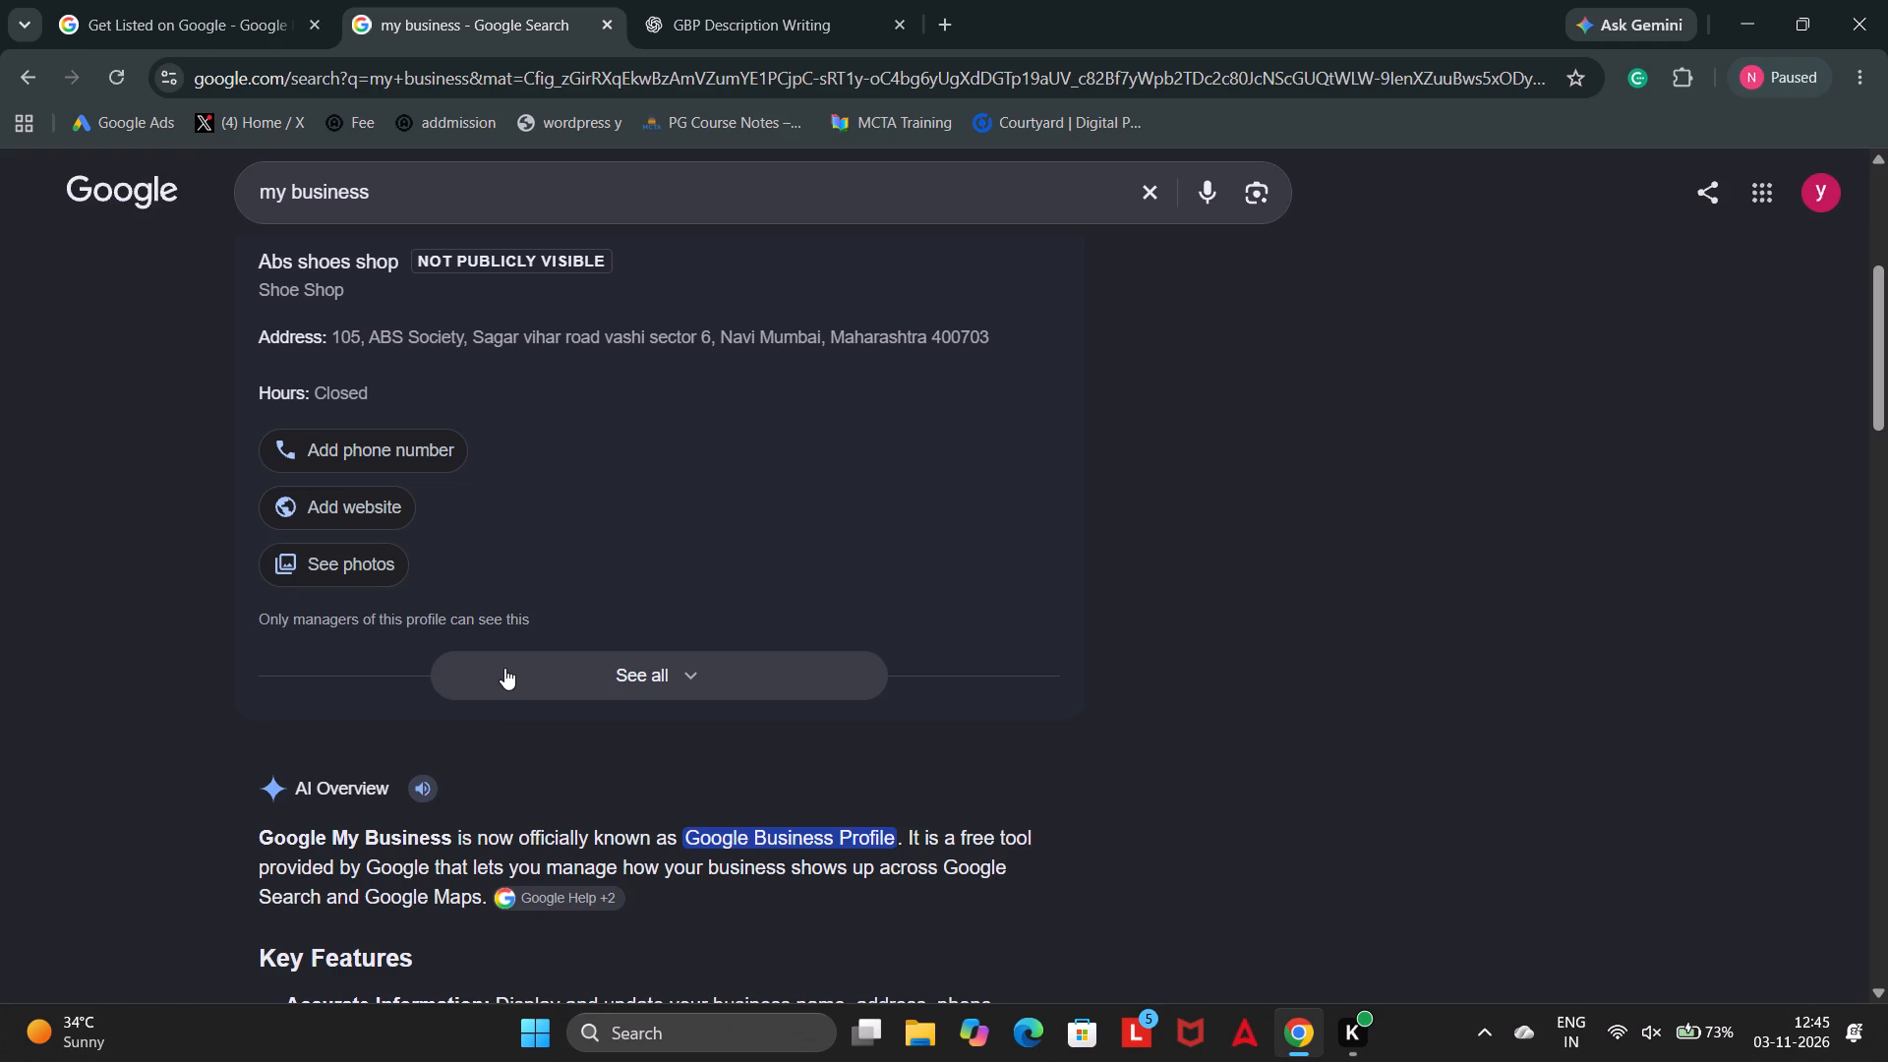
{"action": "left_click", "coordinate": [504, 668]}
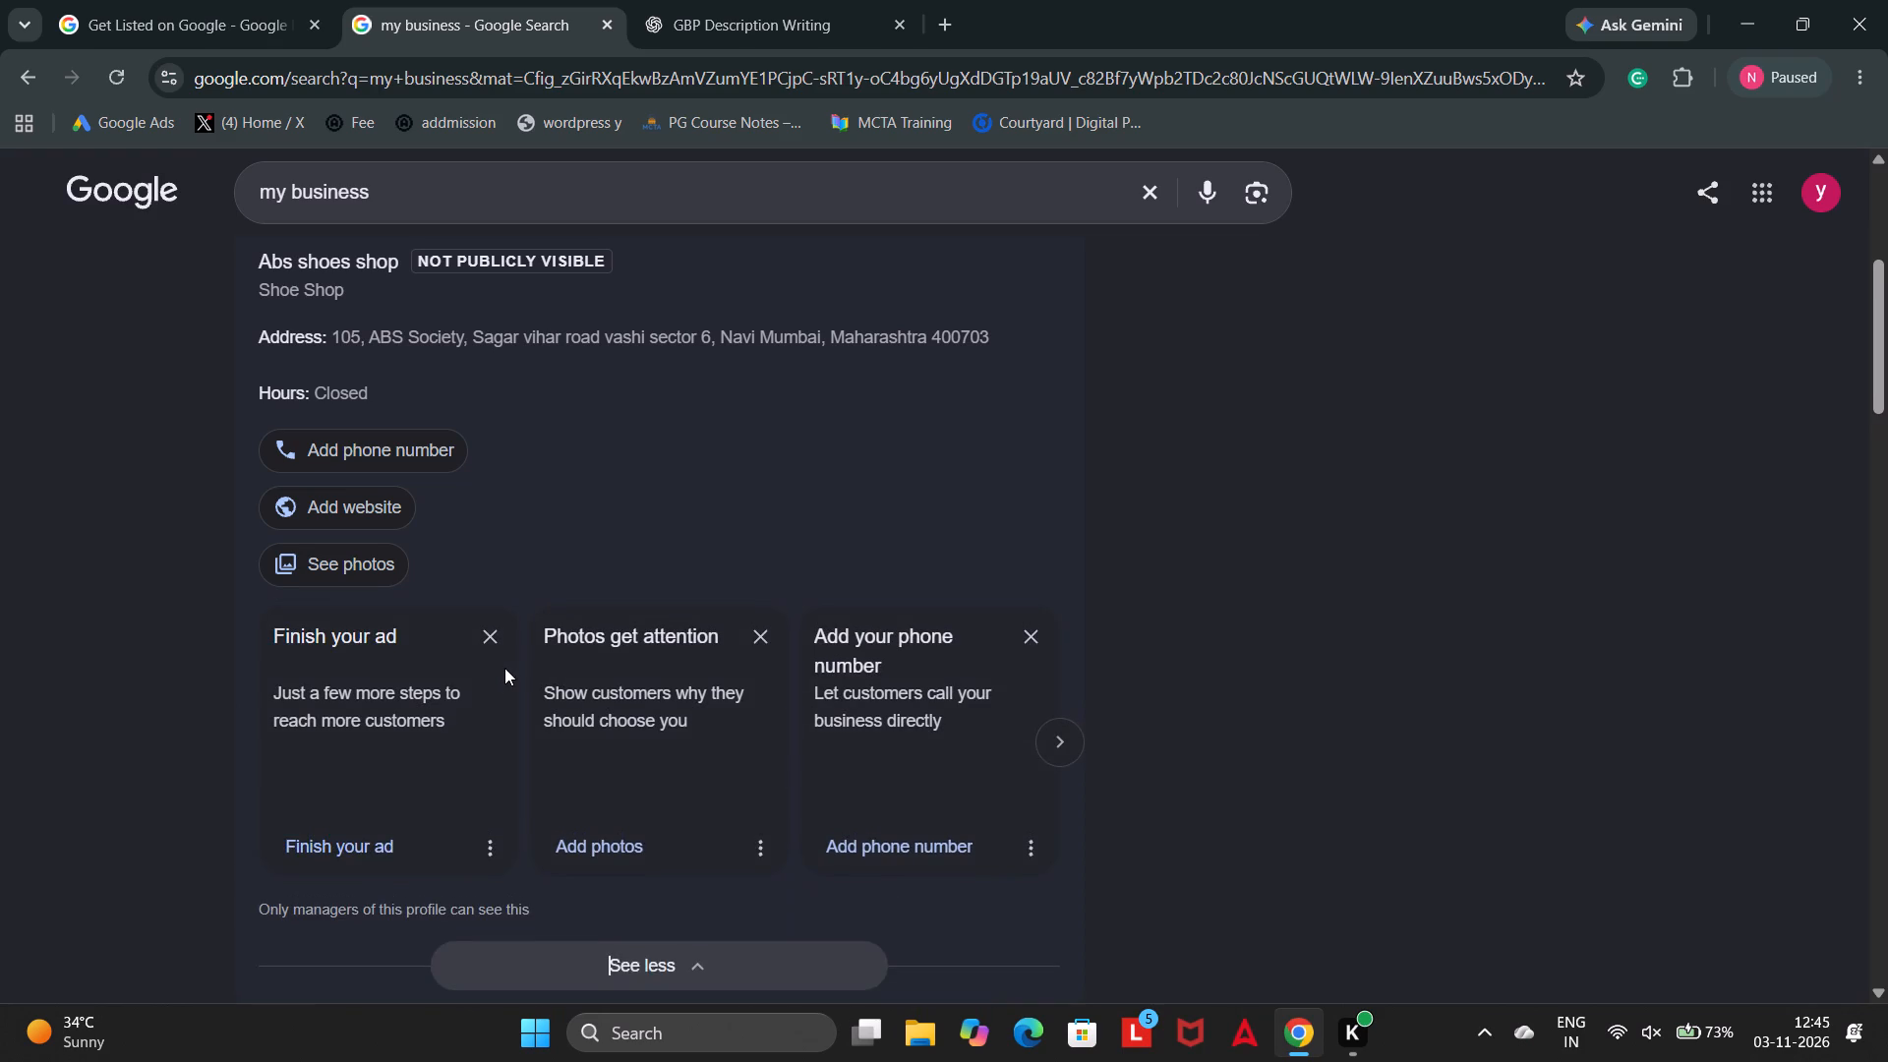
{"action": "scroll", "coordinate": [504, 667], "scroll_direction": "down", "scroll_amount": 3}
{"action": "left_click", "coordinate": [551, 601]}
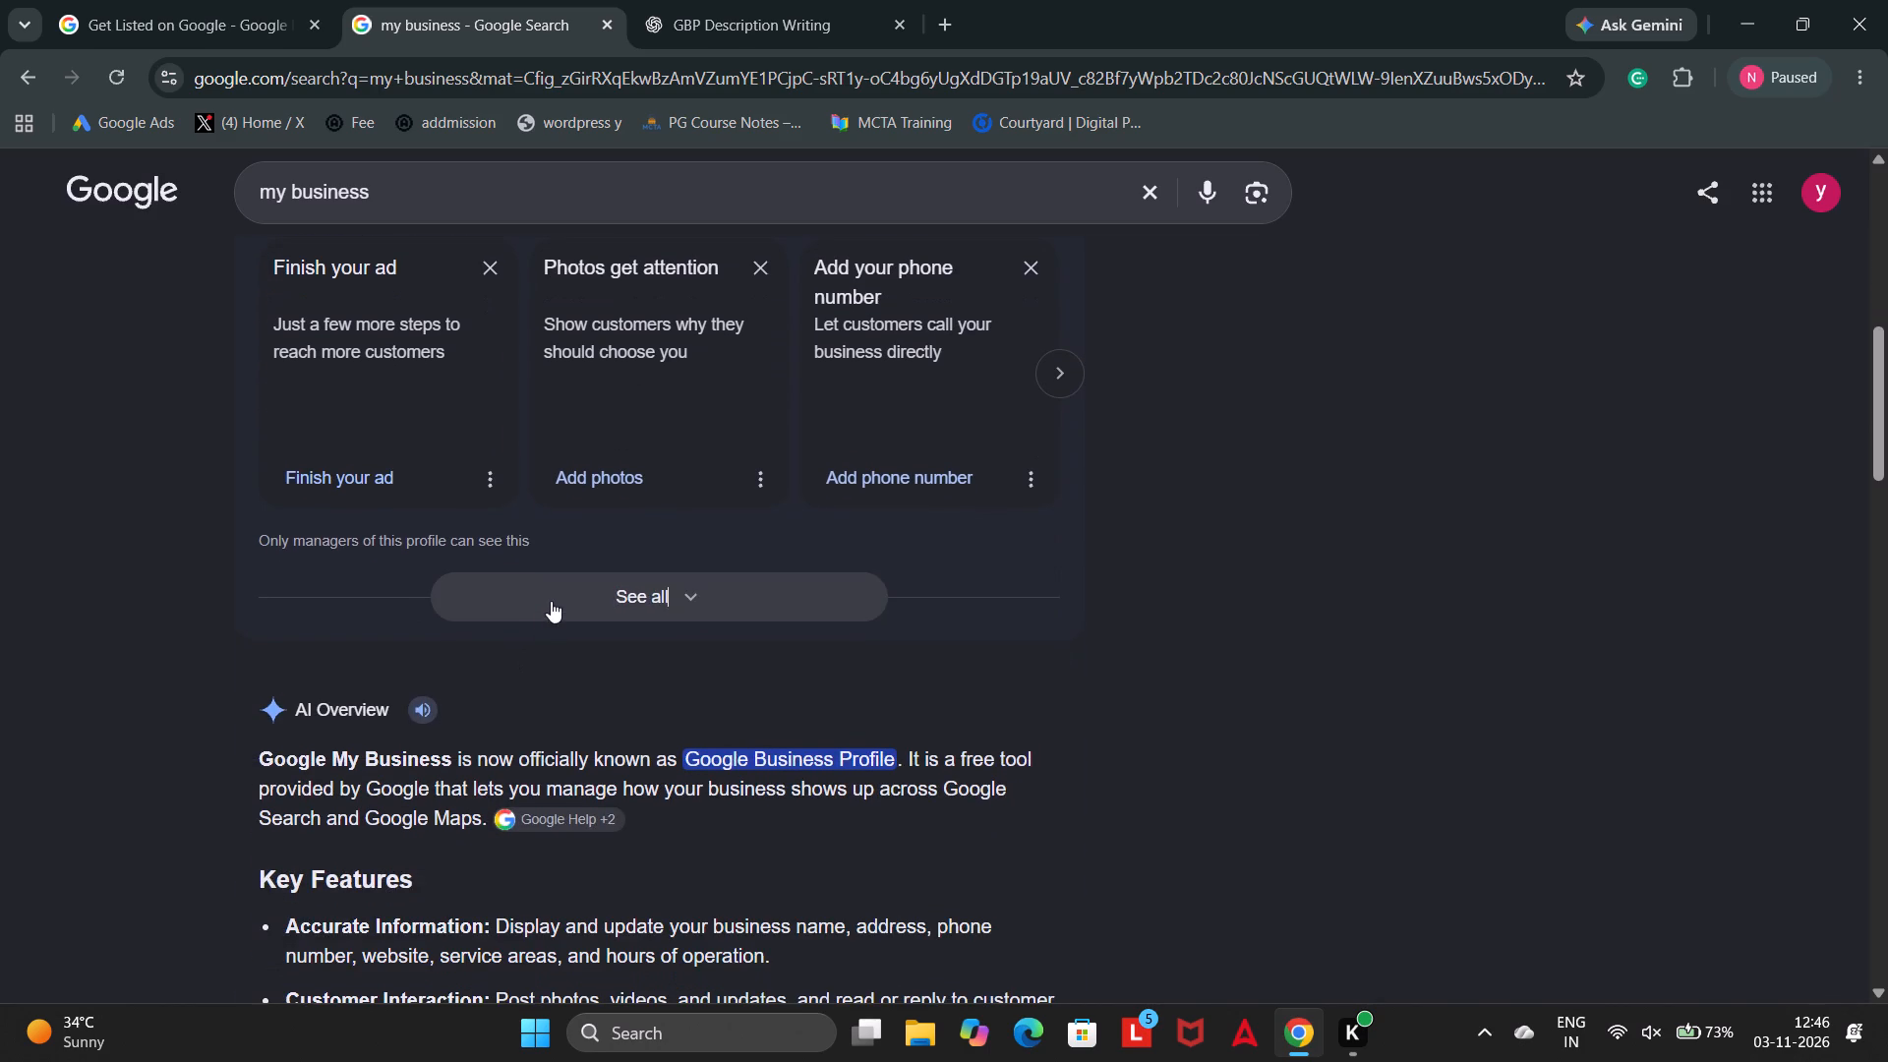
{"action": "scroll", "coordinate": [551, 601], "scroll_direction": "up", "scroll_amount": 7}
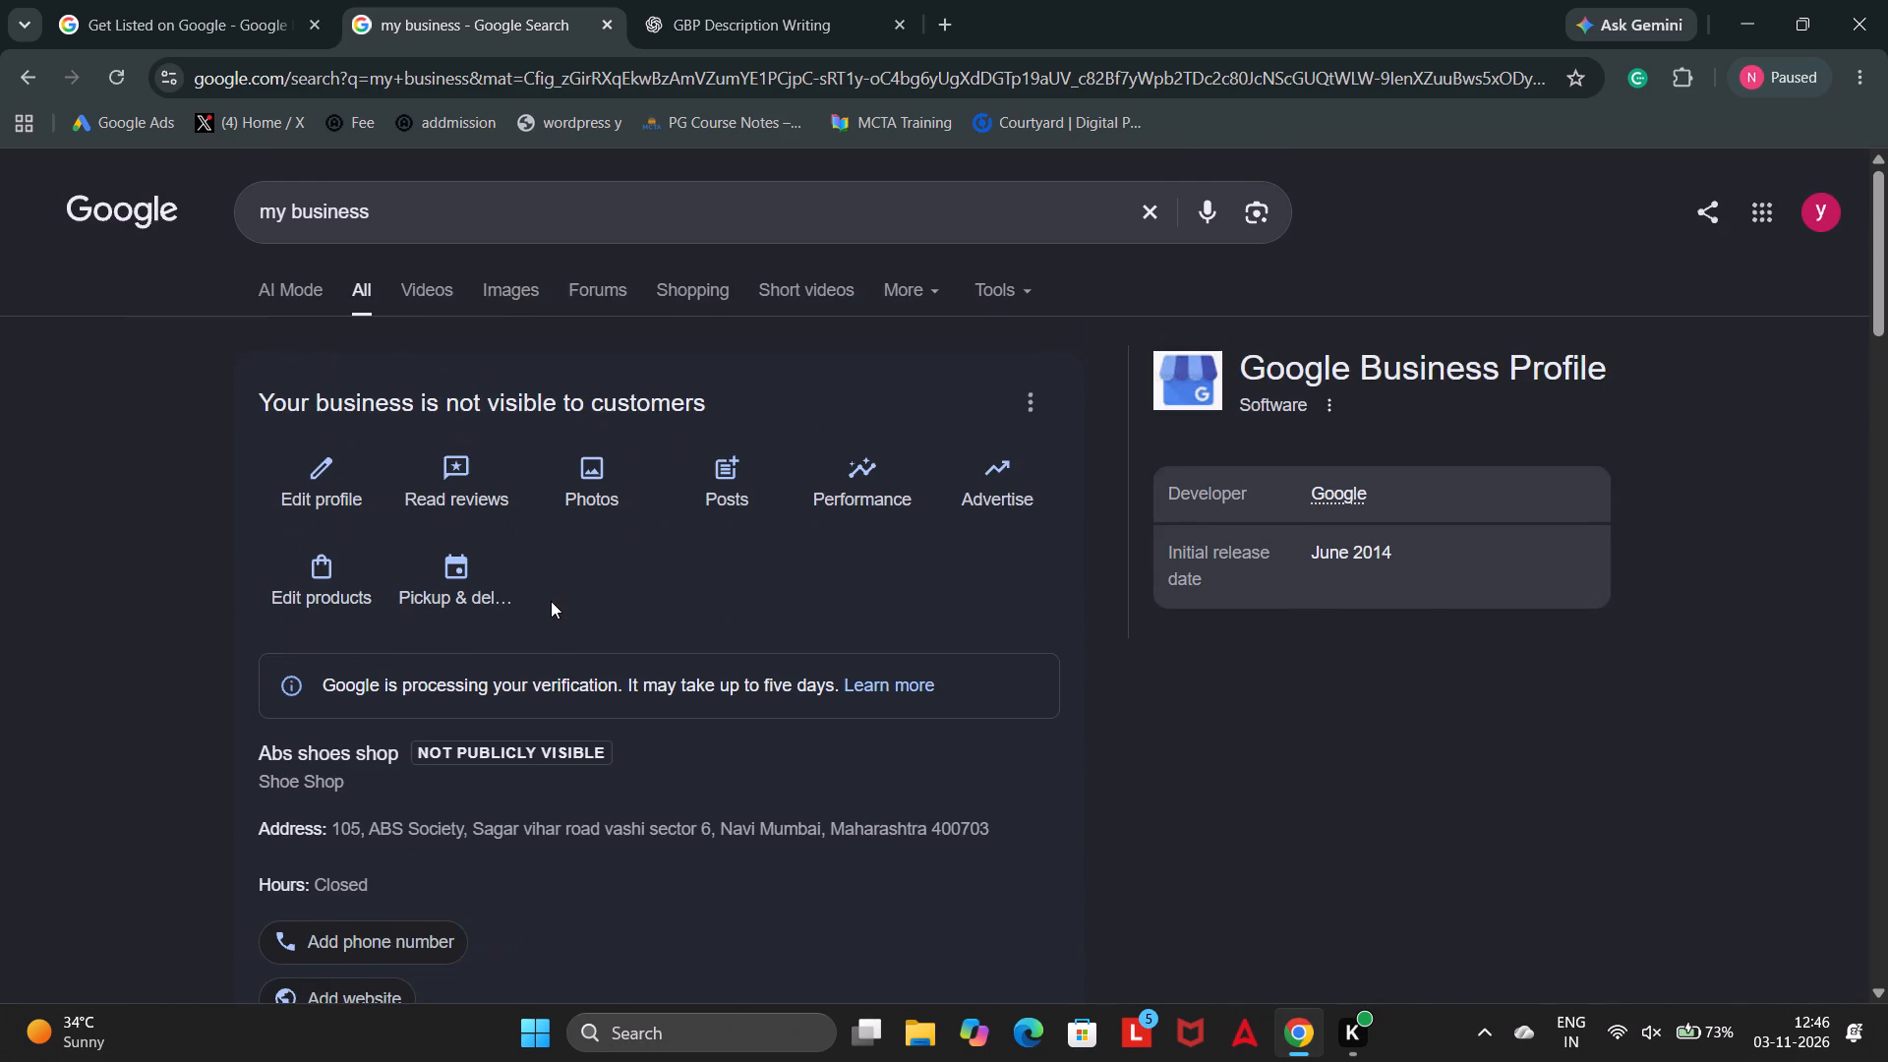
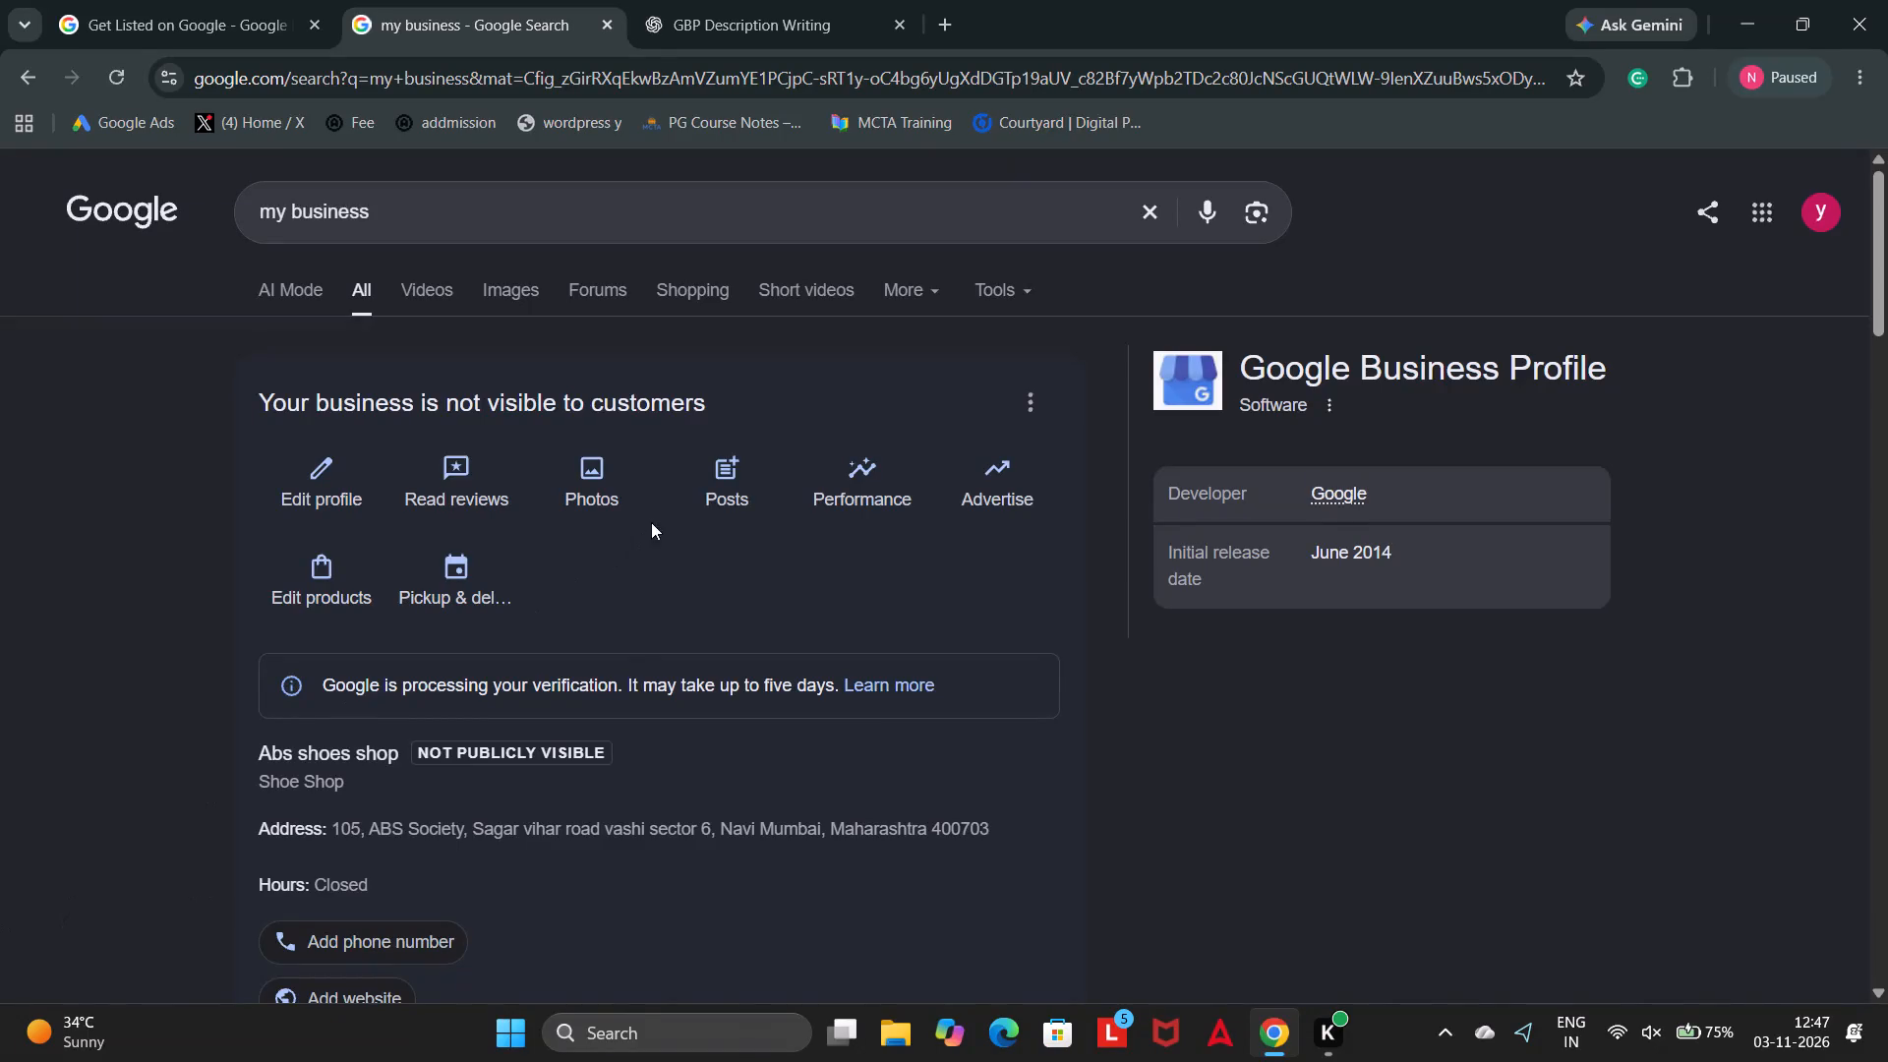
Open the business profile's posts section, try to add a first post, and return to the profile overview.
{"action": "left_click", "coordinate": [698, 467]}
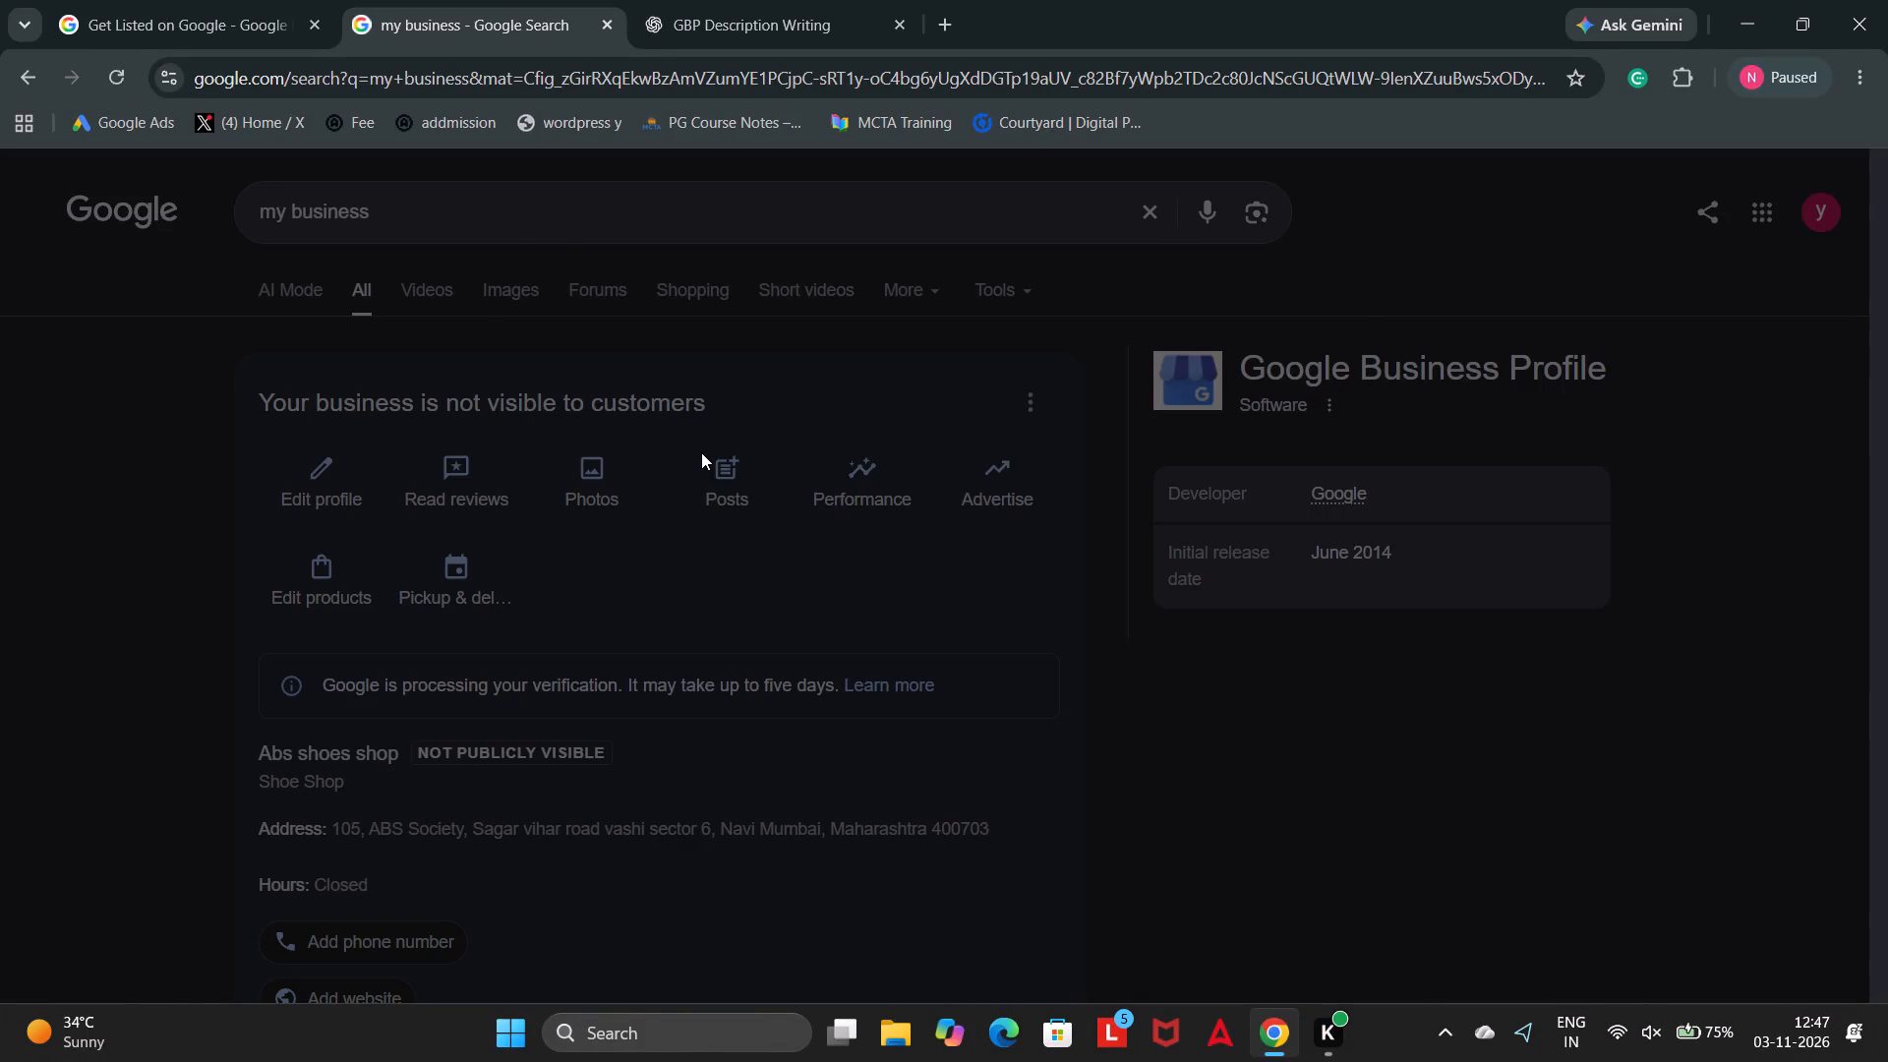
{"action": "scroll", "coordinate": [1092, 488], "scroll_direction": "down", "scroll_amount": 5}
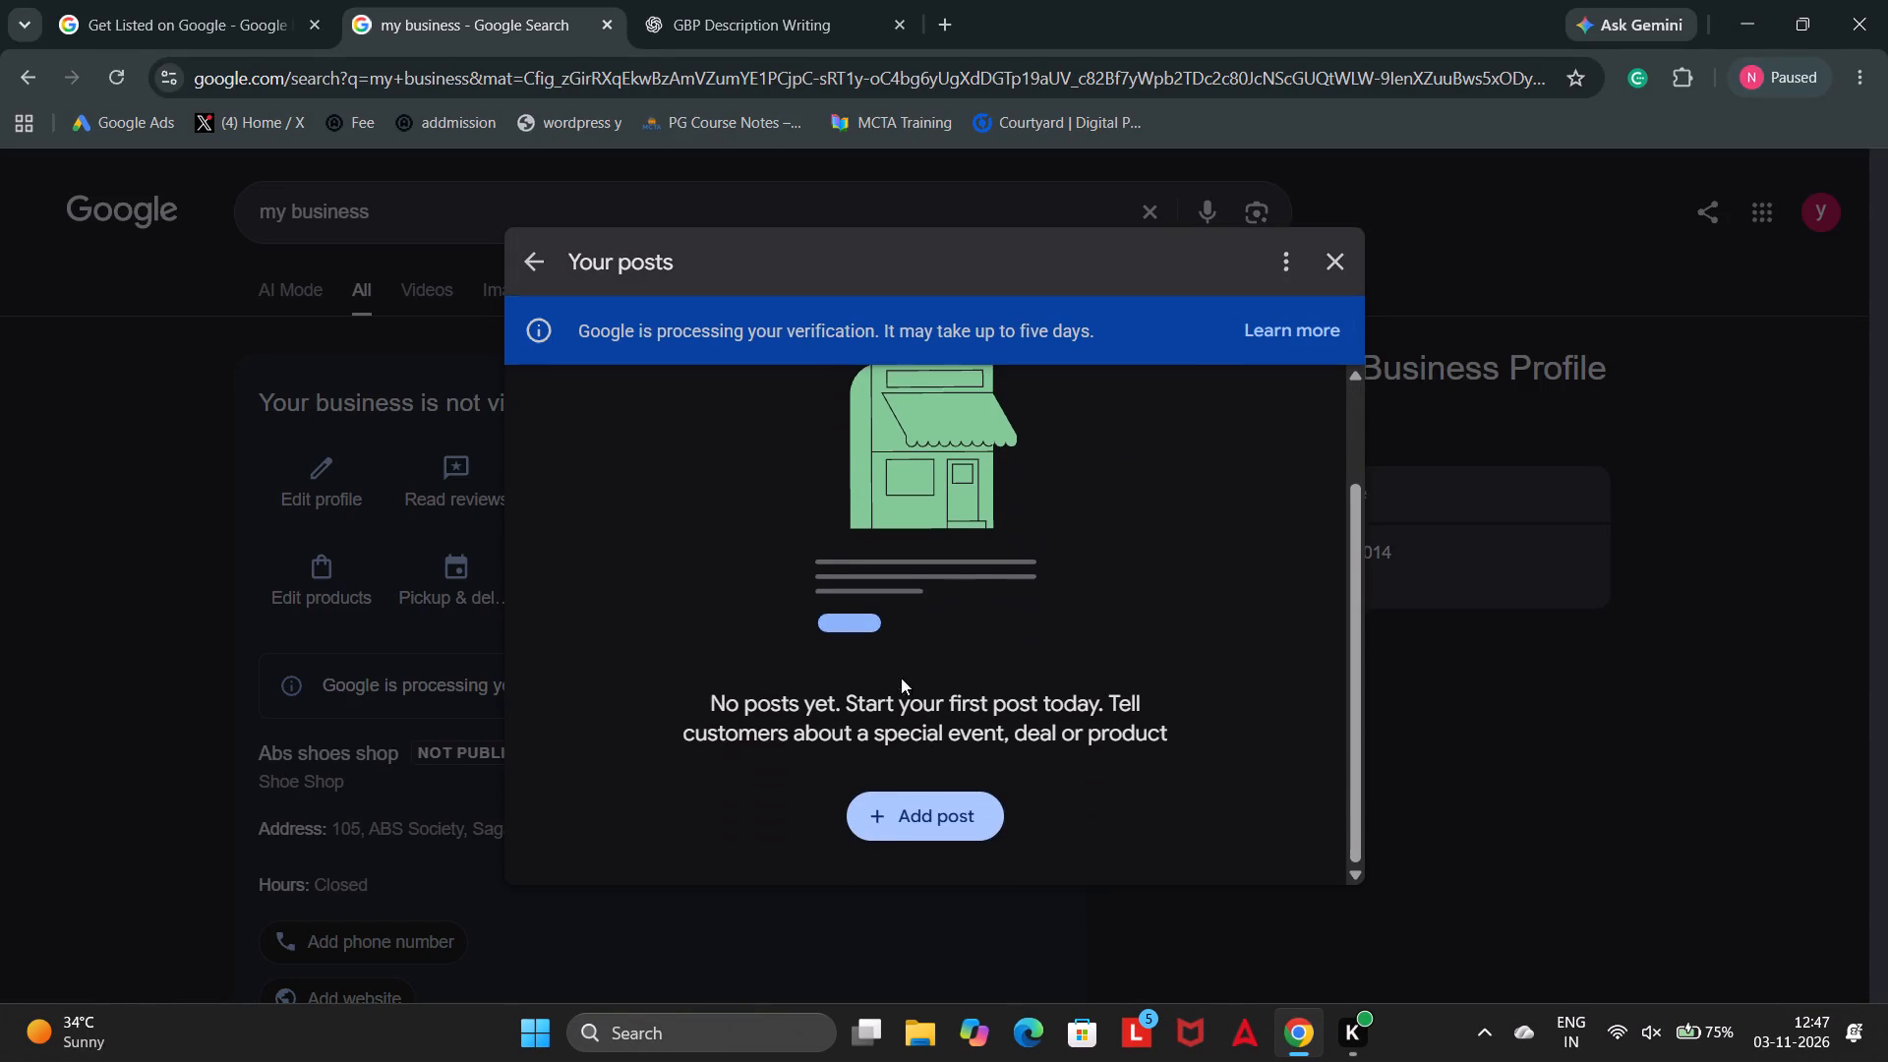
{"action": "scroll", "coordinate": [901, 685], "scroll_direction": "down", "scroll_amount": 2}
{"action": "left_click", "coordinate": [906, 800]}
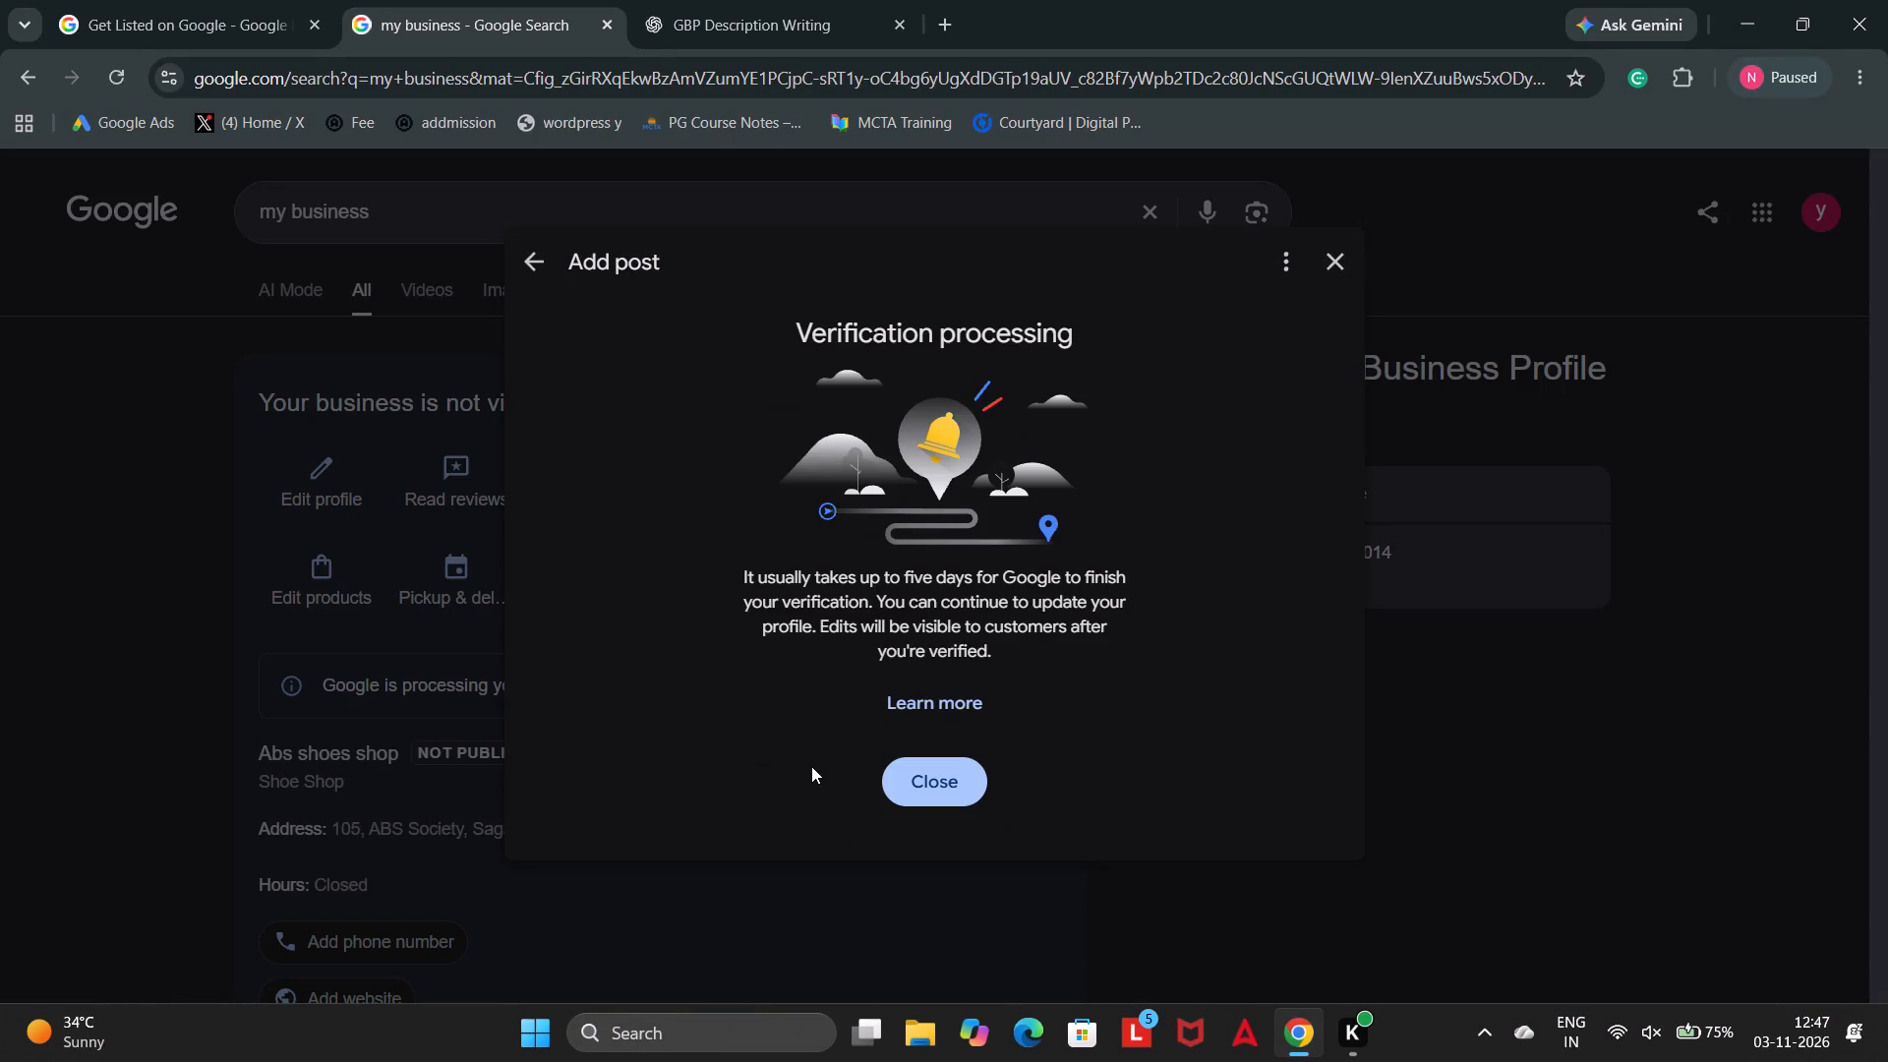
{"action": "left_click", "coordinate": [924, 775]}
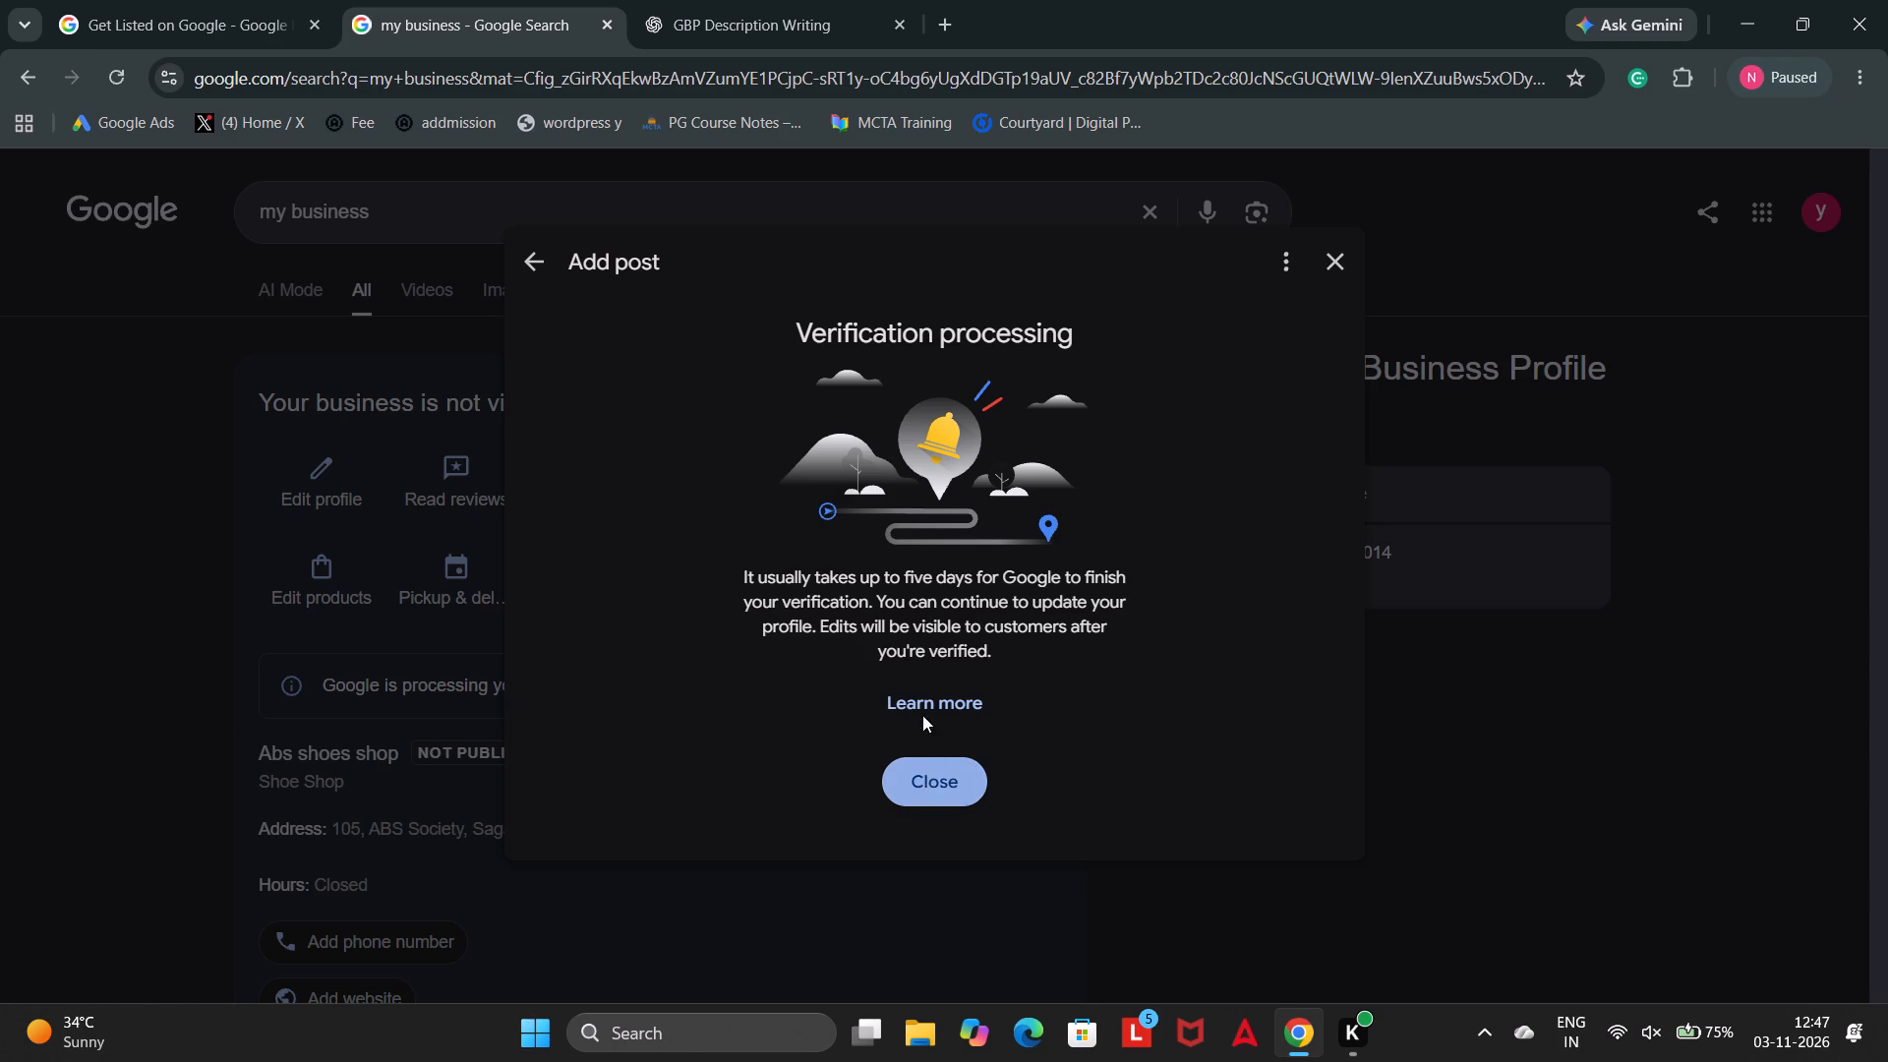
{"action": "left_click", "coordinate": [725, 473]}
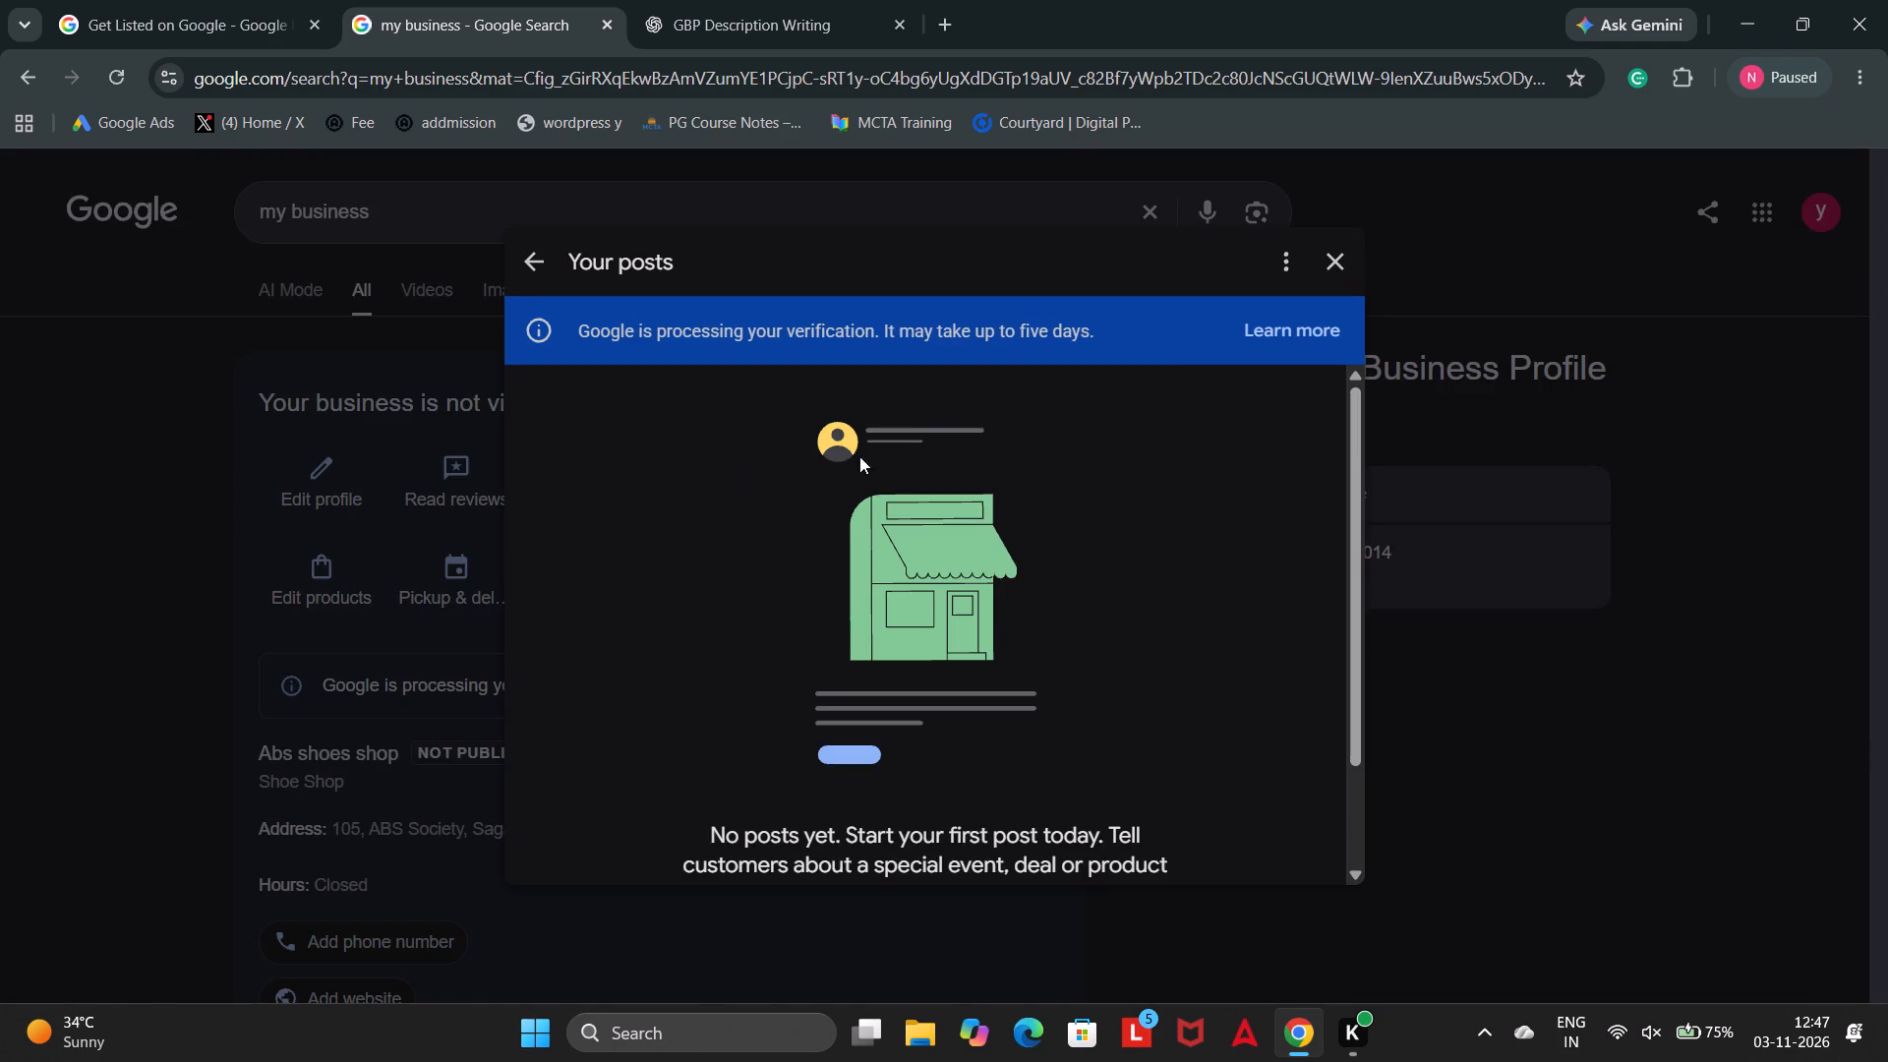
{"action": "scroll", "coordinate": [919, 725], "scroll_direction": "down", "scroll_amount": 6}
{"action": "left_click", "coordinate": [902, 800]}
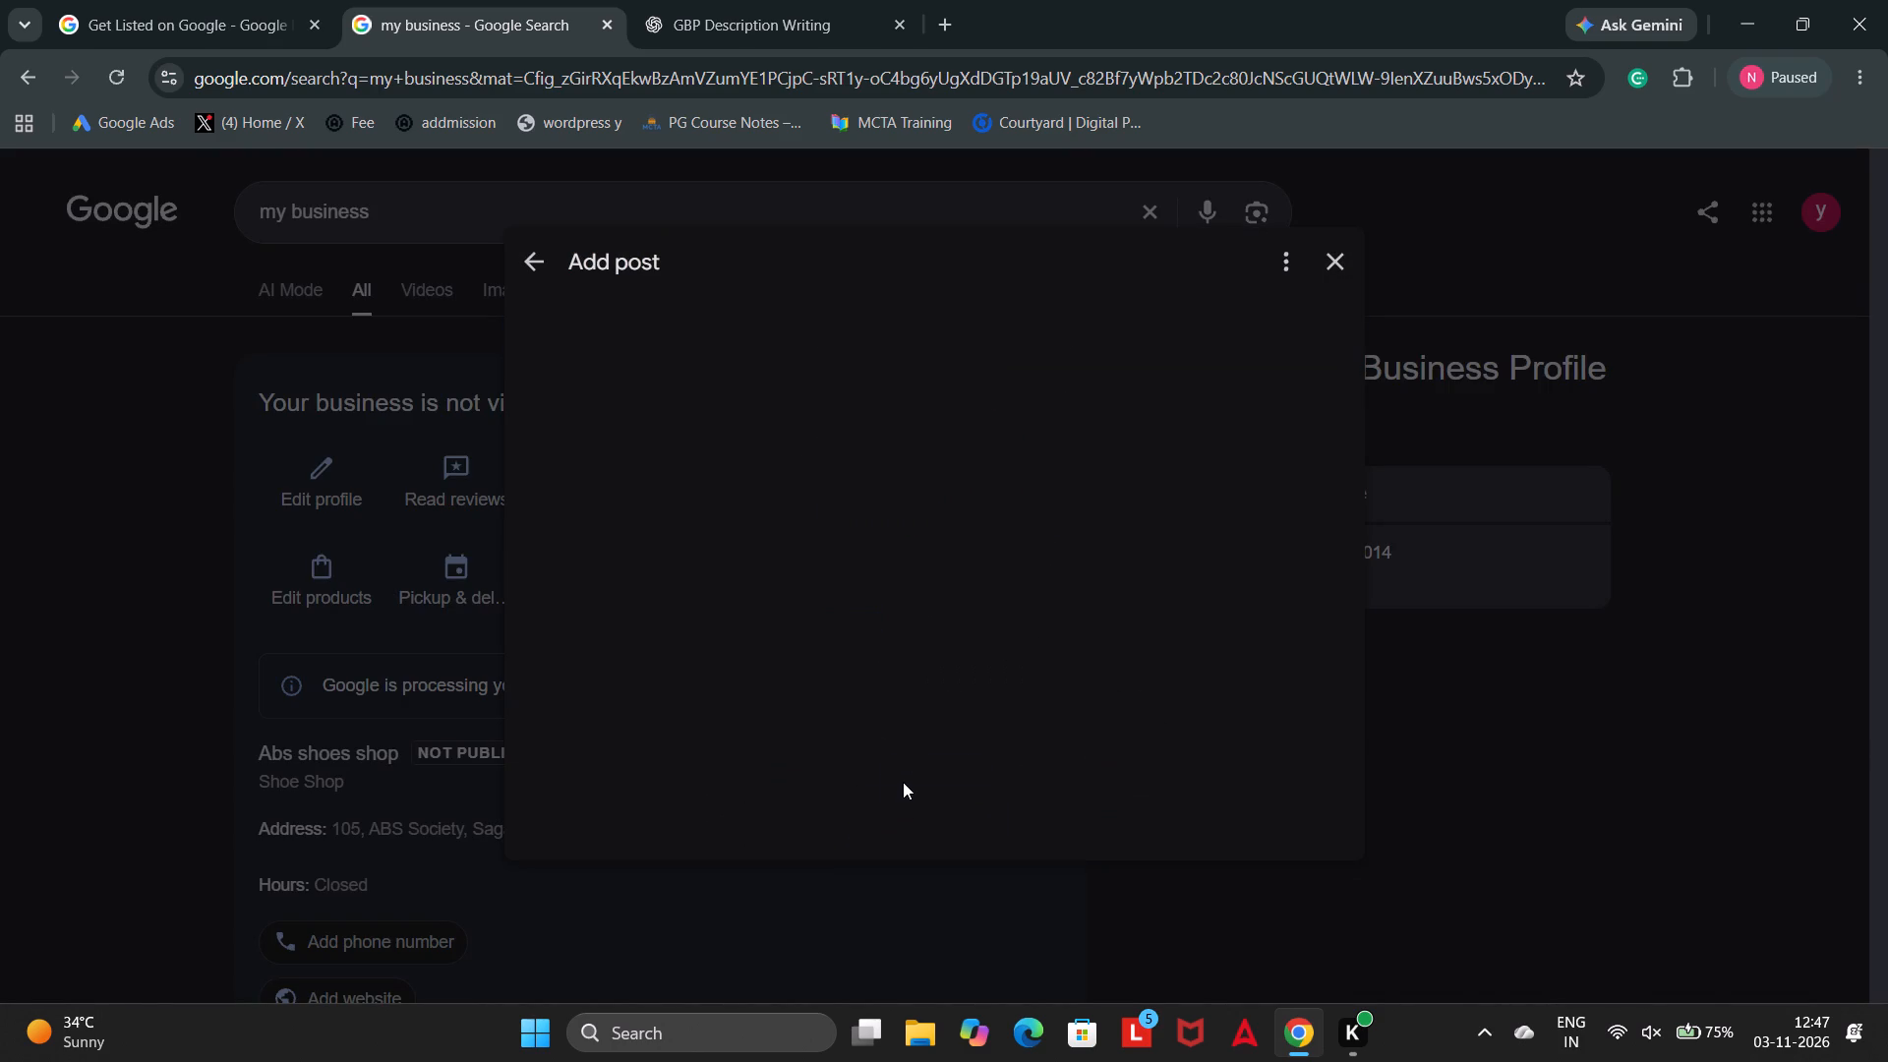
{"action": "scroll", "coordinate": [922, 707], "scroll_direction": "up", "scroll_amount": 5}
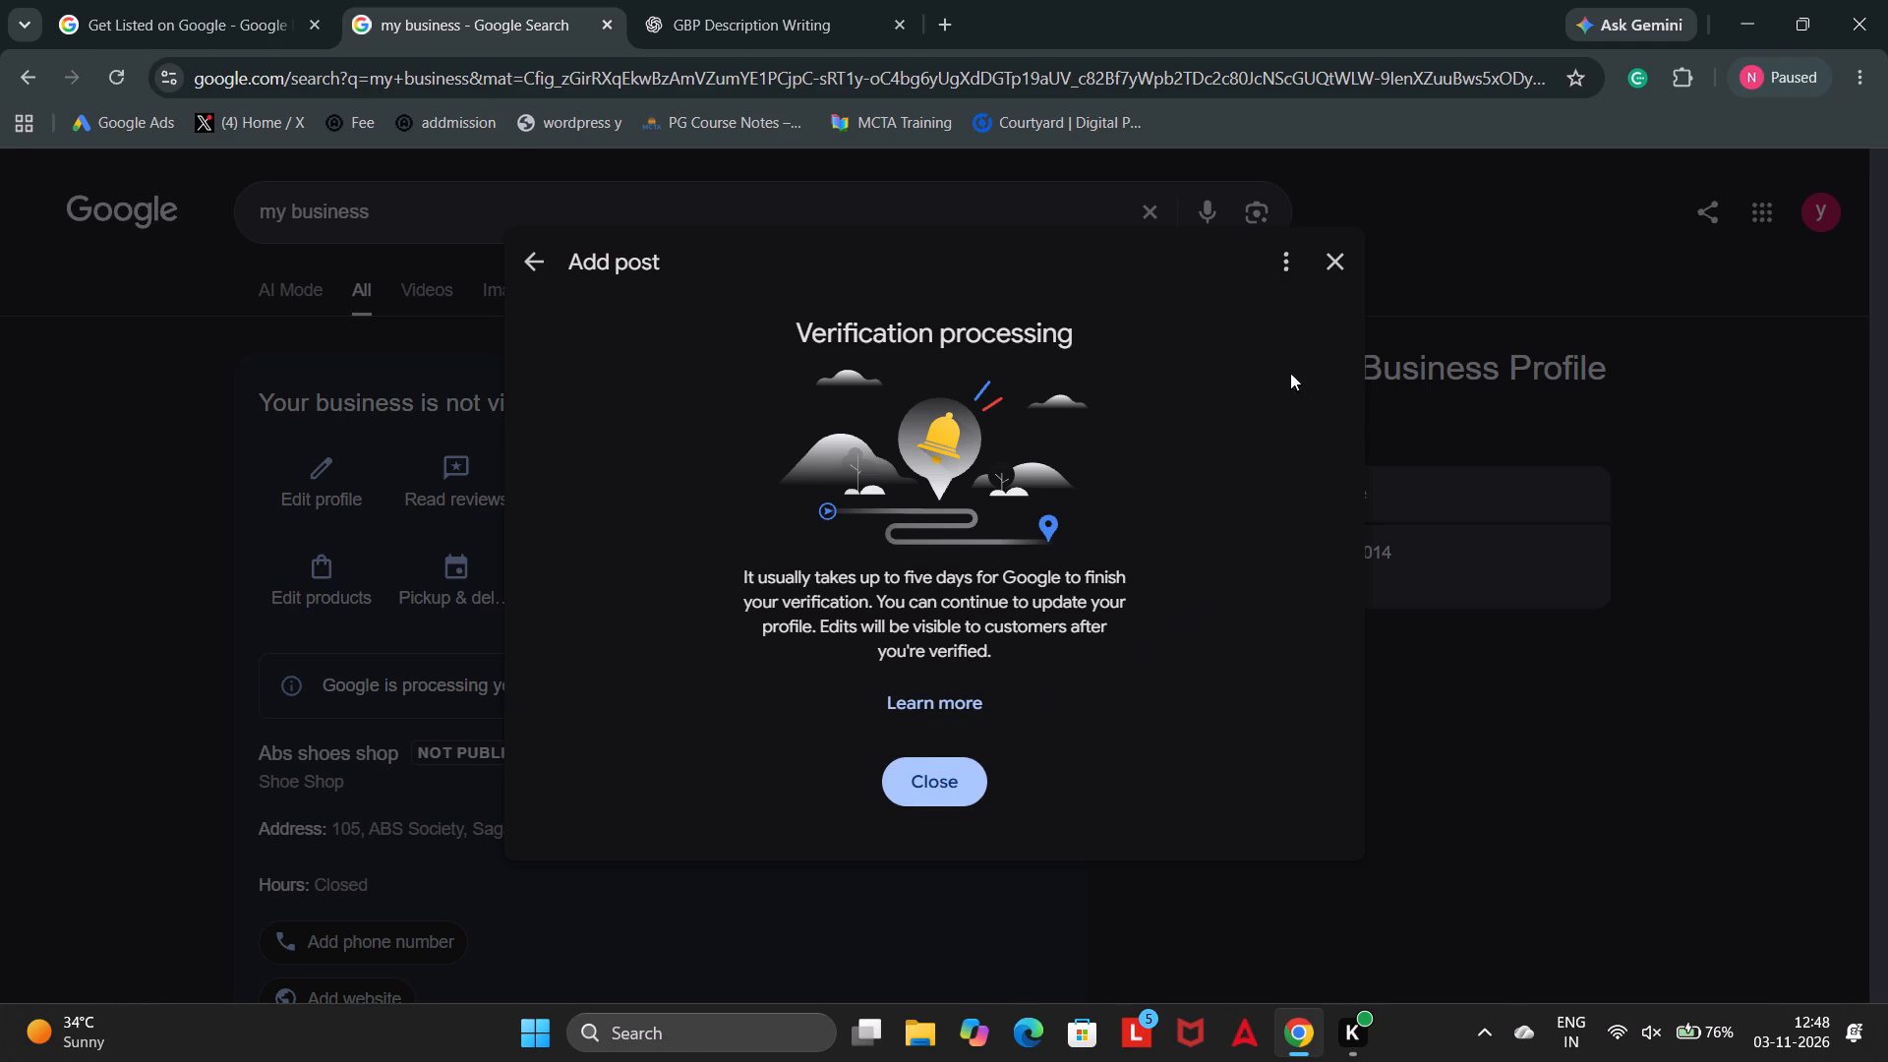
{"action": "left_click", "coordinate": [1325, 267]}
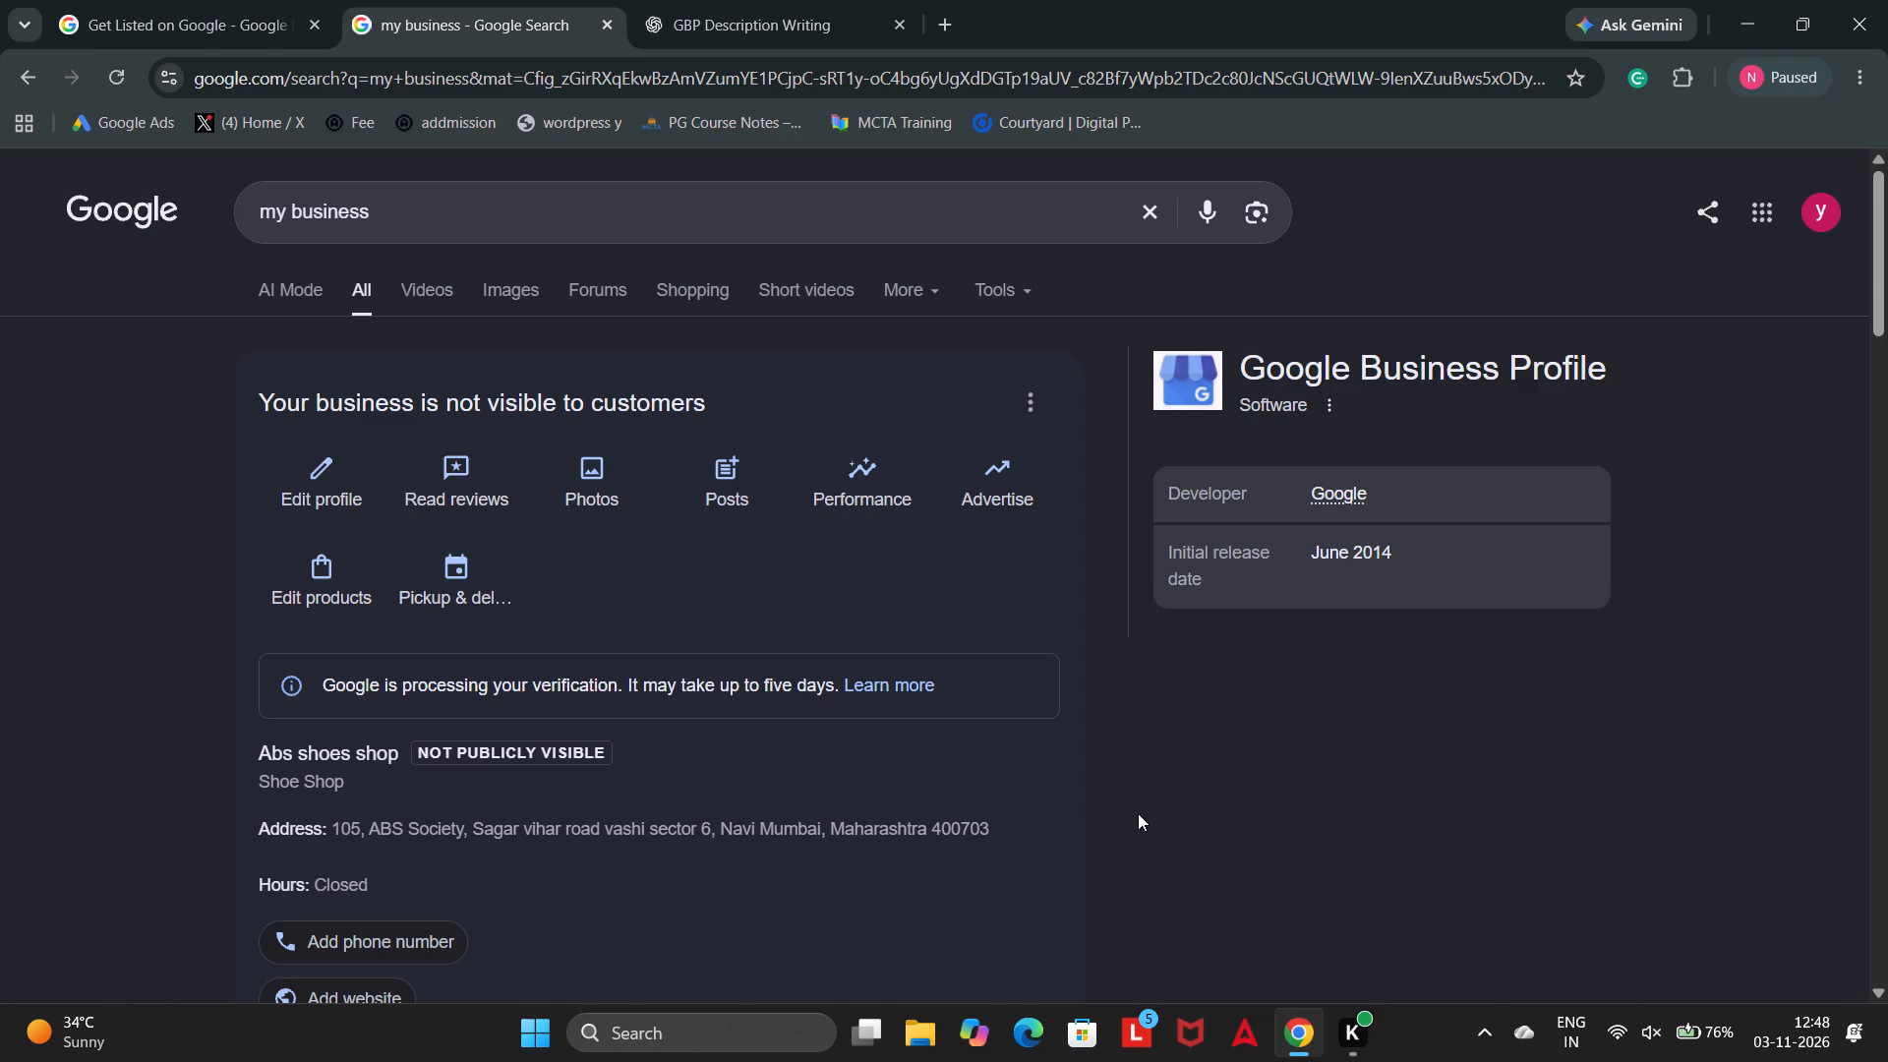
Open the products section, look through the blank new-product form down to its last option, and close it without publishing.
{"action": "left_click", "coordinate": [301, 567]}
{"action": "scroll", "coordinate": [1142, 705], "scroll_direction": "down", "scroll_amount": 3}
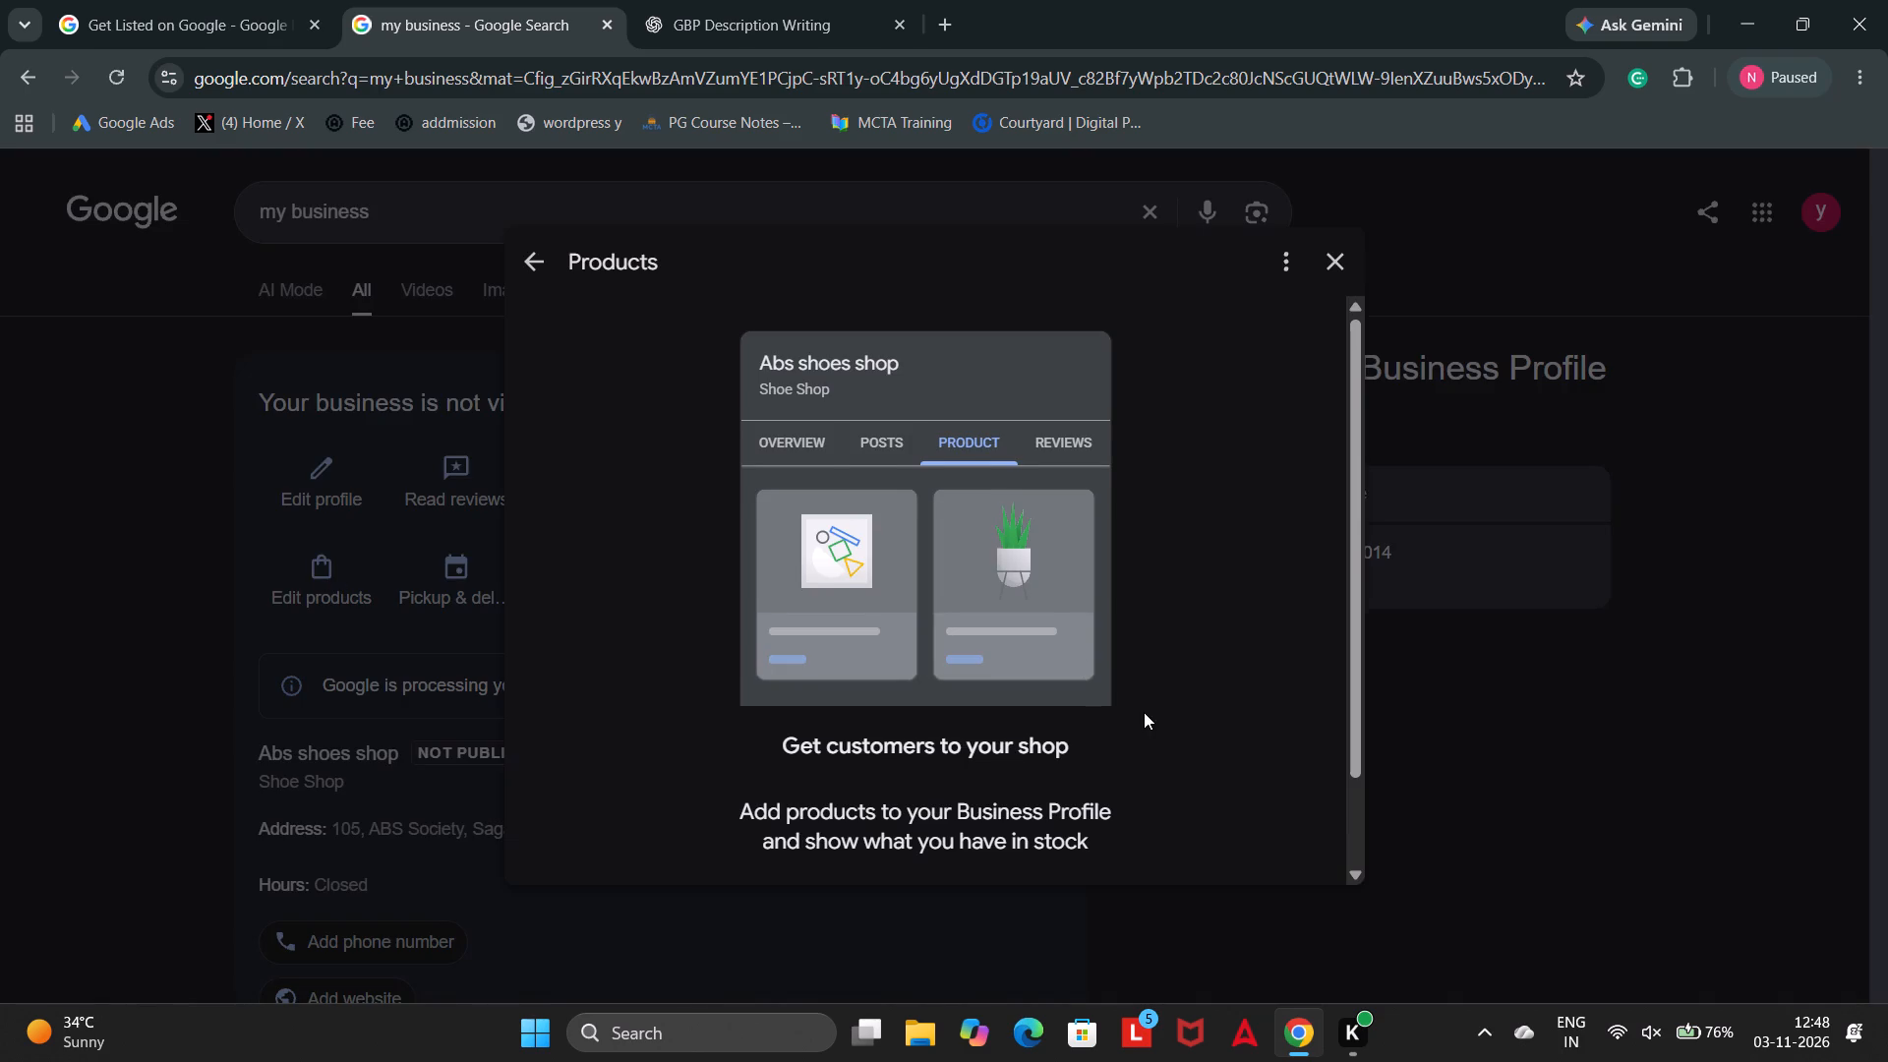
{"action": "scroll", "coordinate": [1144, 712], "scroll_direction": "down", "scroll_amount": 3}
{"action": "left_click", "coordinate": [928, 812]}
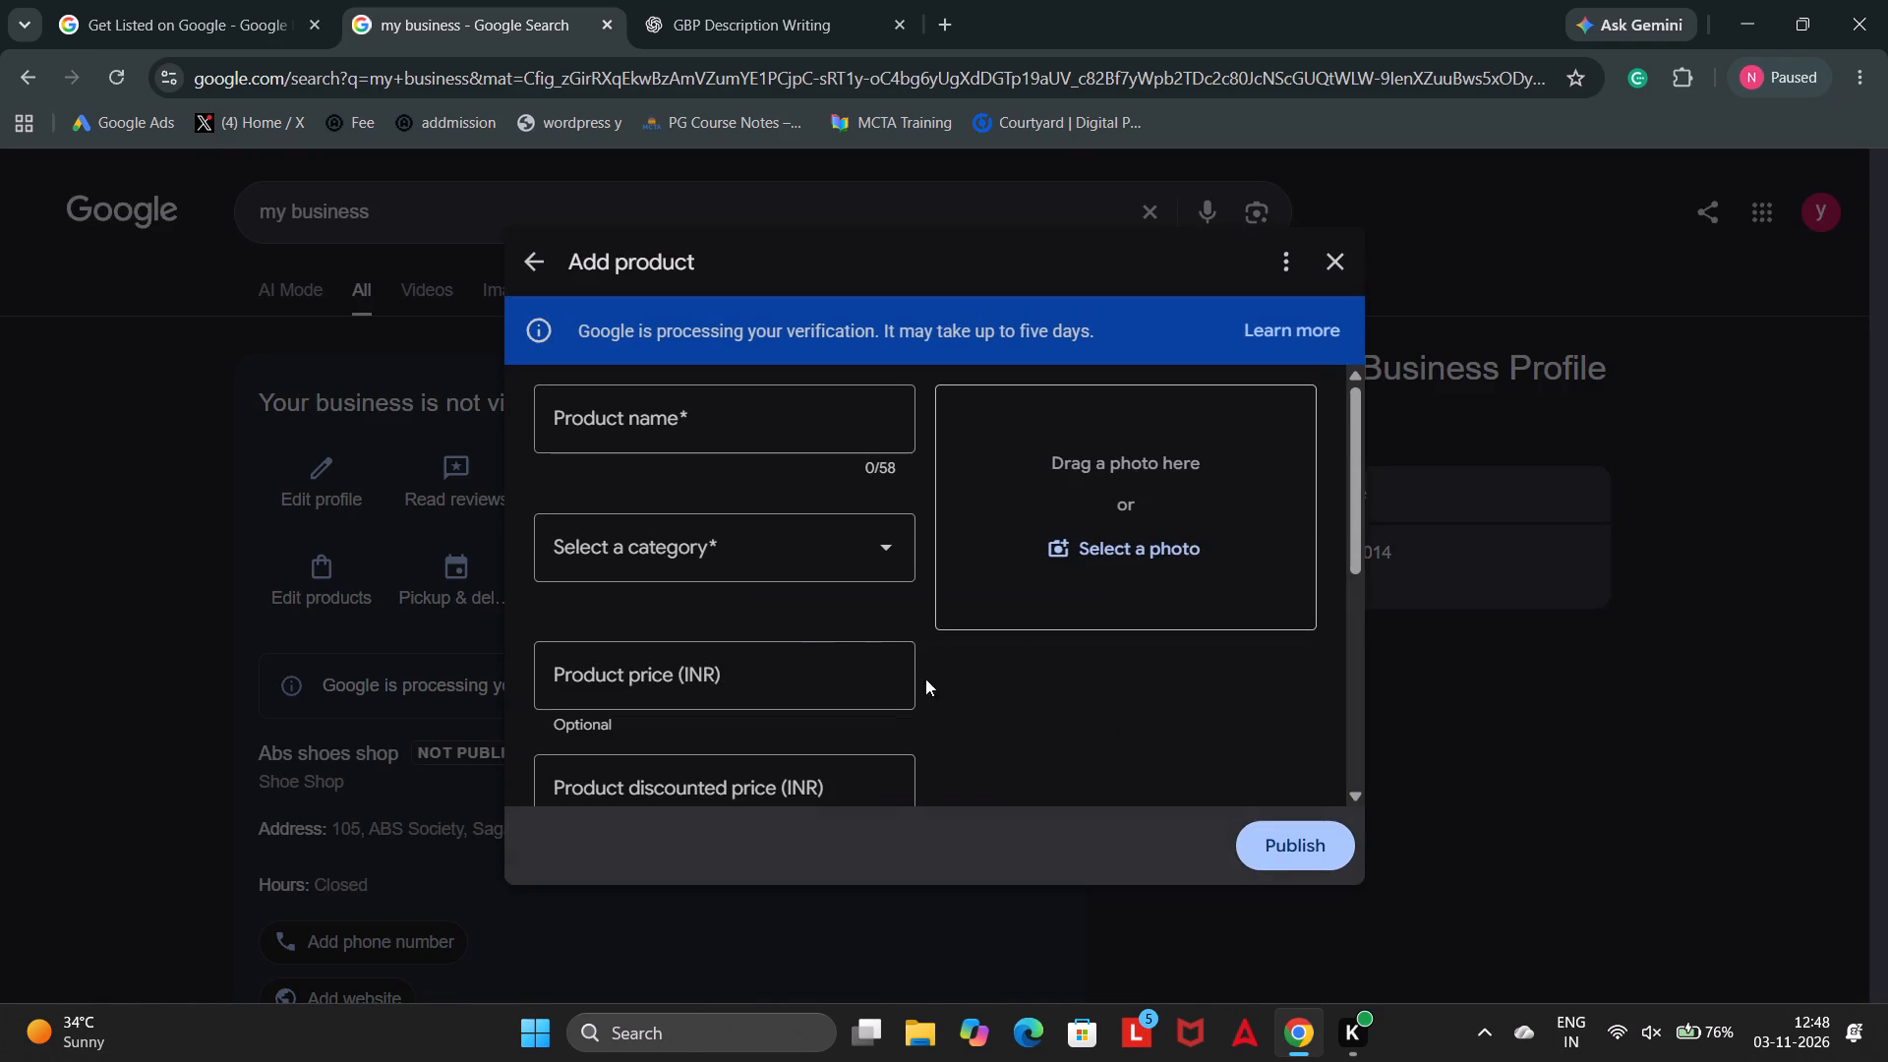
{"action": "scroll", "coordinate": [870, 593], "scroll_direction": "down", "scroll_amount": 9}
{"action": "left_click", "coordinate": [1352, 265]}
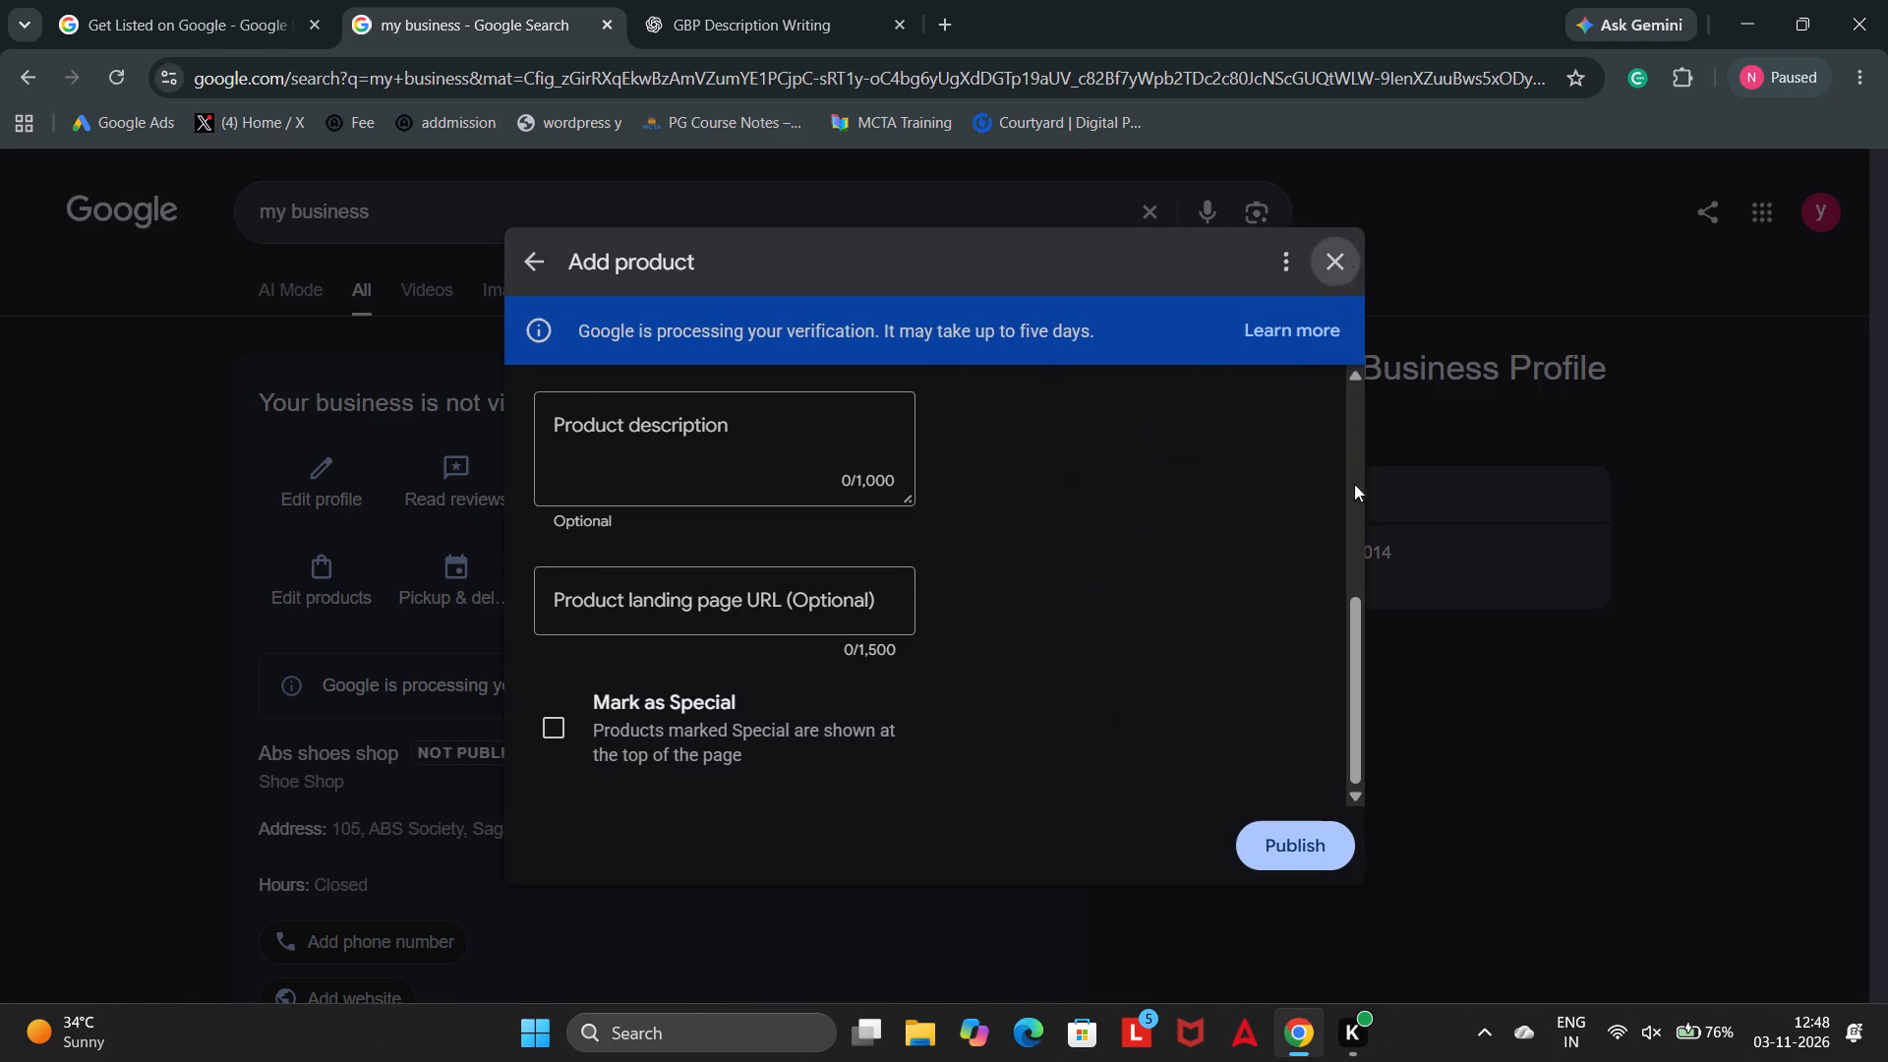
{"action": "scroll", "coordinate": [1355, 587], "scroll_direction": "down", "scroll_amount": 5}
{"action": "scroll", "coordinate": [1316, 489], "scroll_direction": "up", "scroll_amount": 8}
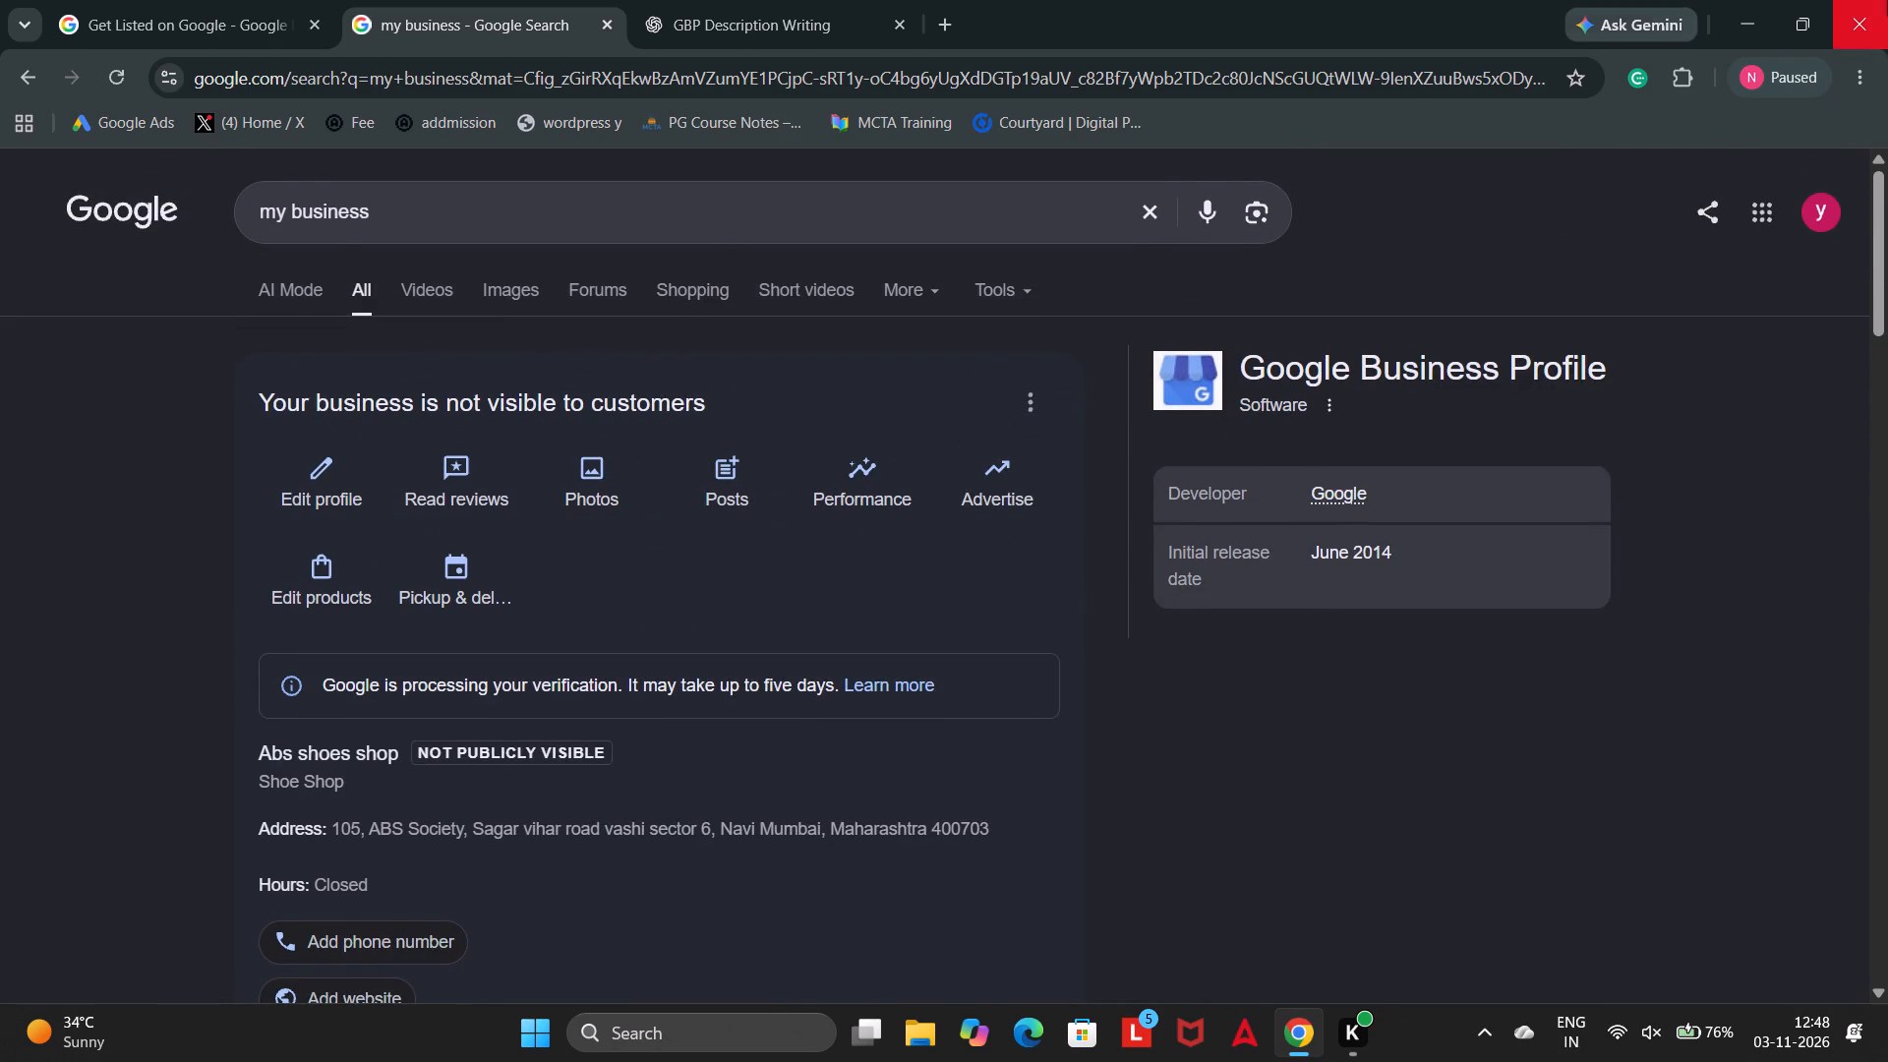